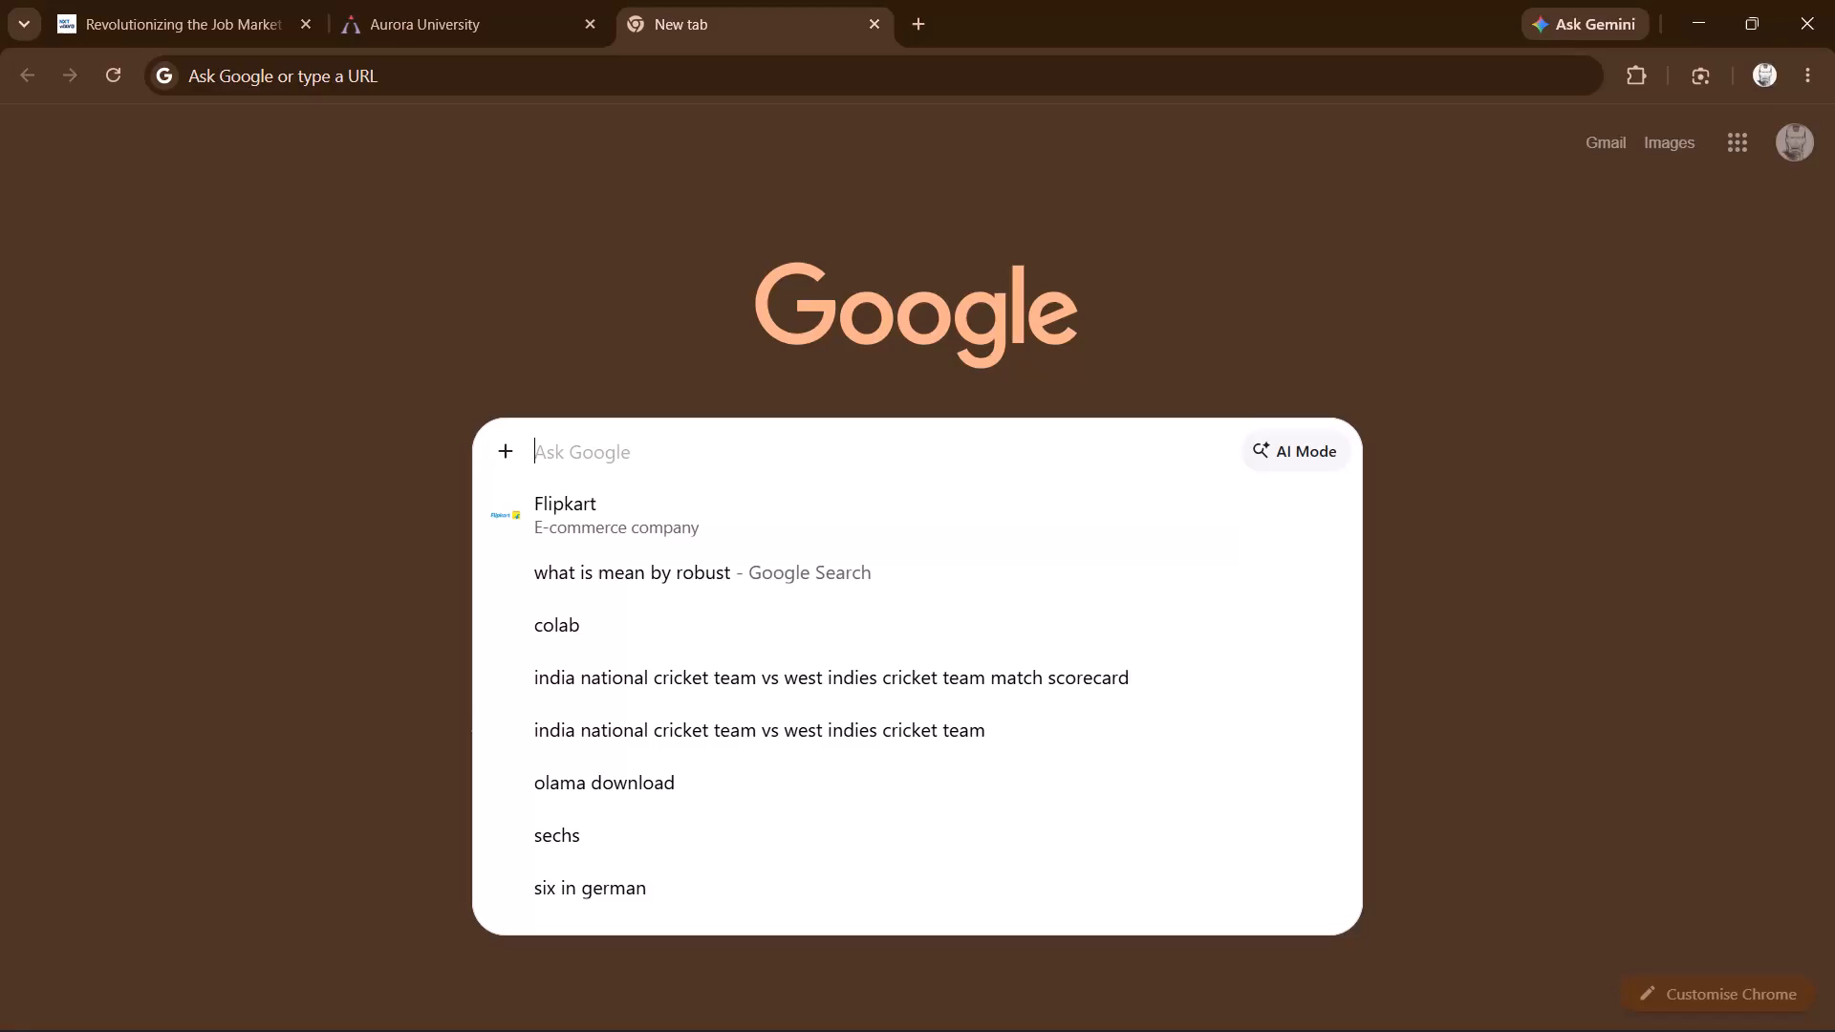
# Open Google Colab from the recent search suggestions and create a new notebook.
pyautogui.click(564, 624)
pyautogui.click(332, 373)
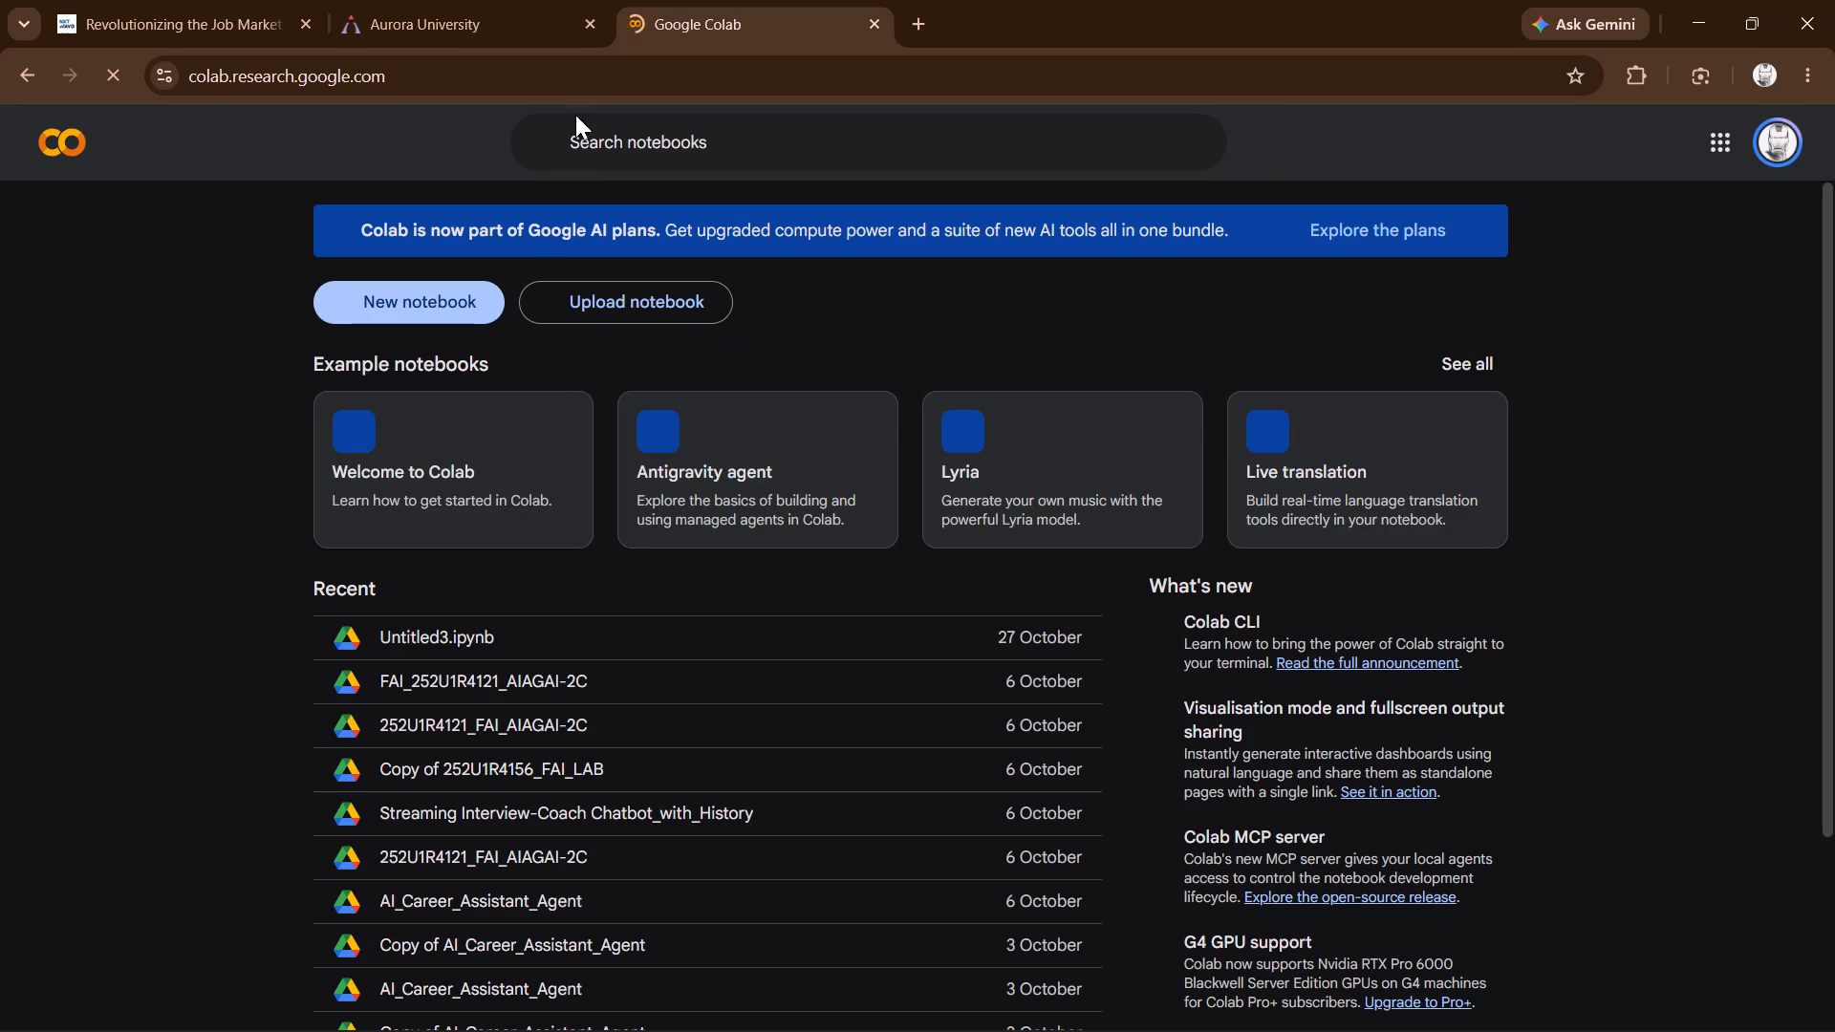
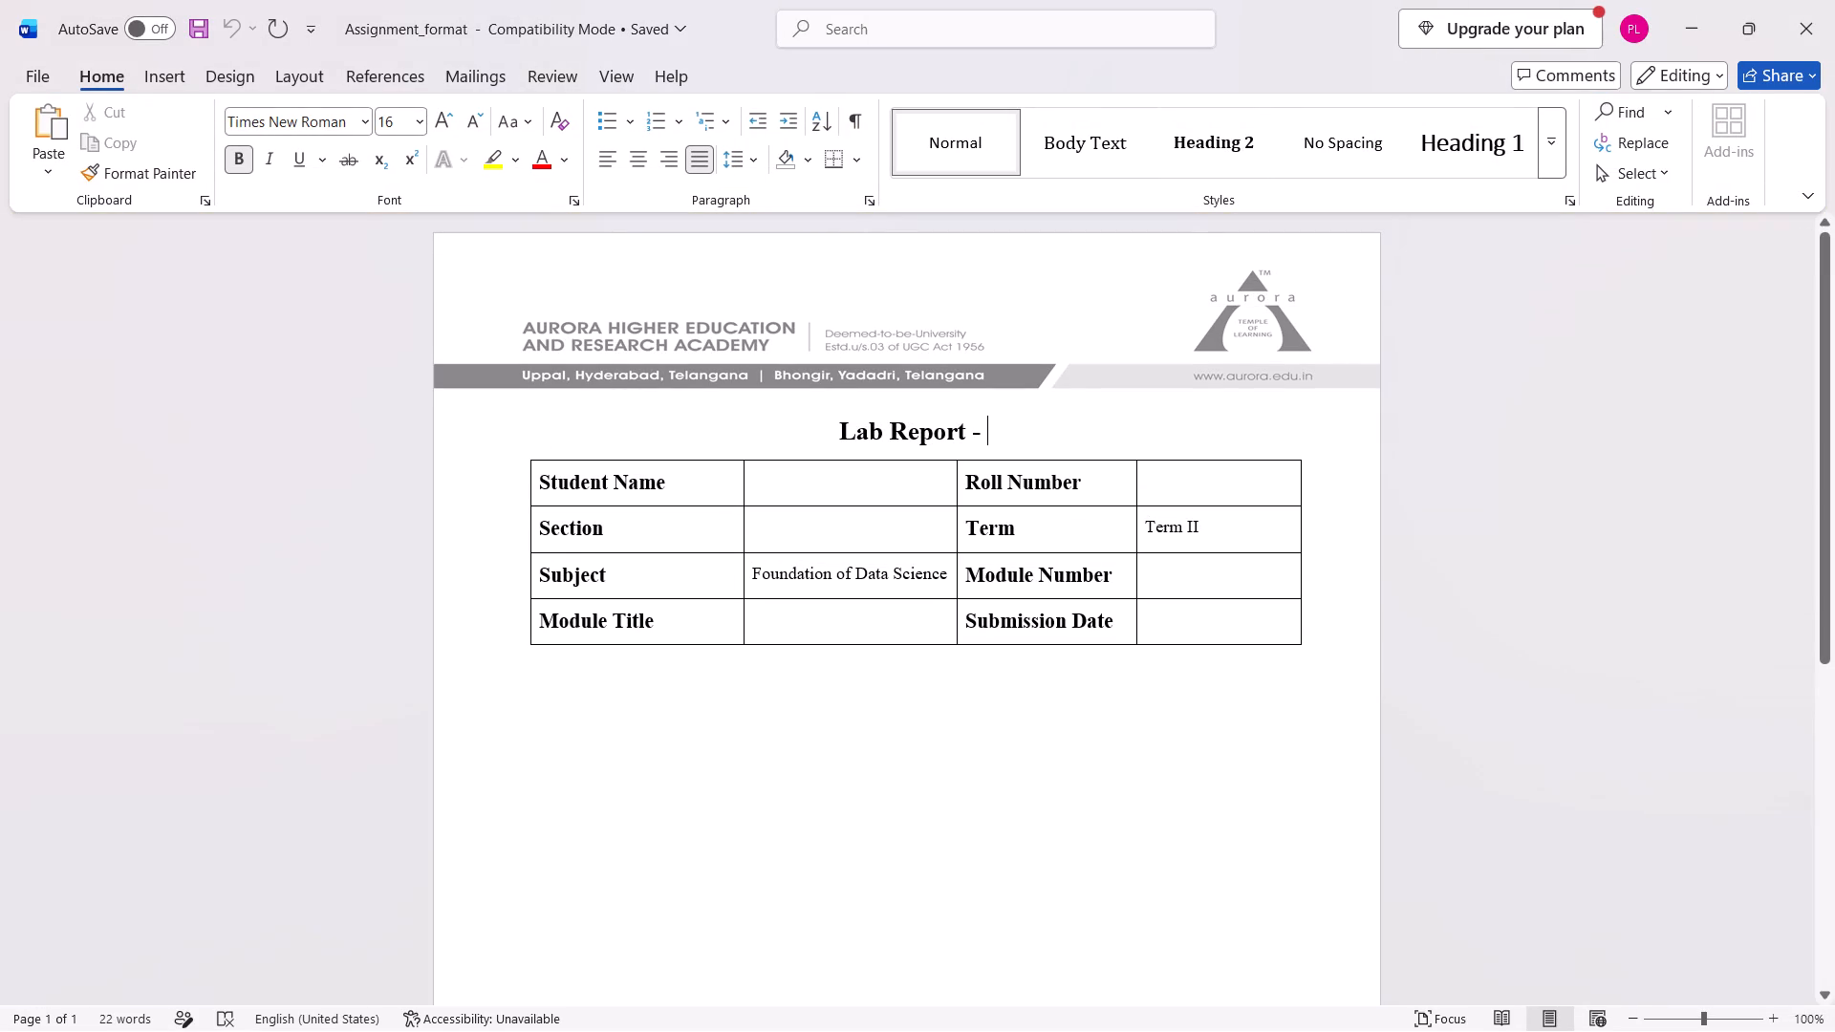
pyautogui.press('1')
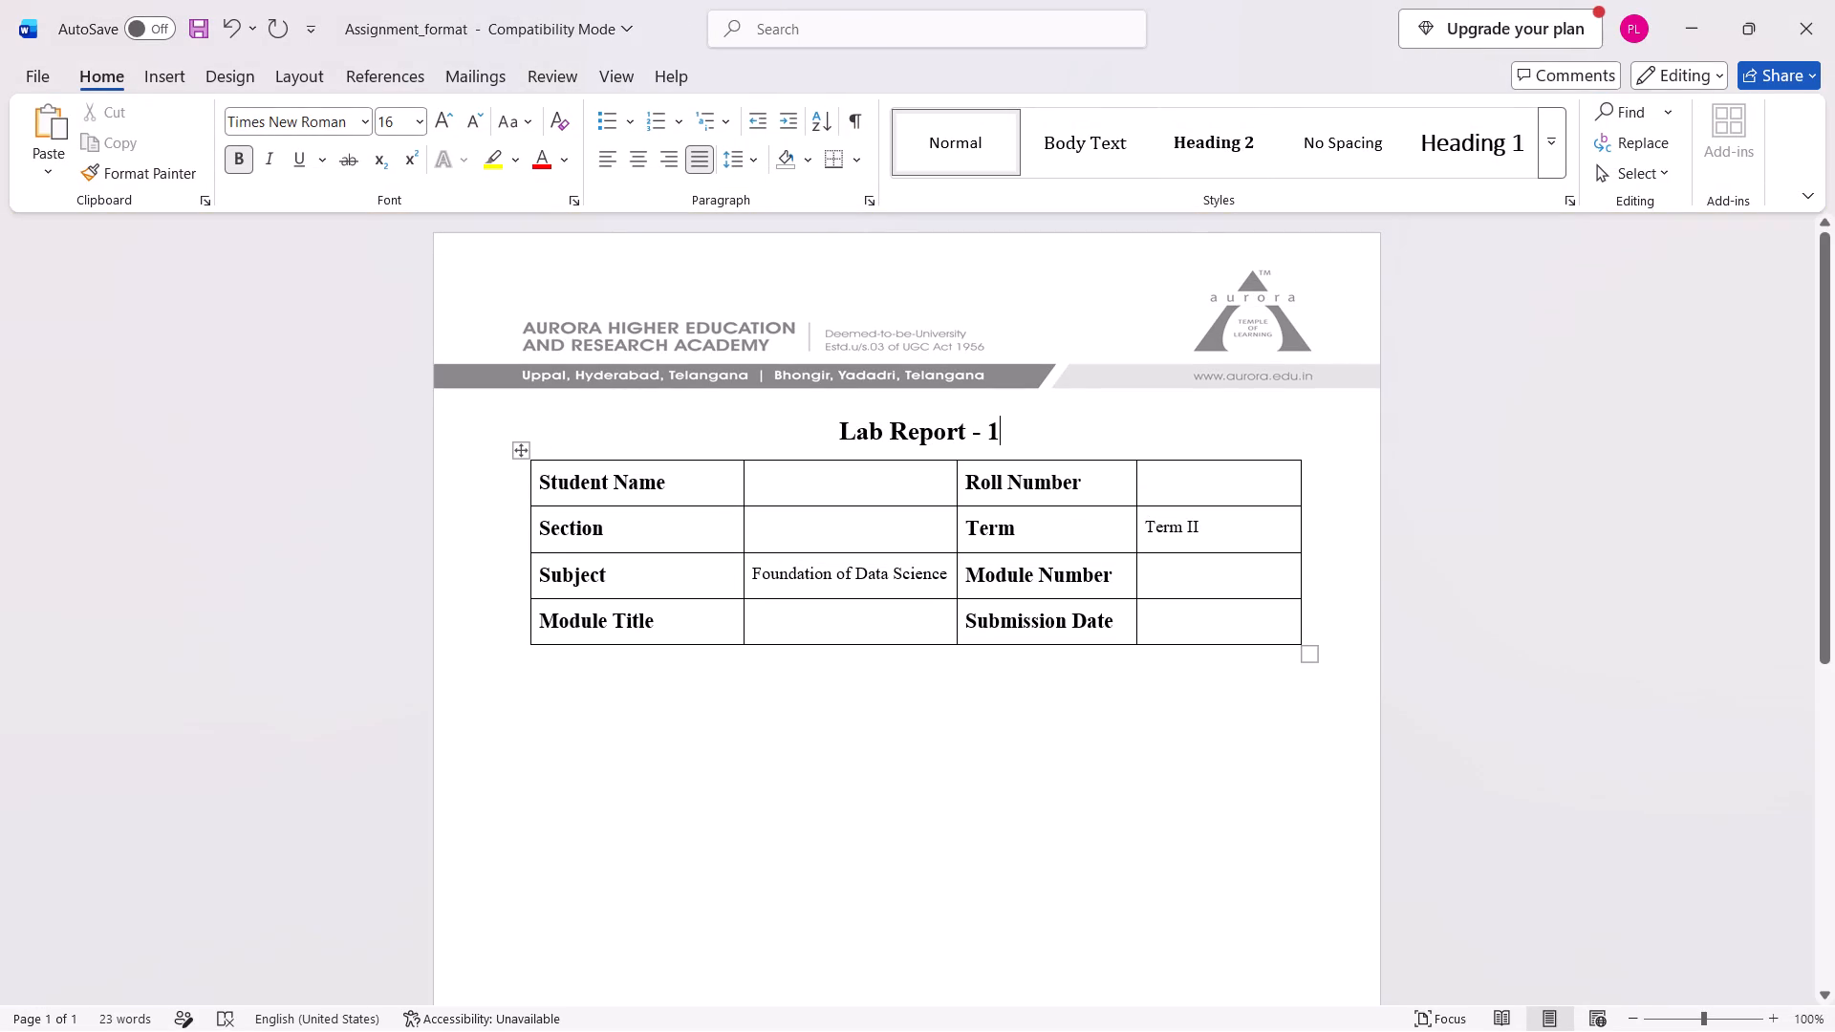
# Fill in the student's name and roll number in the lab report's header table.
pyautogui.click(773, 482)
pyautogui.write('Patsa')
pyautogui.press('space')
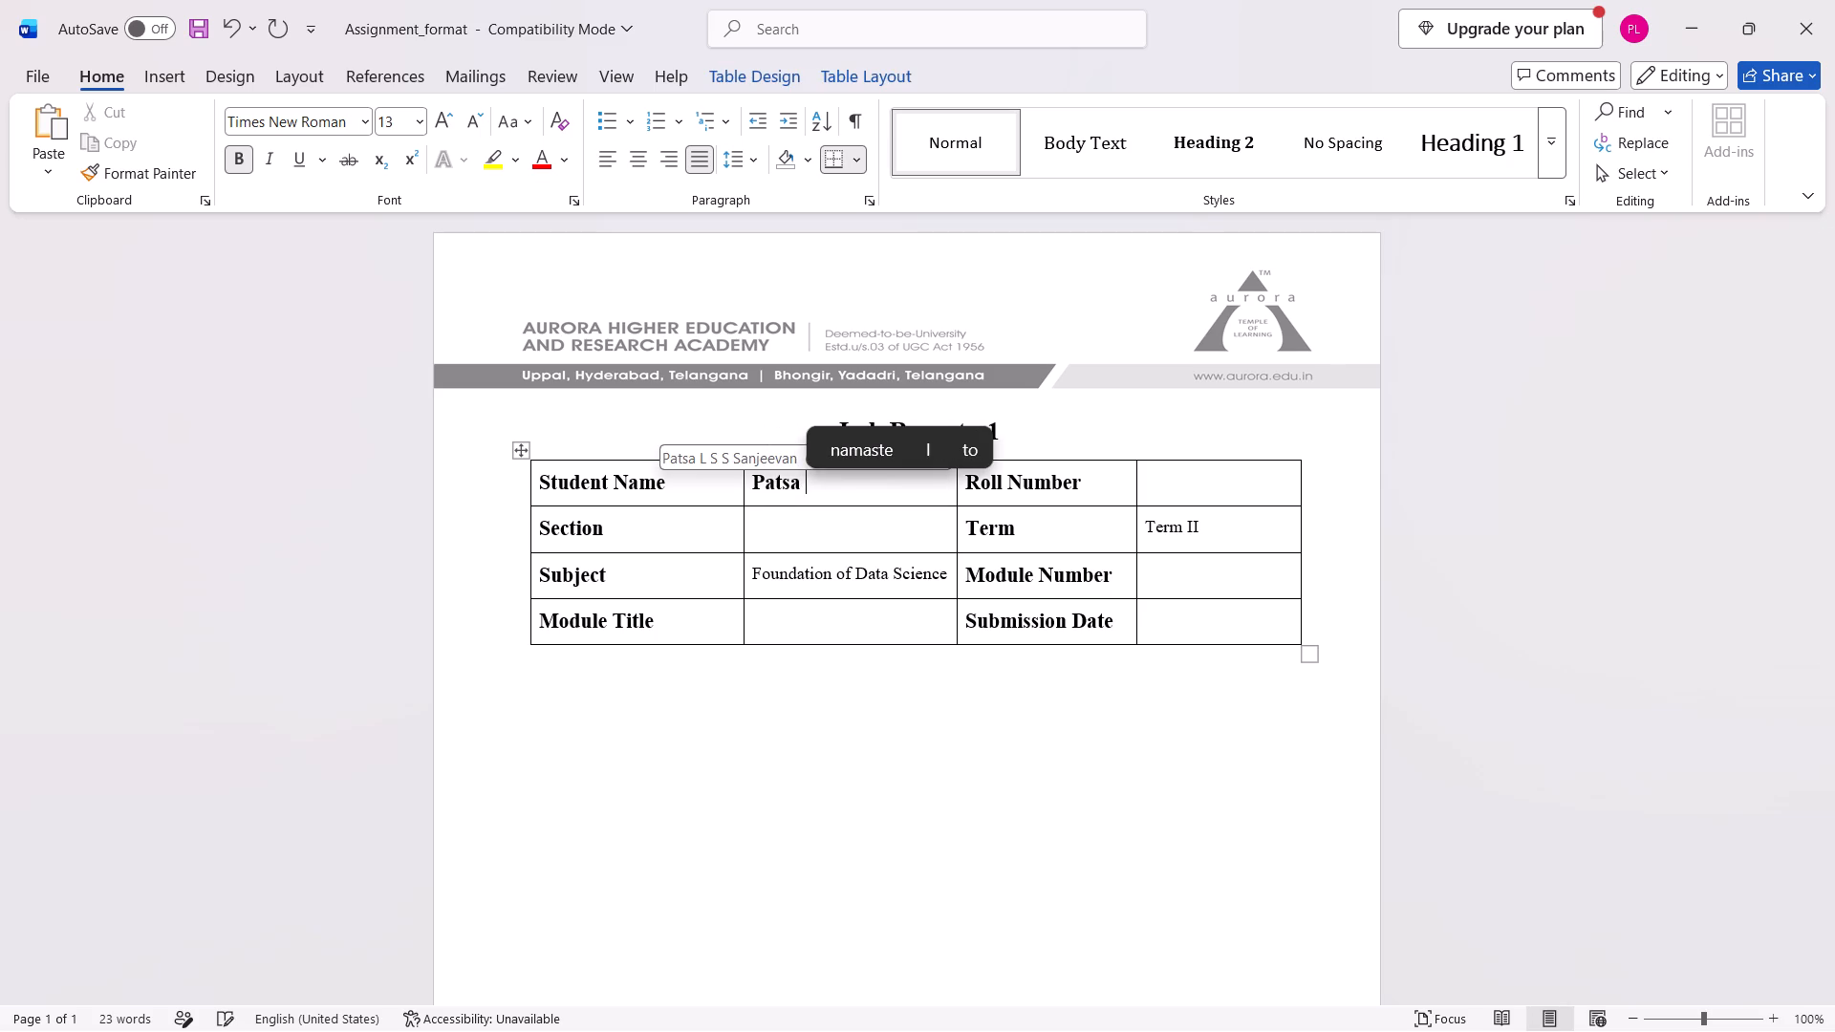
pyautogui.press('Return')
pyautogui.click(1199, 481)
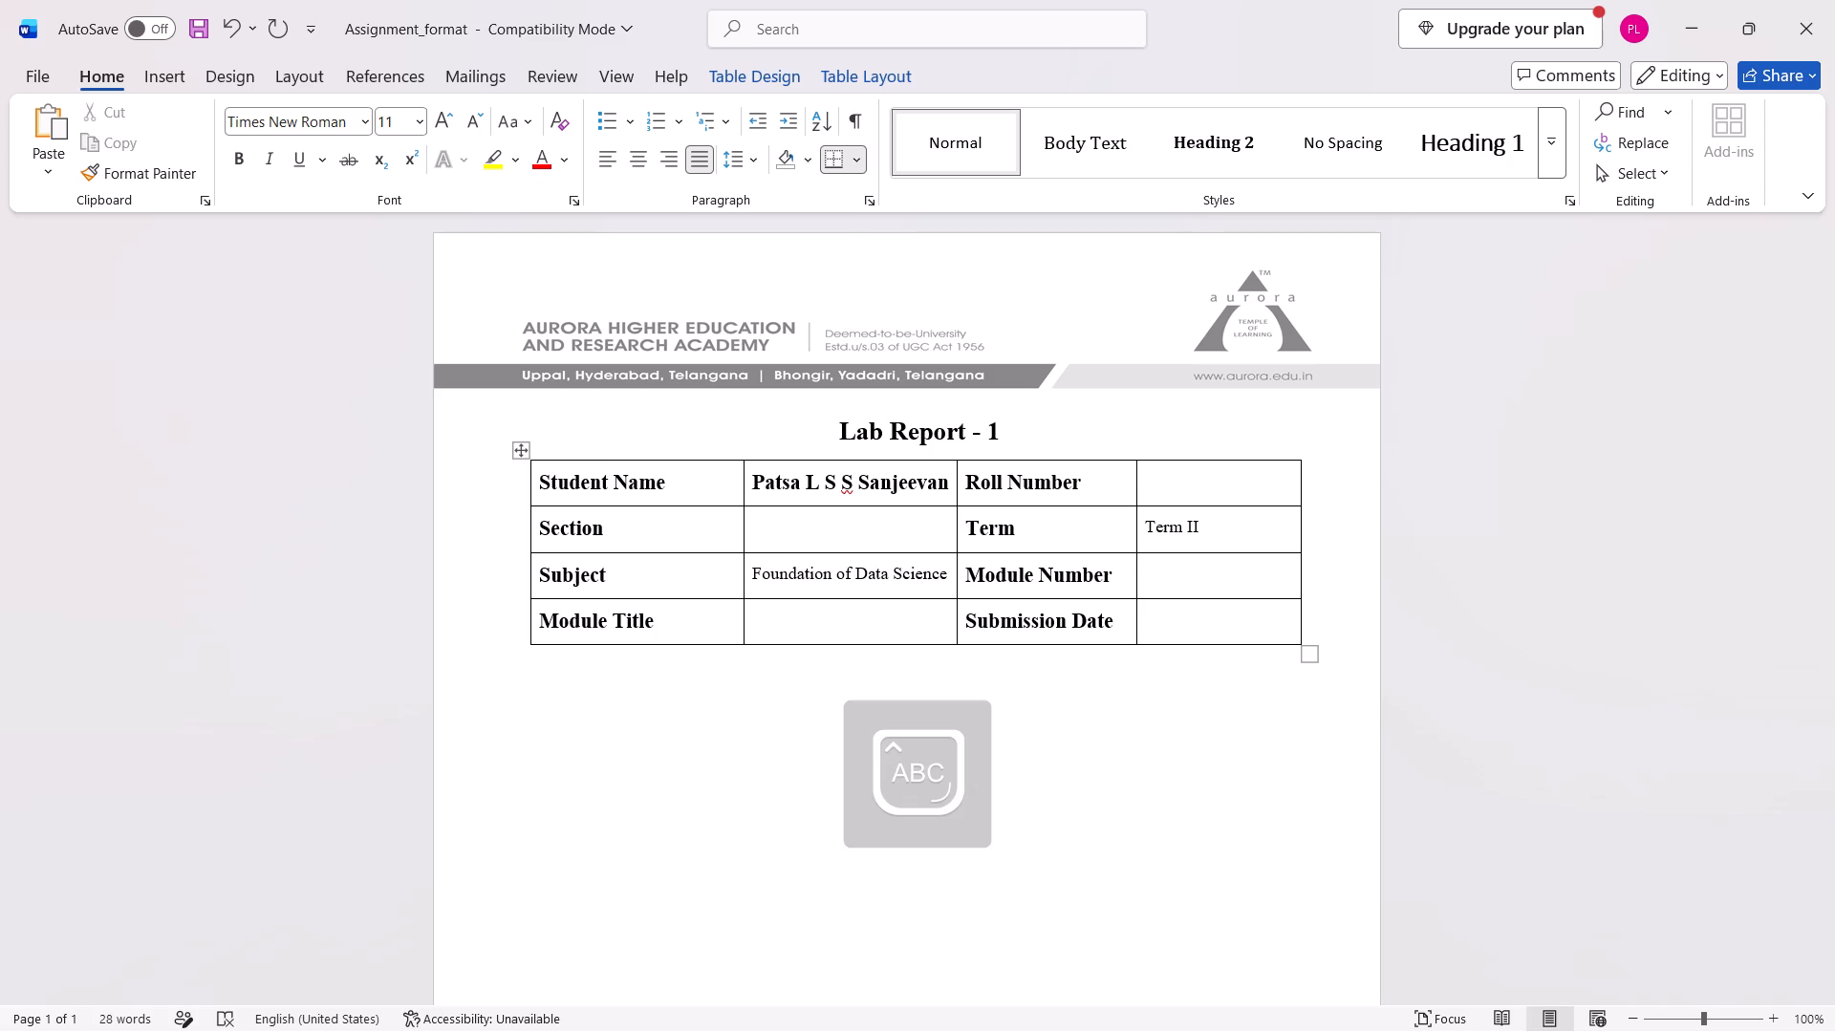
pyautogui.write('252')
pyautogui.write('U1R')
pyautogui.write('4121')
# Enter AIAGAI-1C as the Section and I as the Module Number in the header table.
pyautogui.click(848, 527)
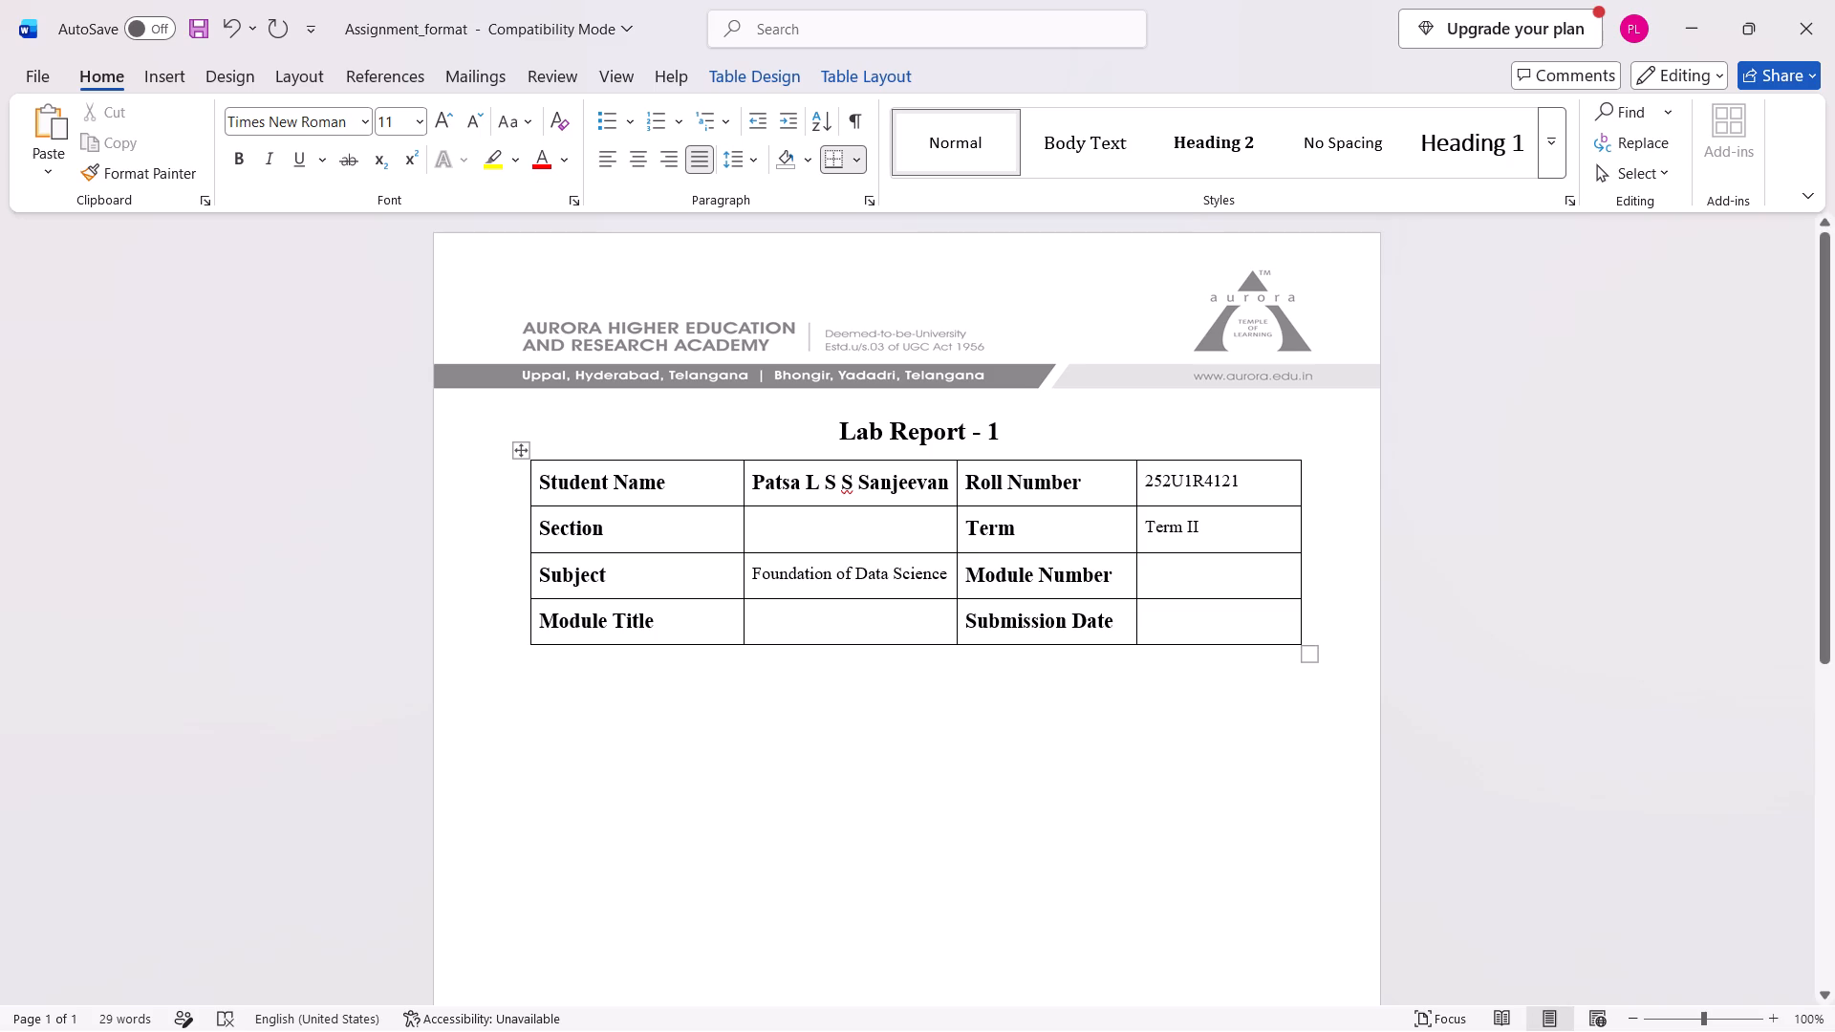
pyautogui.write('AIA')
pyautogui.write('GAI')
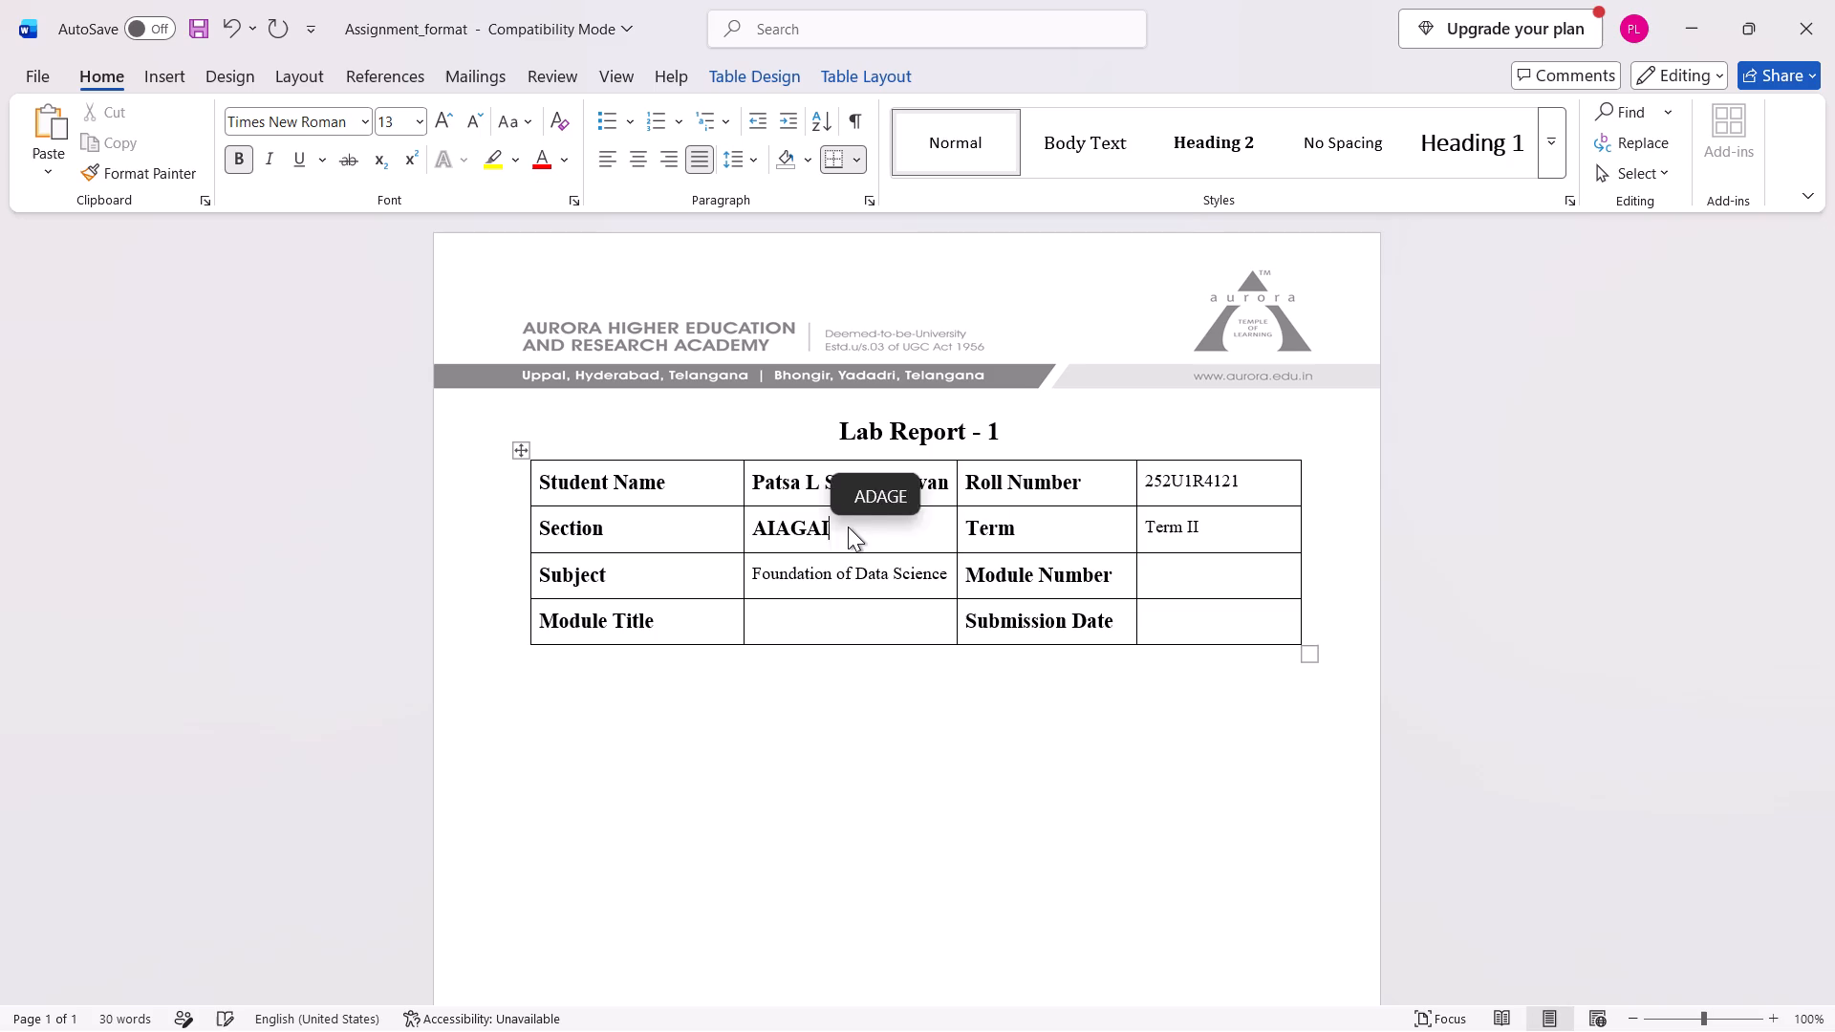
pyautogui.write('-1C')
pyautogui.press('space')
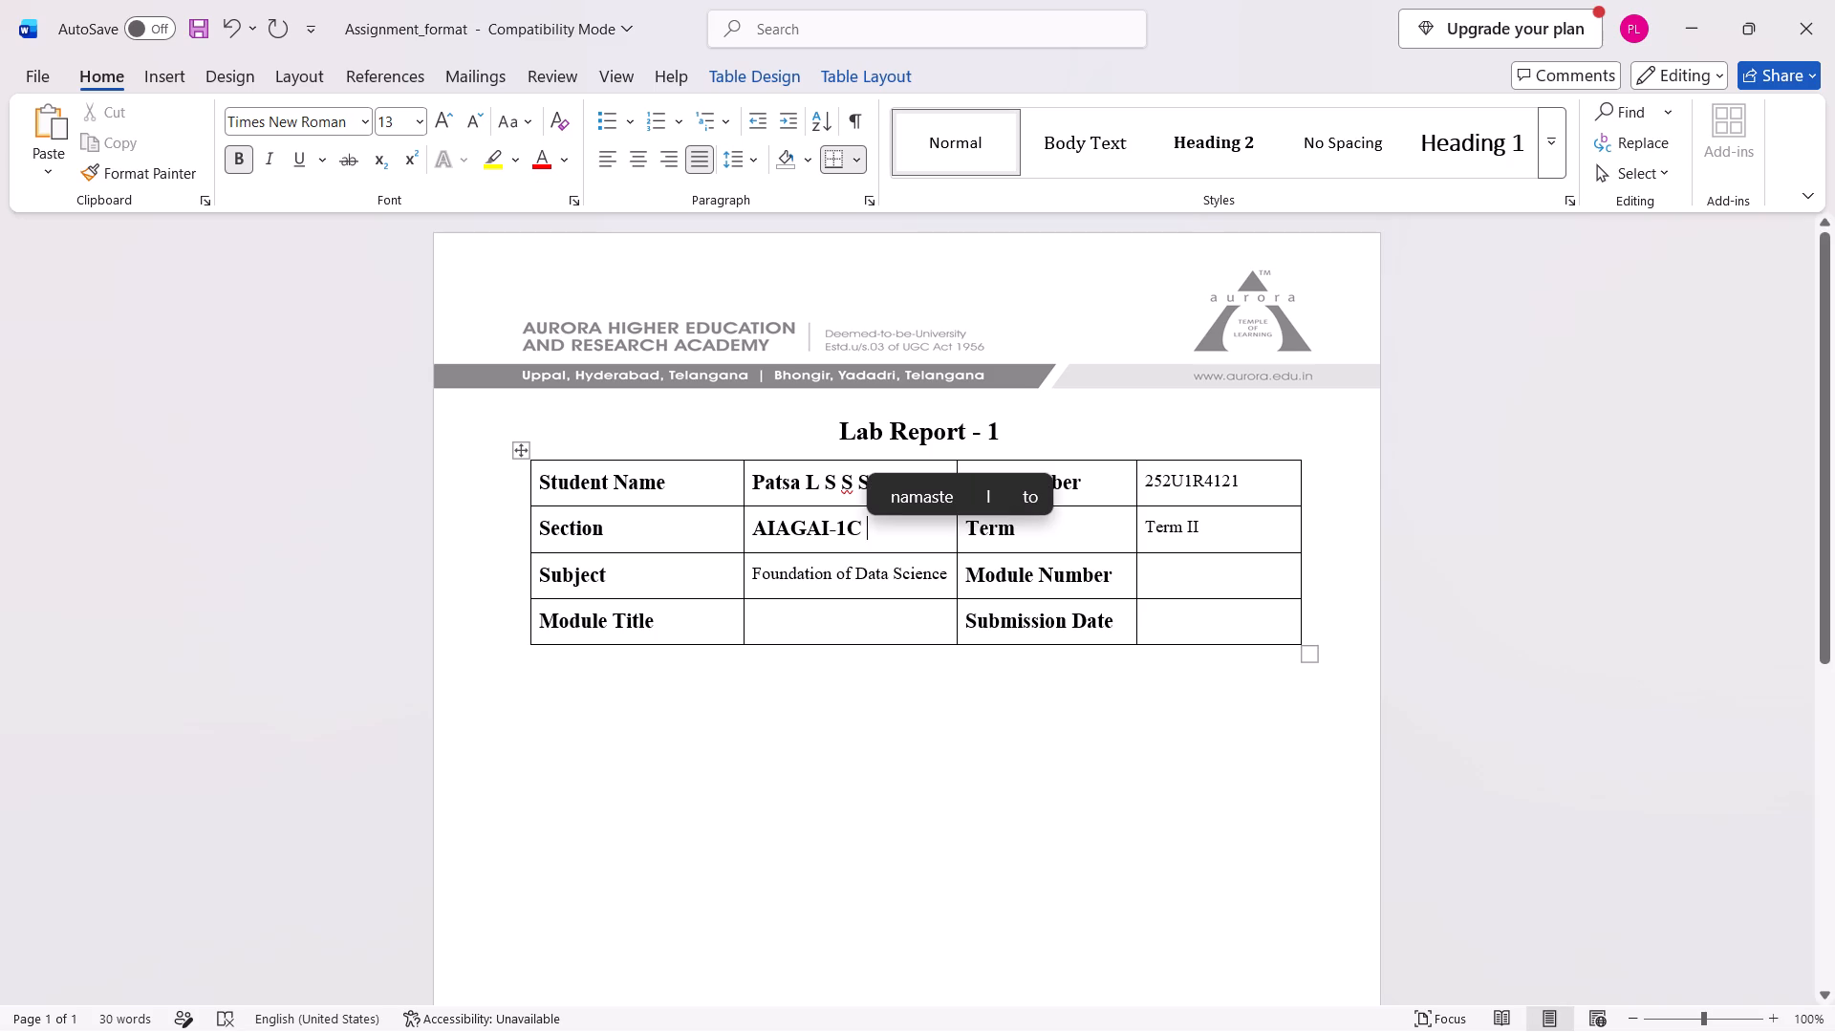
pyautogui.click(1185, 593)
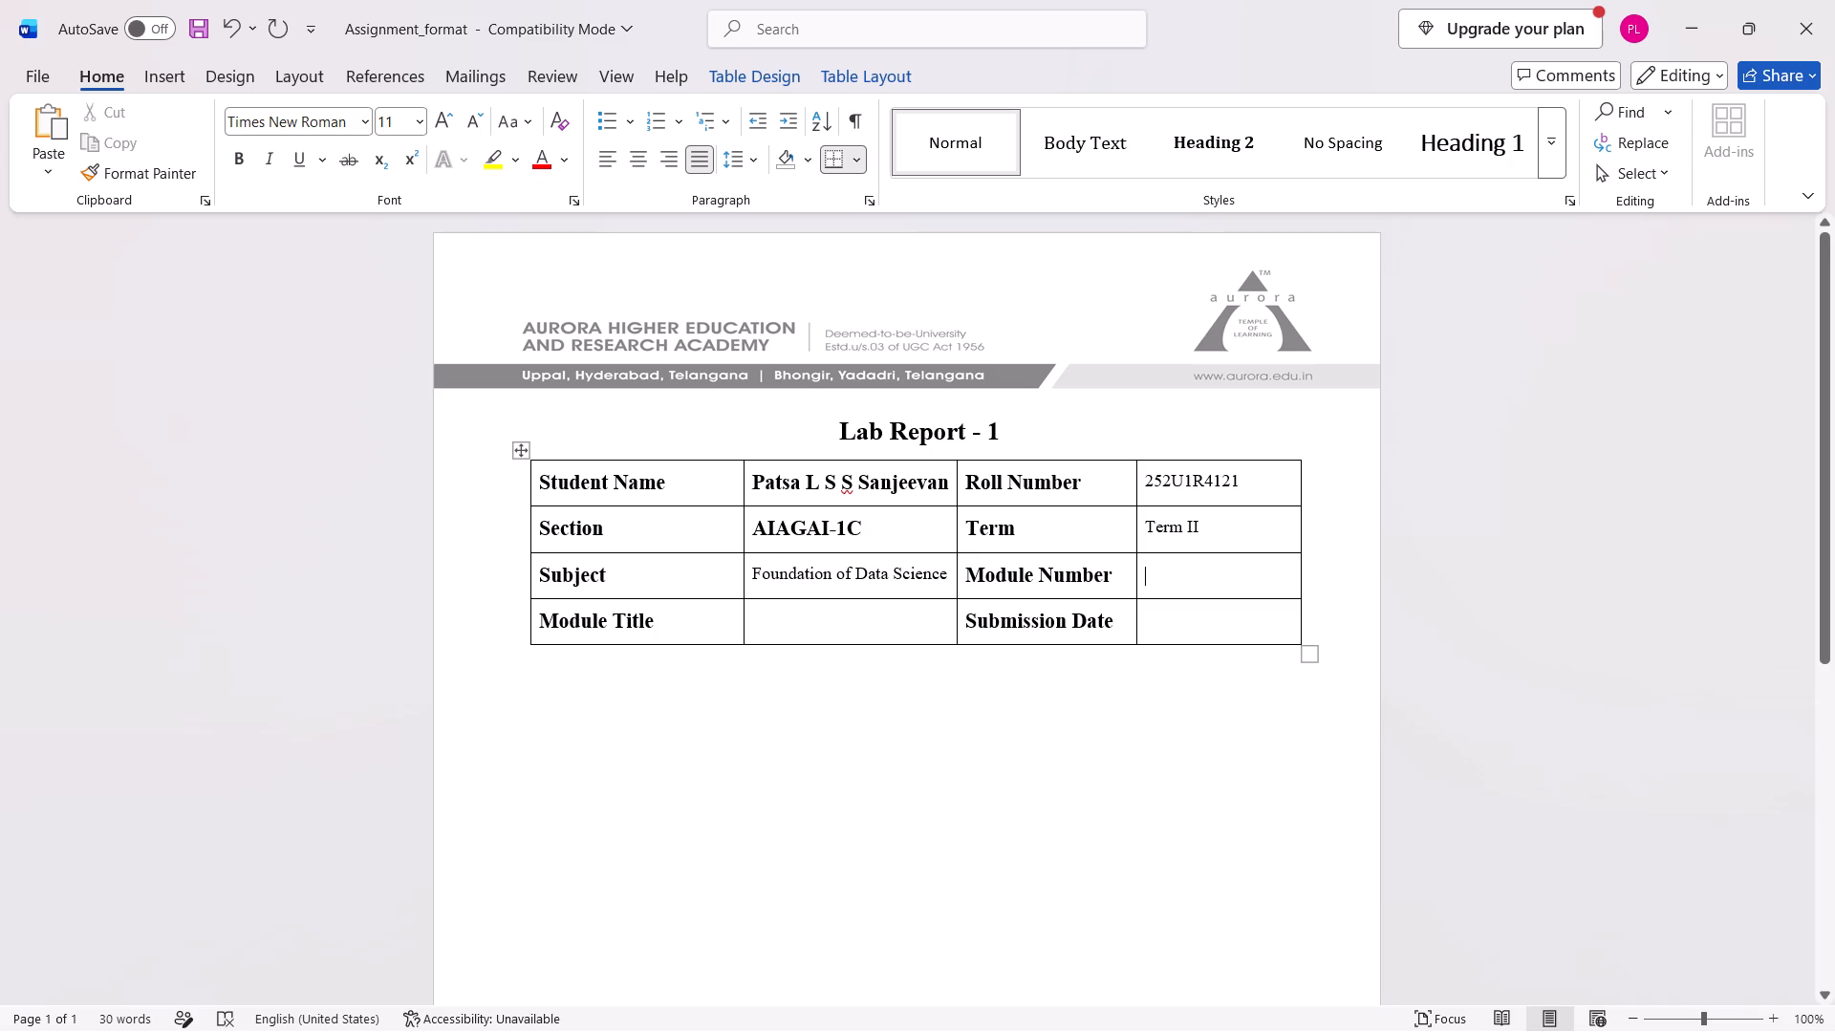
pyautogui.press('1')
pyautogui.press('BackSpace')
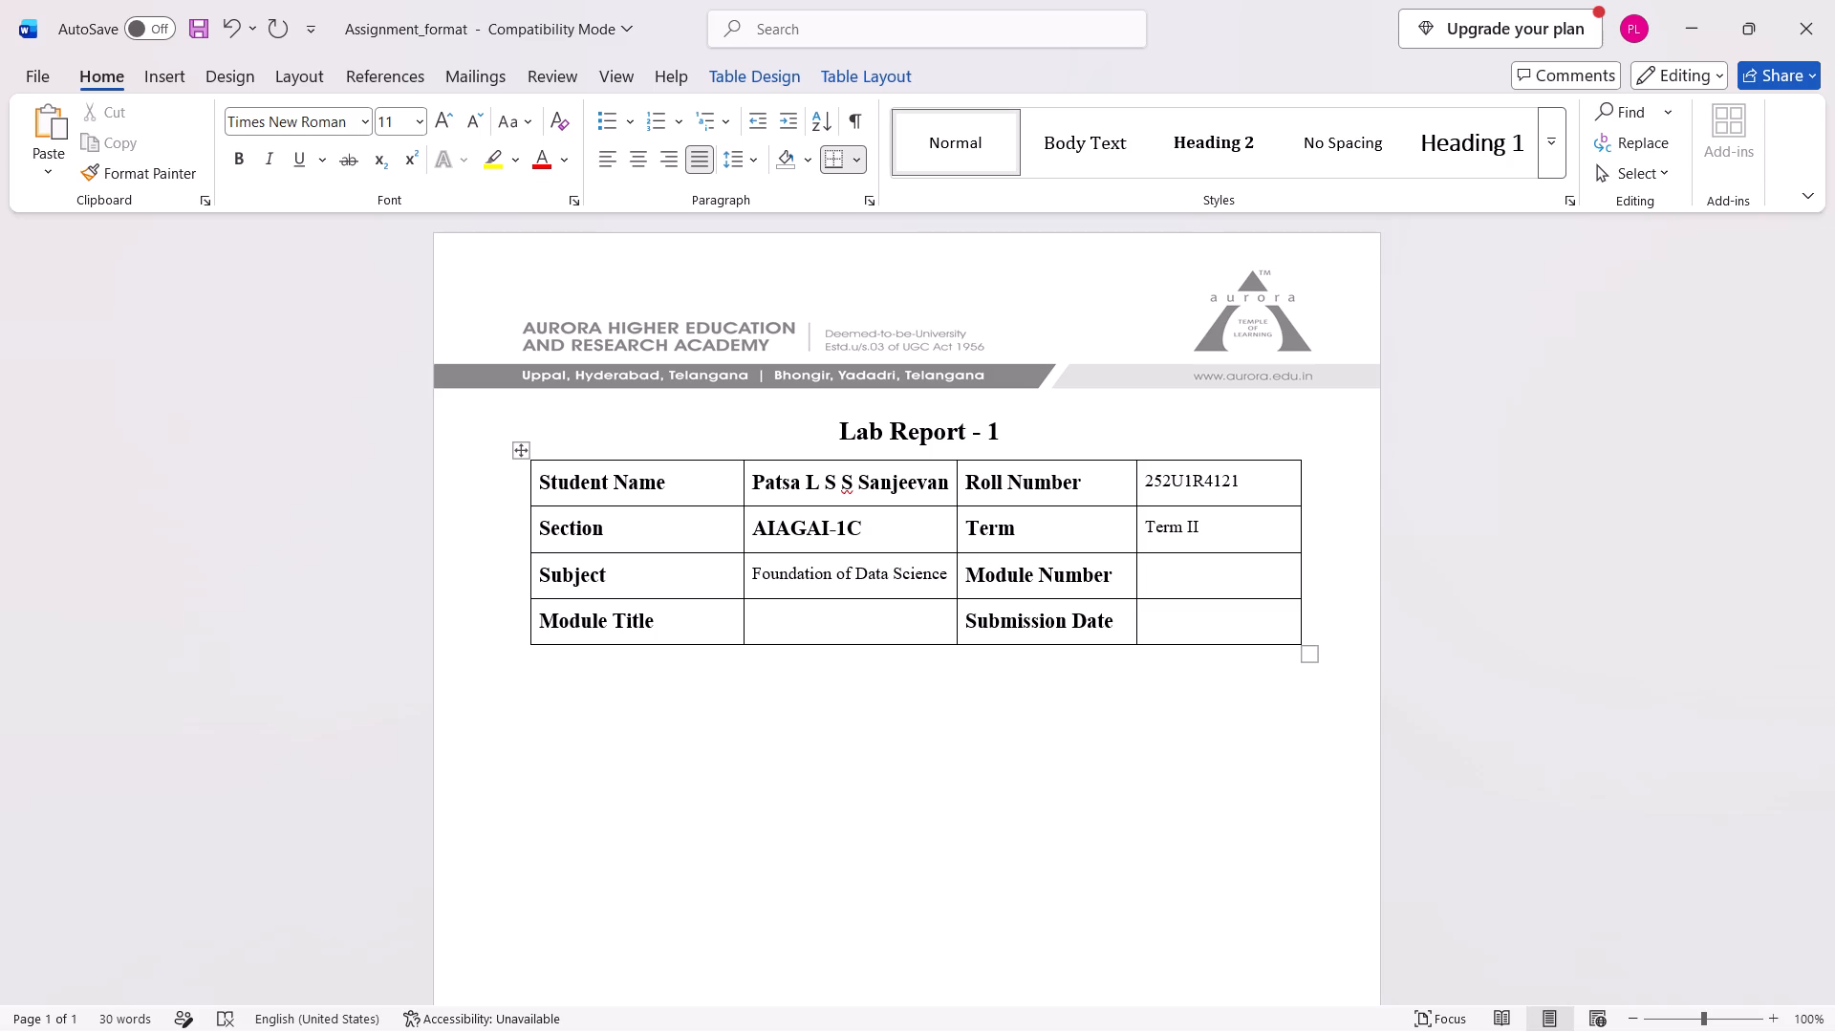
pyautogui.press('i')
# With the Module Title cell ready for entry, browse the Desktop and its Year-2 folder in File Explorer for course files, and close it.
pyautogui.click(846, 638)
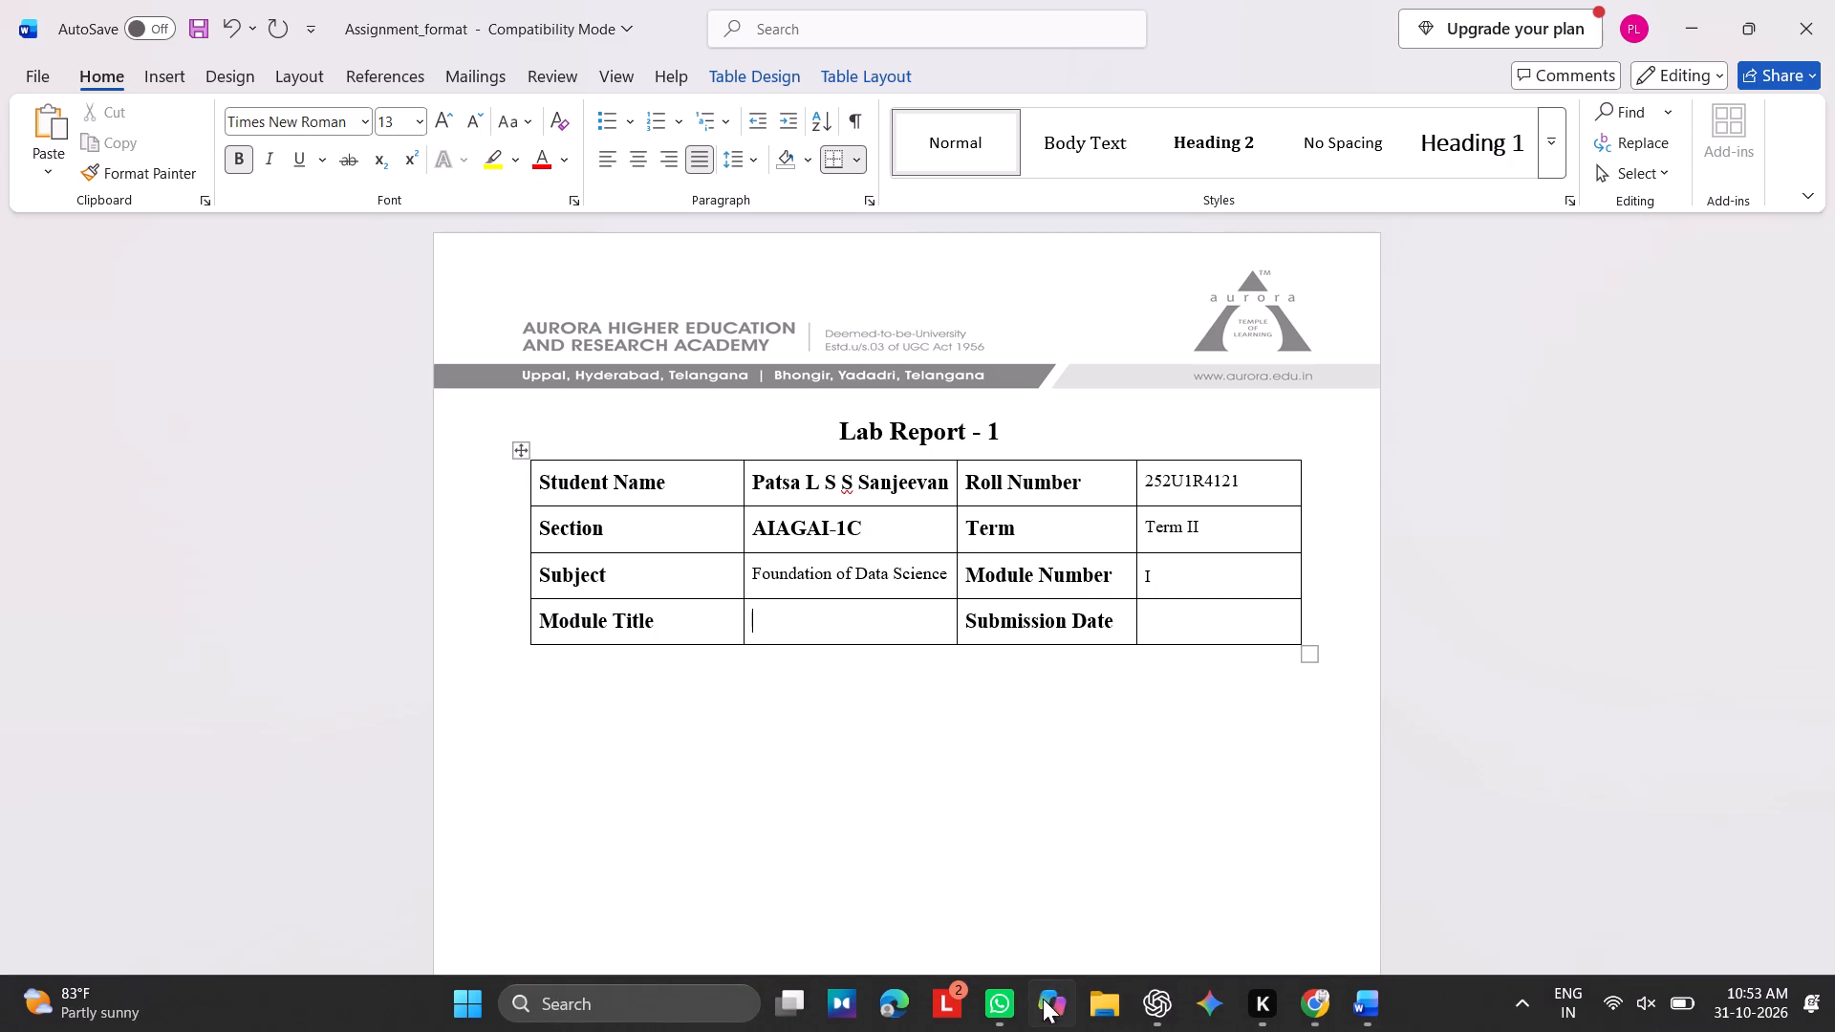
pyautogui.click(1113, 1008)
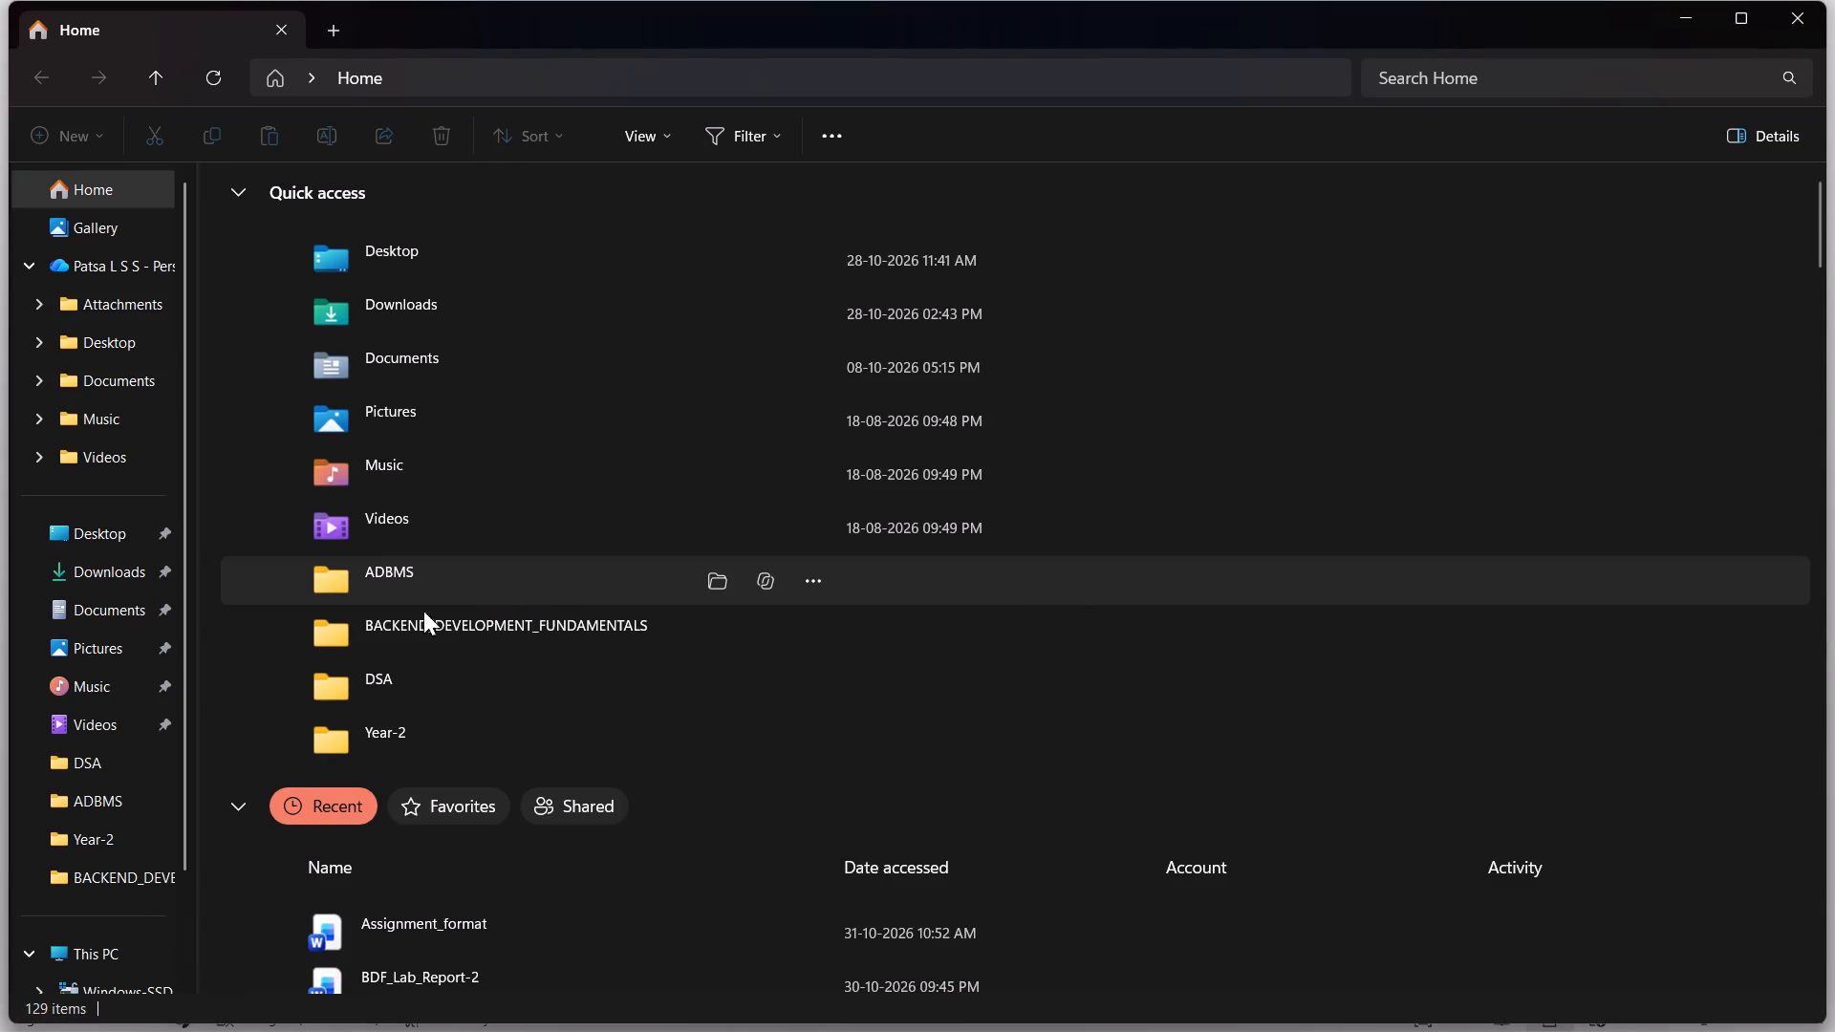
pyautogui.scroll(-3, 356, 843)
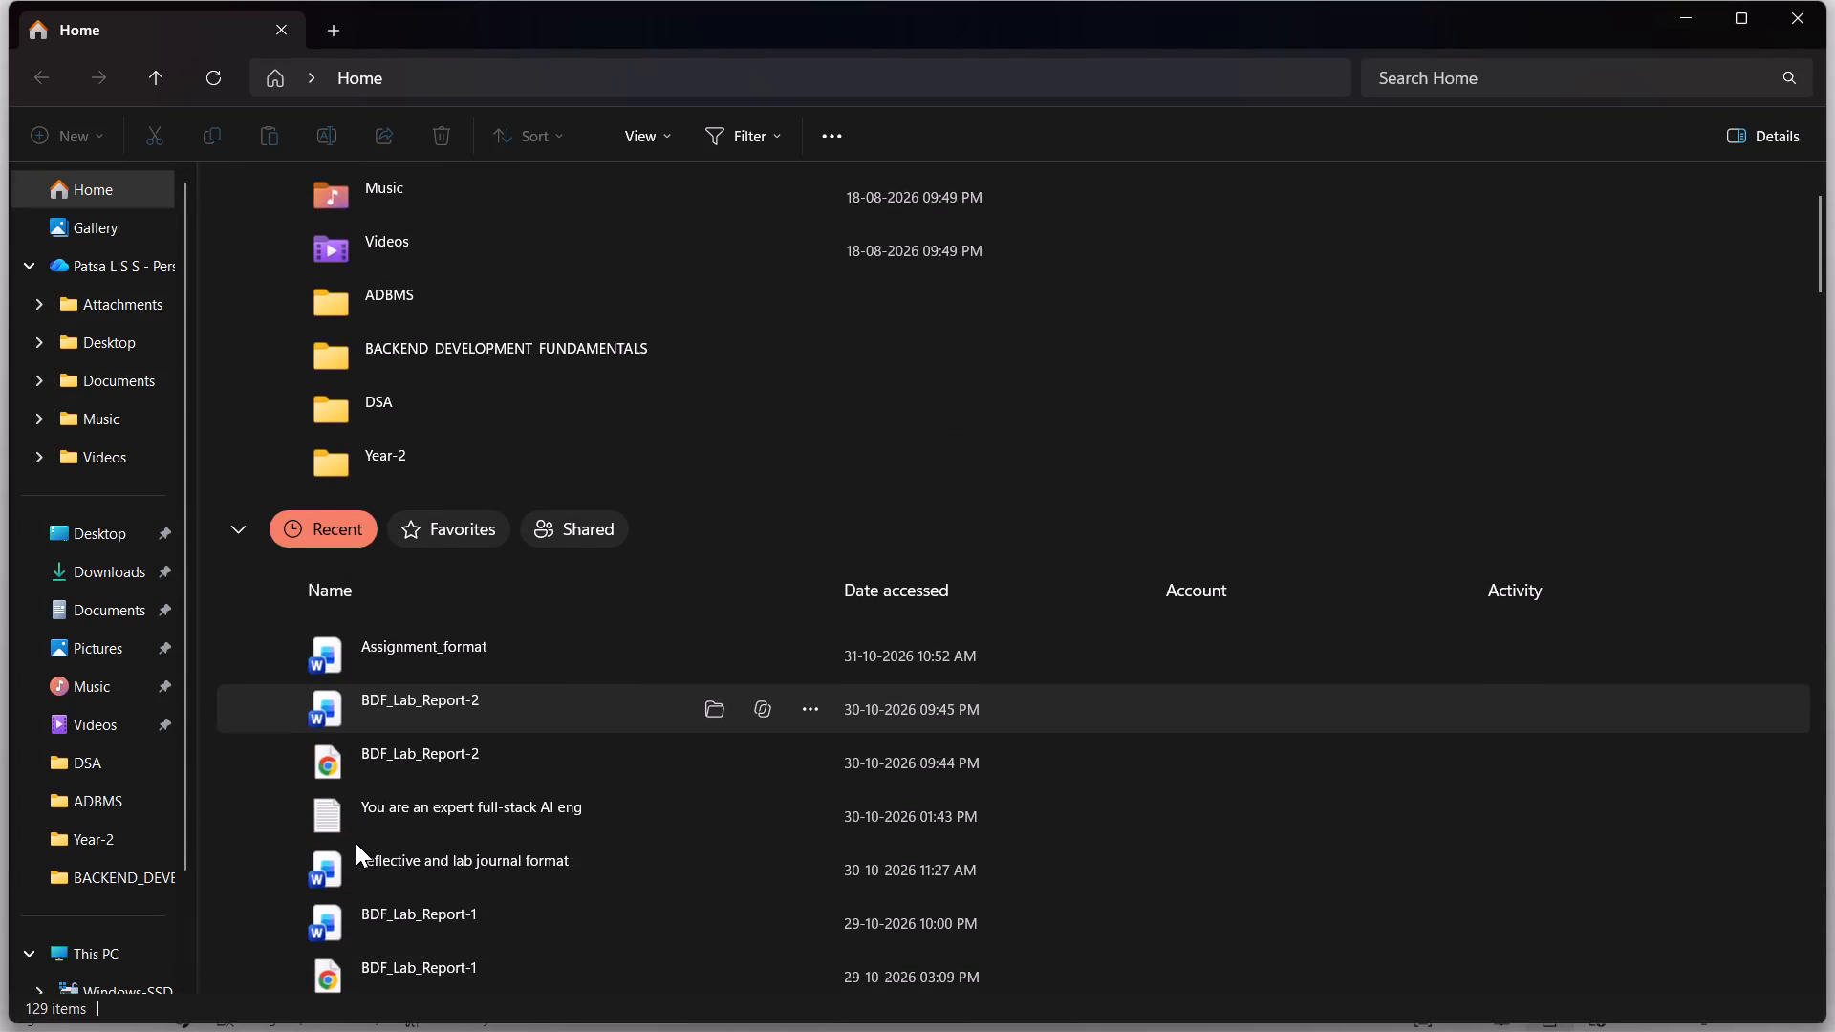
pyautogui.click(105, 545)
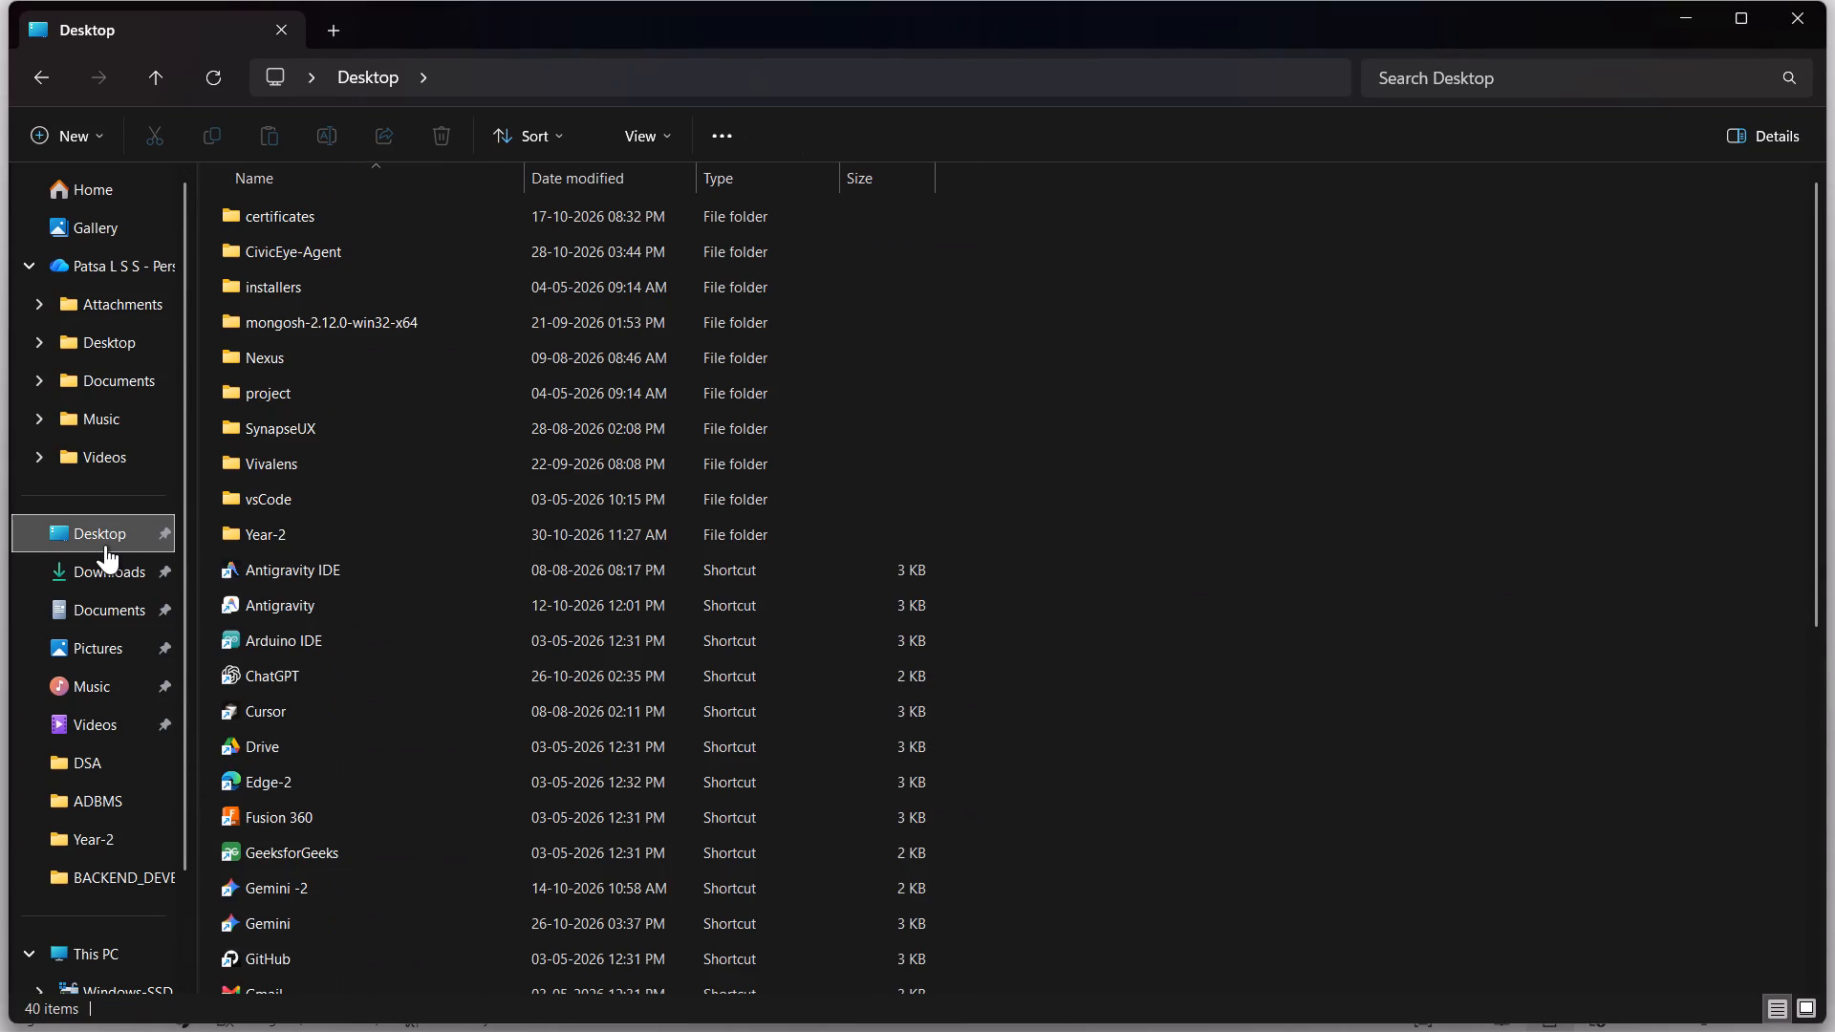
pyautogui.scroll(-1, 470, 773)
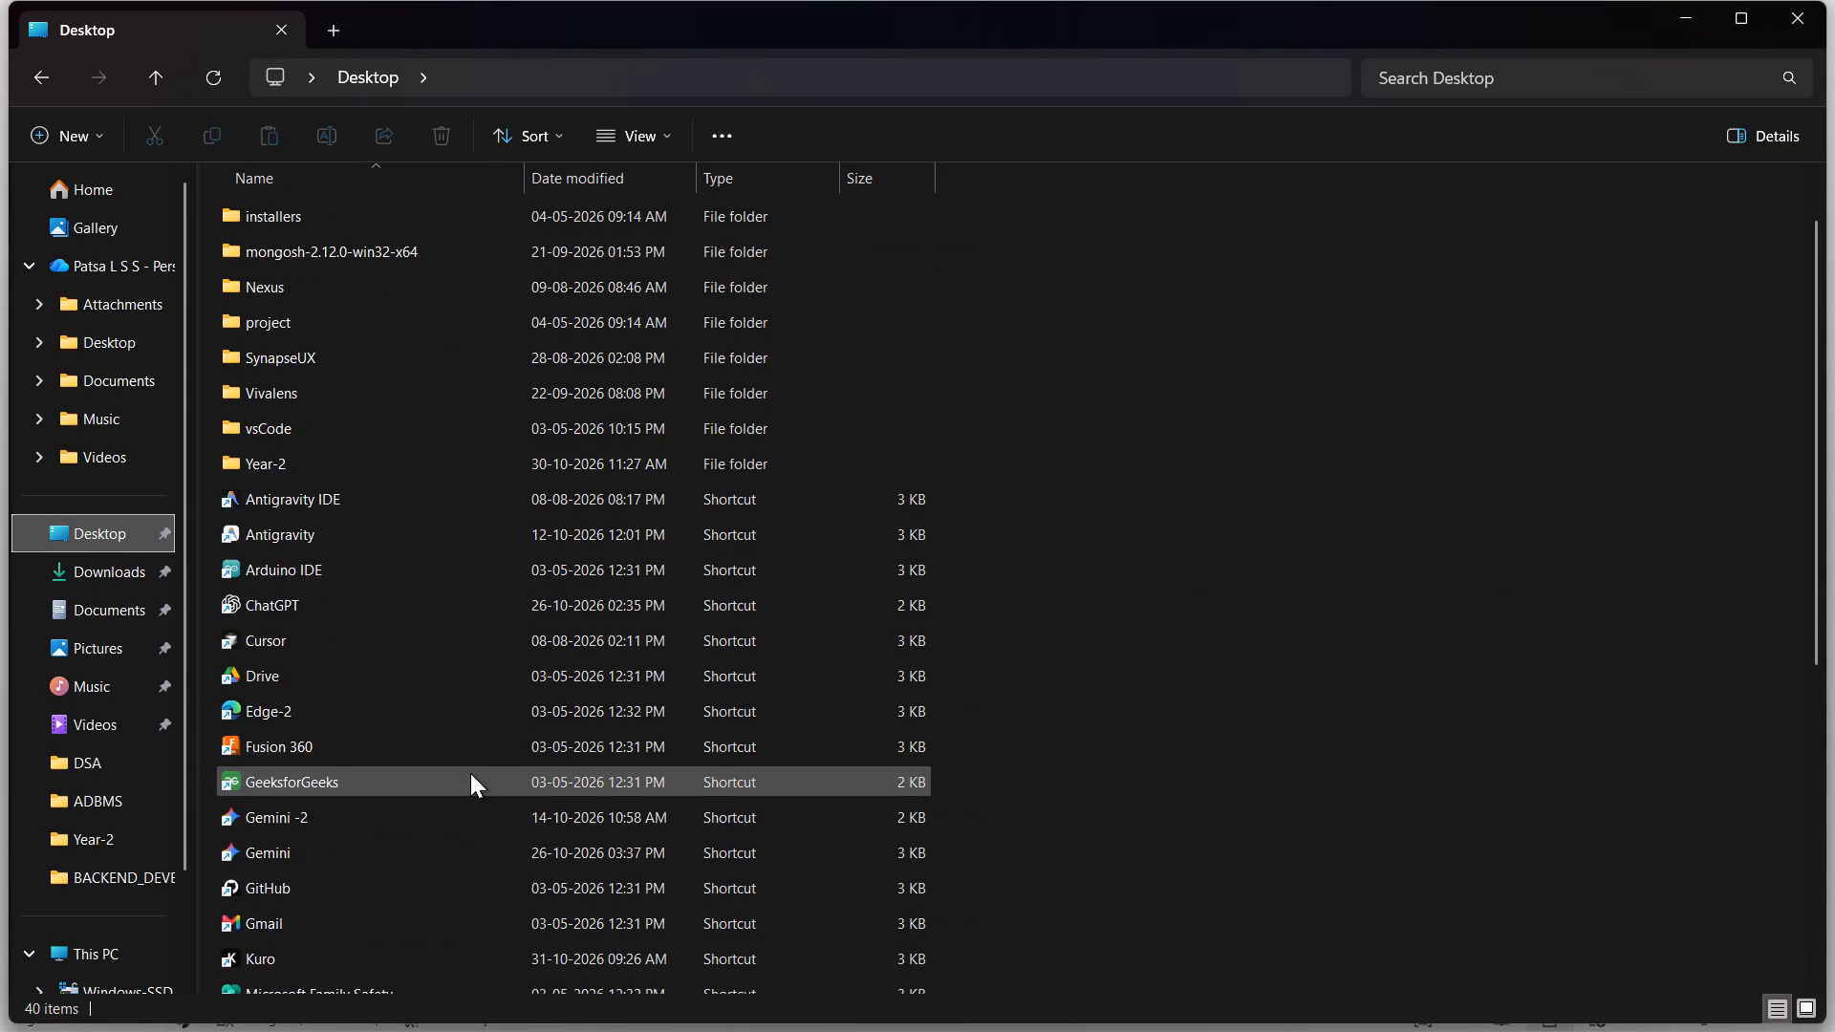
pyautogui.scroll(-1, 470, 773)
pyautogui.scroll(4, 470, 773)
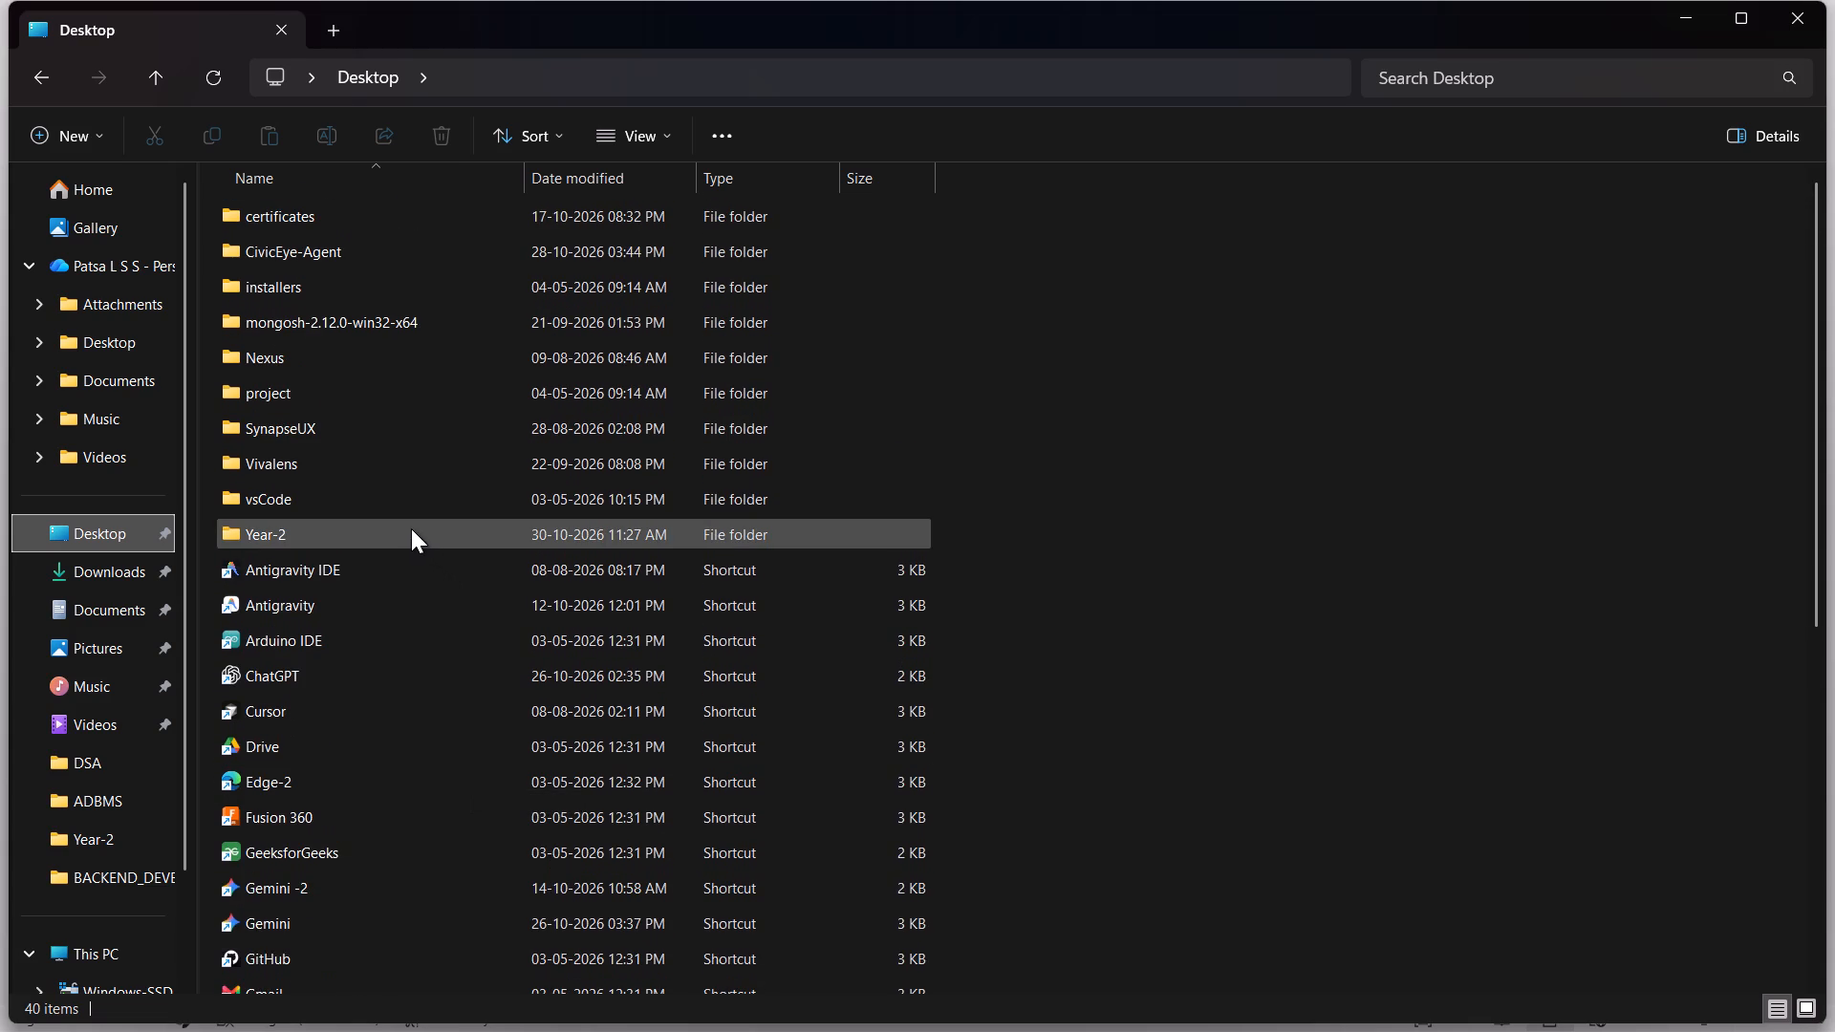
pyautogui.doubleClick(411, 528)
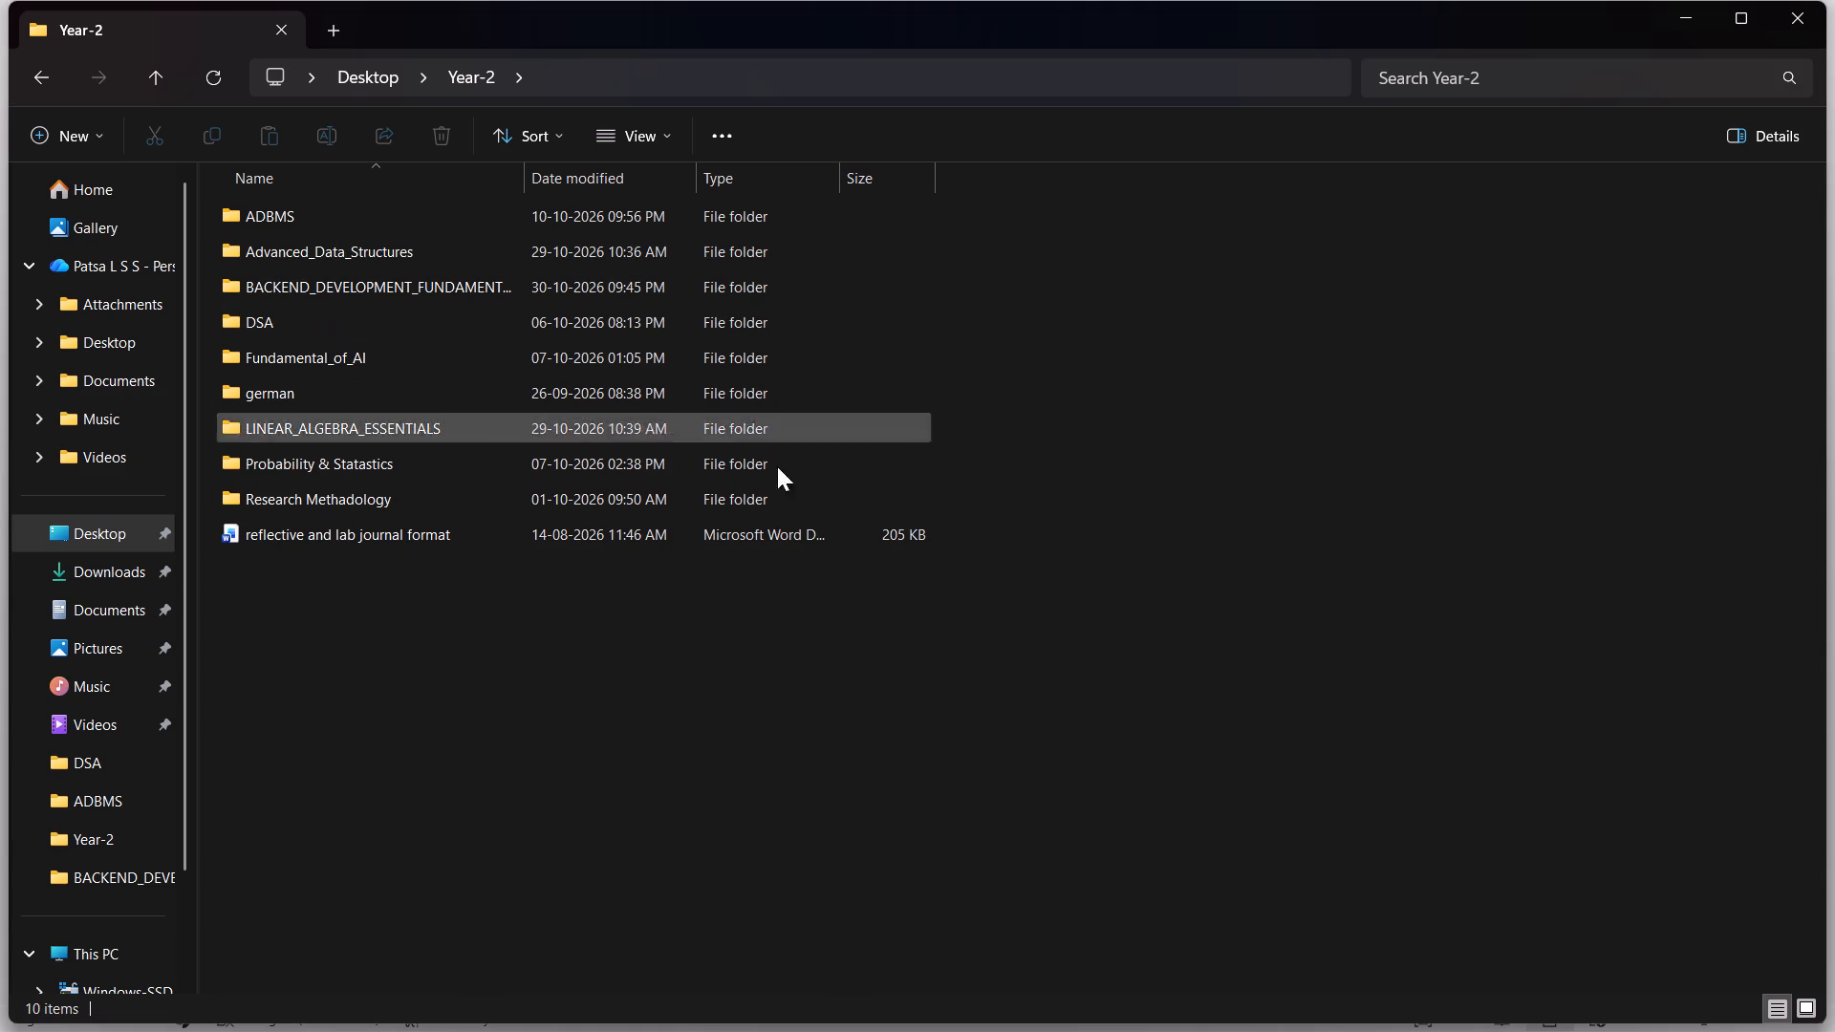
pyautogui.click(641, 835)
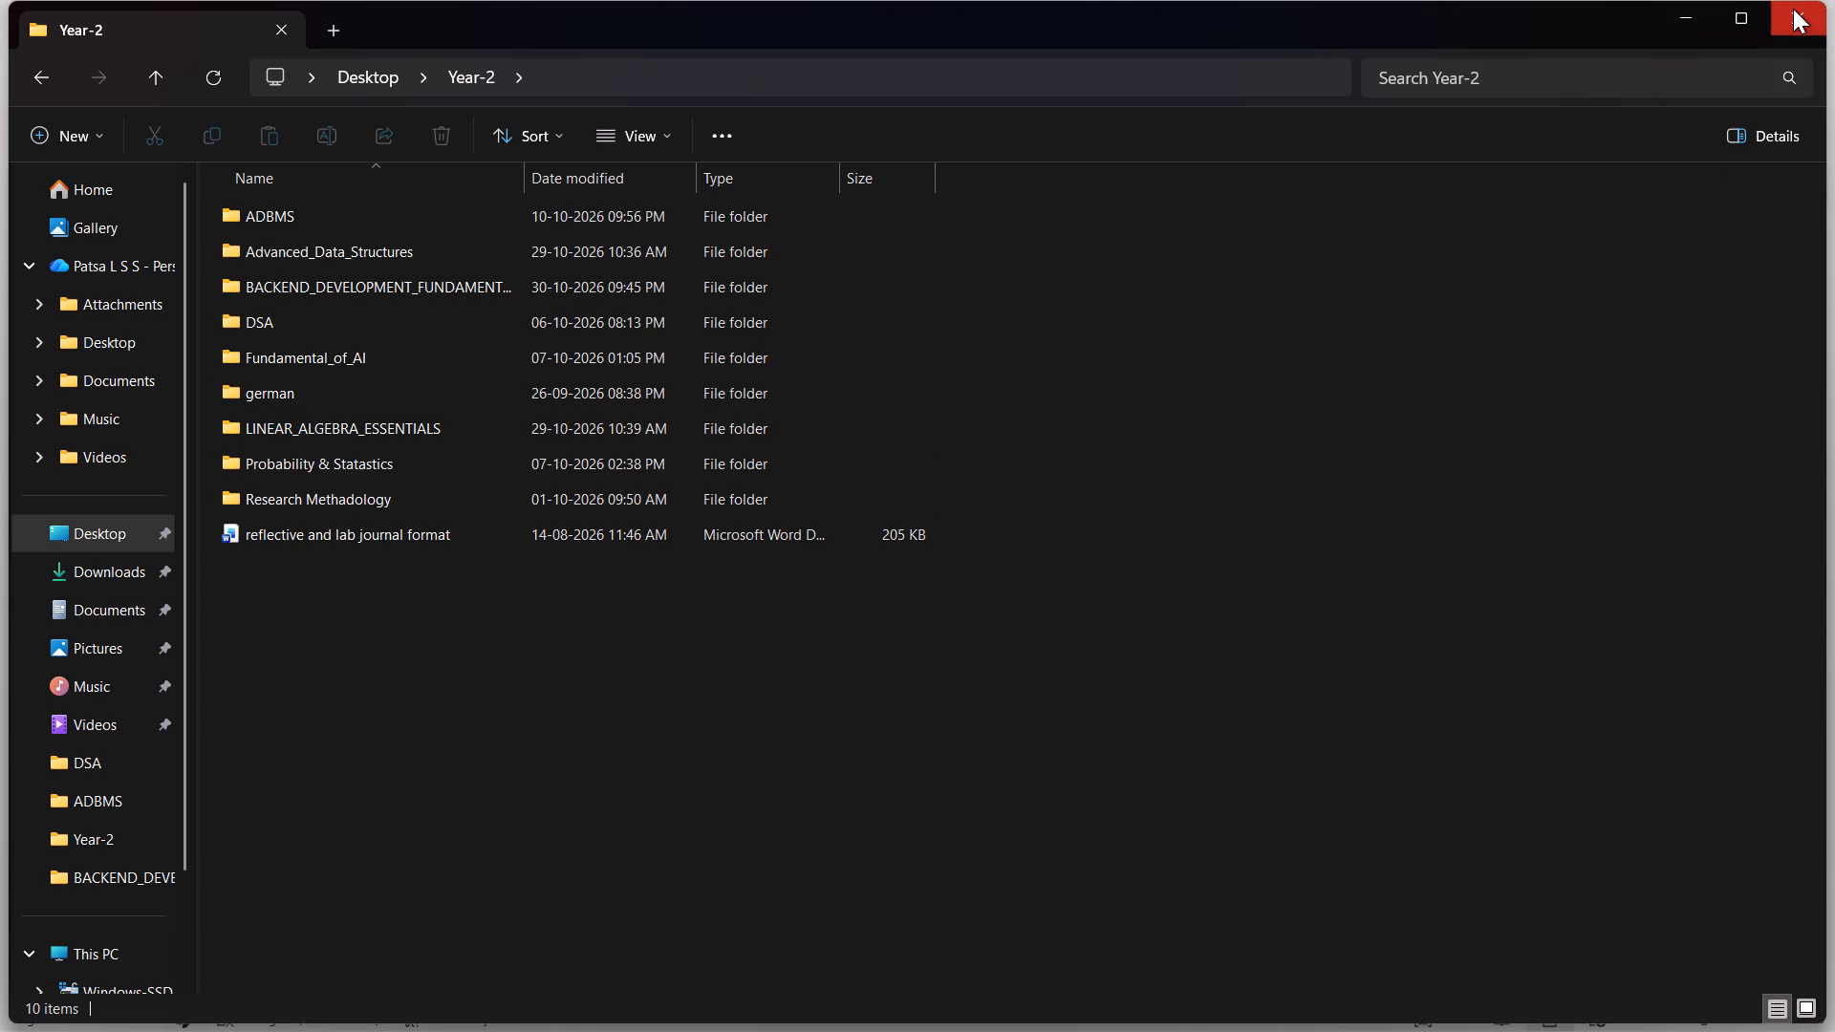
pyautogui.click(1793, 9)
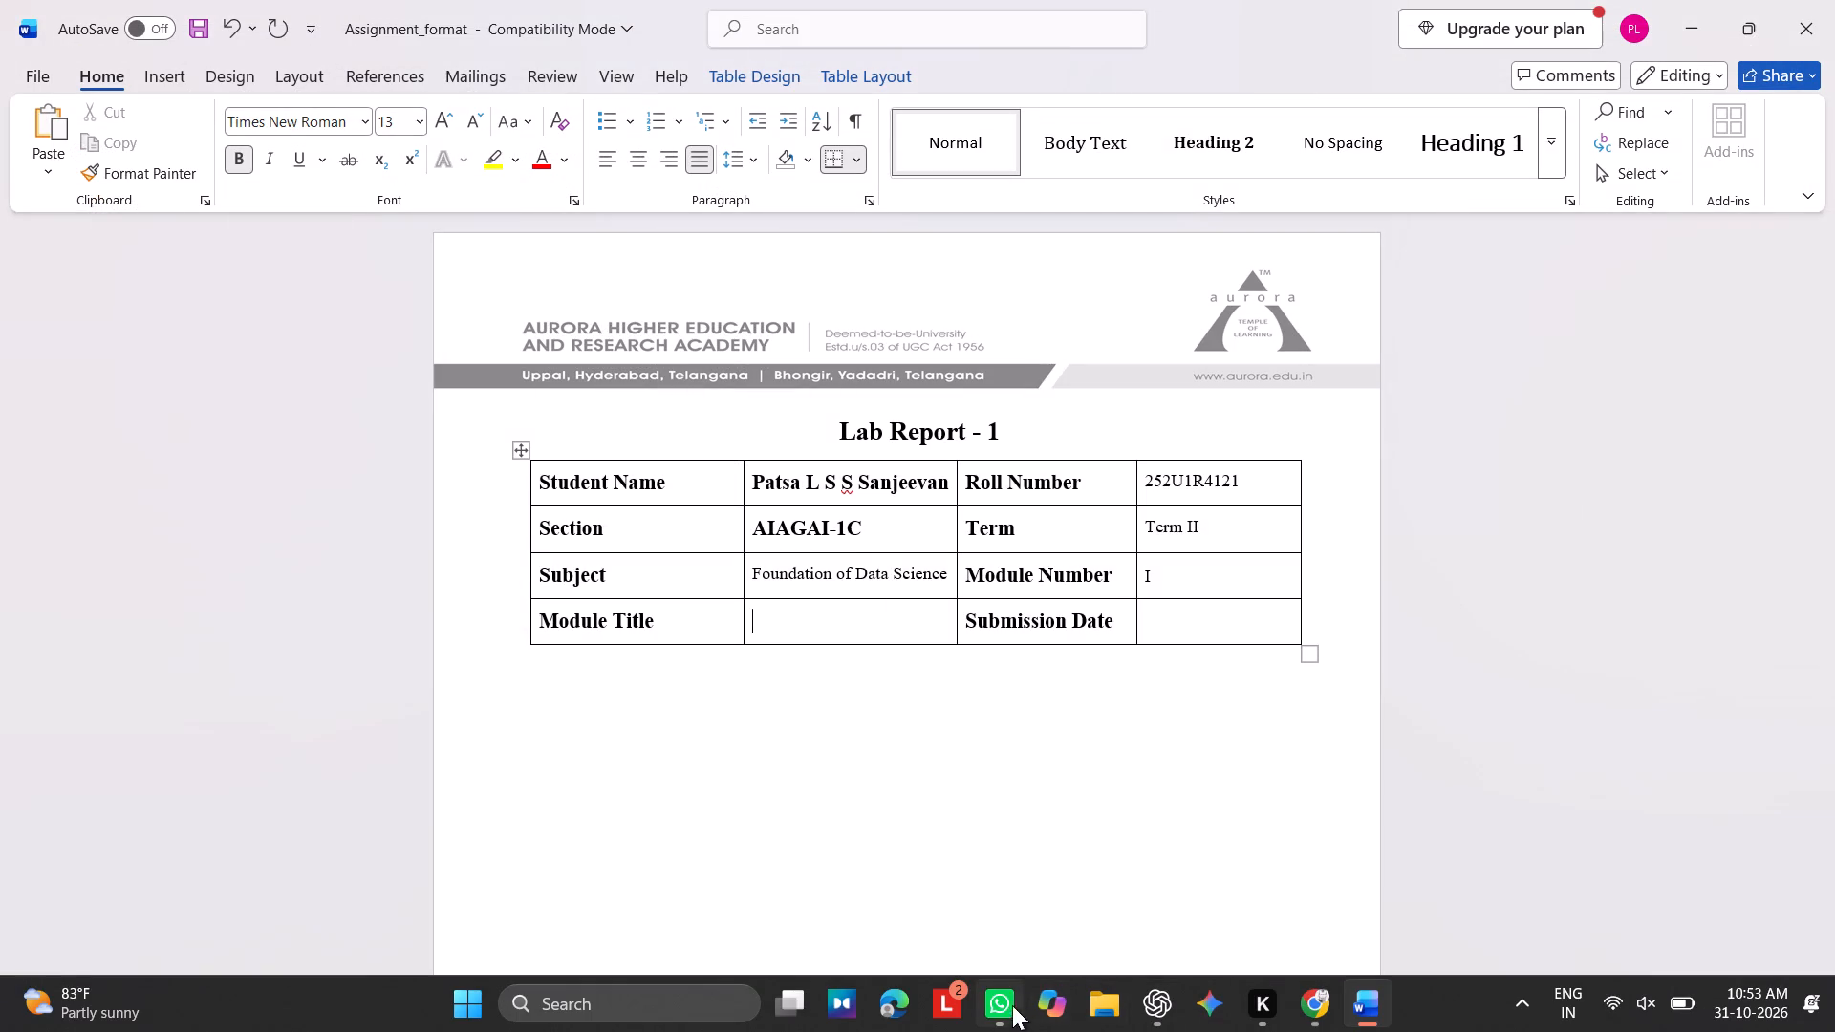
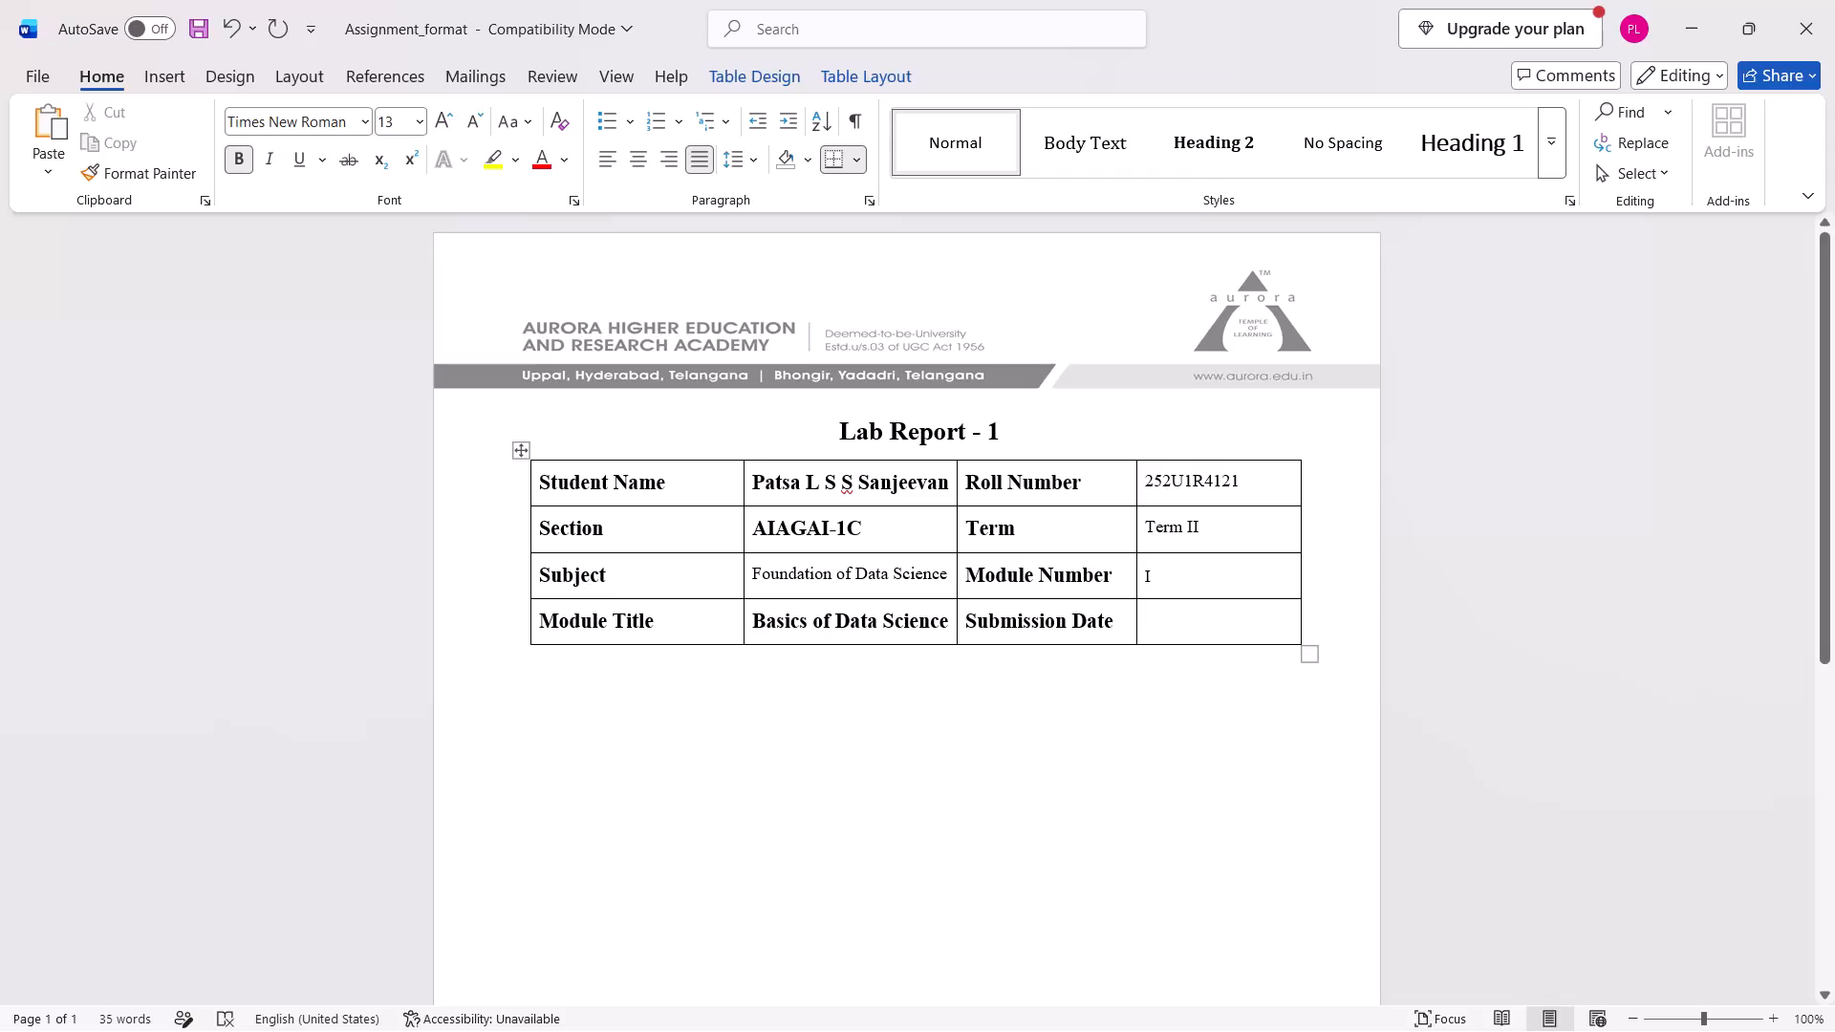
# Enter 31-10-2026 as the Submission Date in the lab report's header table.
pyautogui.click(1160, 627)
pyautogui.write('13')
pyautogui.press('BackSpace')
pyautogui.press('BackSpace')
pyautogui.write('31-')
pyautogui.write('10=')
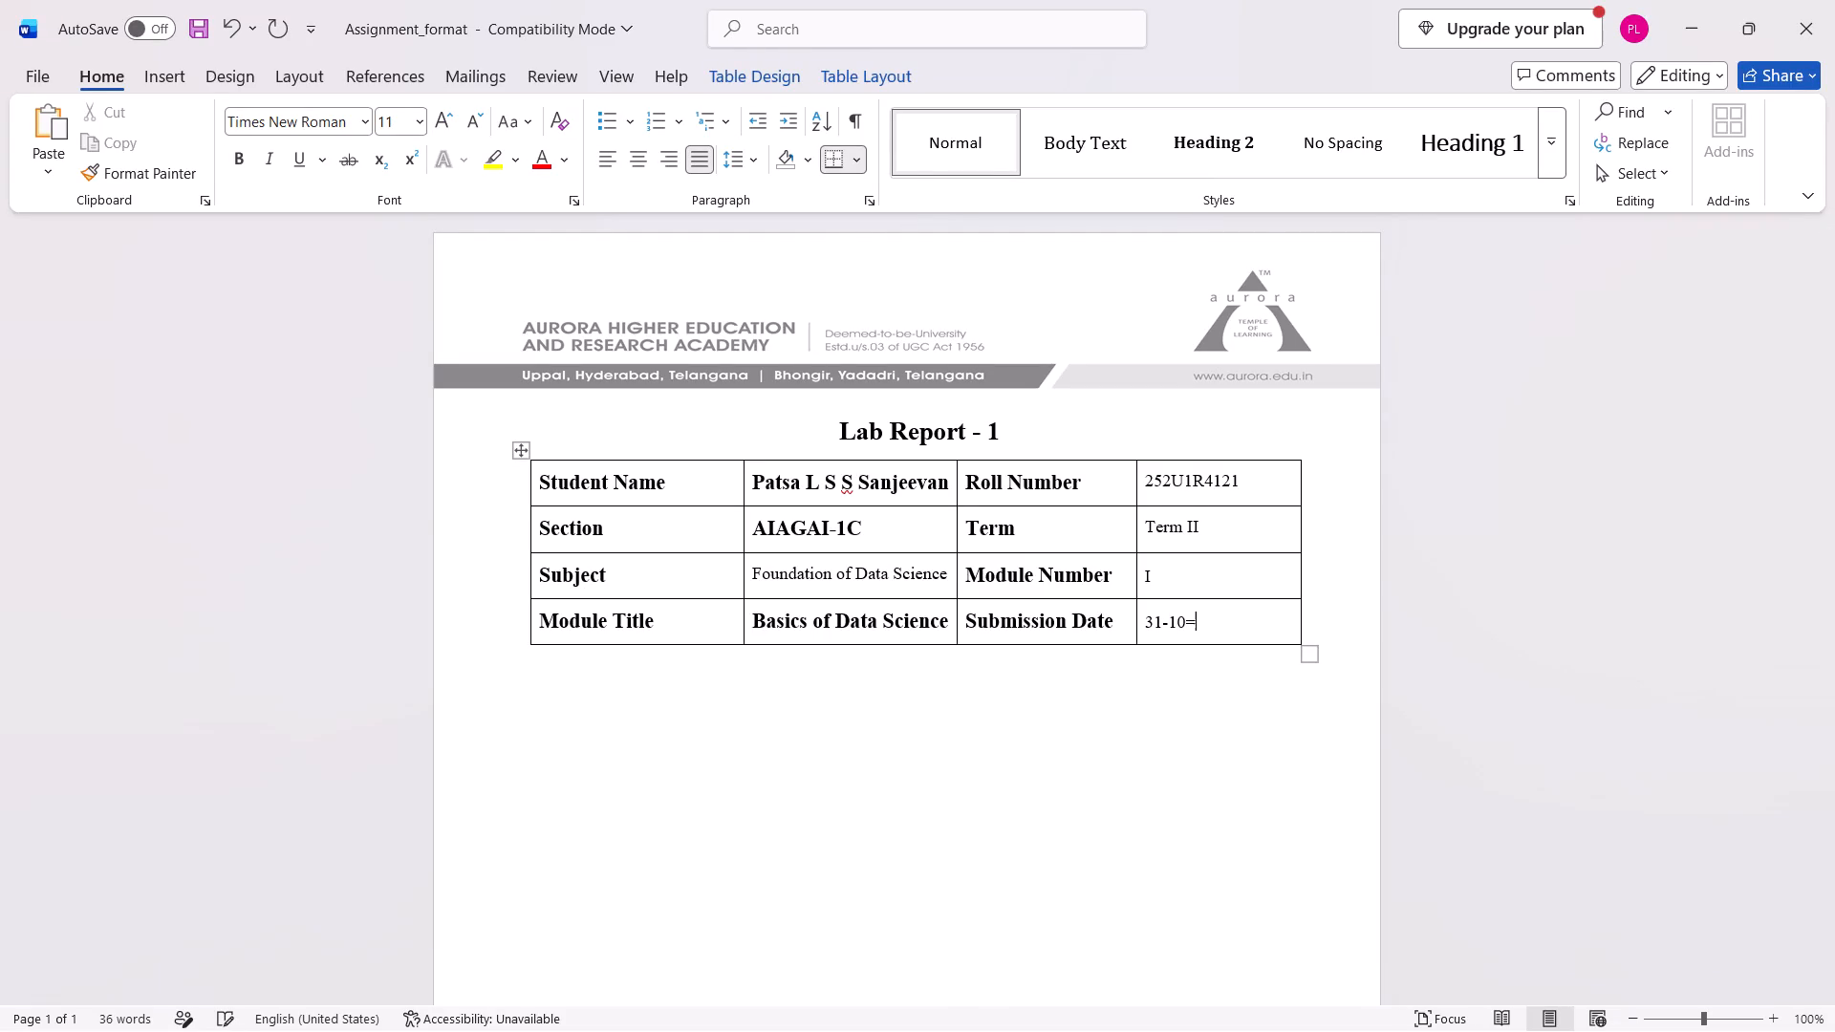
pyautogui.press('BackSpace')
pyautogui.press('-')
pyautogui.write('20277')
pyautogui.press('BackSpace')
pyautogui.press('BackSpace')
pyautogui.press('6')
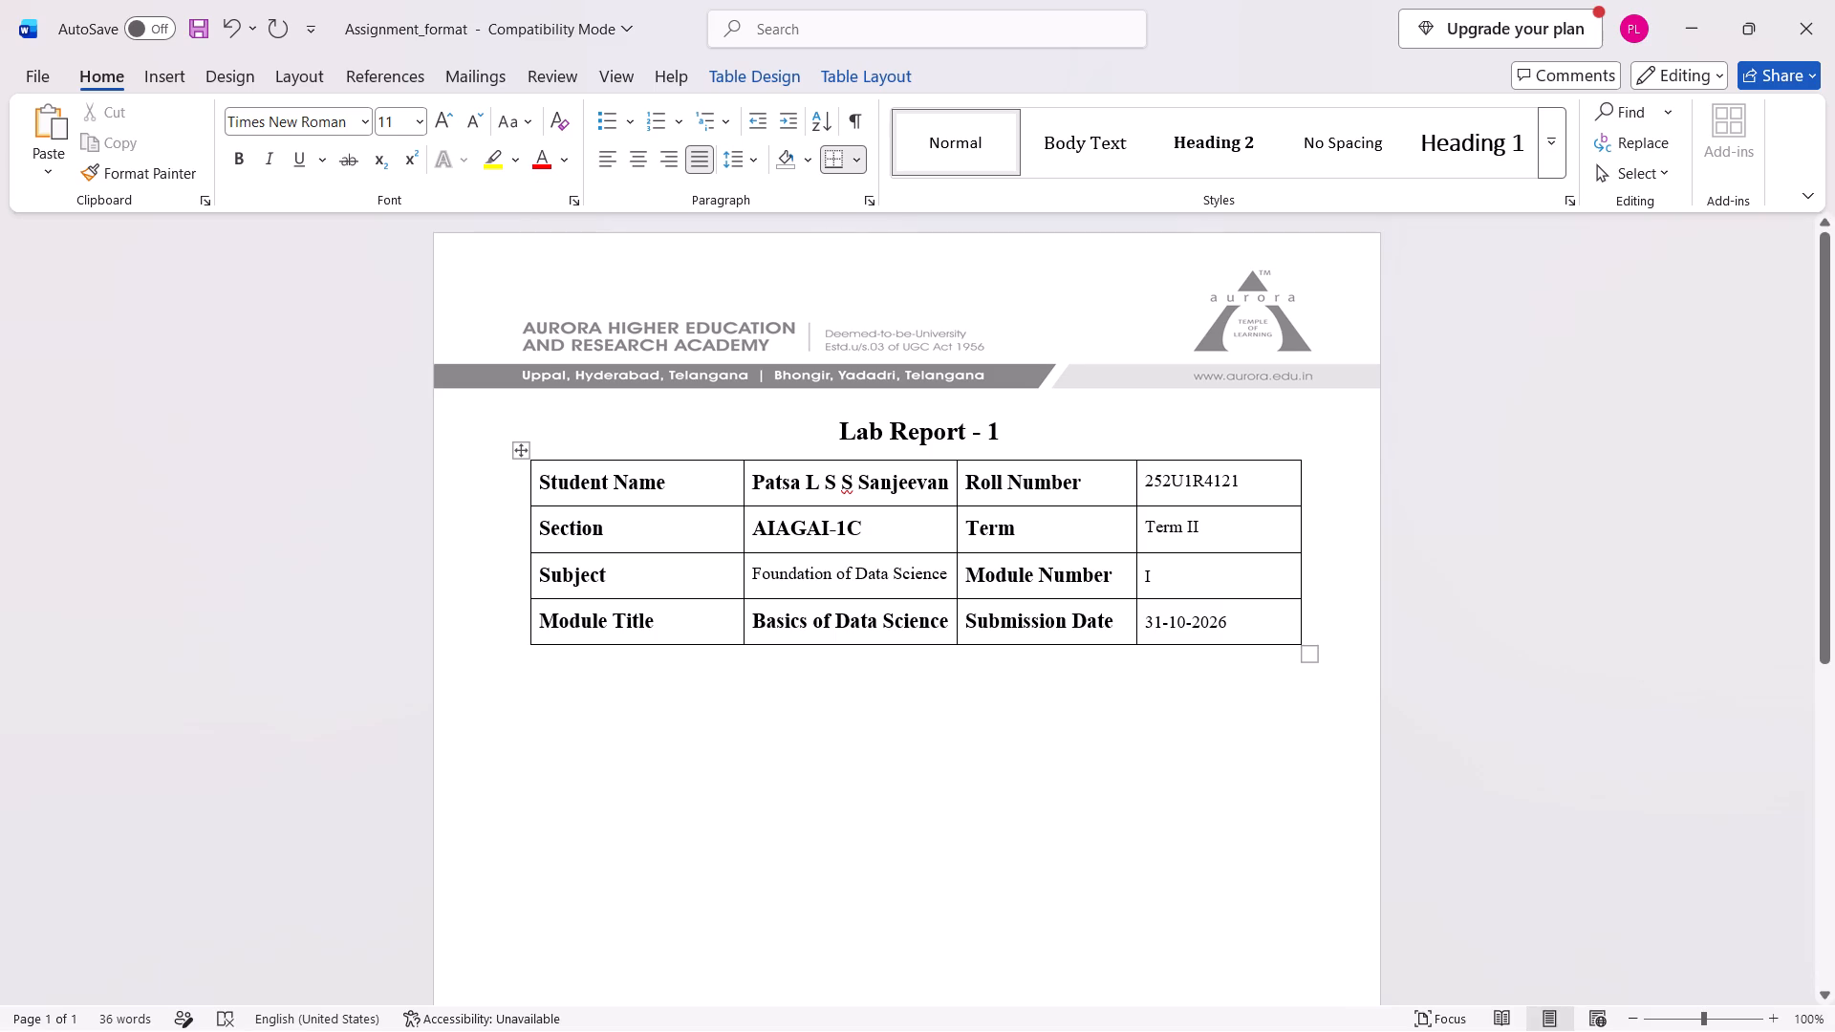
# Remove bold formatting from the Module Title, Section and Student Name values in the header table.
pyautogui.moveTo(948, 626); pyautogui.dragTo(853, 615)
pyautogui.moveTo(853, 615); pyautogui.dragTo(791, 610)
pyautogui.click(809, 564)
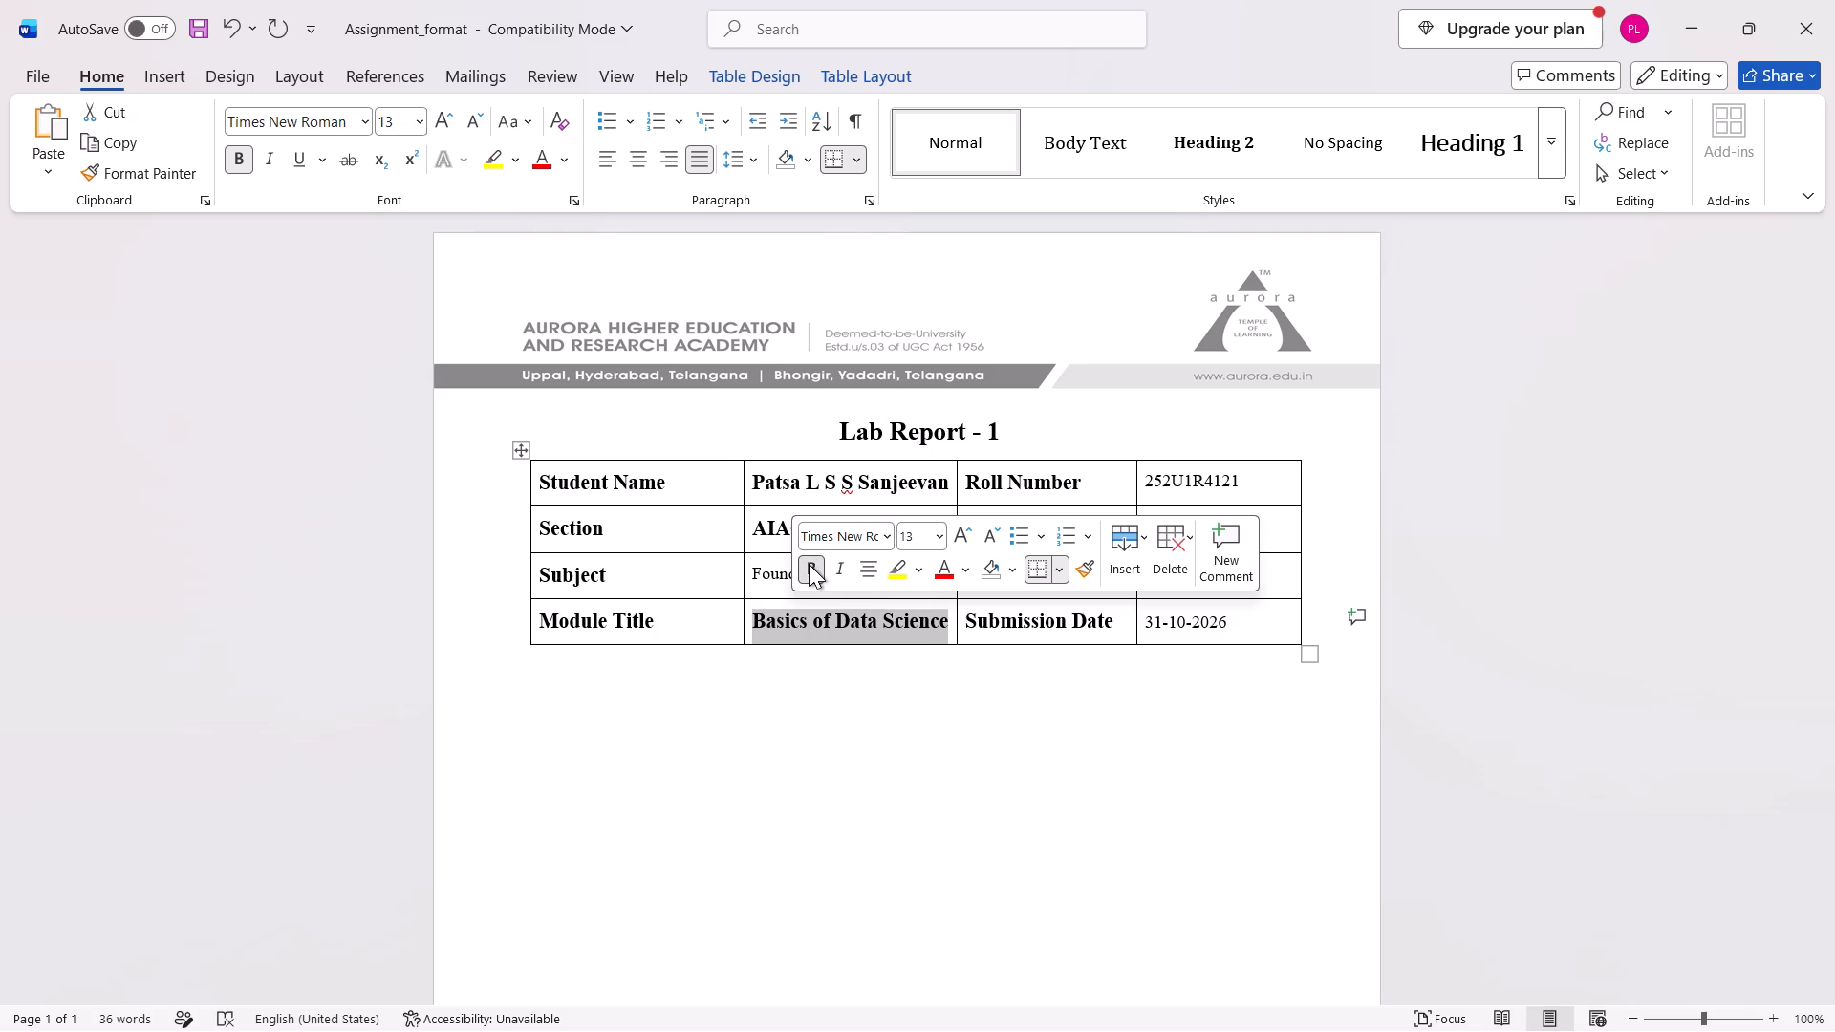
pyautogui.click(716, 613)
pyautogui.moveTo(868, 526); pyautogui.dragTo(804, 523)
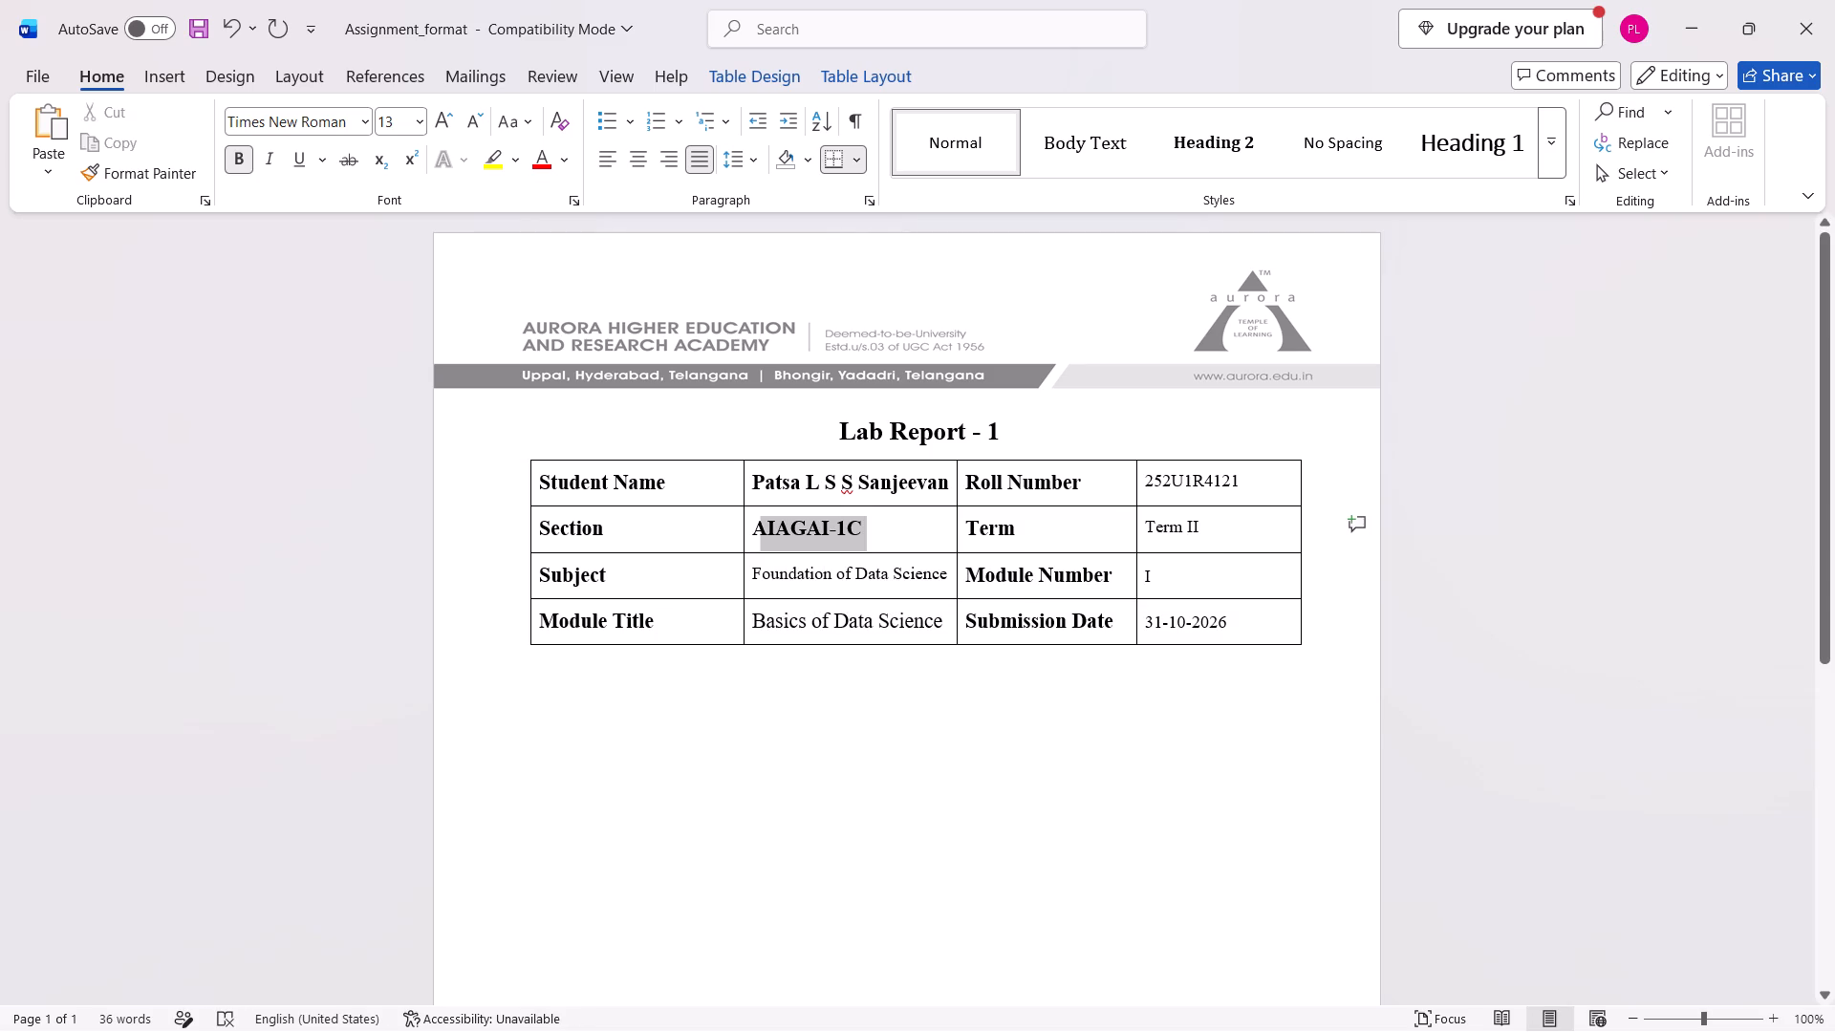
pyautogui.moveTo(804, 523); pyautogui.dragTo(788, 523)
pyautogui.click(809, 591)
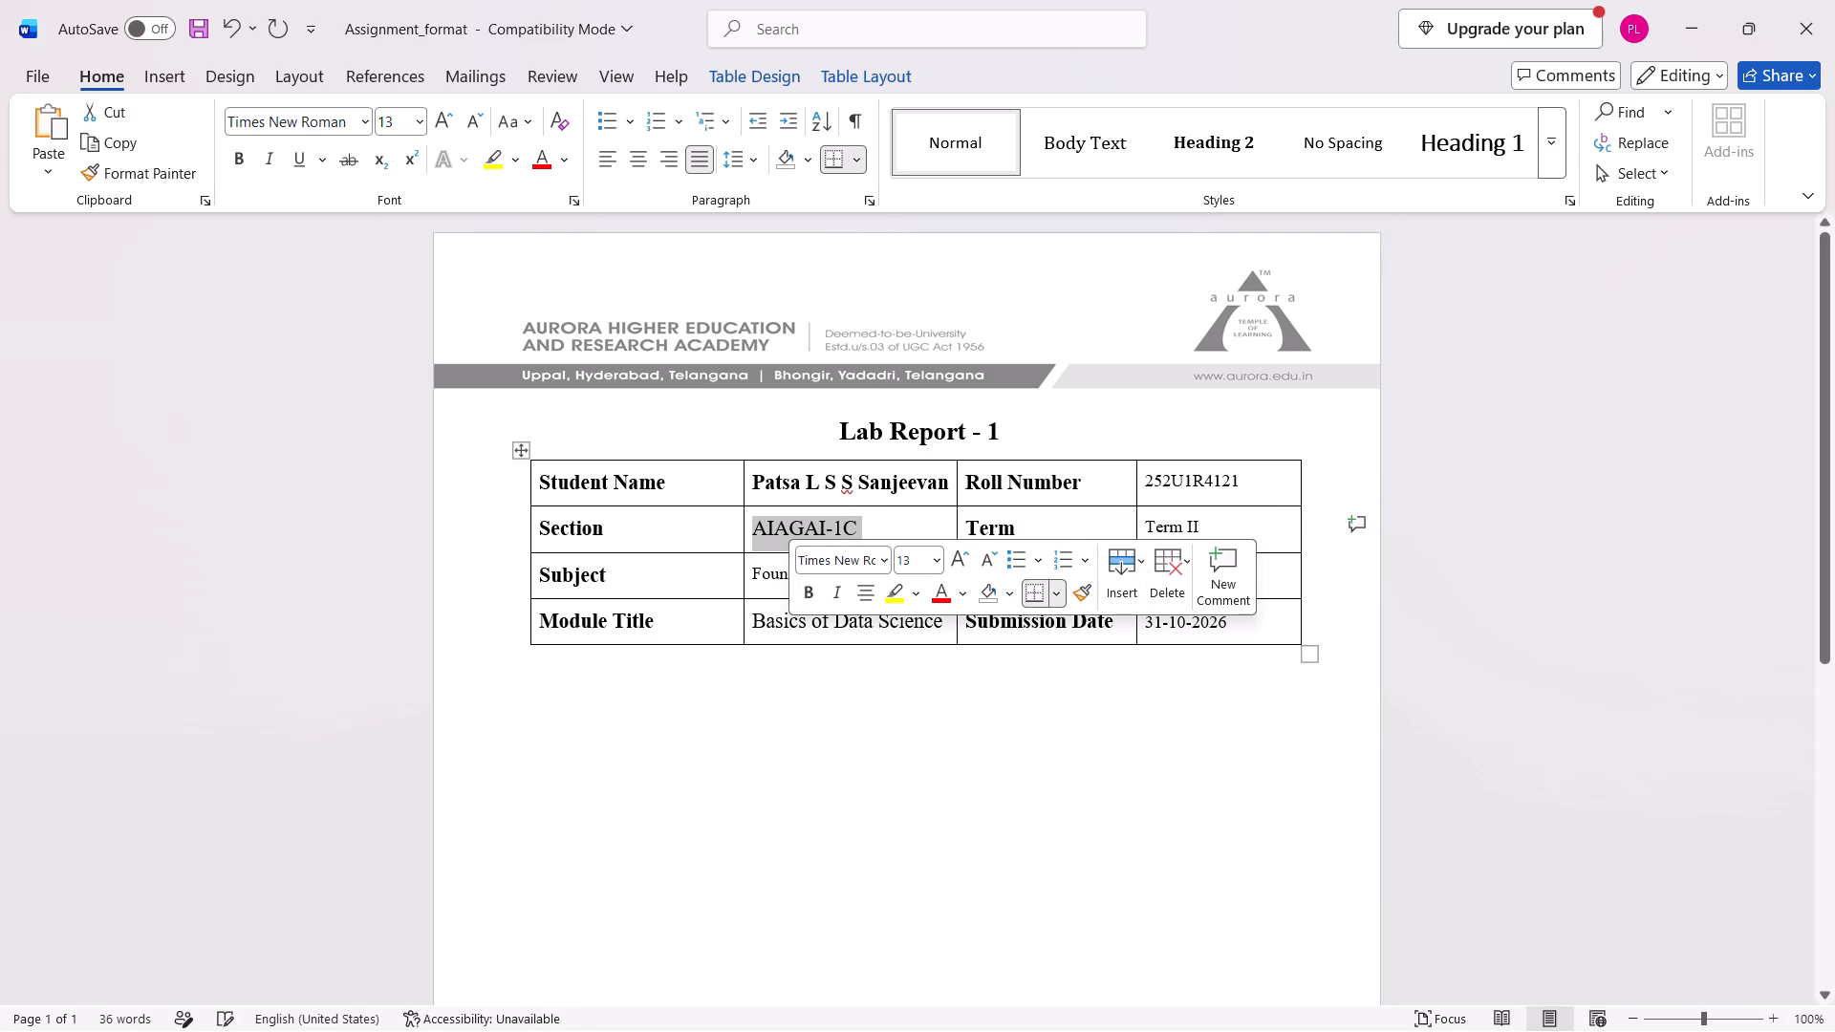
pyautogui.click(864, 482)
pyautogui.doubleClick(864, 482)
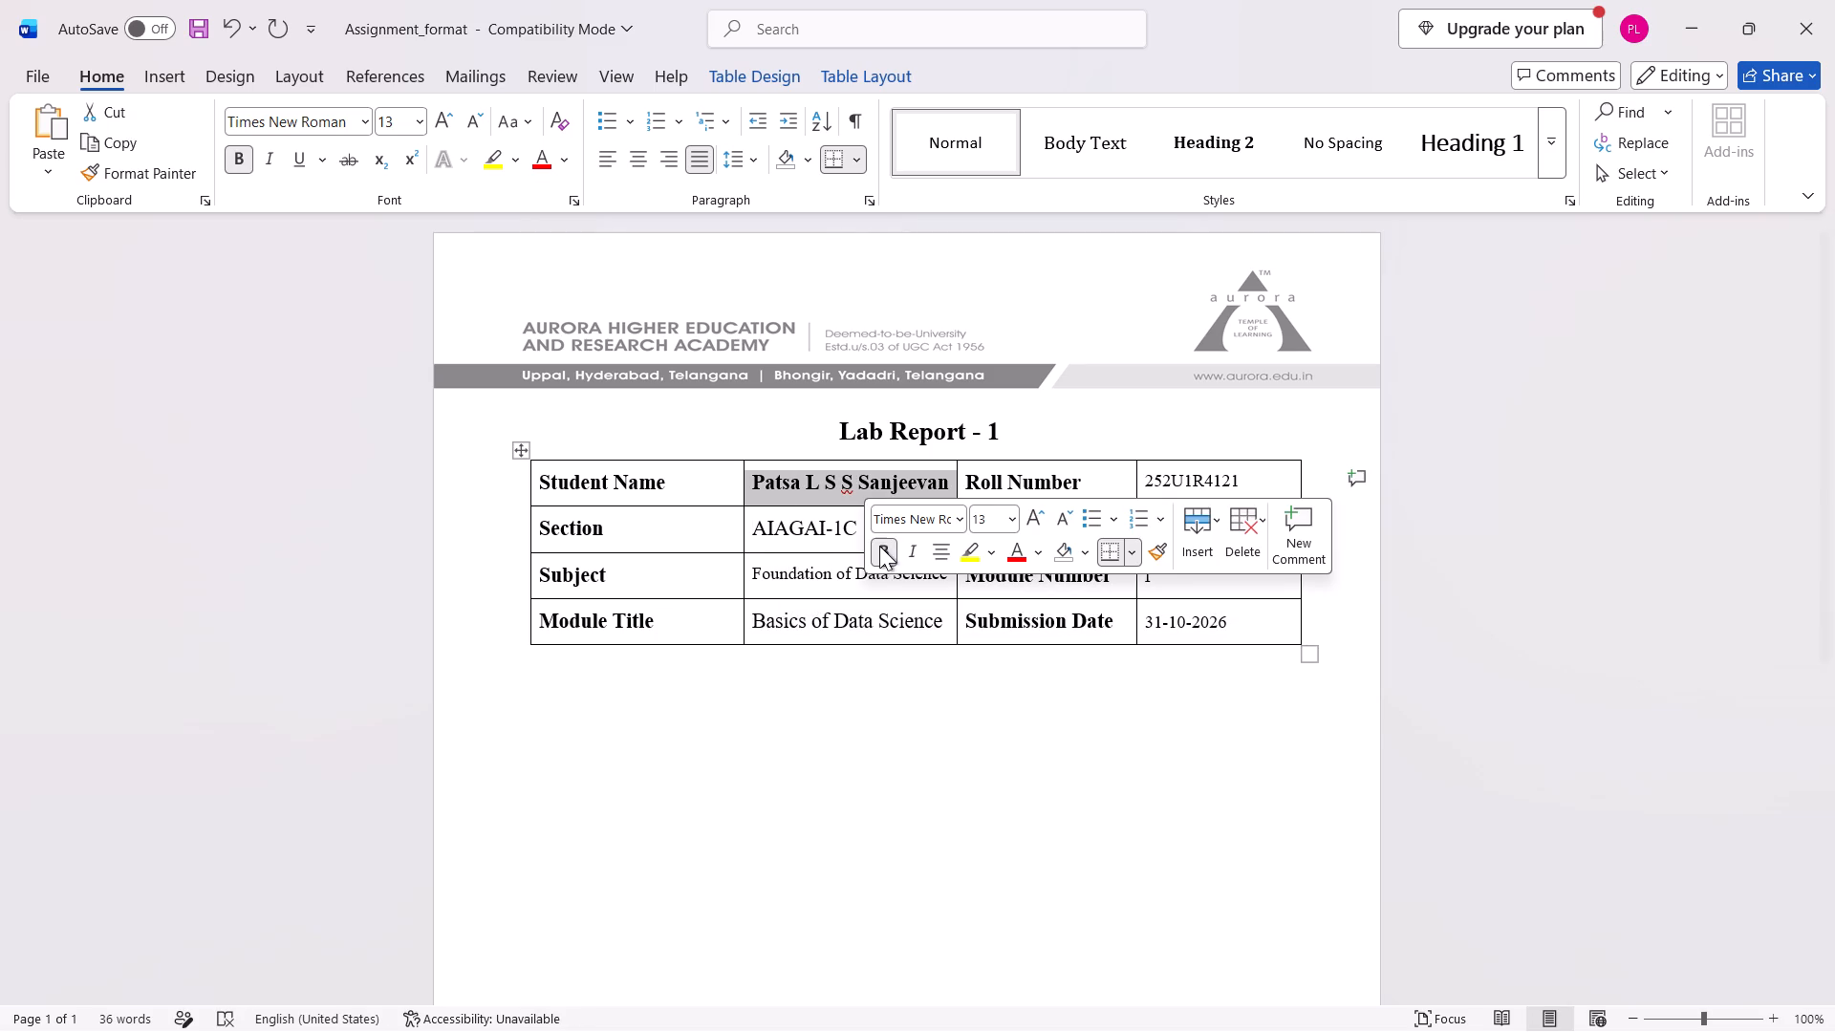
pyautogui.click(880, 549)
pyautogui.click(829, 546)
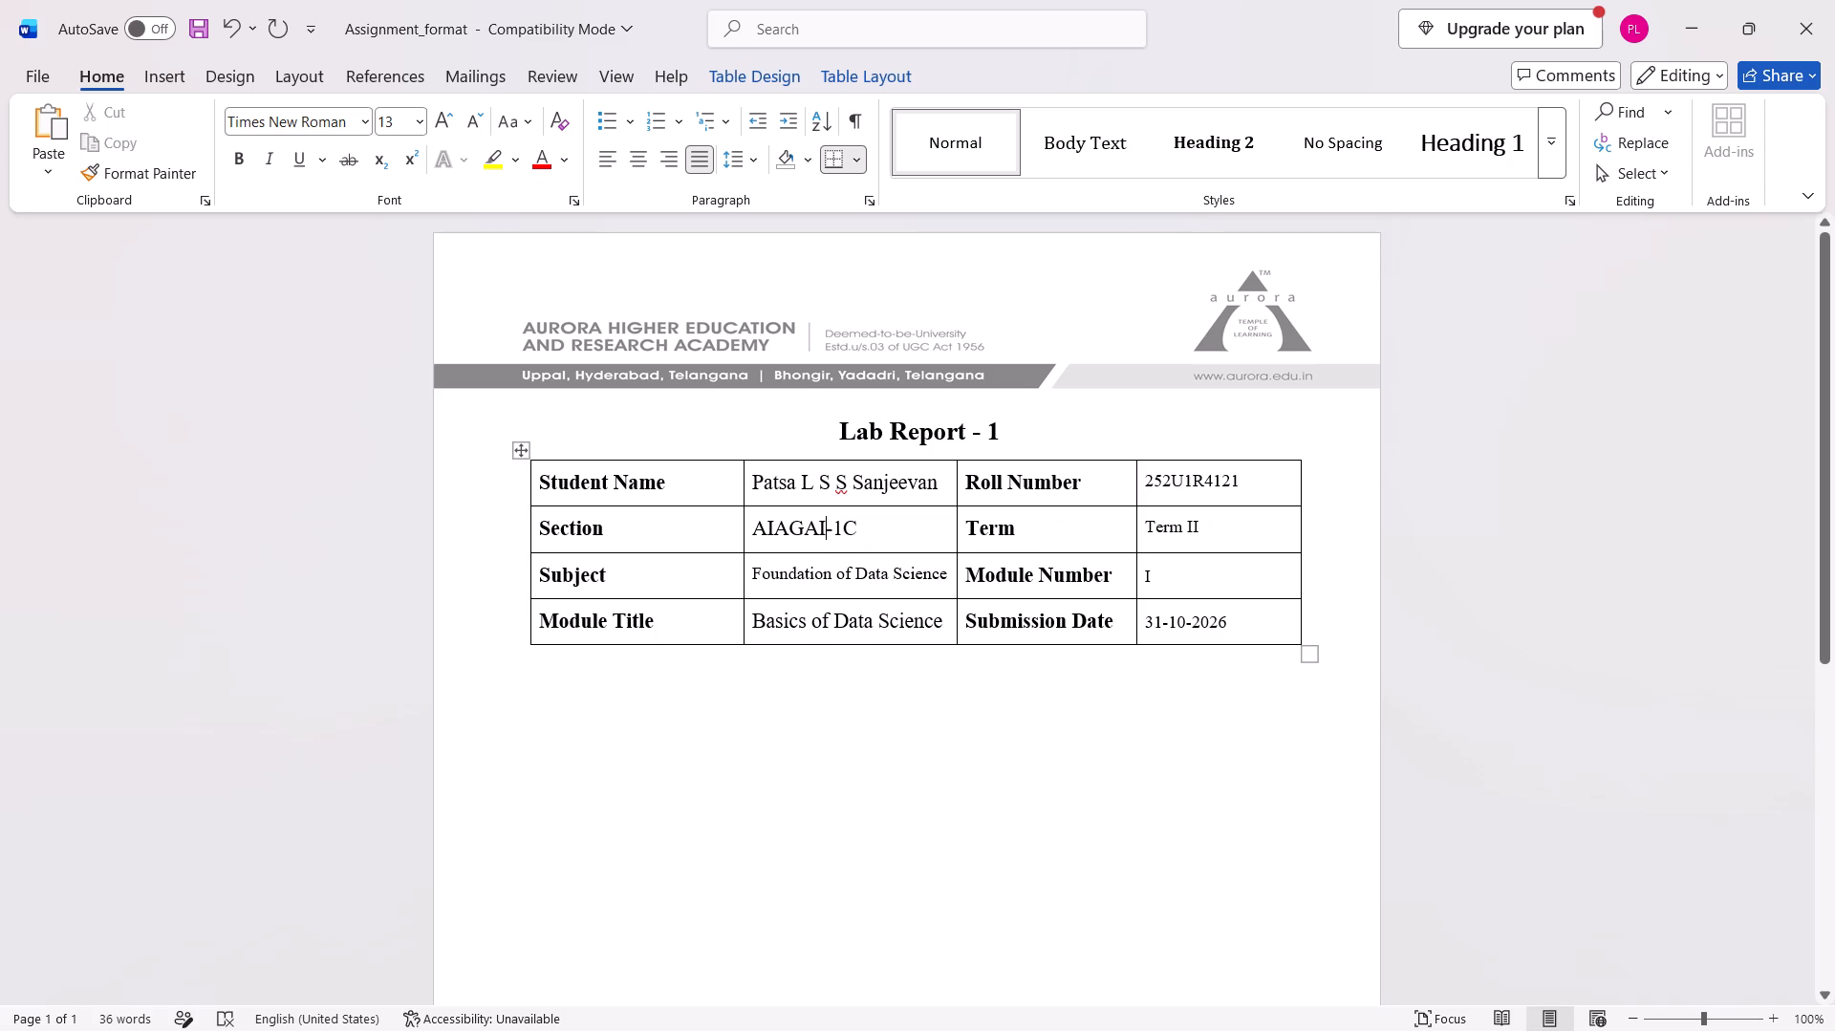
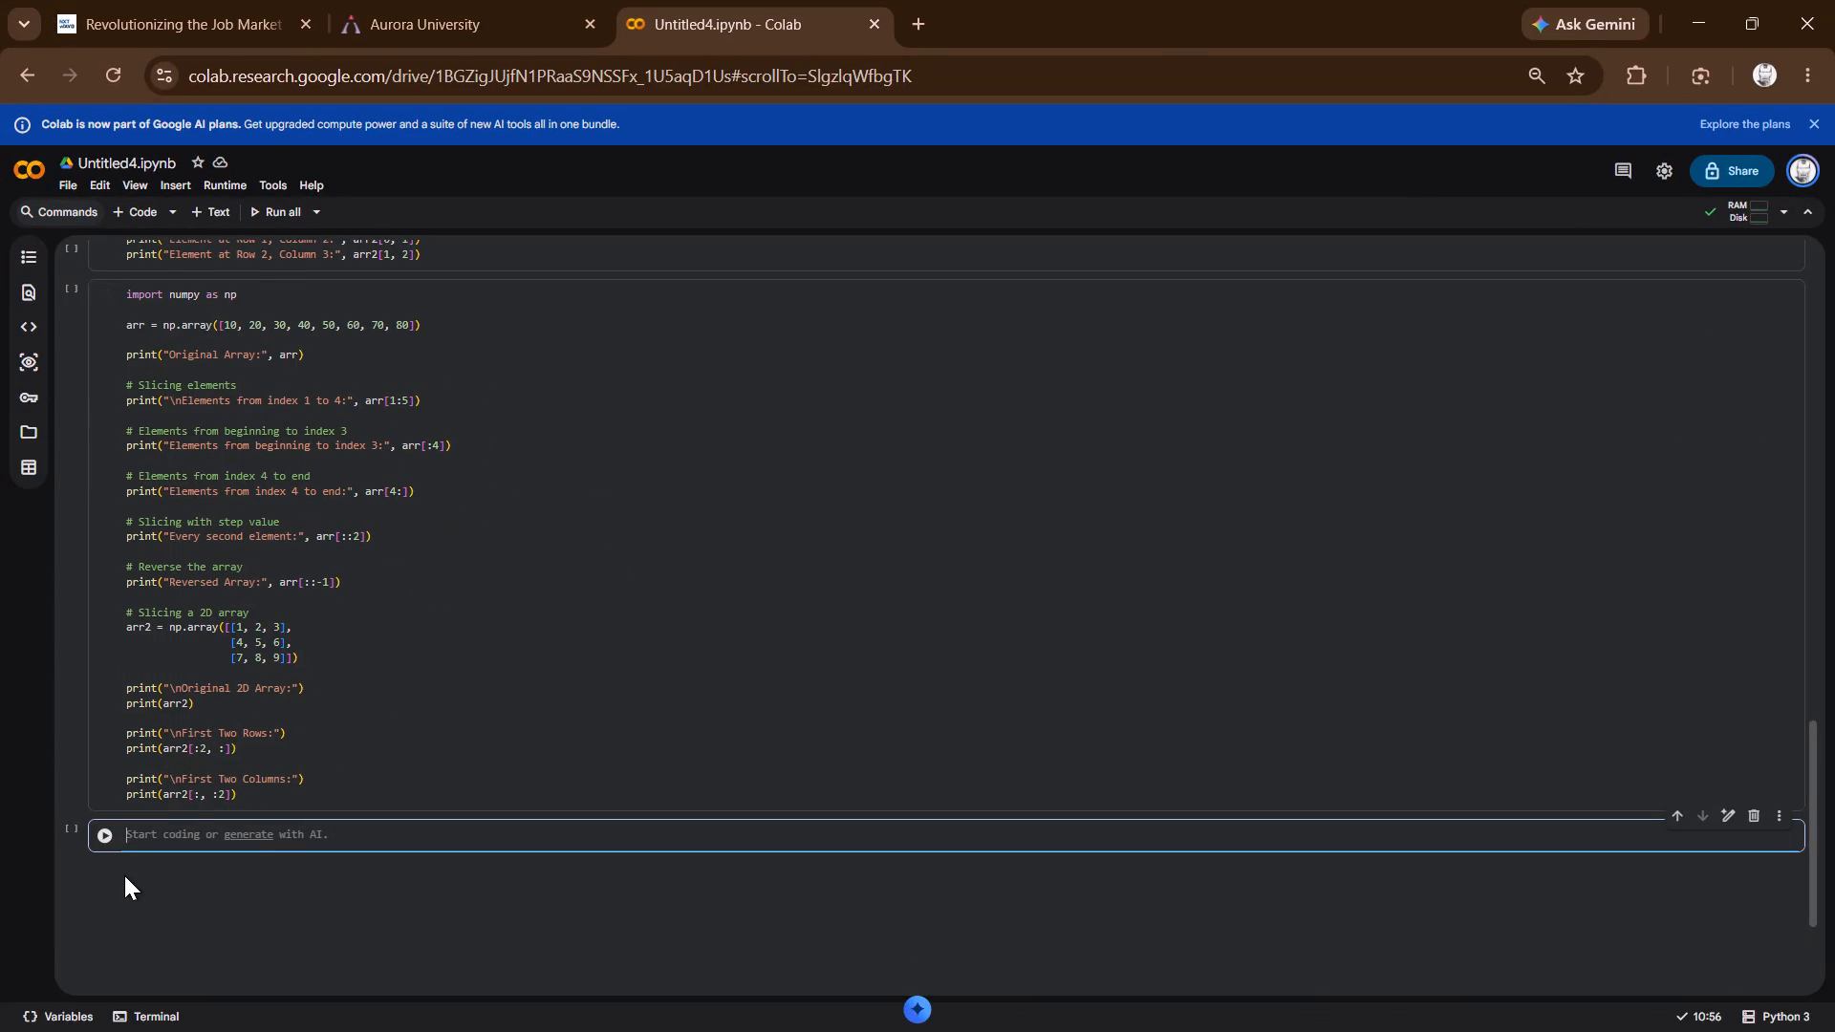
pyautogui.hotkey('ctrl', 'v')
# Delete the duplicate NumPy Slicing code cell at the end of the notebook.
pyautogui.scroll(1, 51, 589)
pyautogui.hscroll(1, 51, 589)
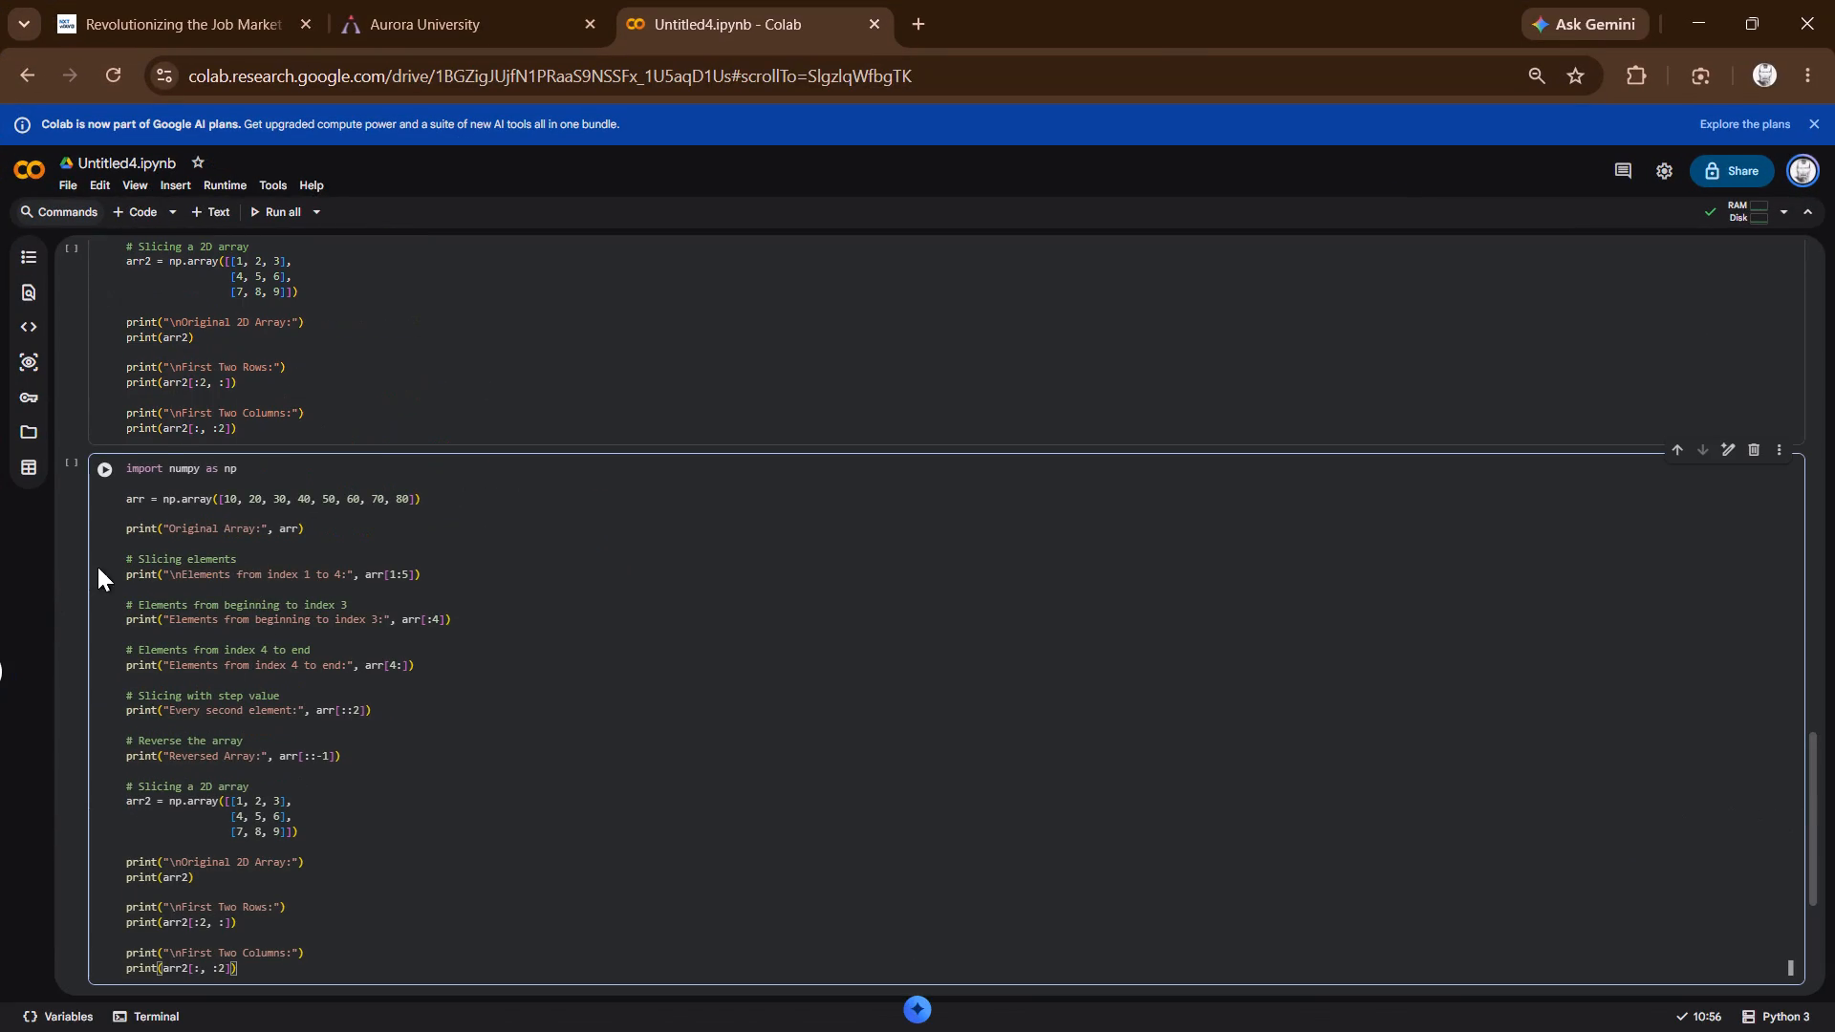
pyautogui.scroll(1, 240, 503)
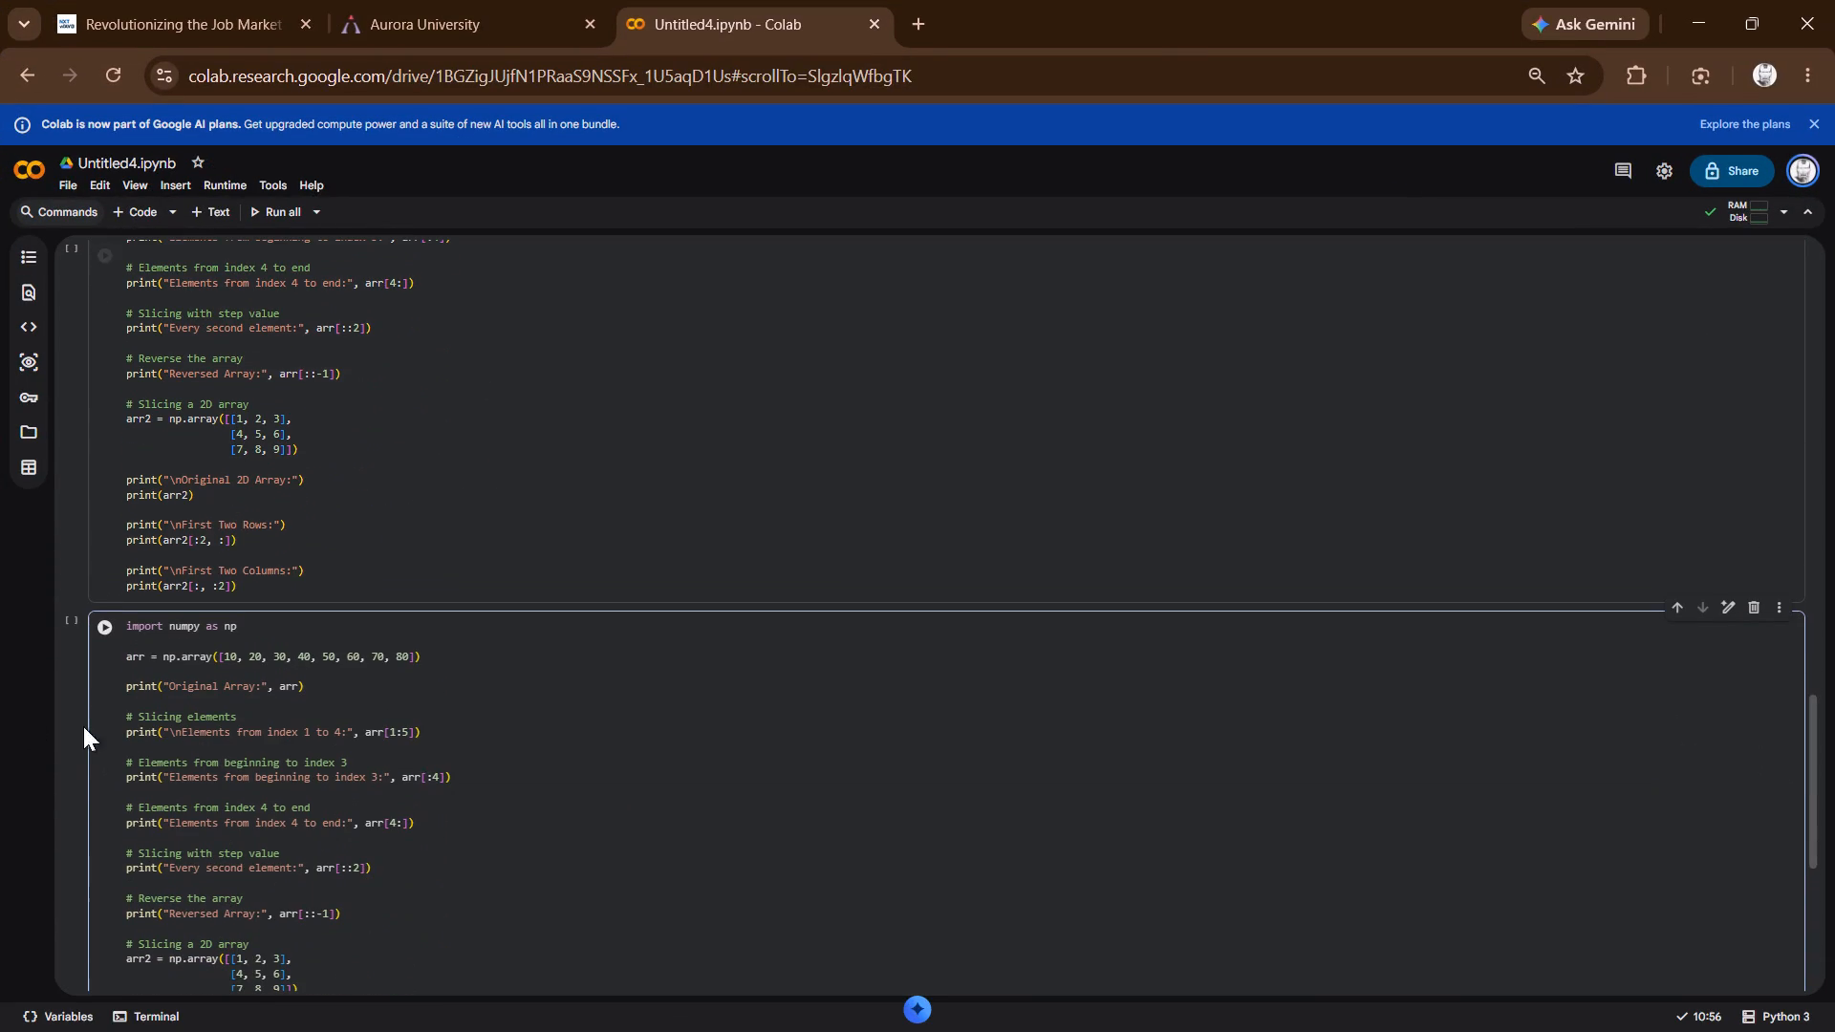
pyautogui.click(1755, 614)
# Run all cells in the notebook.
pyautogui.scroll(6, 670, 430)
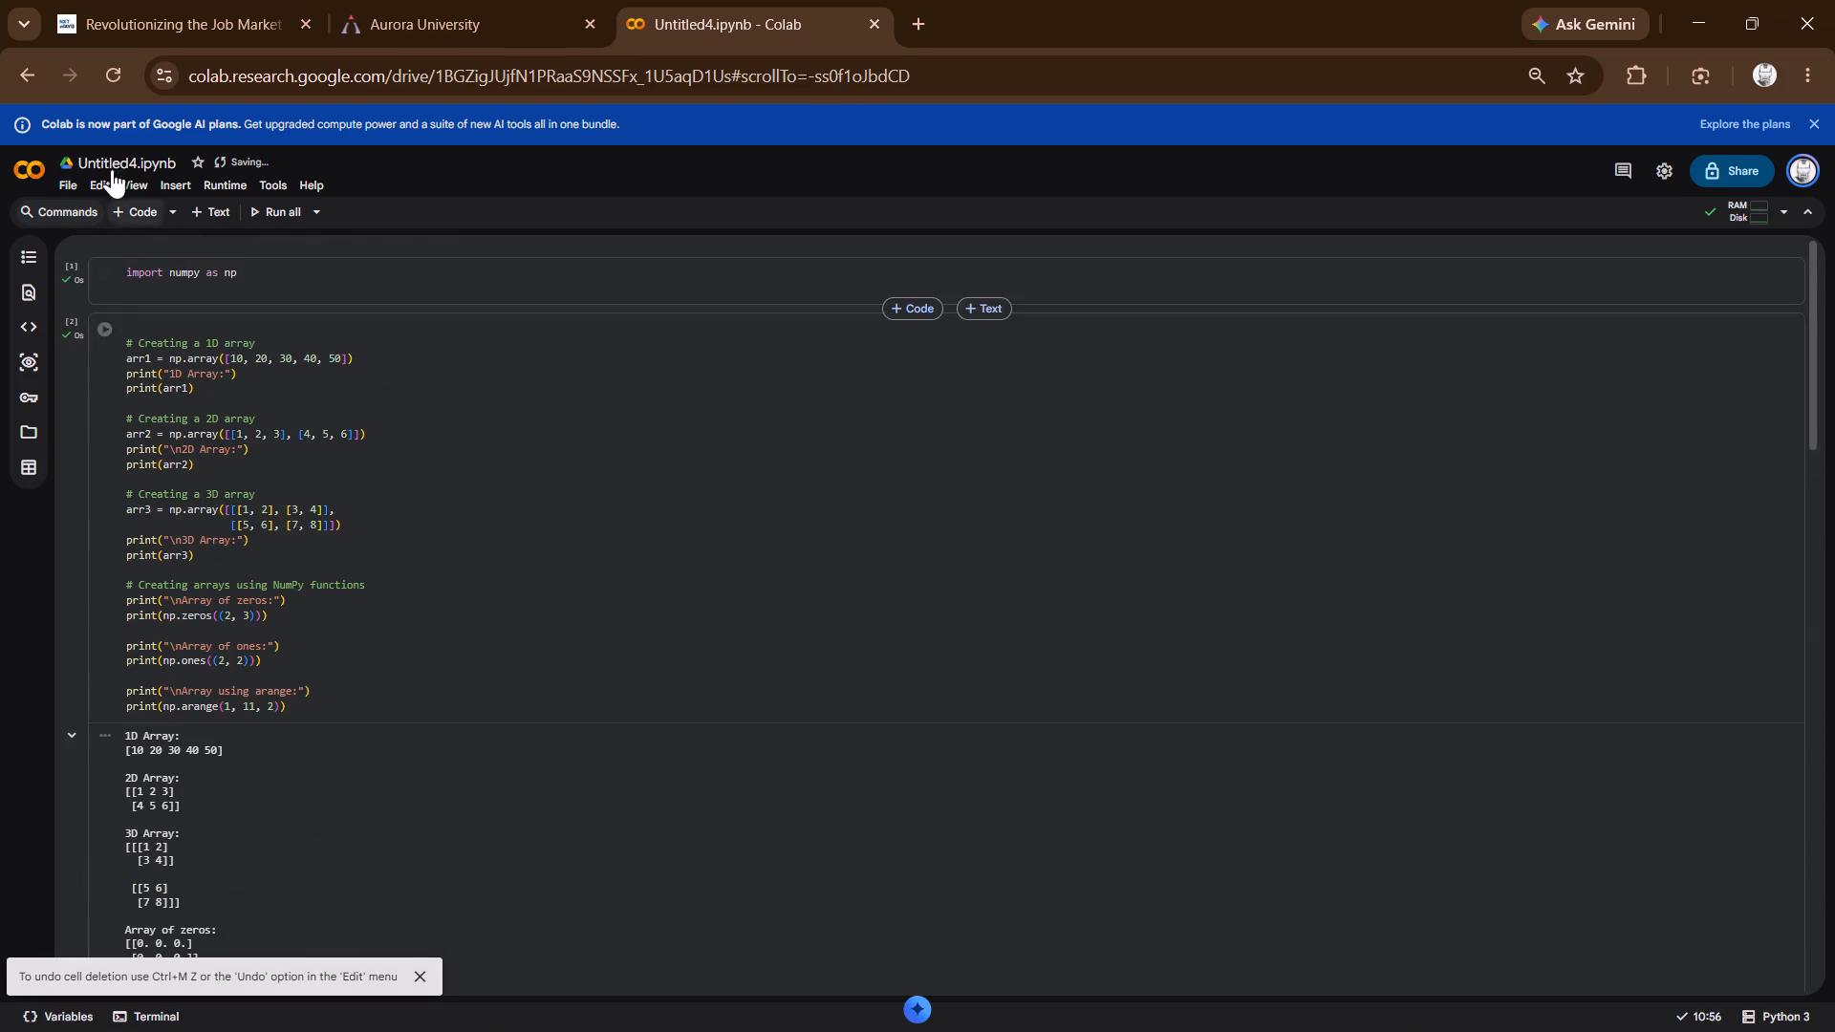
pyautogui.click(256, 206)
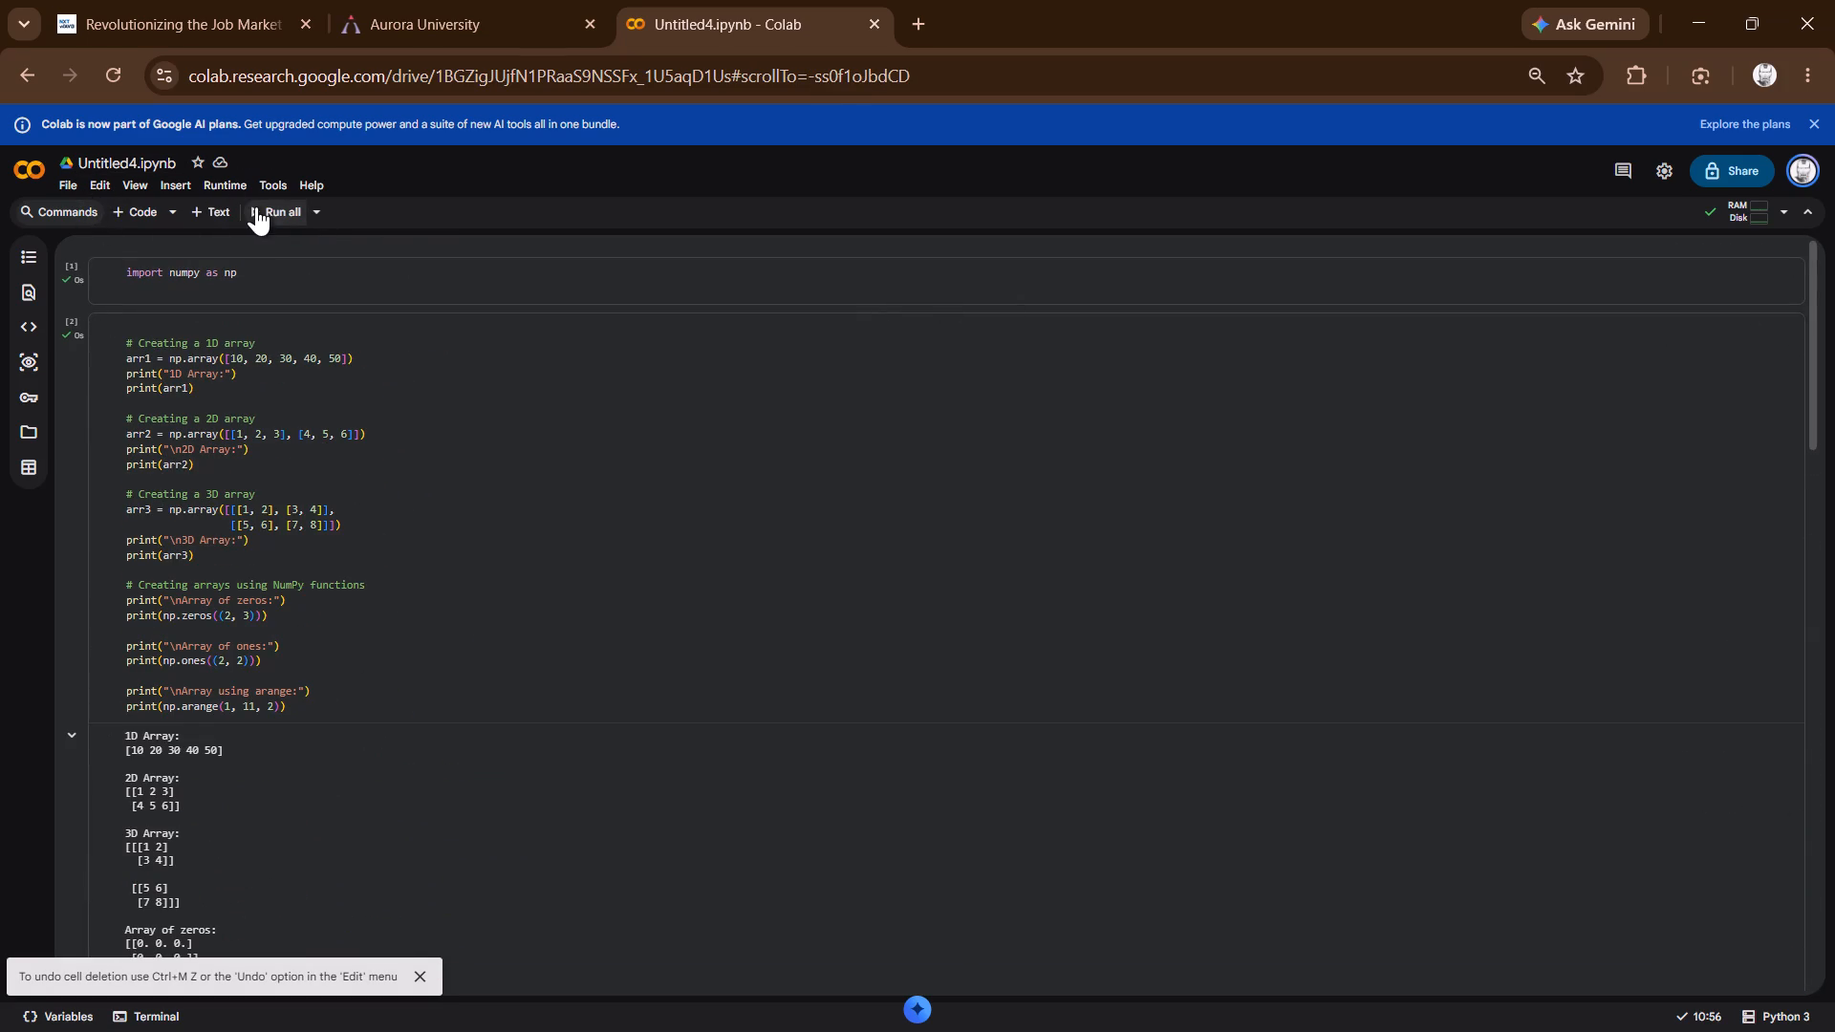
# Examine the outputs of every code cell in the notebook, from array creation through NumPy Slicing.
pyautogui.scroll(-5, 379, 560)
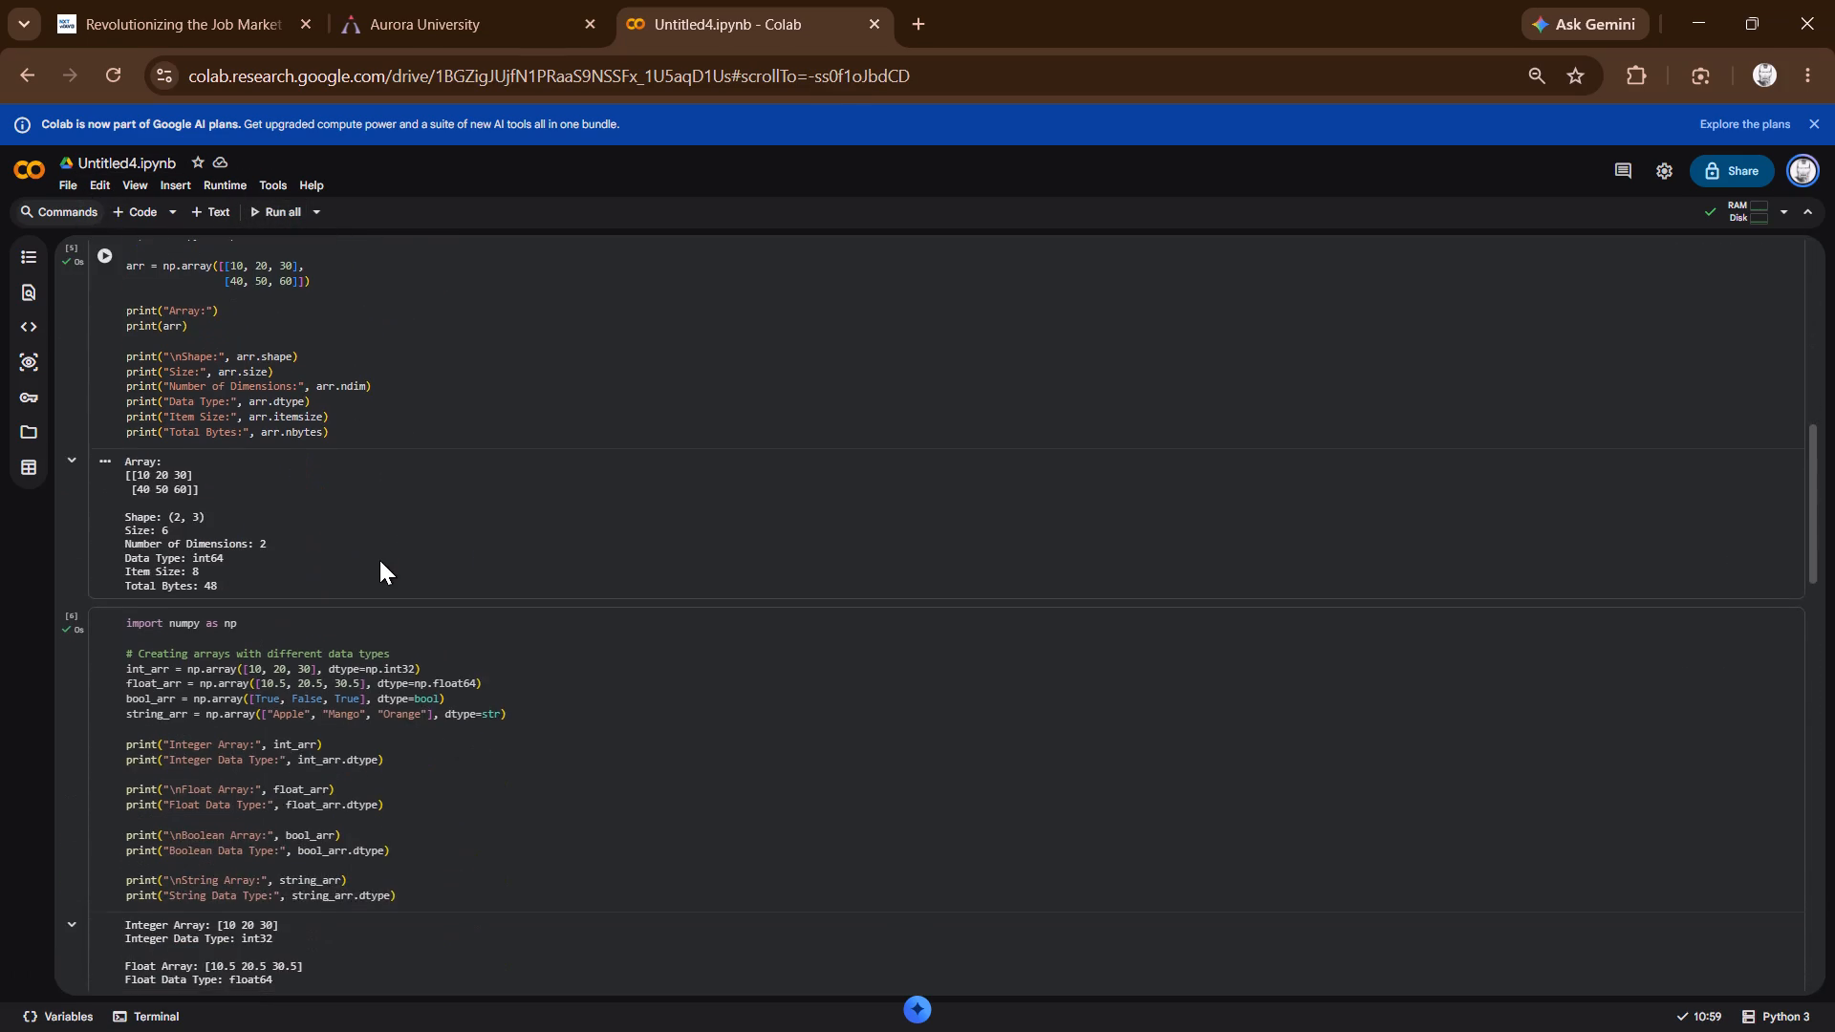
pyautogui.scroll(-6, 379, 560)
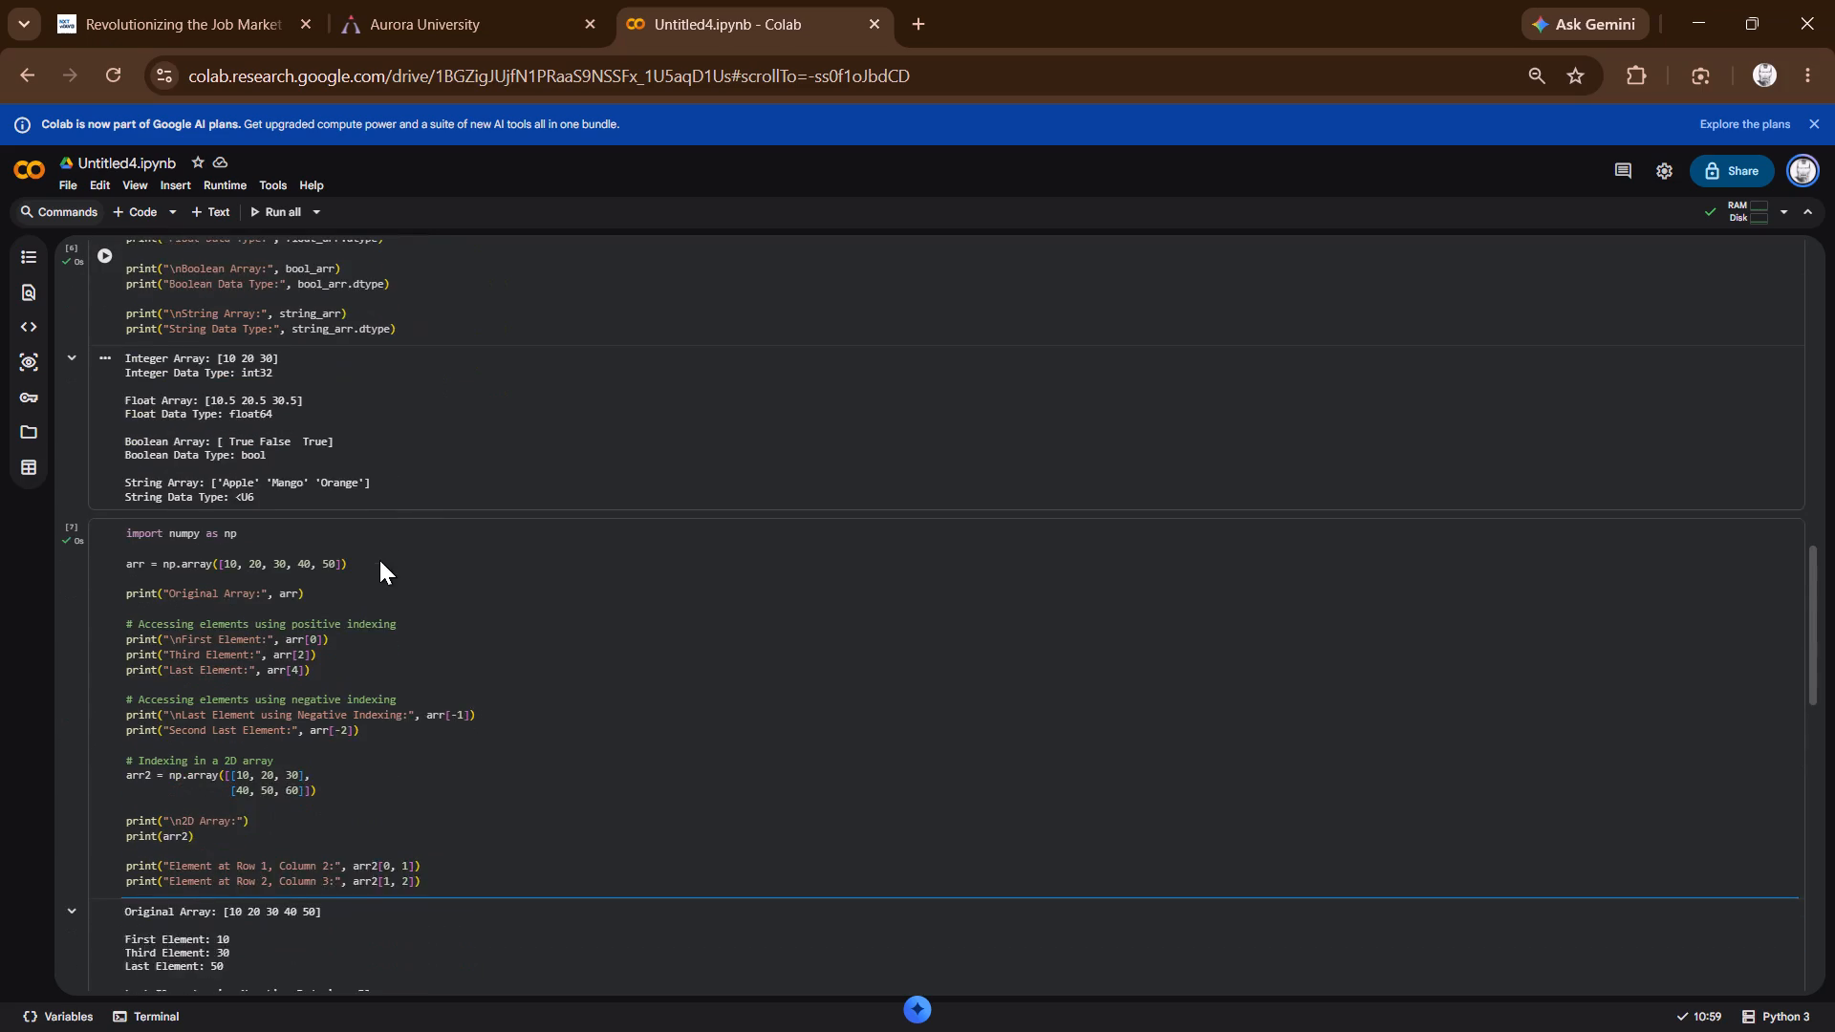
pyautogui.scroll(-5, 379, 560)
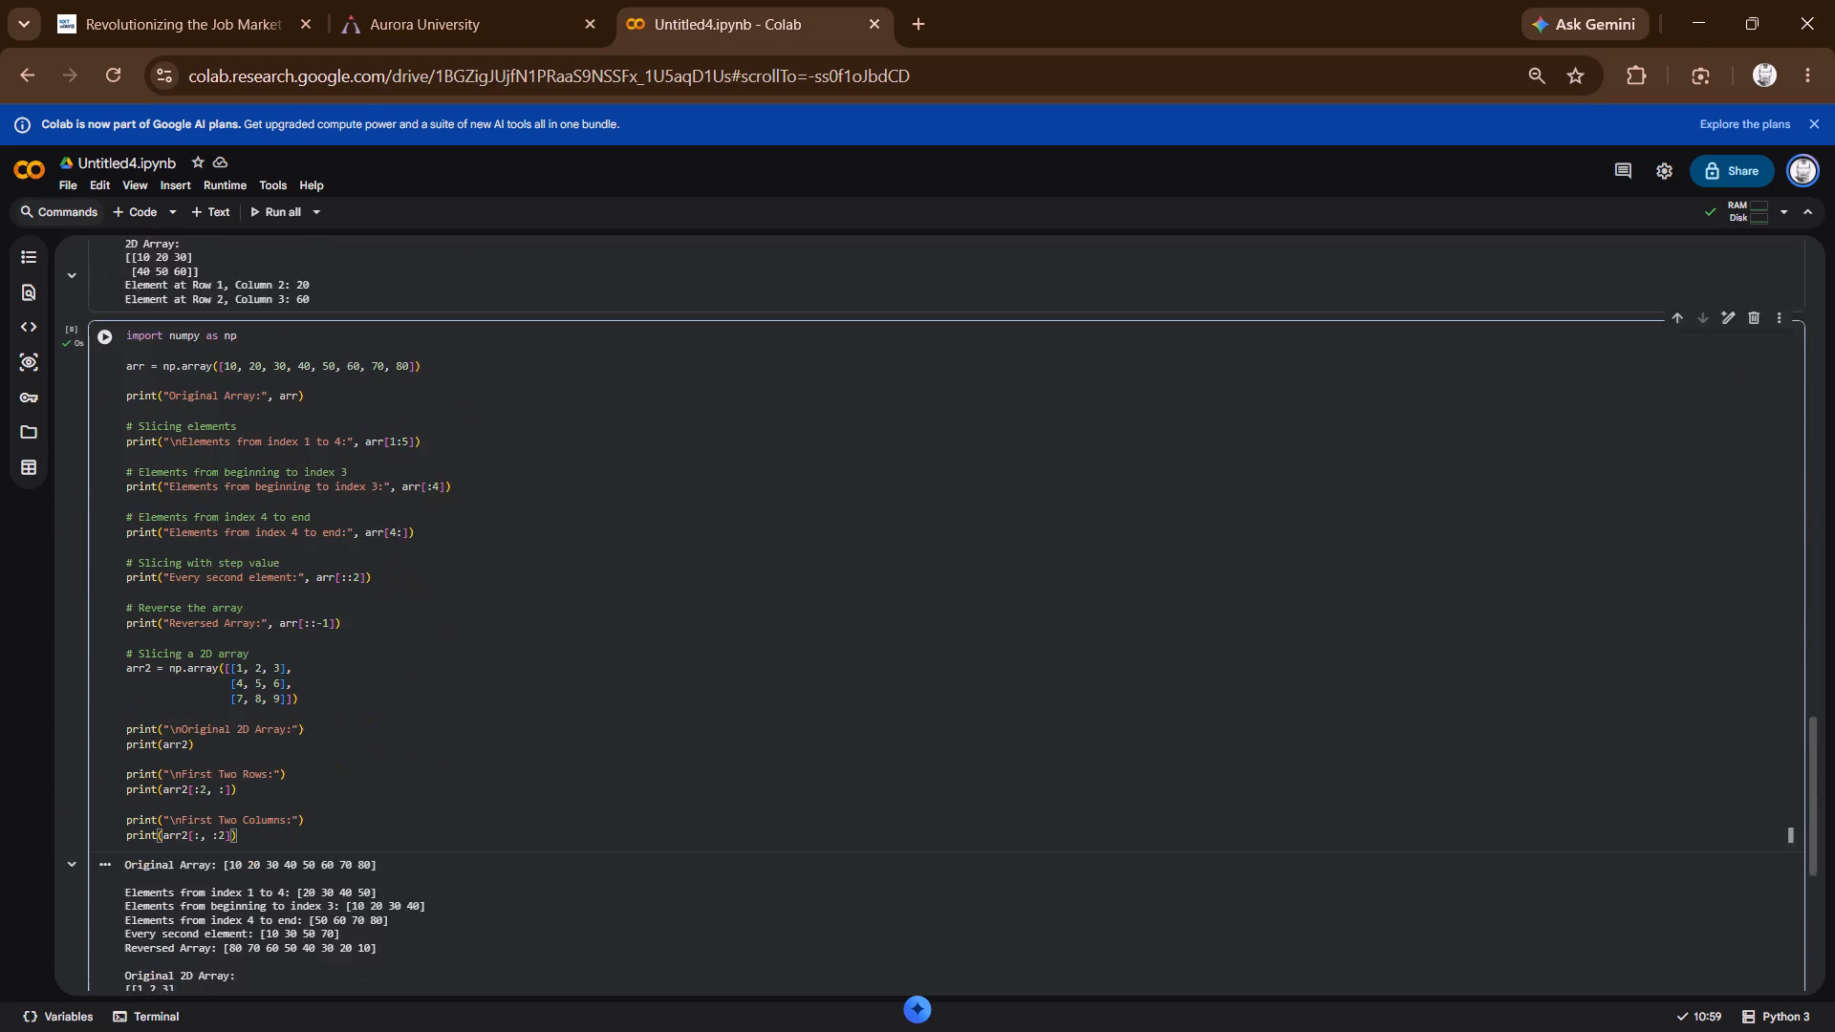
pyautogui.scroll(-5, 379, 560)
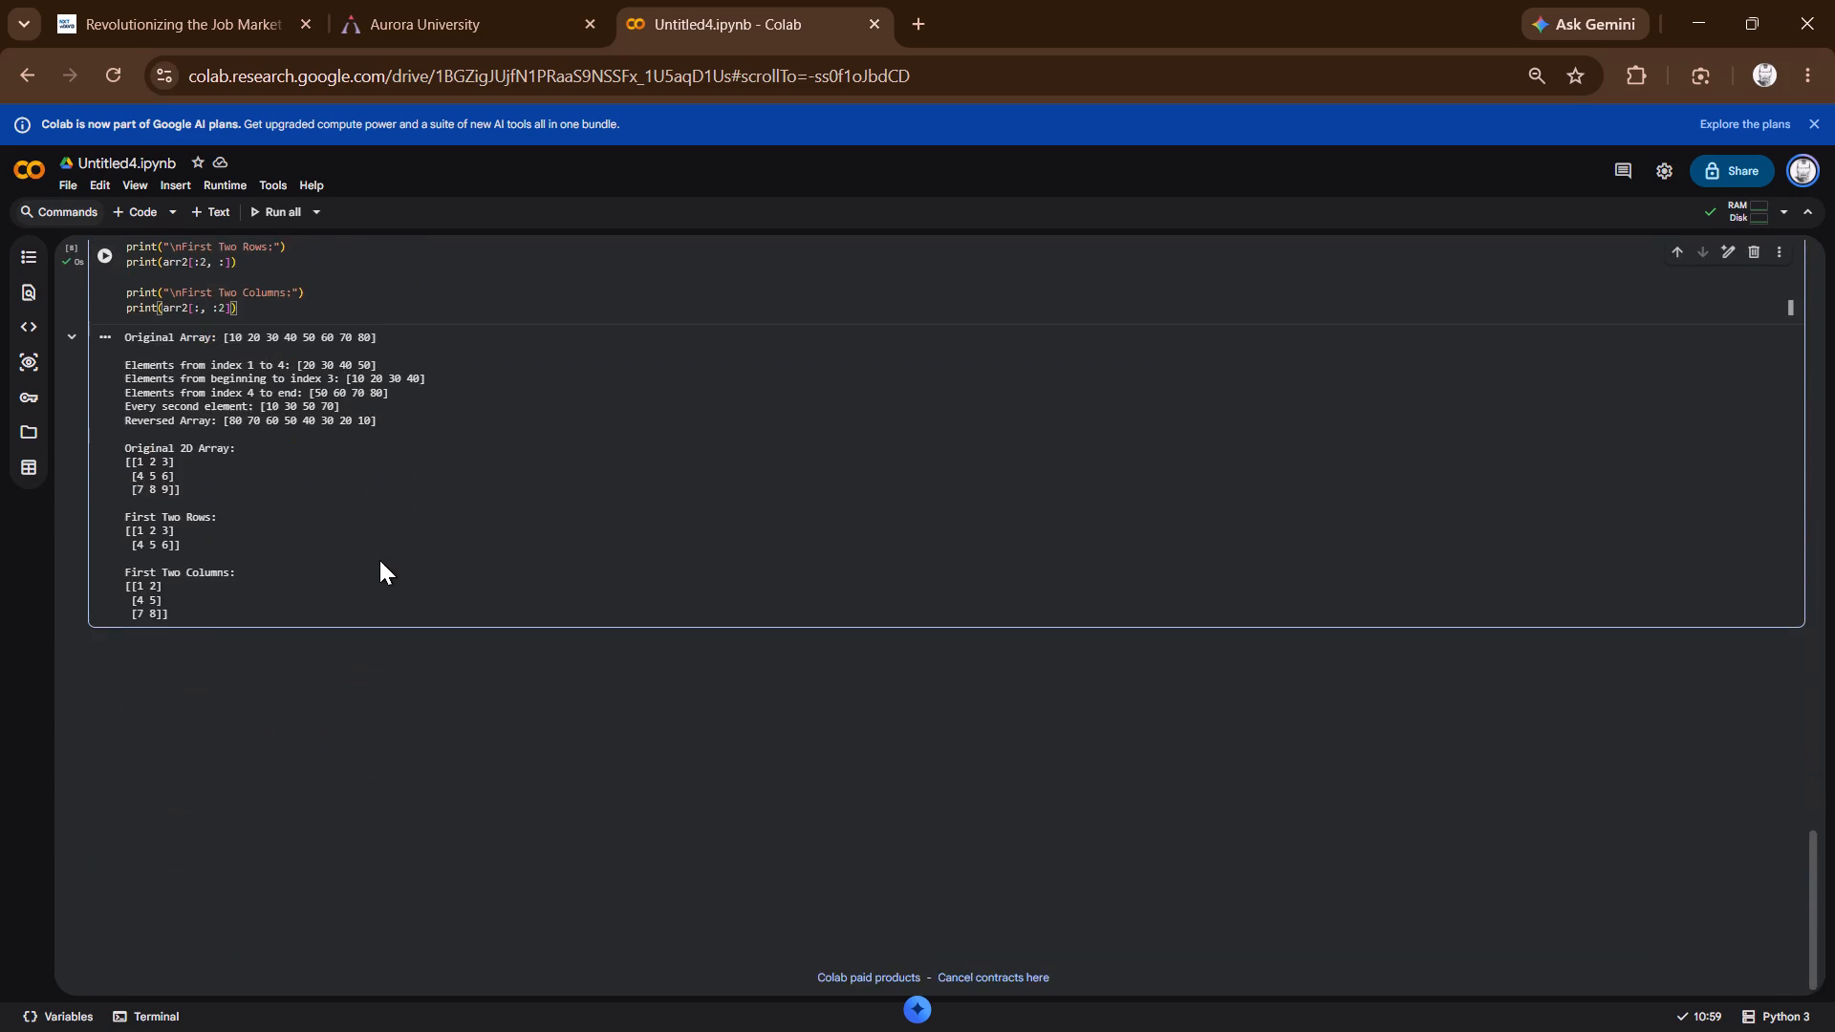
pyautogui.scroll(4, 379, 560)
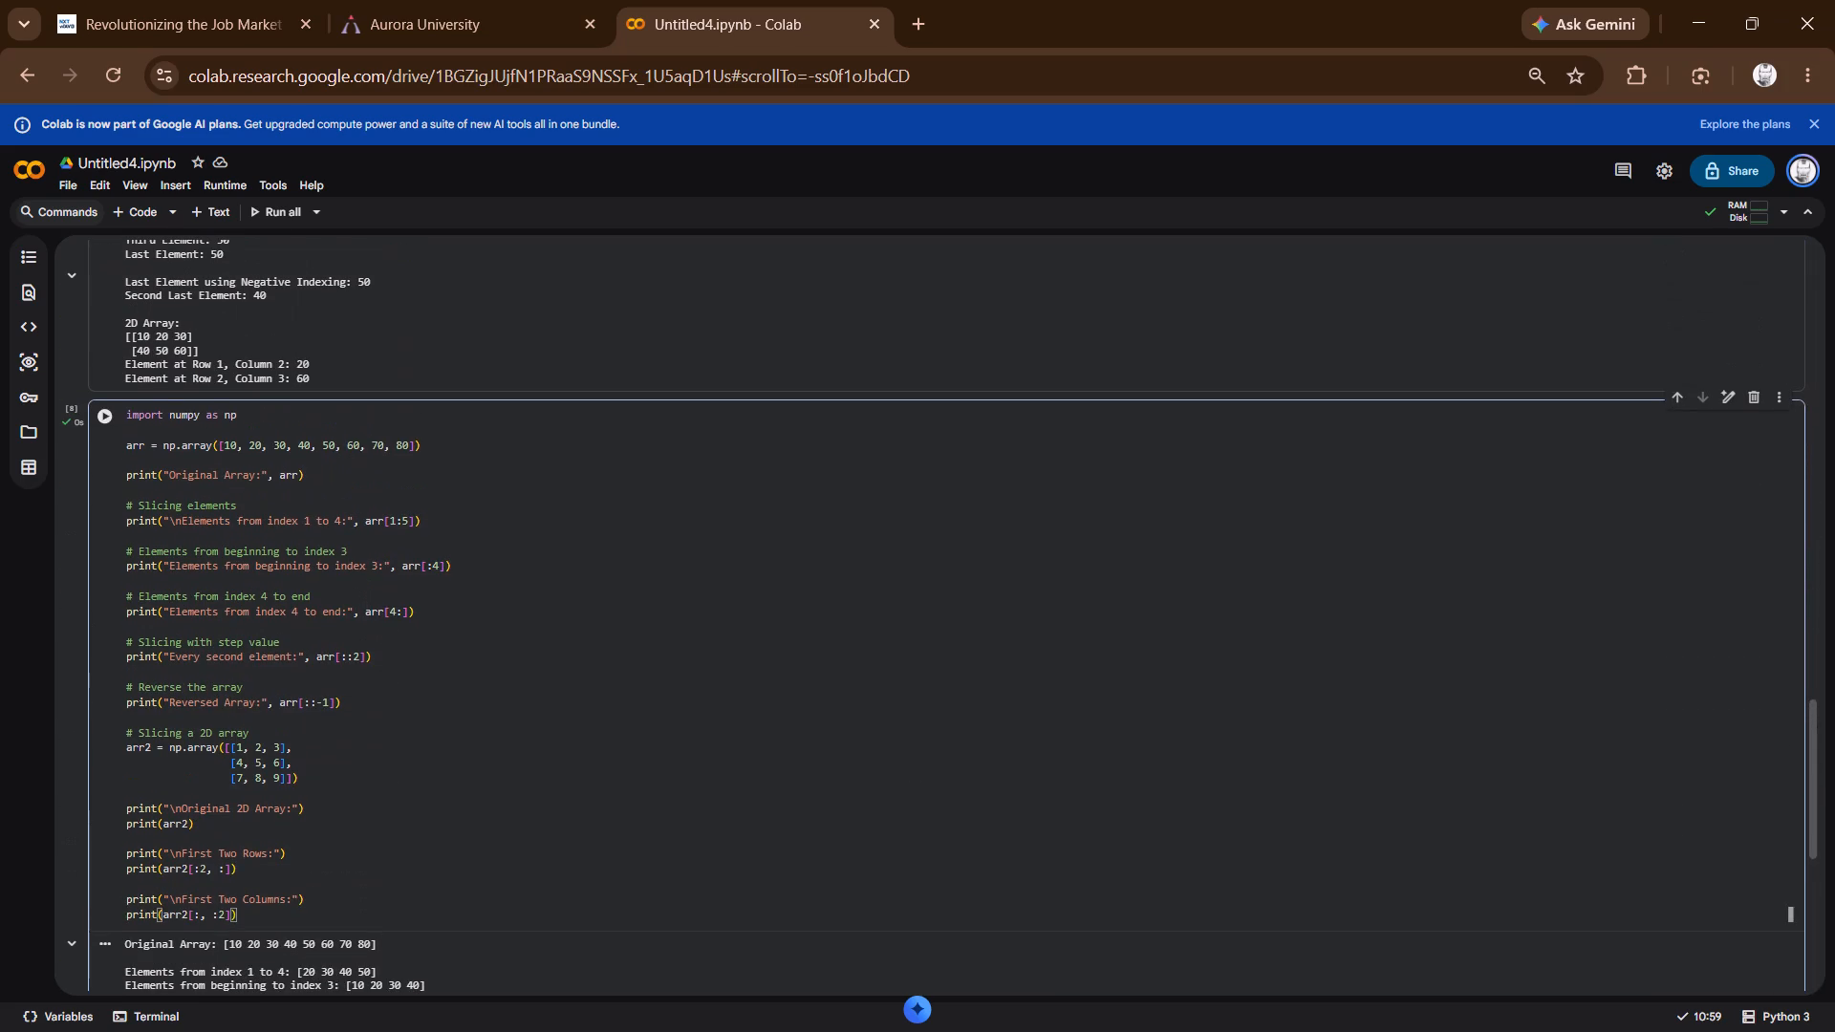
pyautogui.scroll(9, 379, 560)
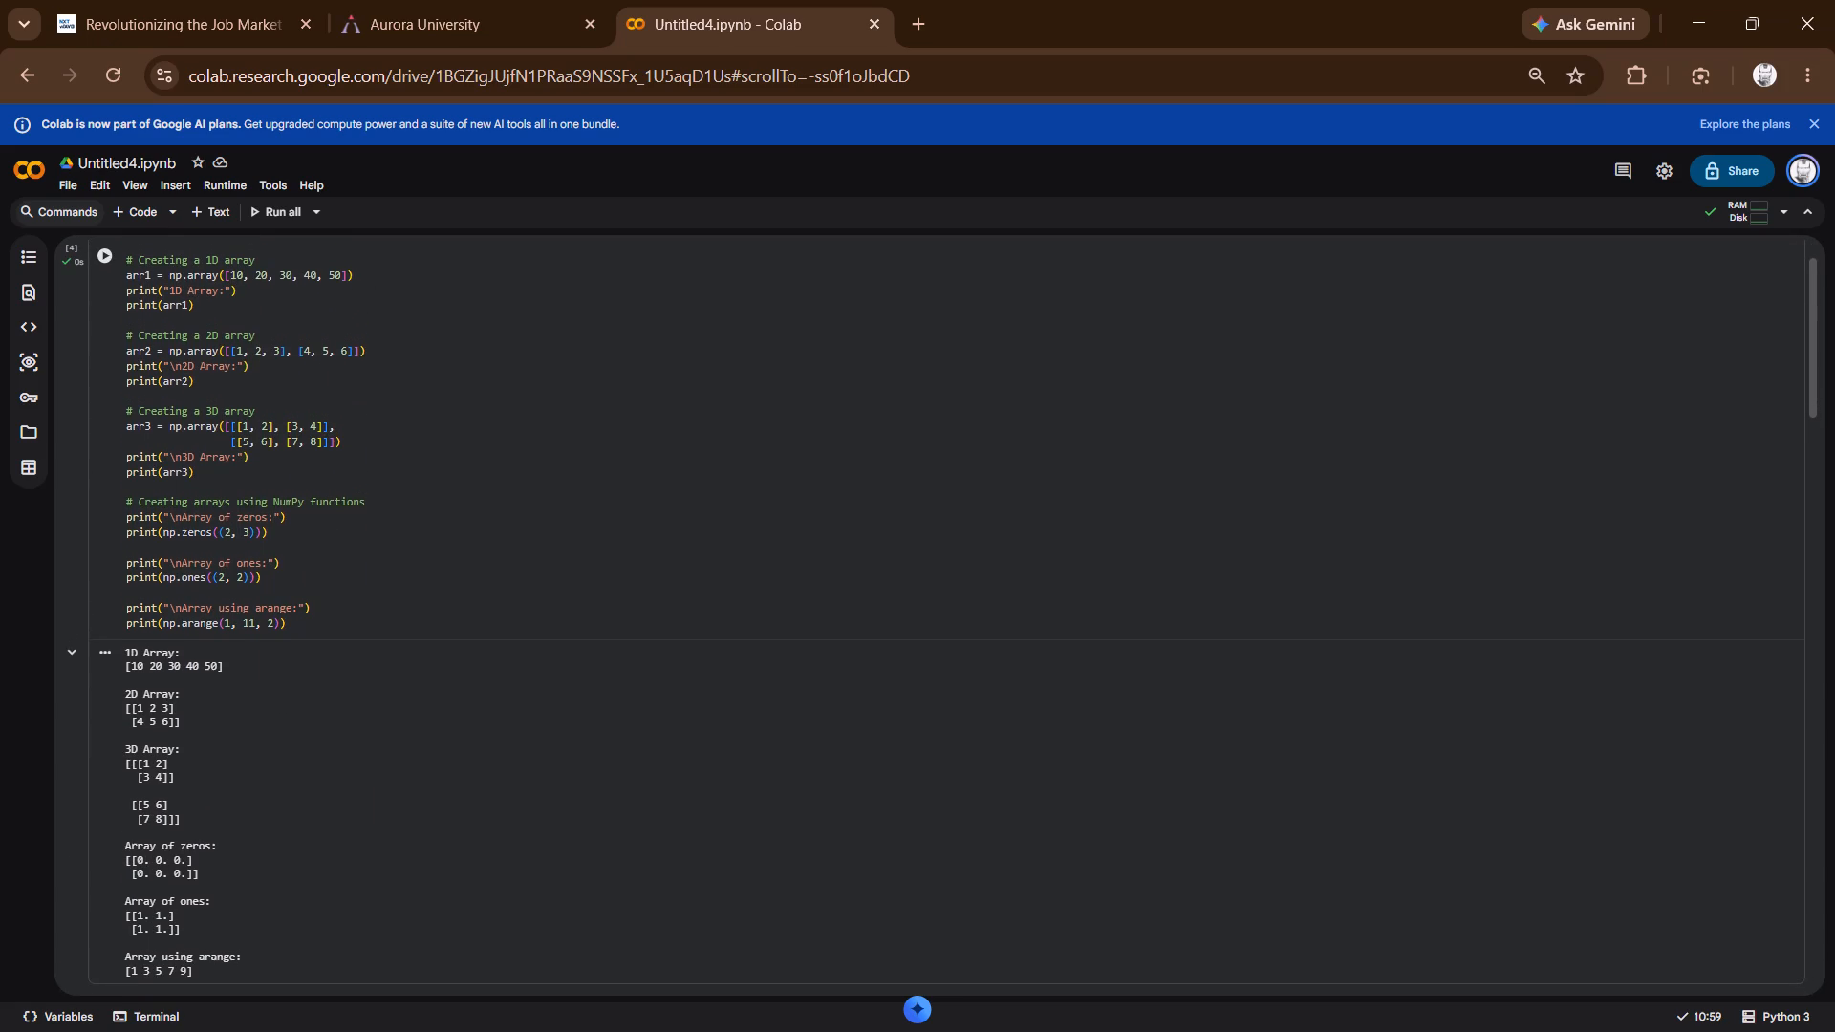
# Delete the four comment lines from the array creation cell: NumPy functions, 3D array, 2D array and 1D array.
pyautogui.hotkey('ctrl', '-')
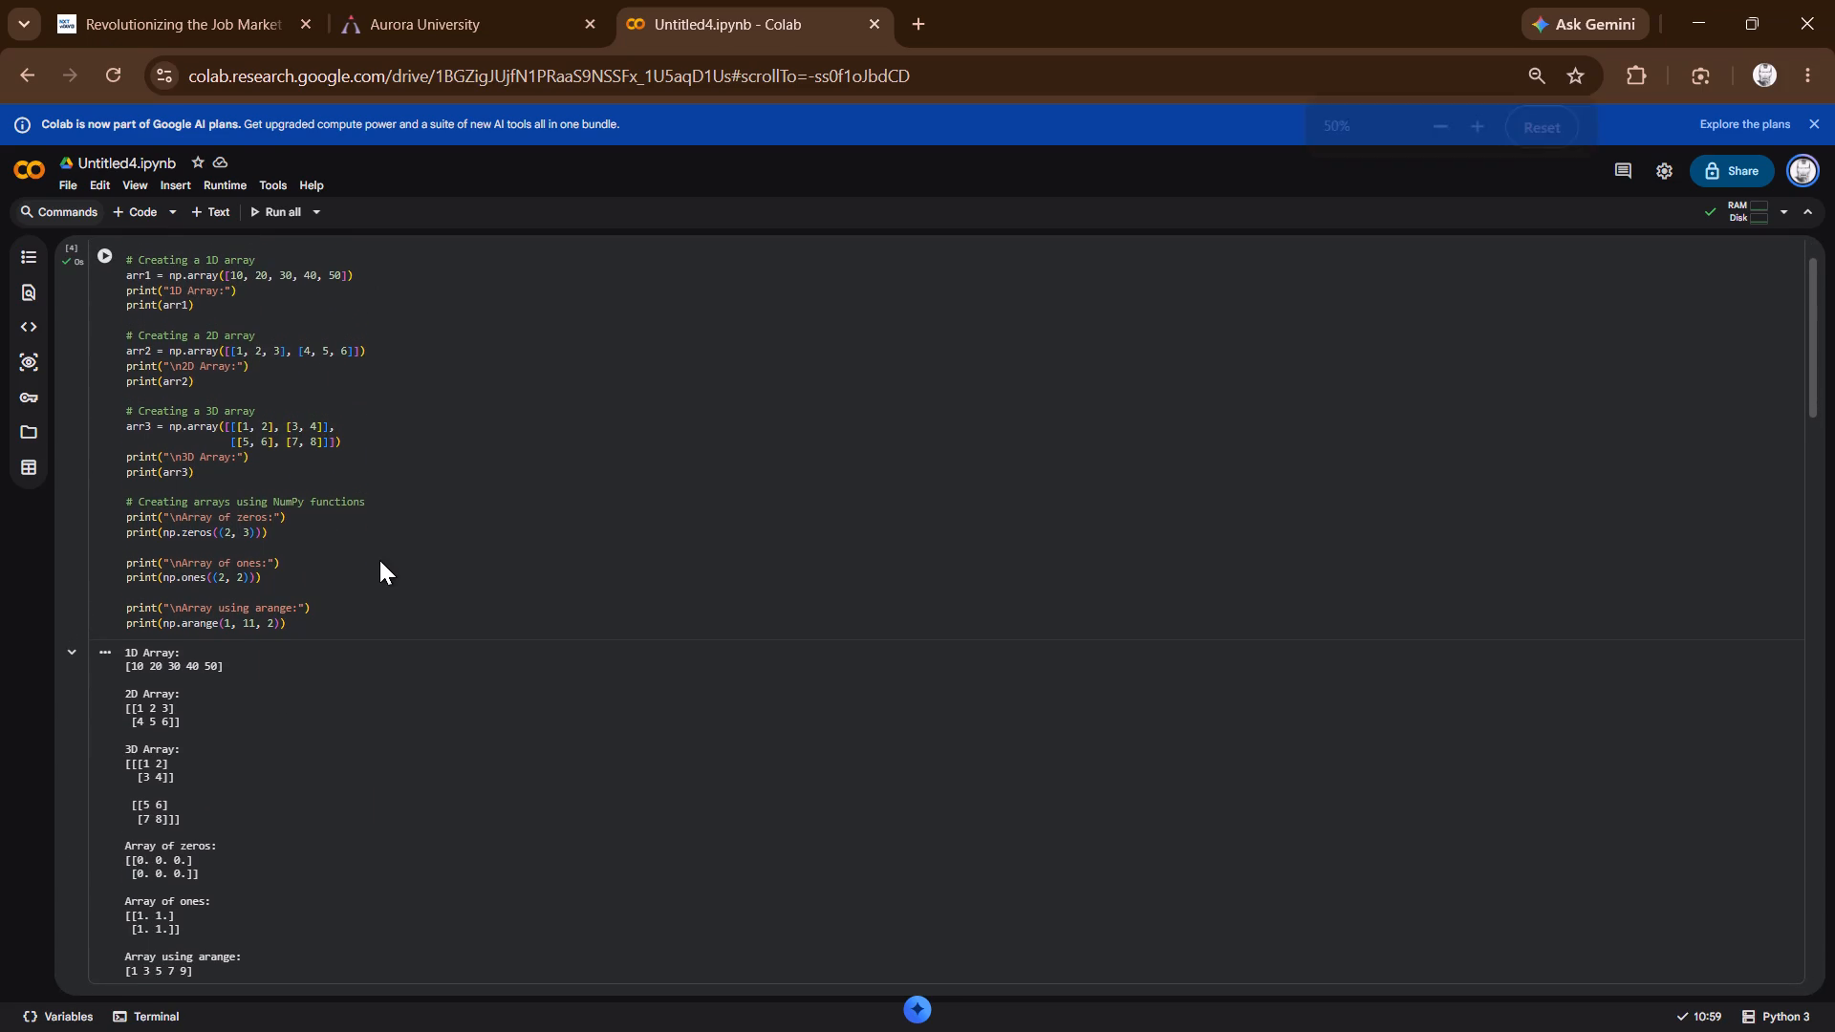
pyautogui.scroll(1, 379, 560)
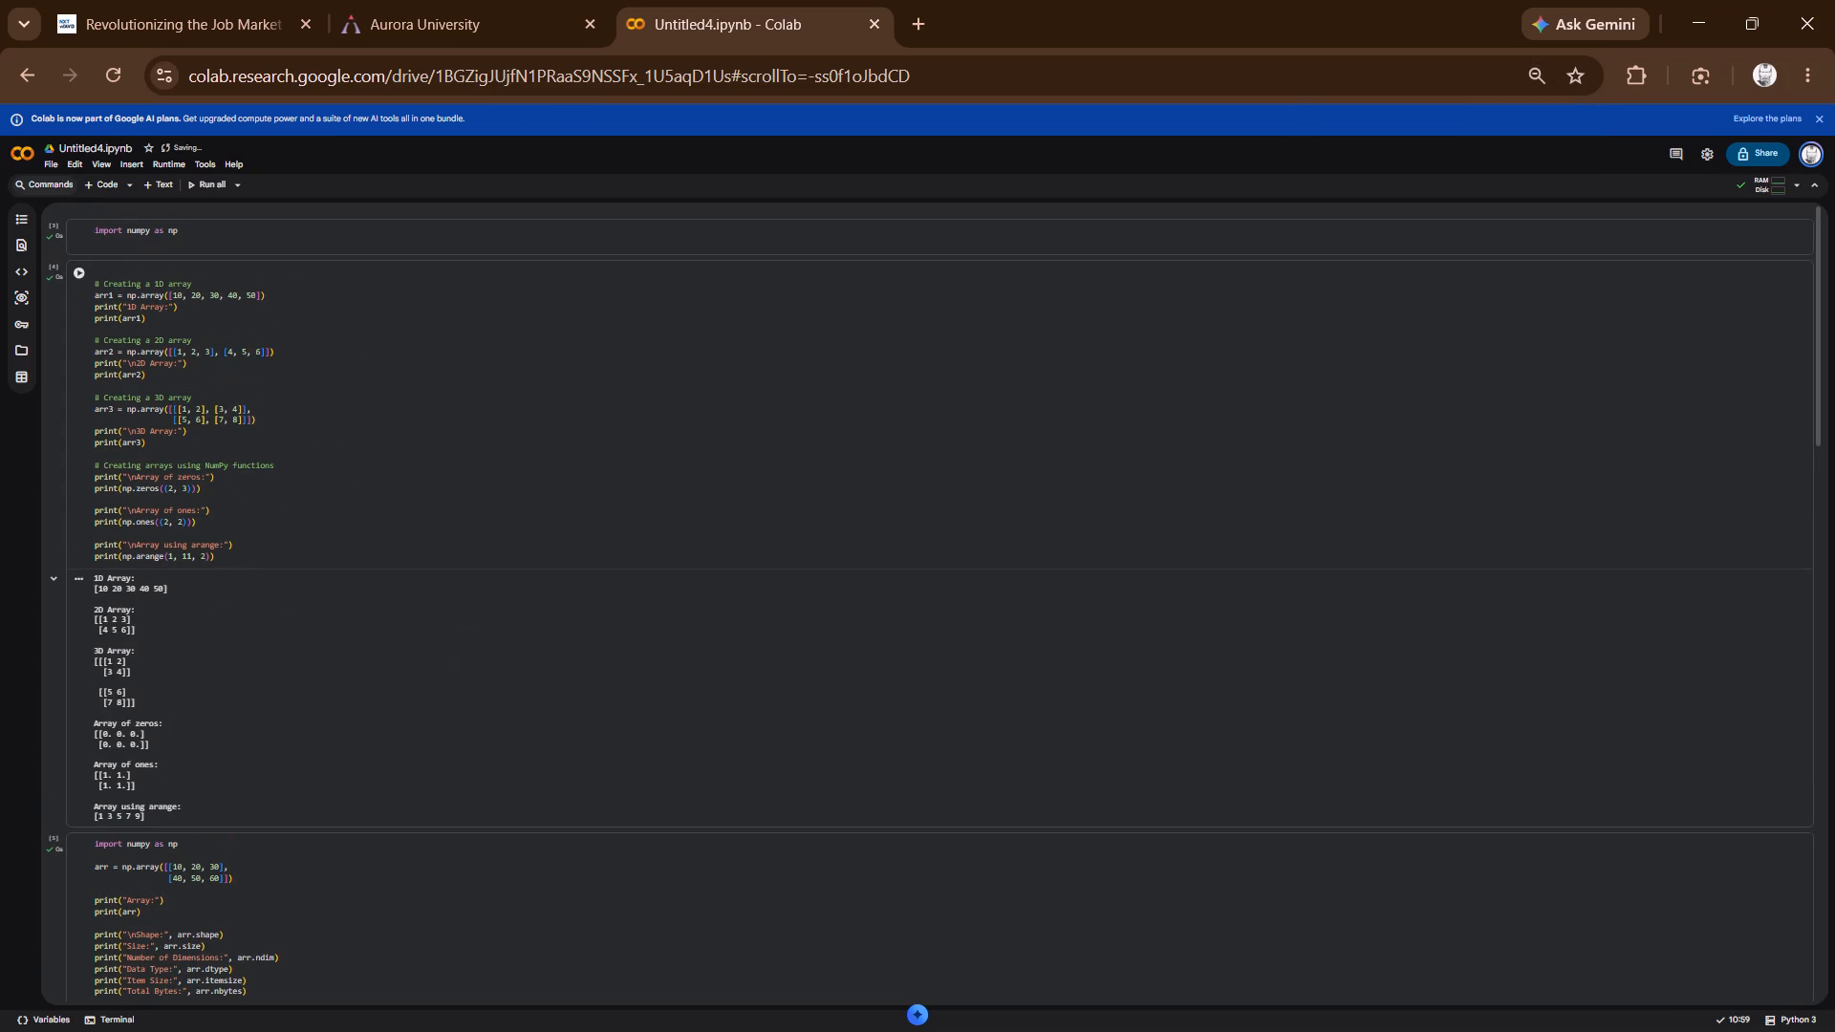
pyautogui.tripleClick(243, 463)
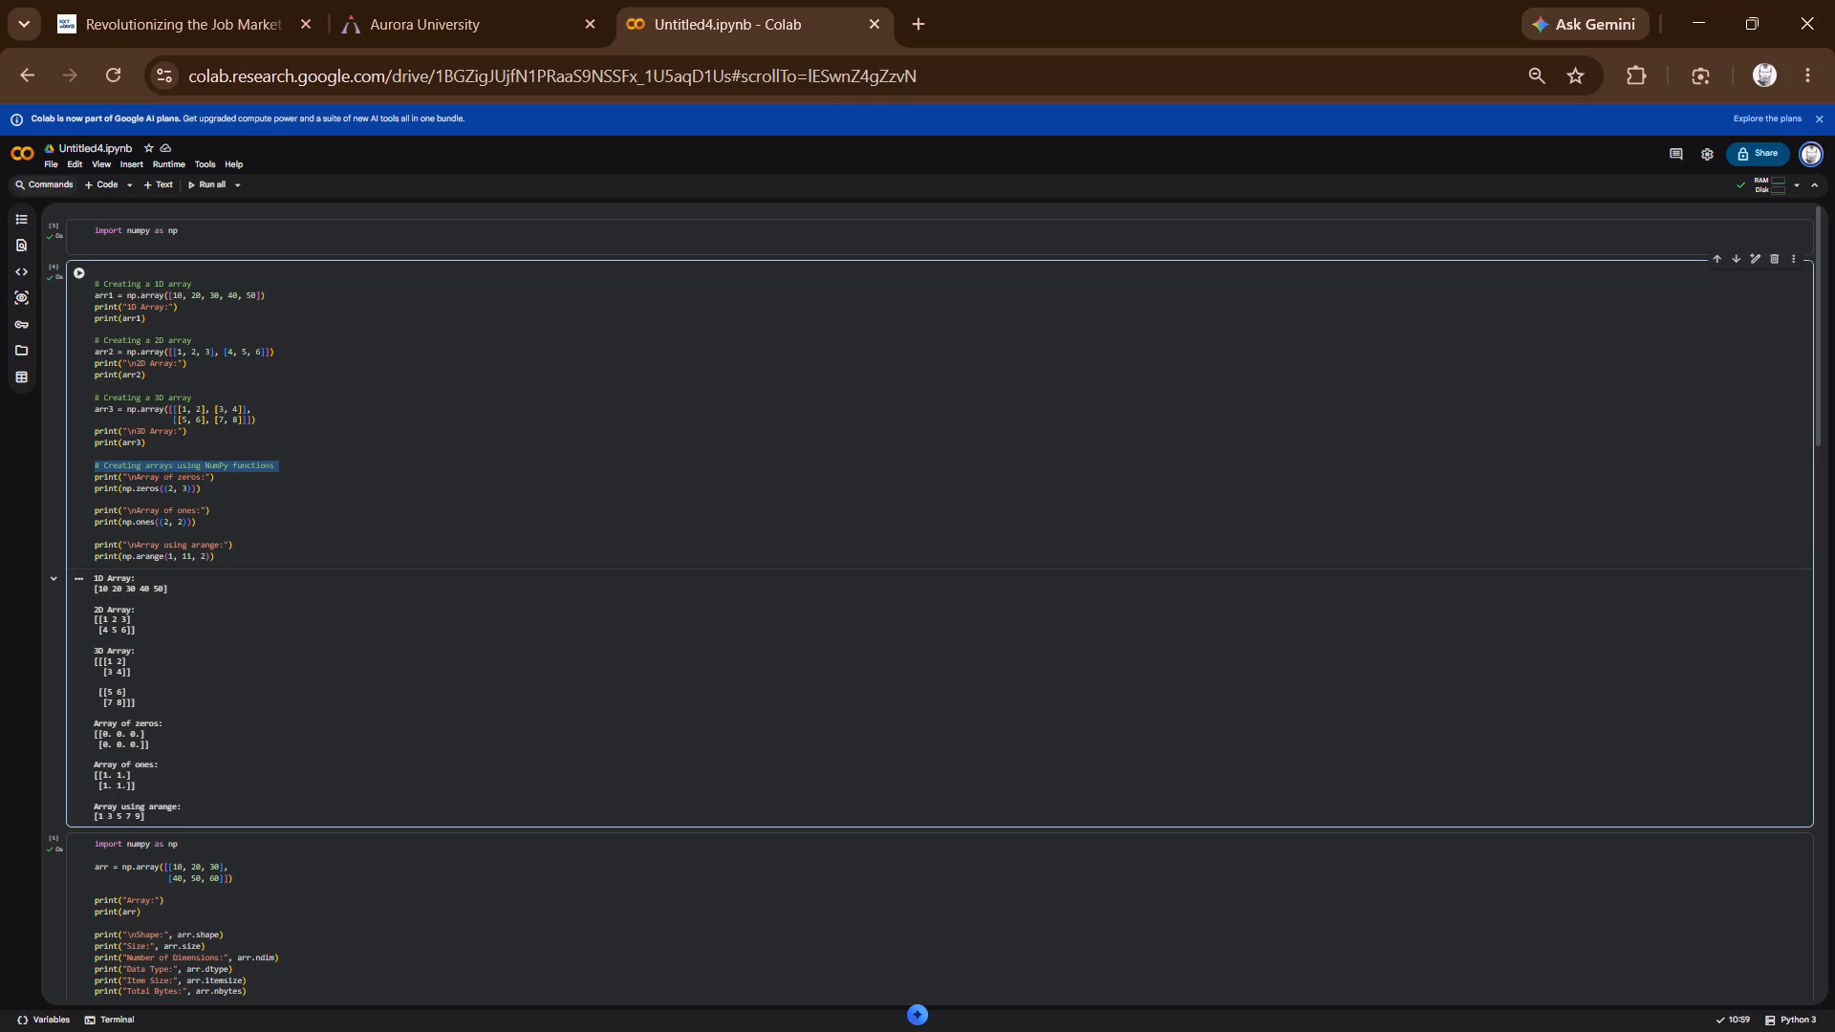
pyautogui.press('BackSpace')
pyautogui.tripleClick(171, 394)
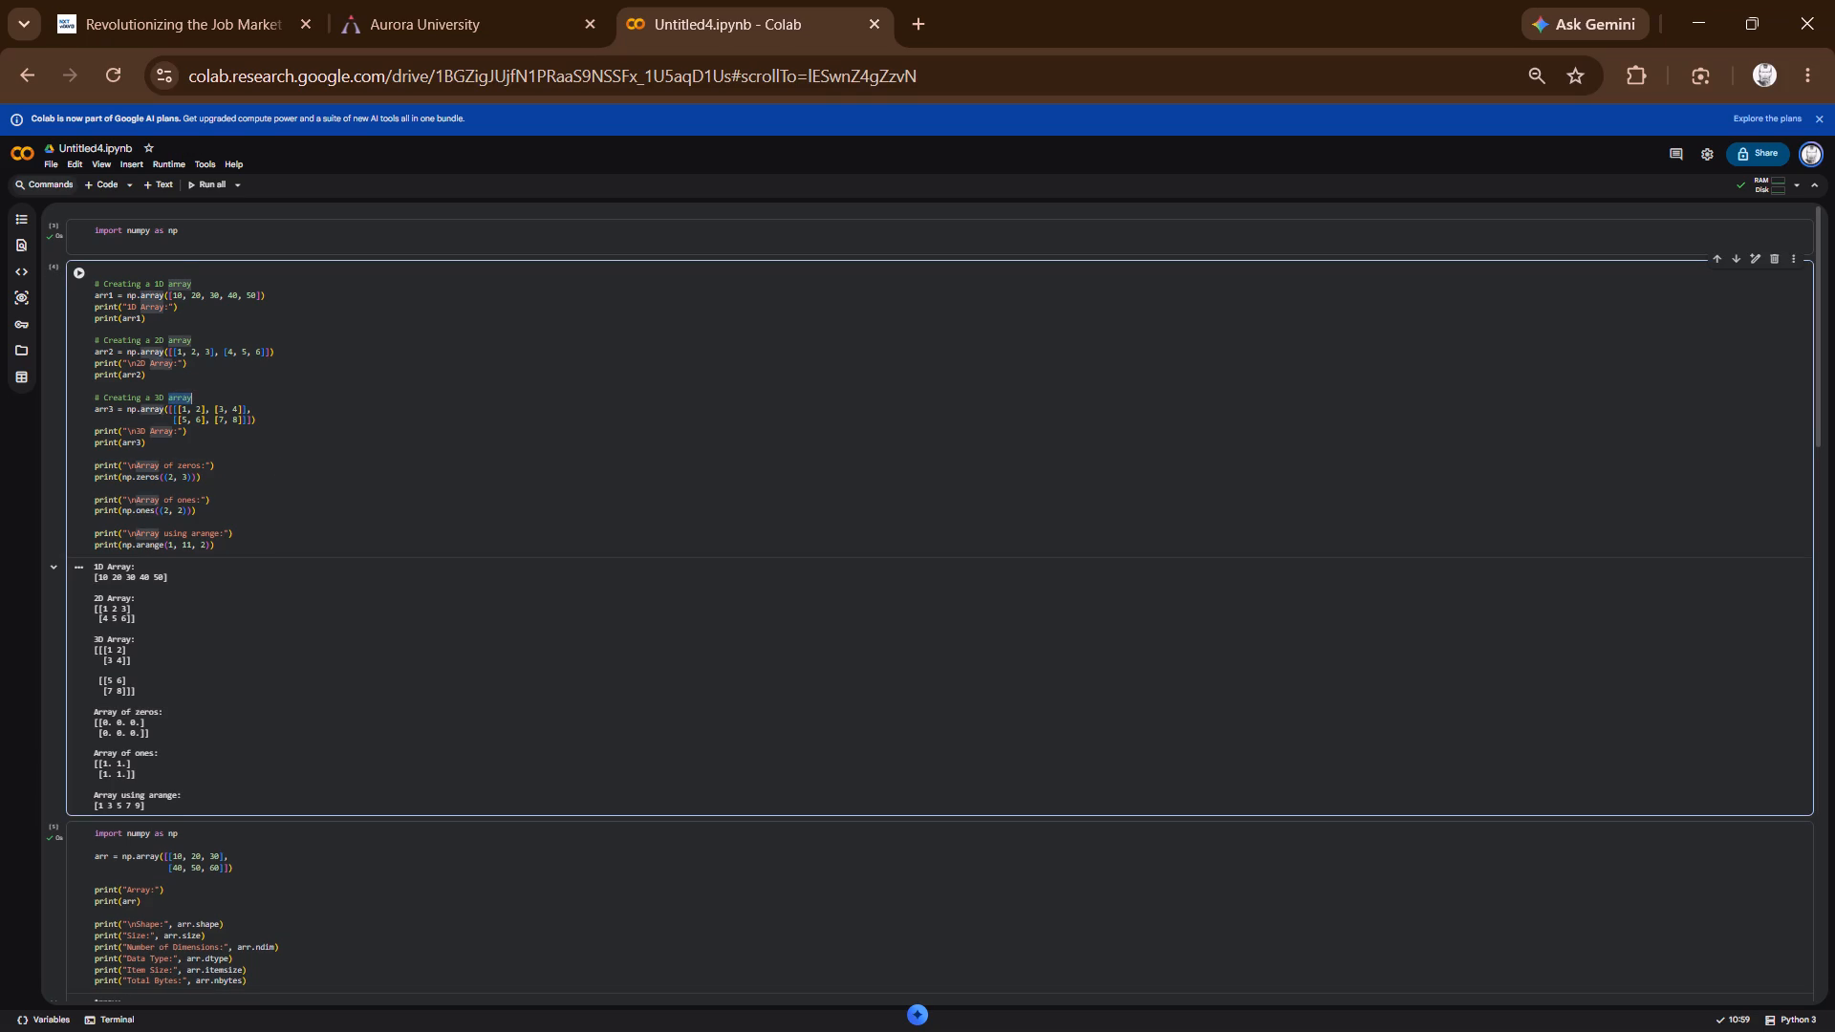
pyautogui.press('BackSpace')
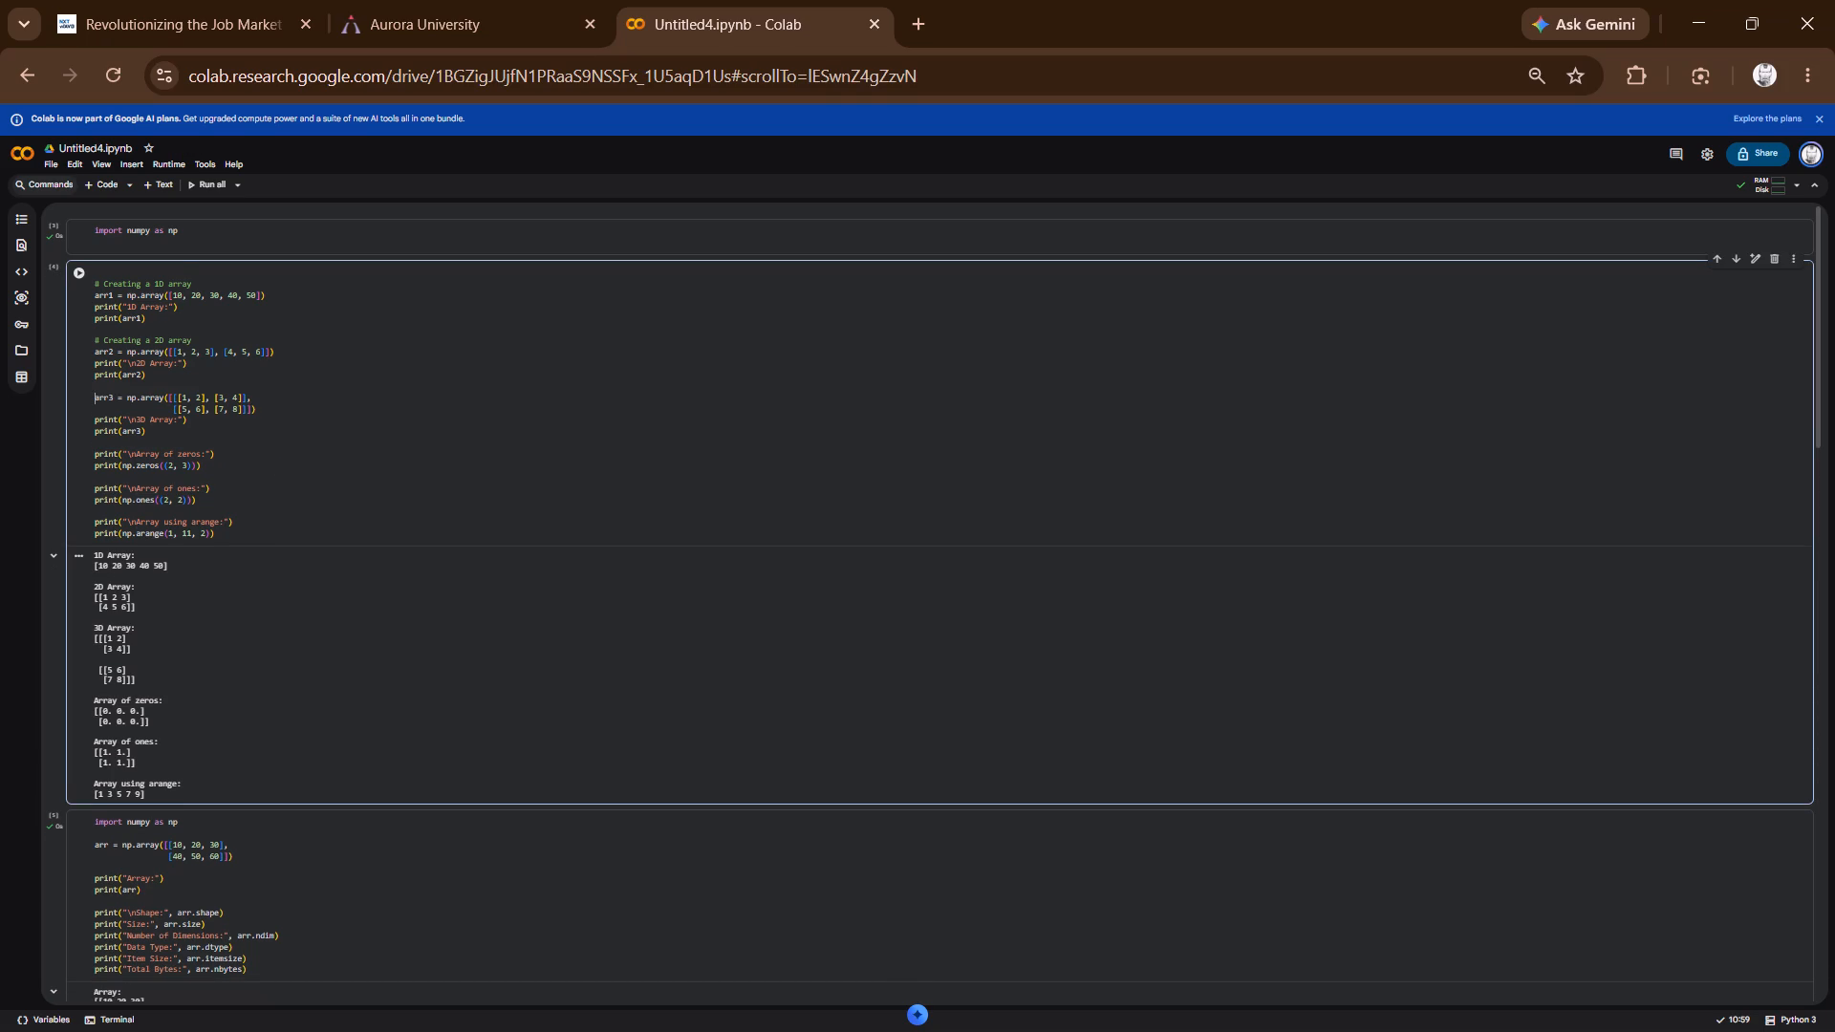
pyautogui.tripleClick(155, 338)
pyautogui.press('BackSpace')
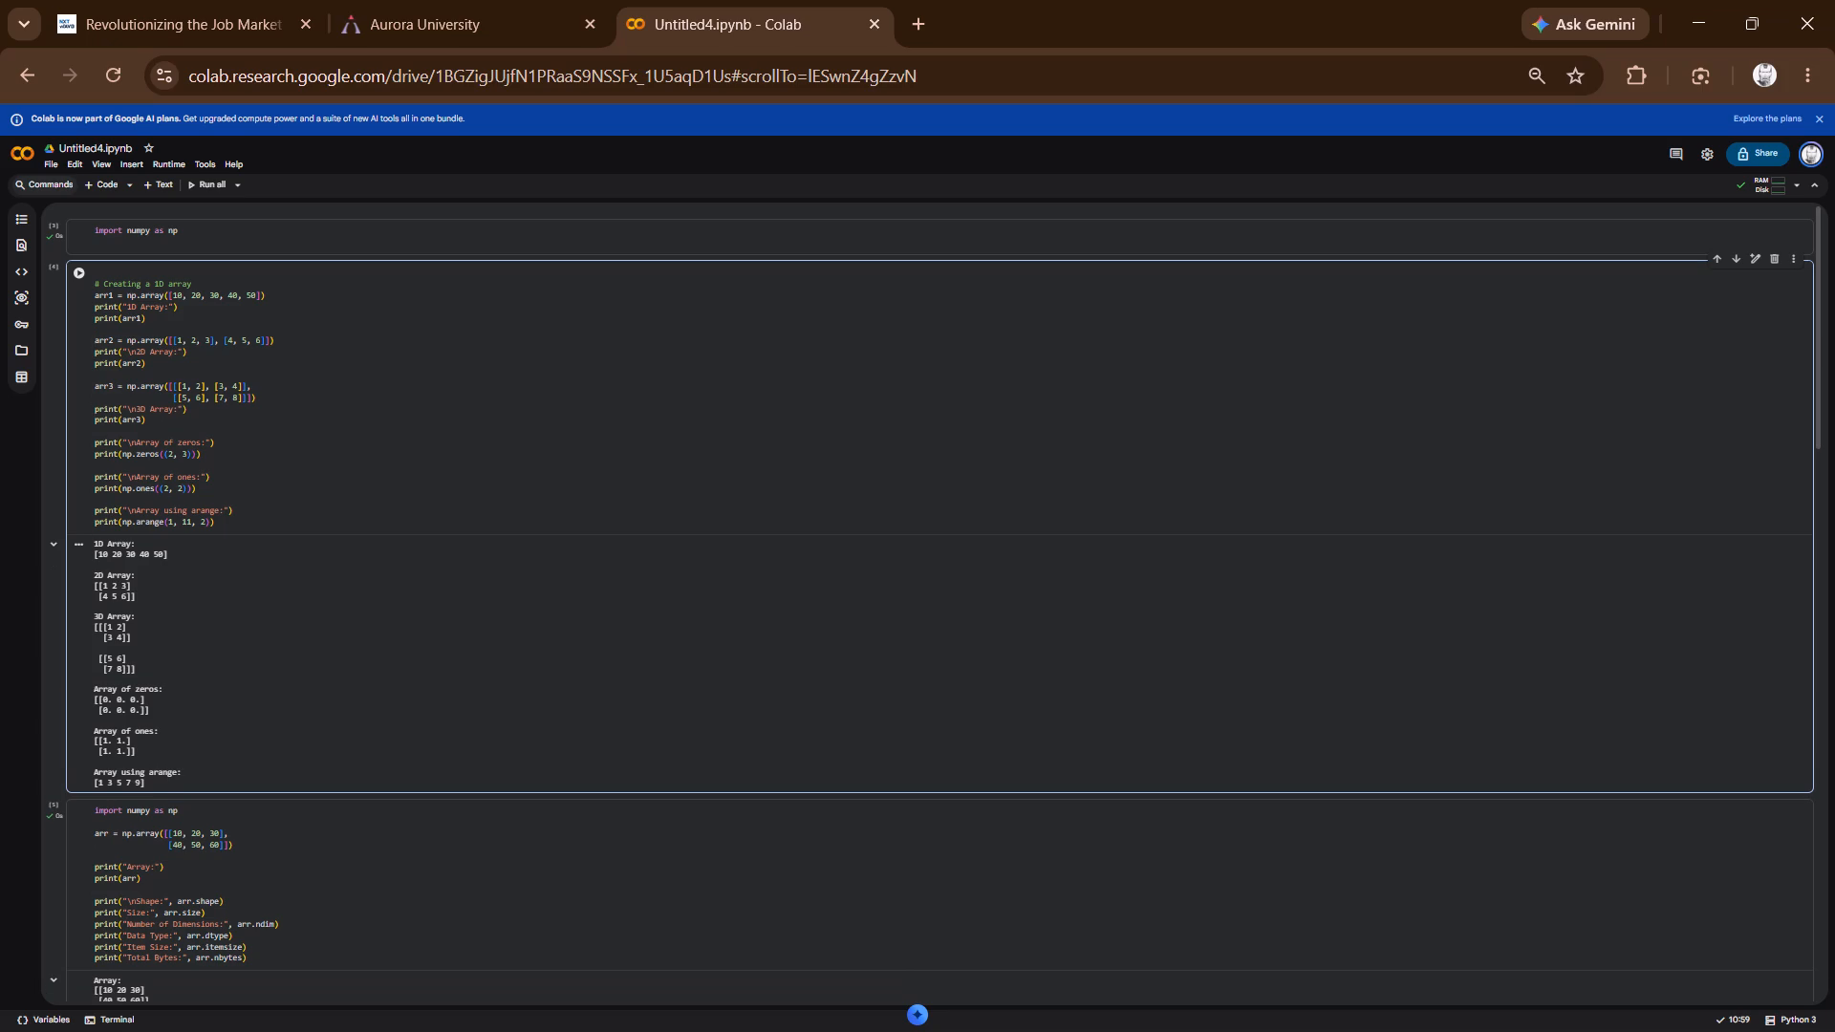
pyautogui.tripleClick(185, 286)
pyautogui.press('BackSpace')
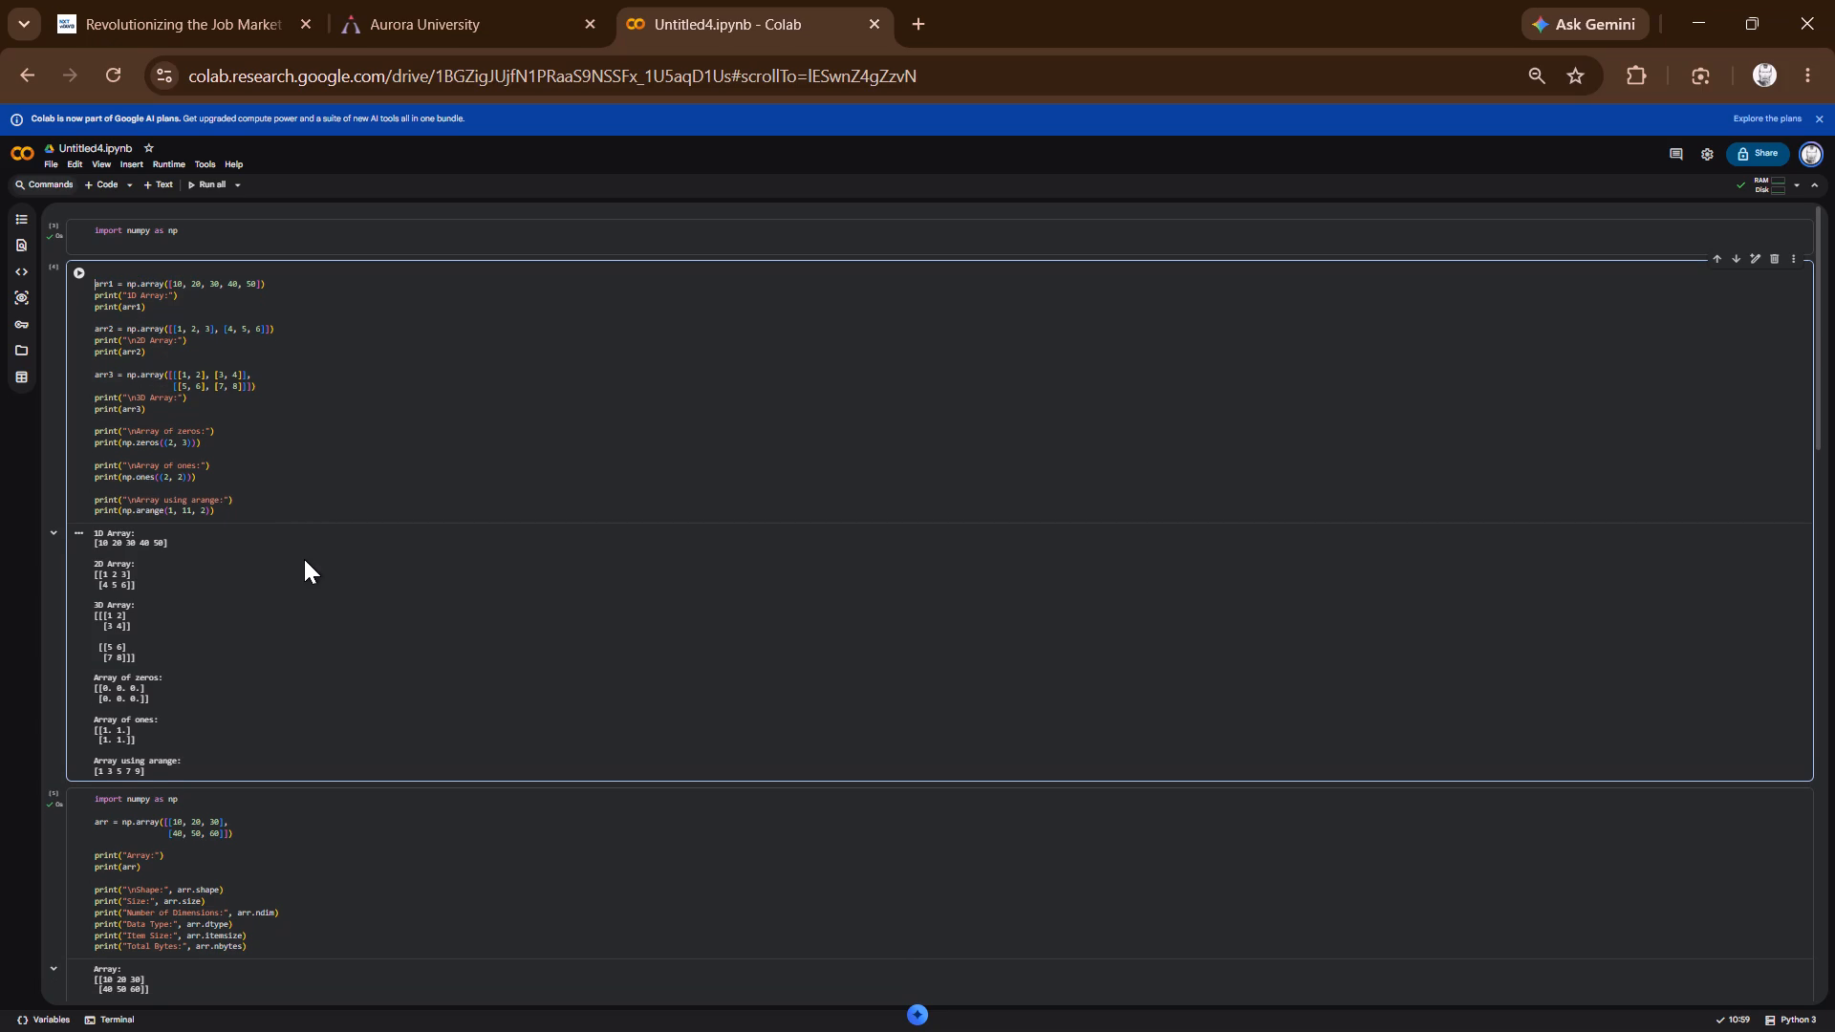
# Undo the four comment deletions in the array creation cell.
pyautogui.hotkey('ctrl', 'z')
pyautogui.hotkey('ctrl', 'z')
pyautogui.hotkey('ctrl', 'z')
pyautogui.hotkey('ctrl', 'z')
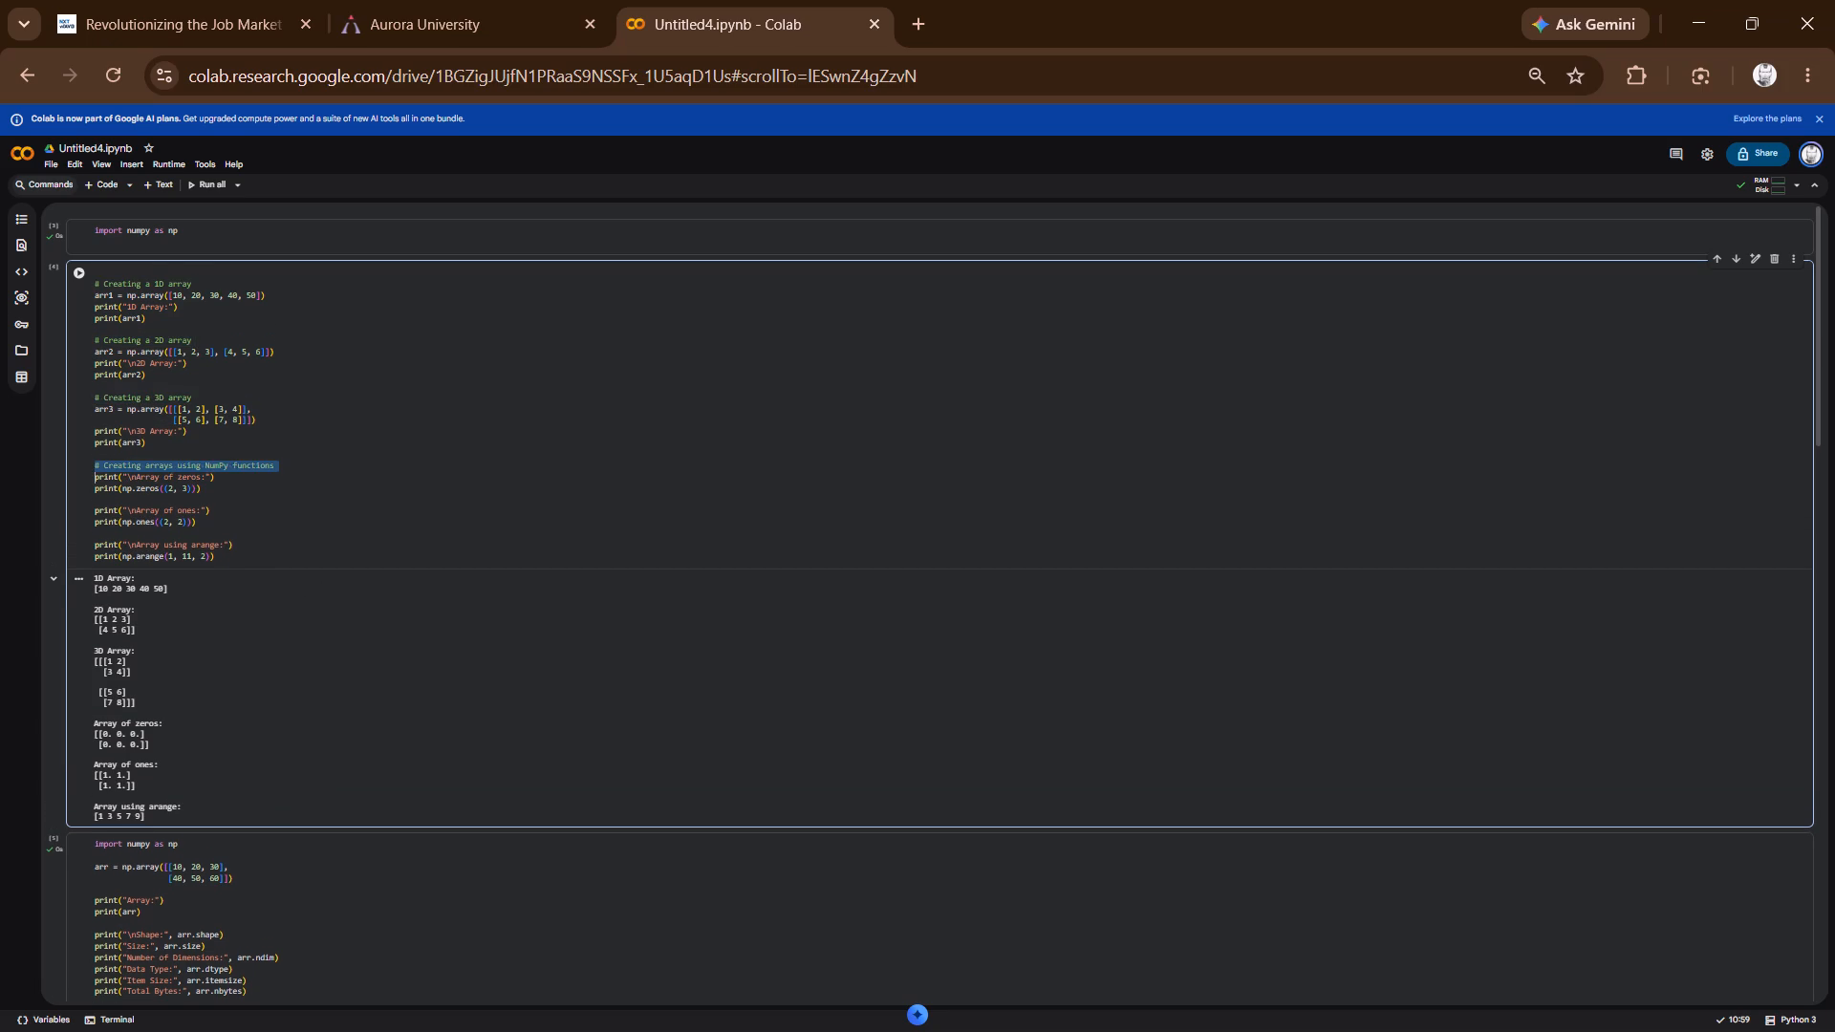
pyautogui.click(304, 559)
# Delete the comment line "# Creating arrays with different data types" from the data types cell.
pyautogui.scroll(-4, 304, 559)
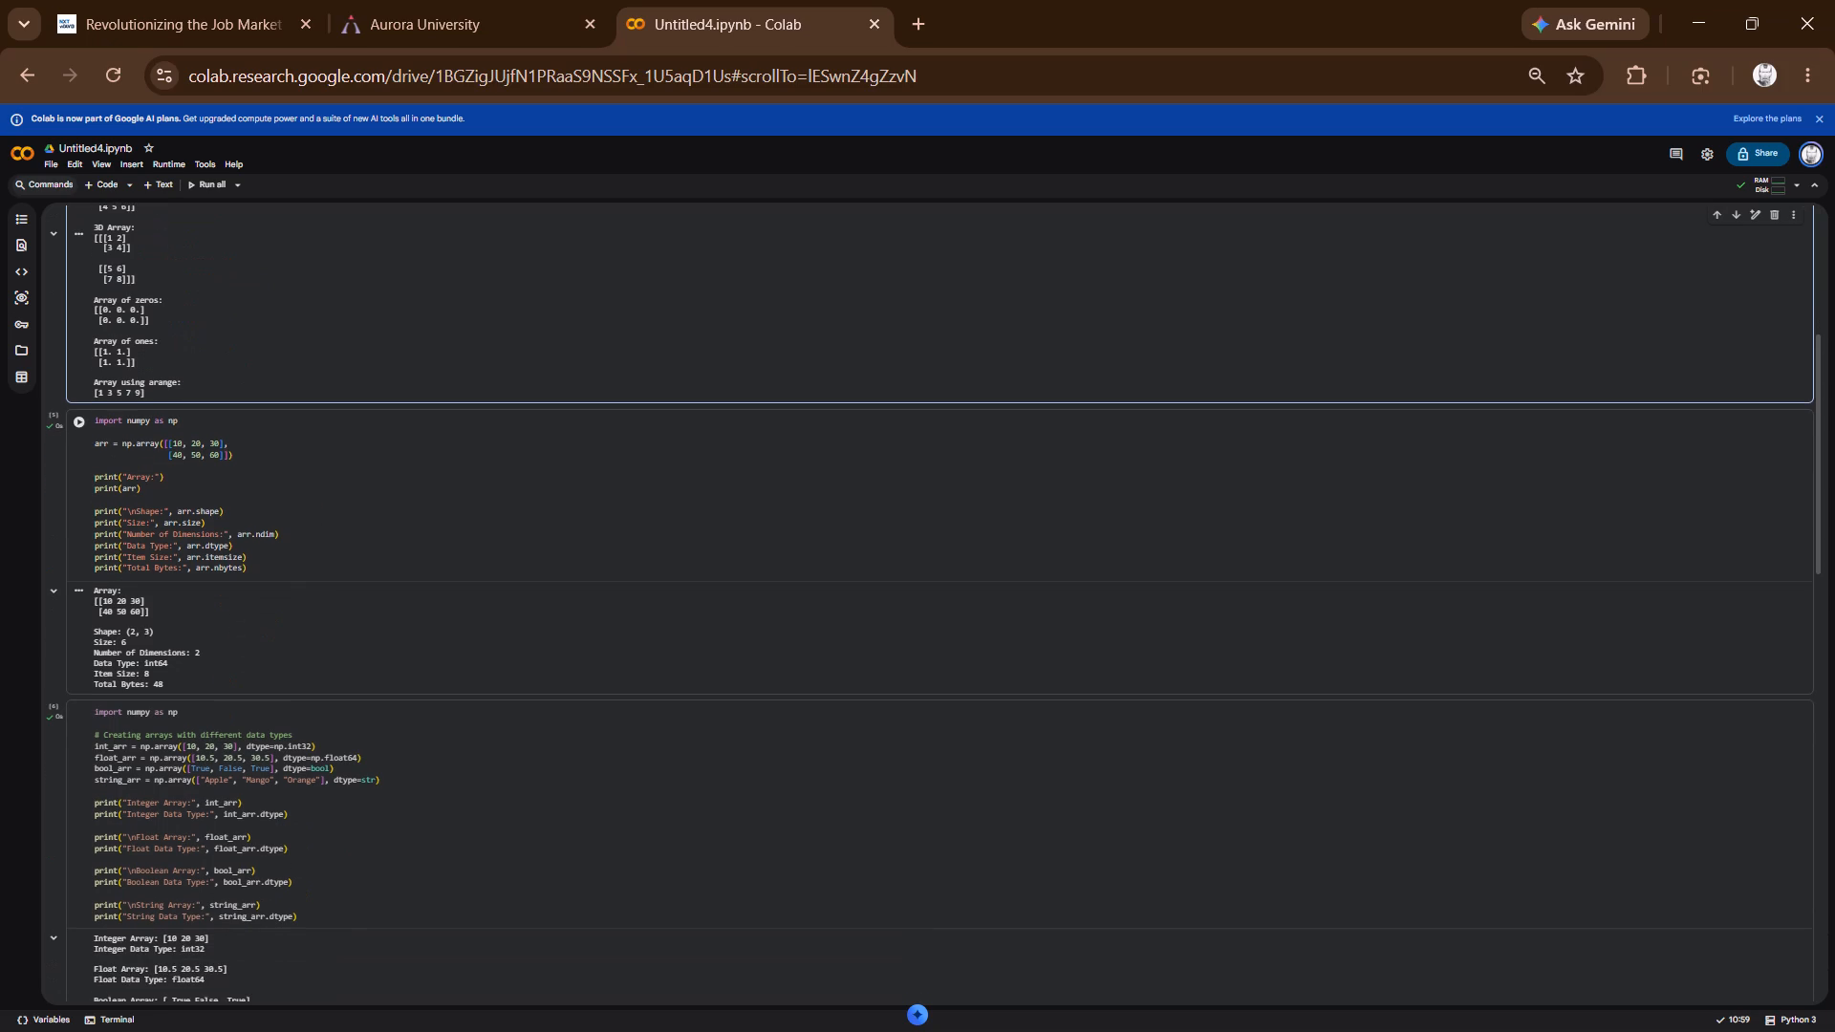
pyautogui.scroll(-1, 201, 536)
pyautogui.click(242, 626)
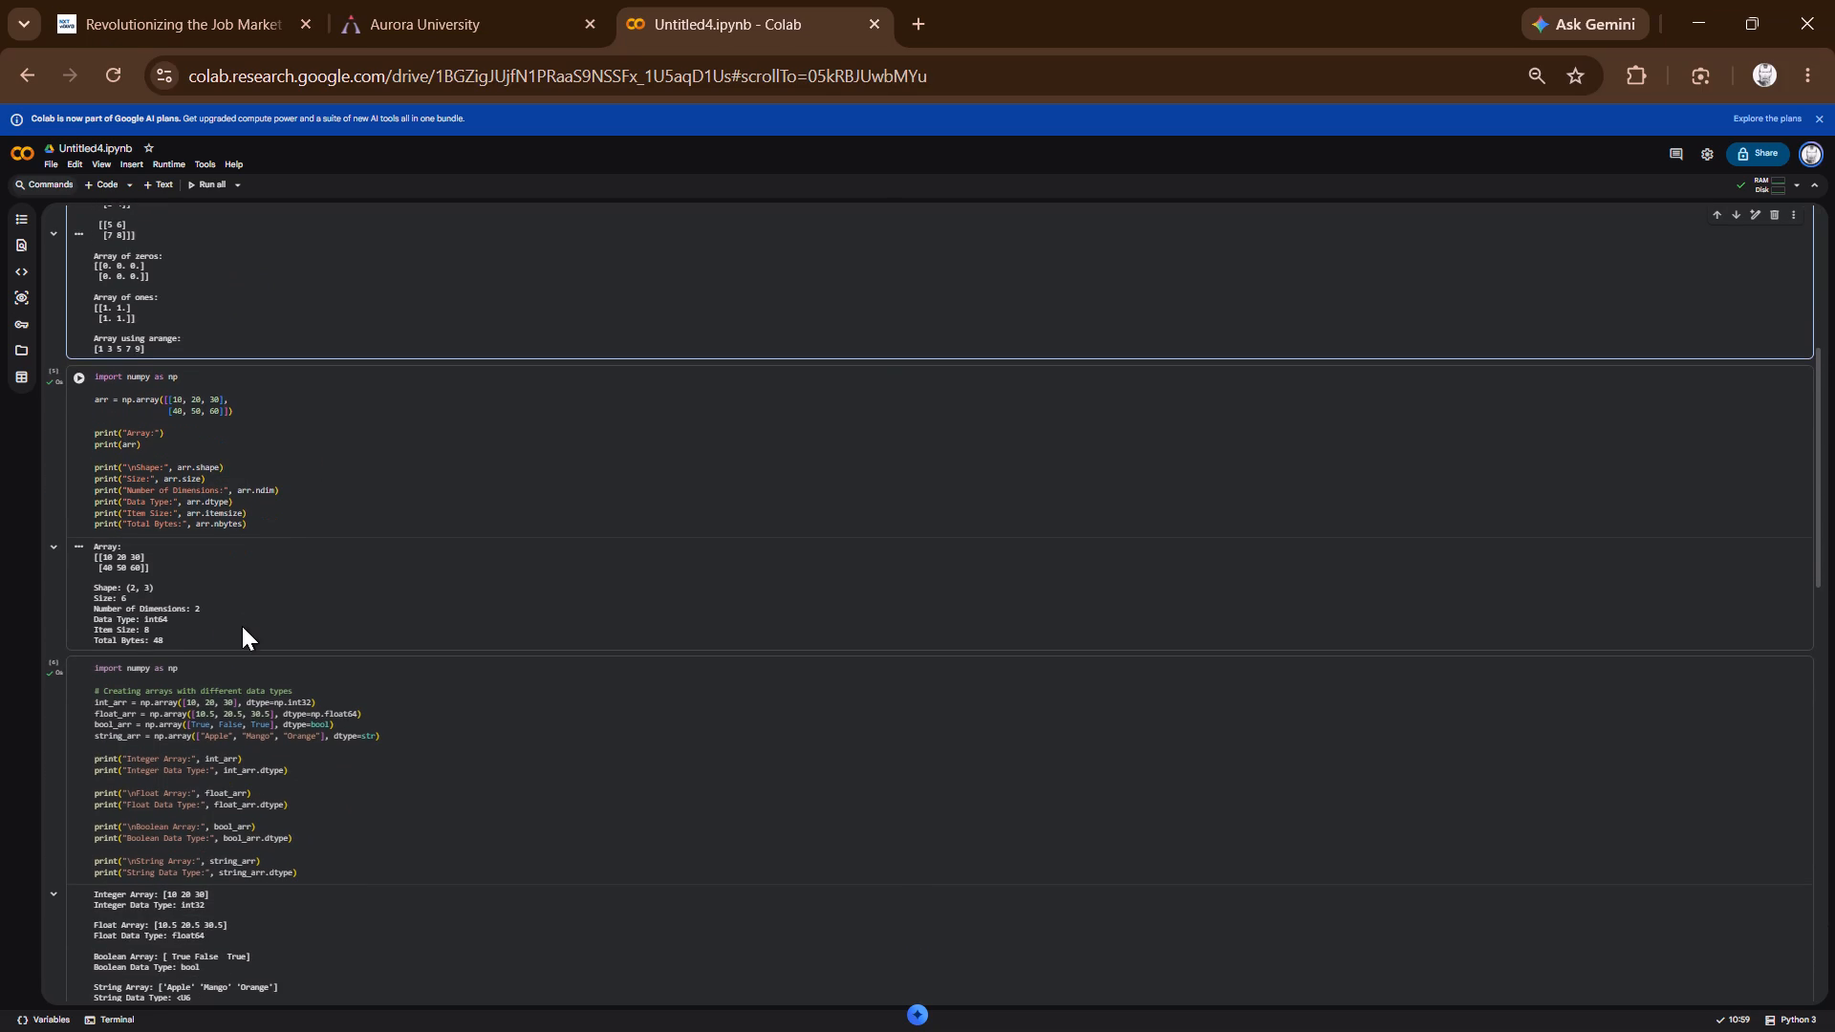
pyautogui.scroll(-1, 242, 626)
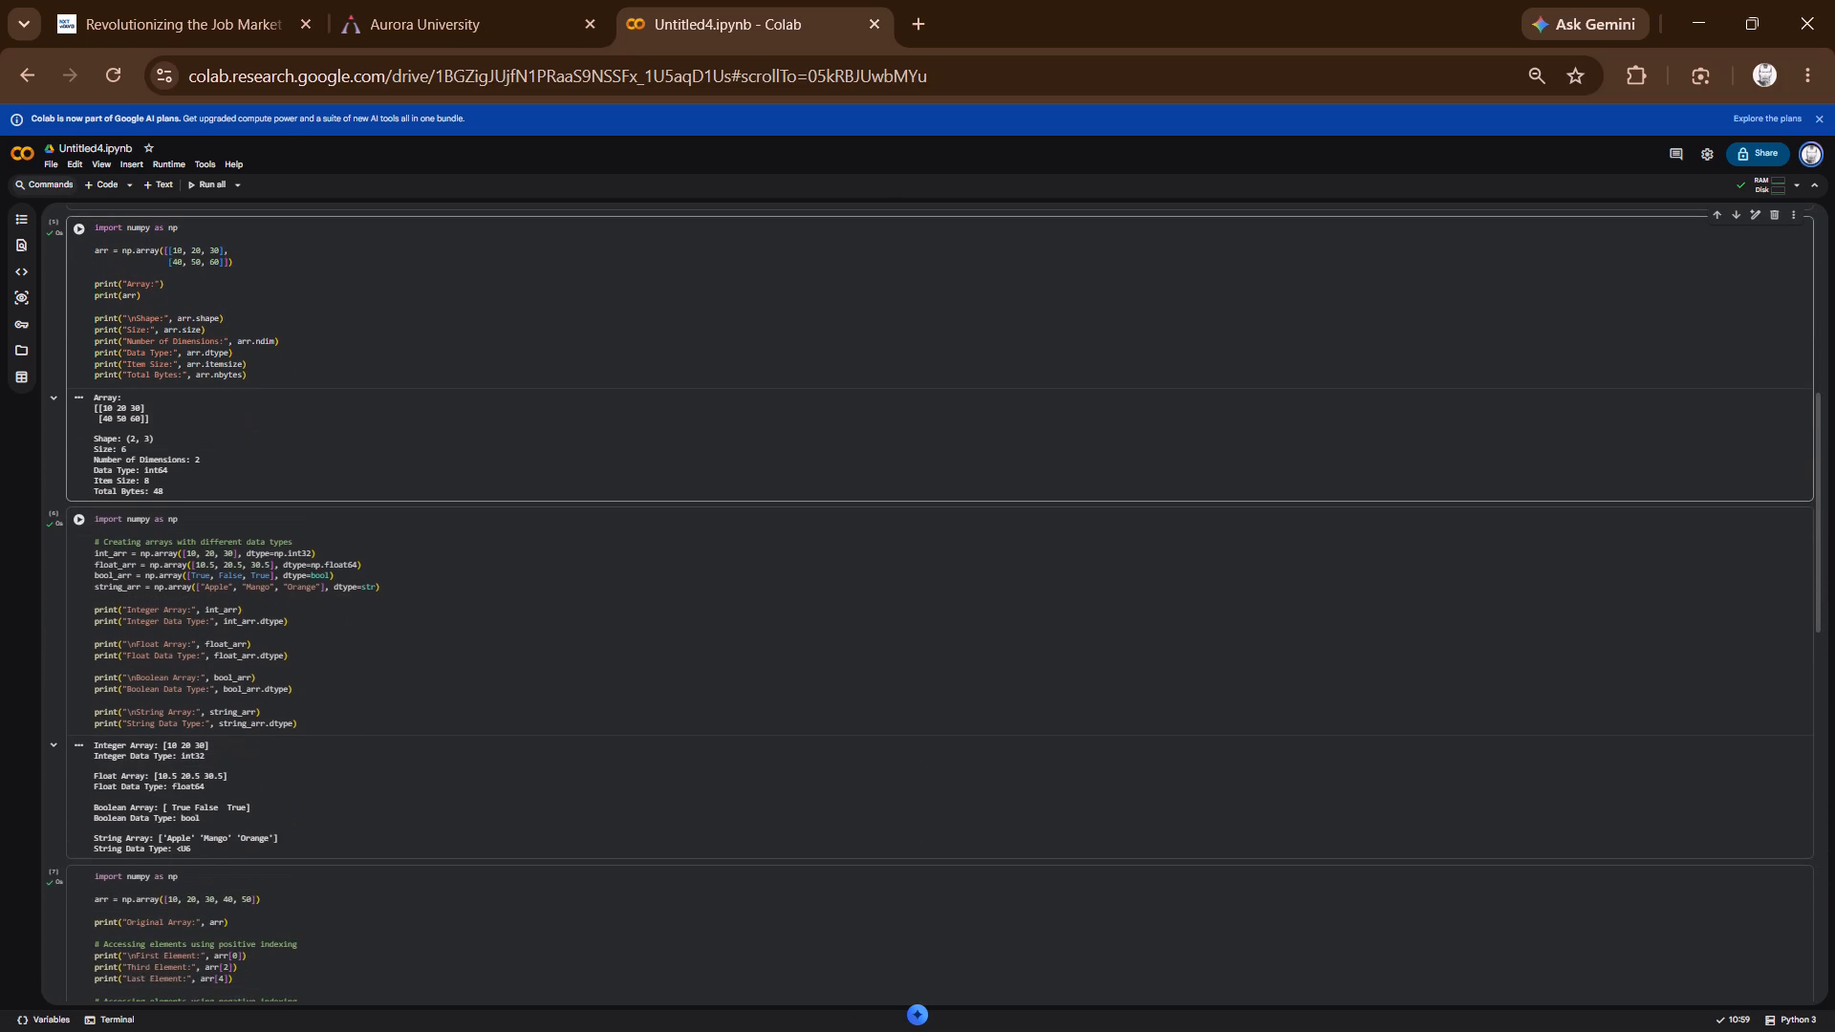
pyautogui.tripleClick(218, 542)
pyautogui.press('BackSpace')
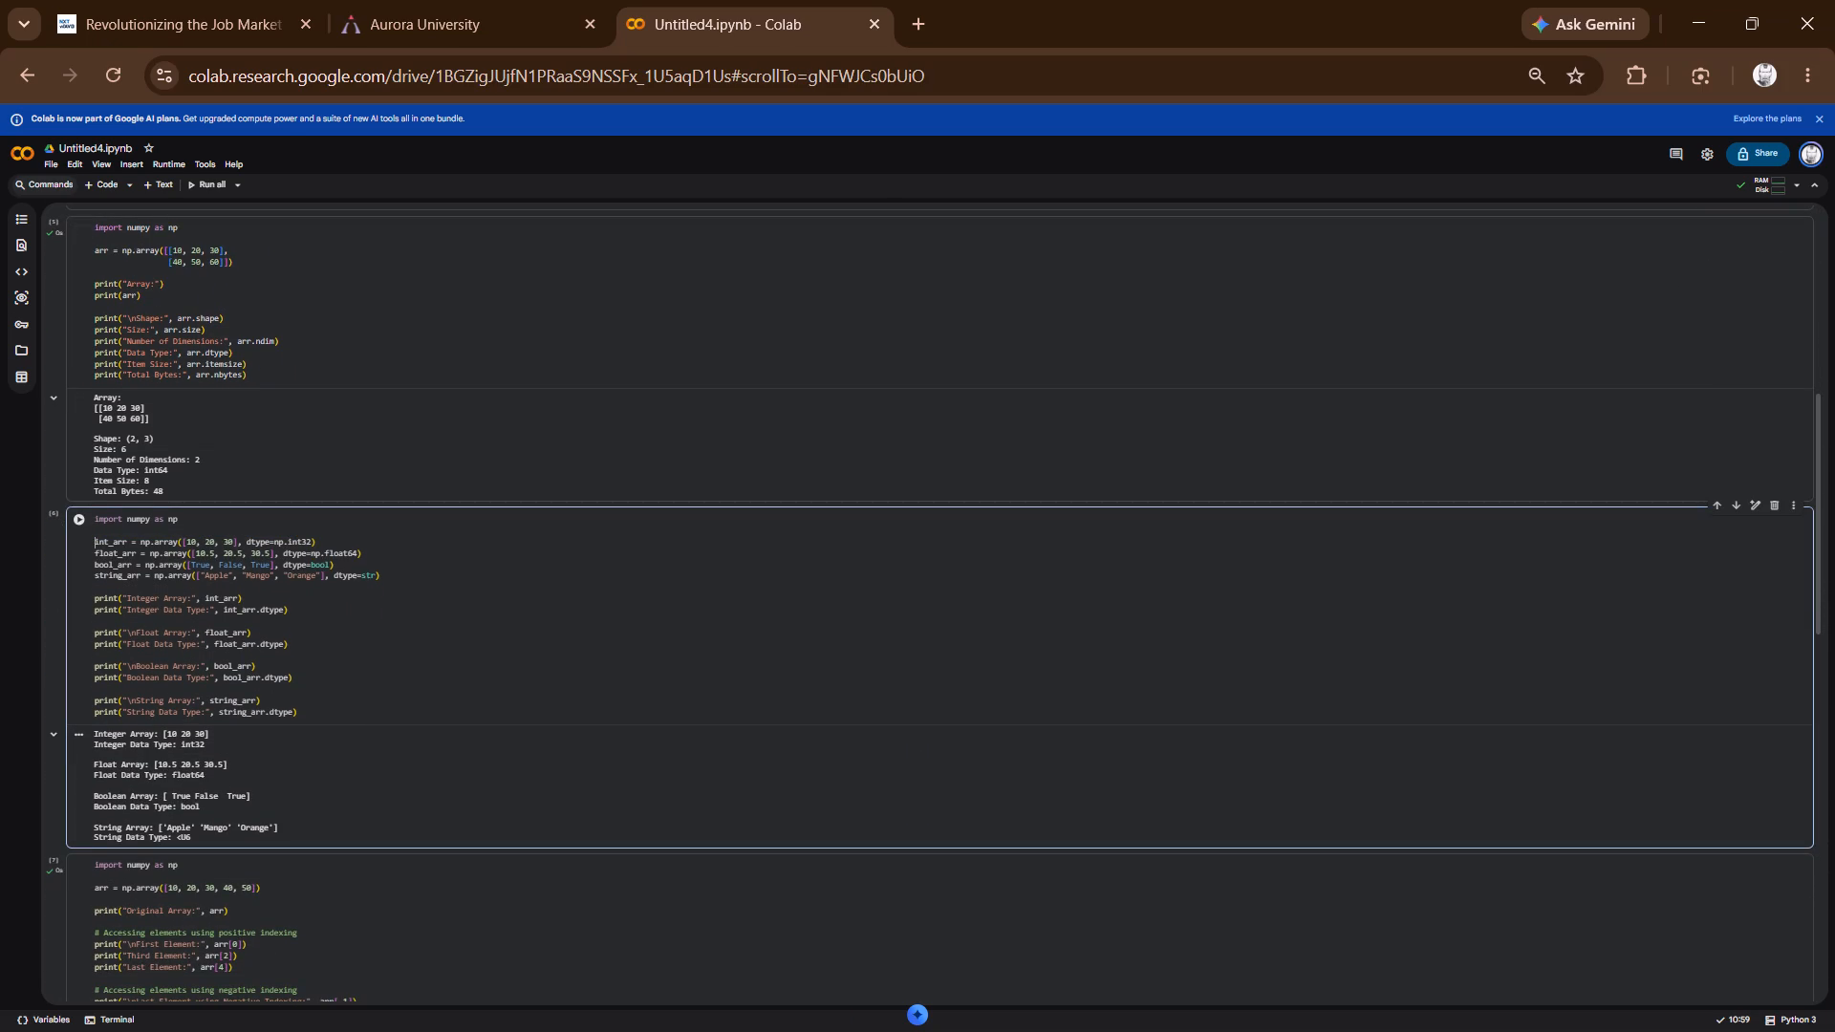
# Review the code, comments and outputs of the NumPy Indexing and NumPy Slicing cells, returning to the notebook's first cells.
pyautogui.scroll(-1, 412, 769)
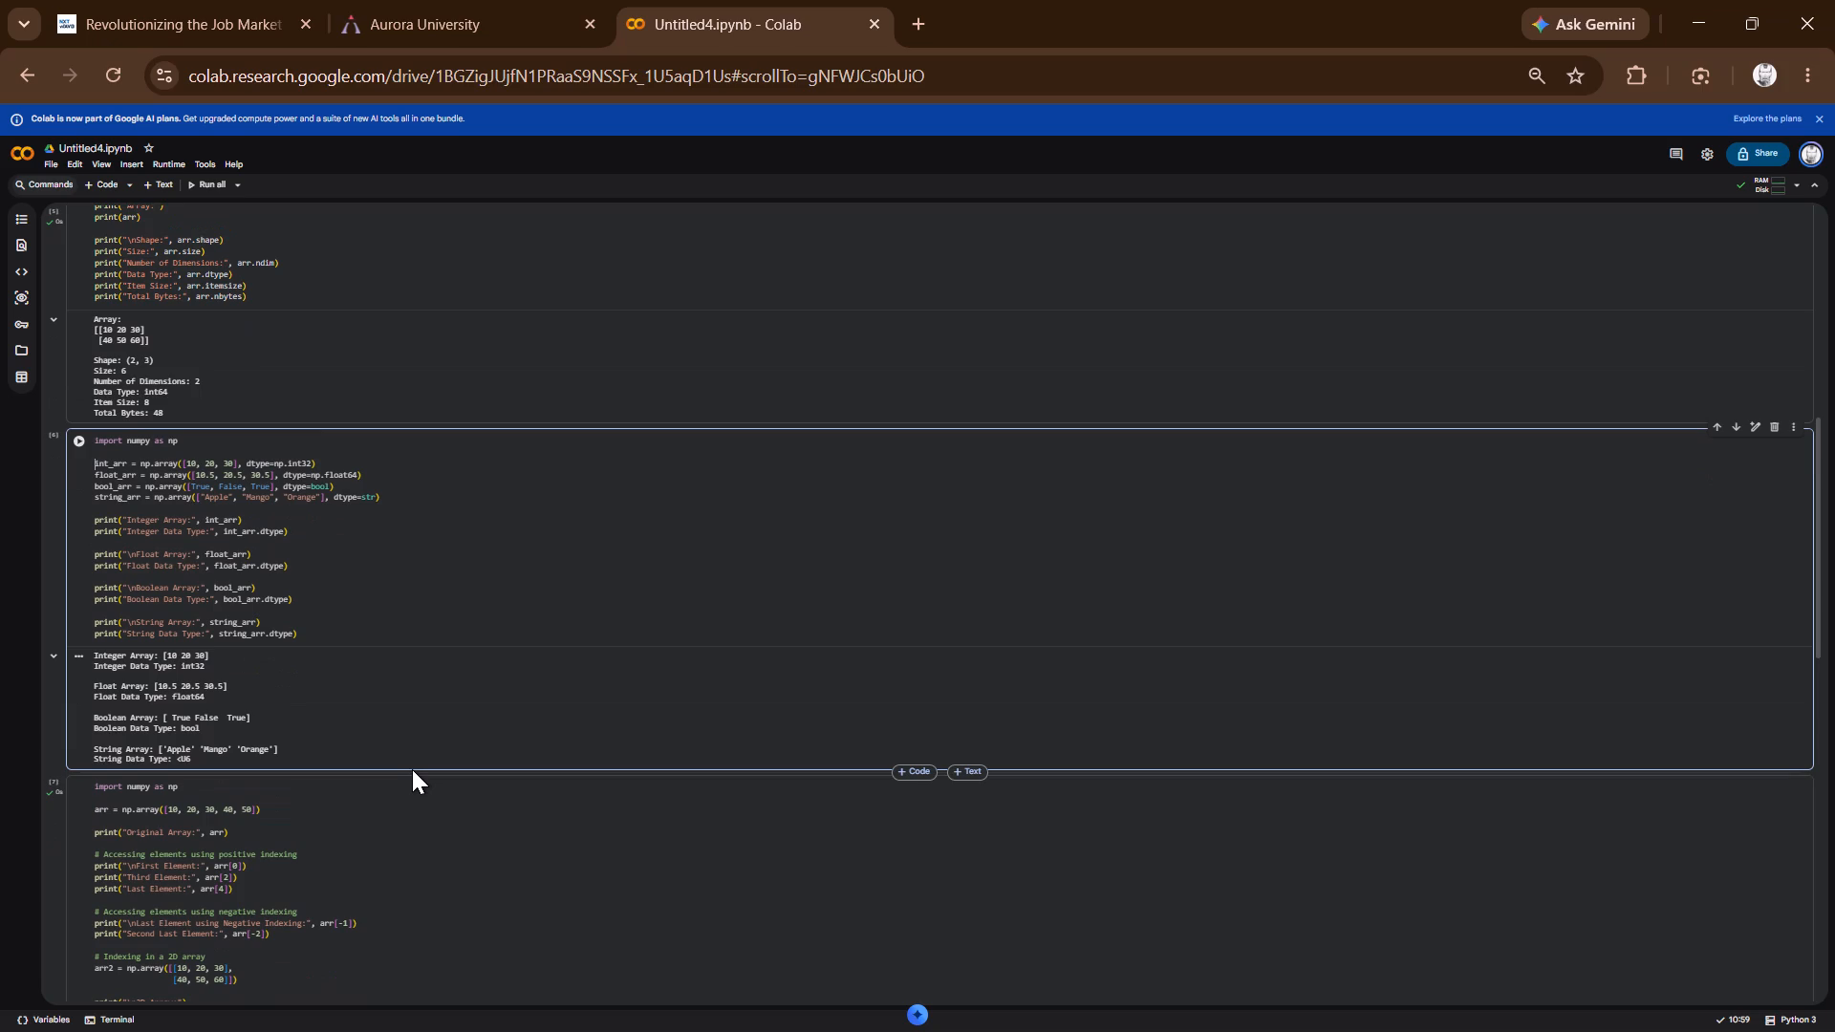
pyautogui.scroll(-1, 287, 480)
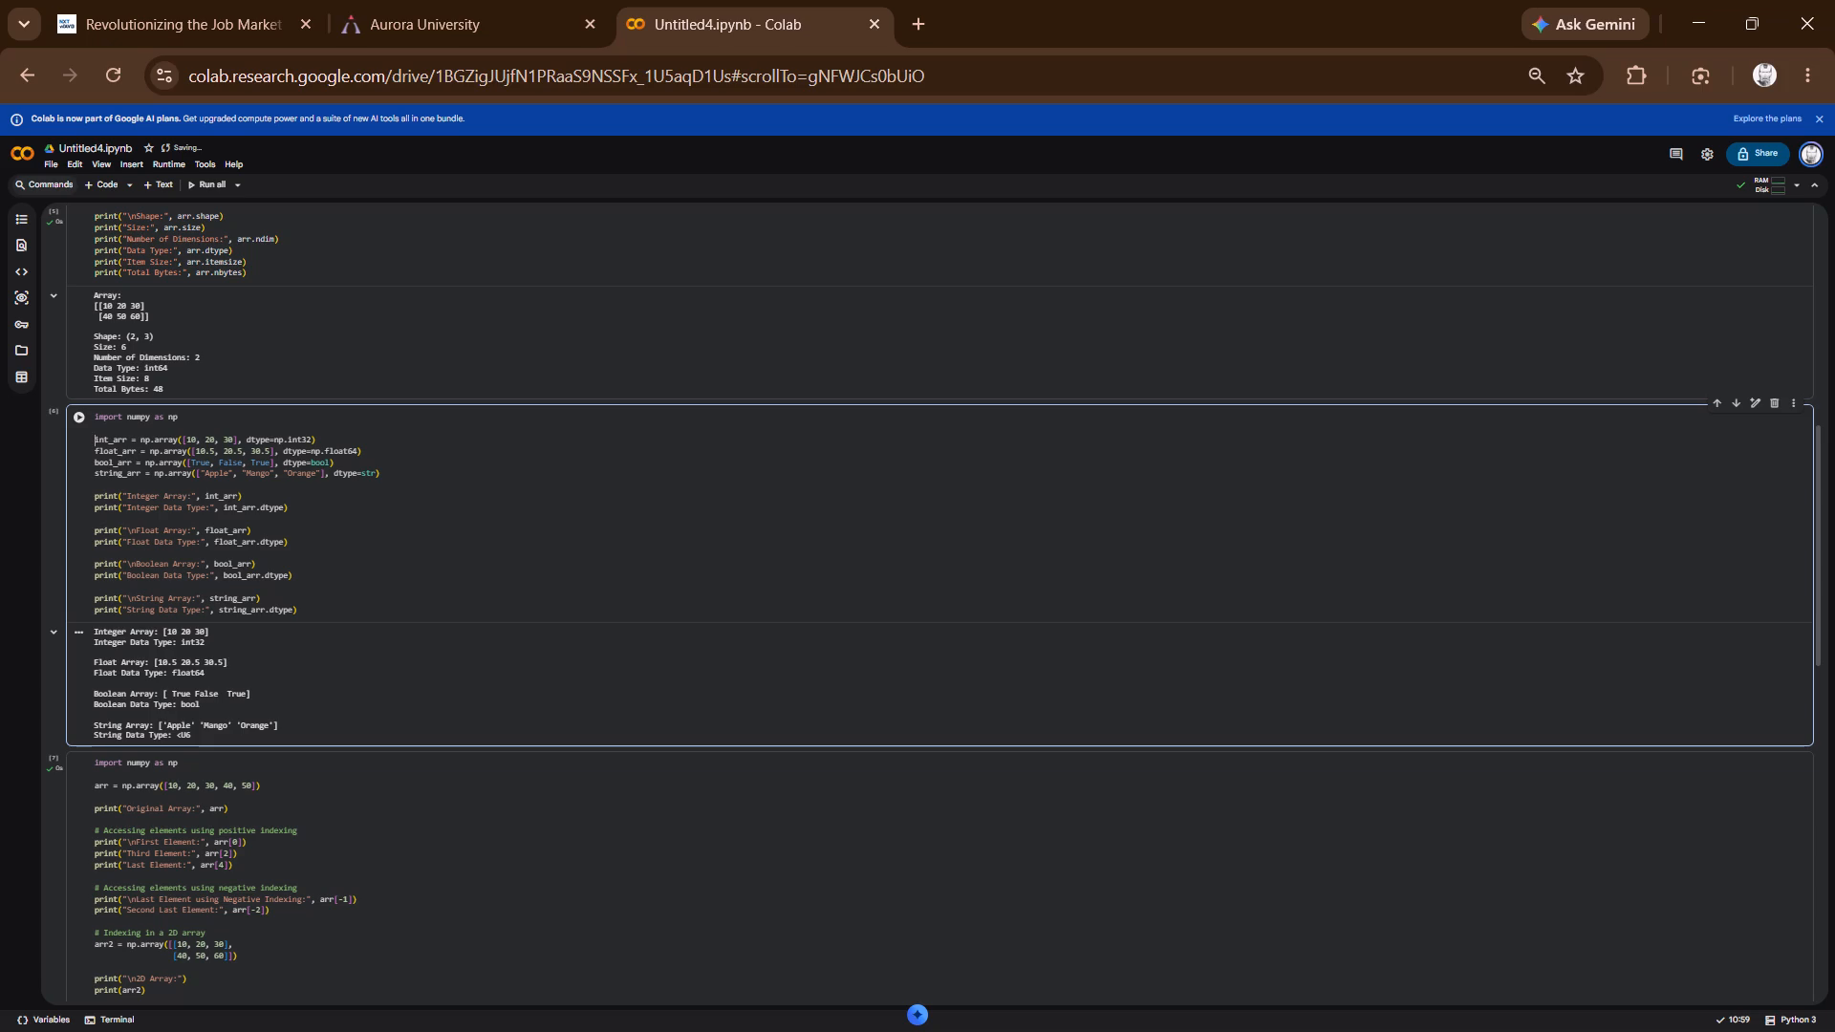
pyautogui.scroll(-1, 280, 607)
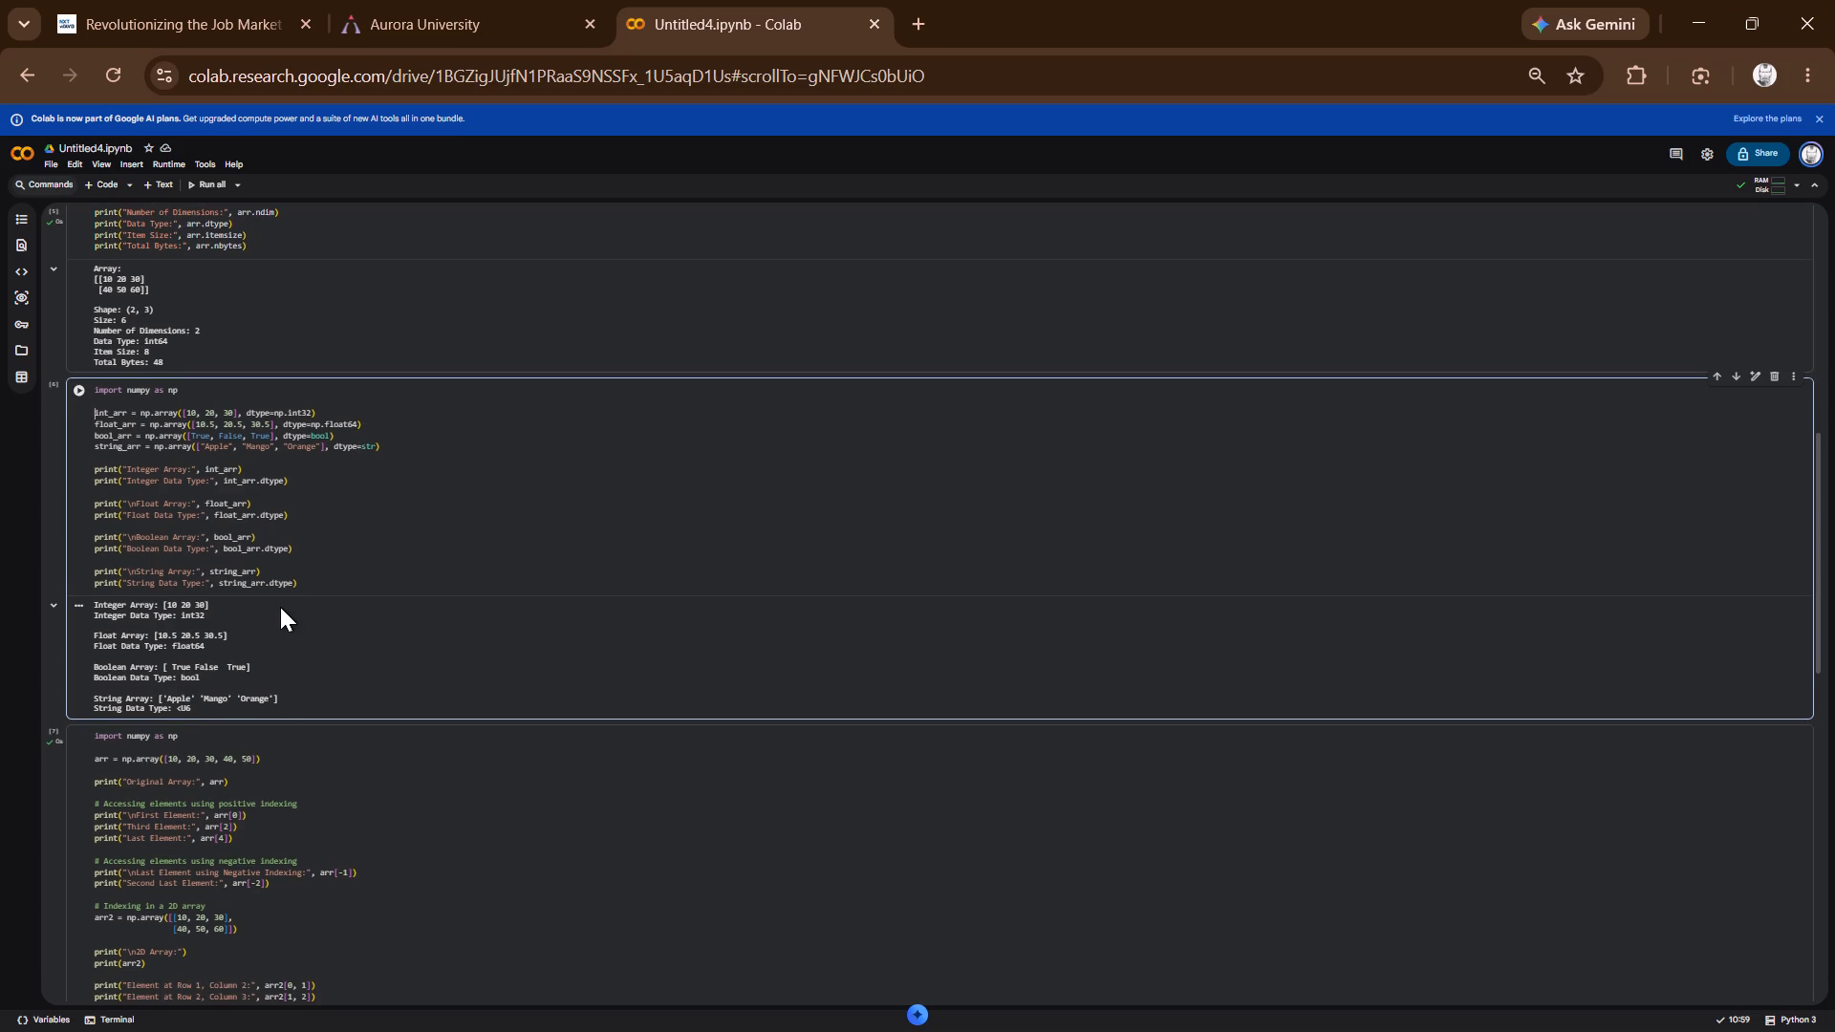
pyautogui.scroll(-3, 280, 607)
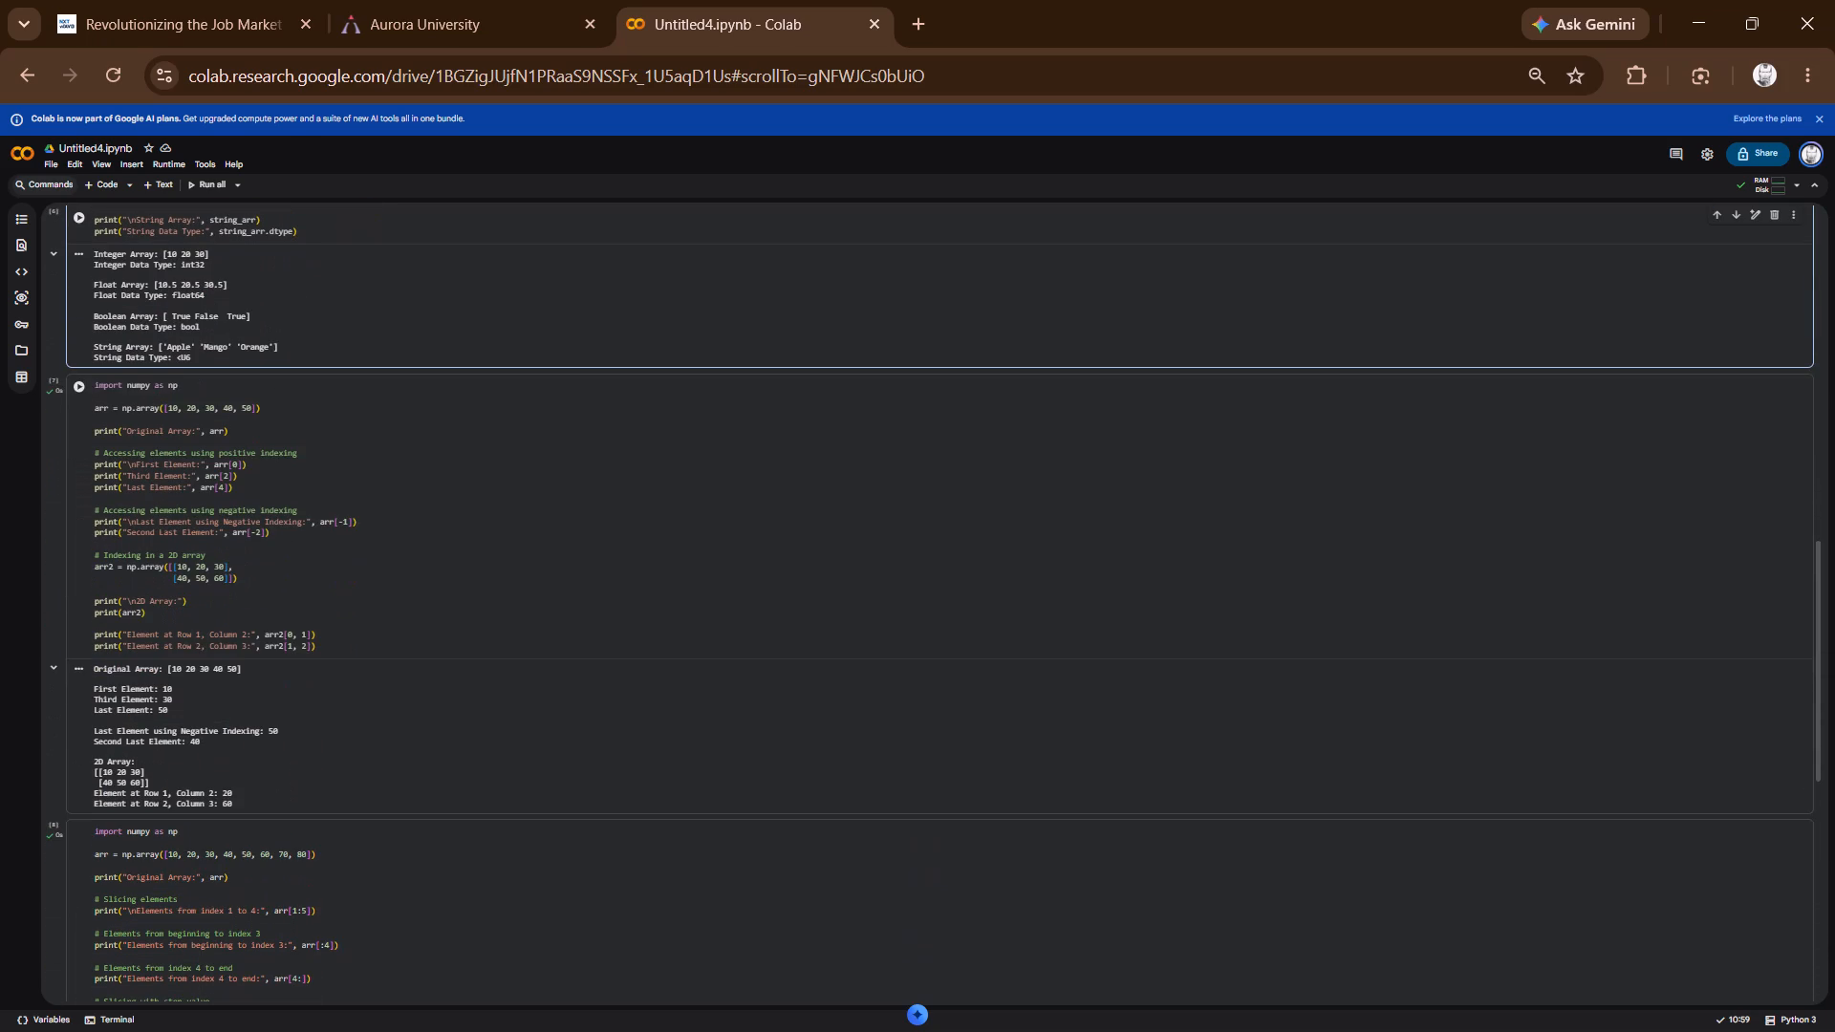
pyautogui.click(193, 547)
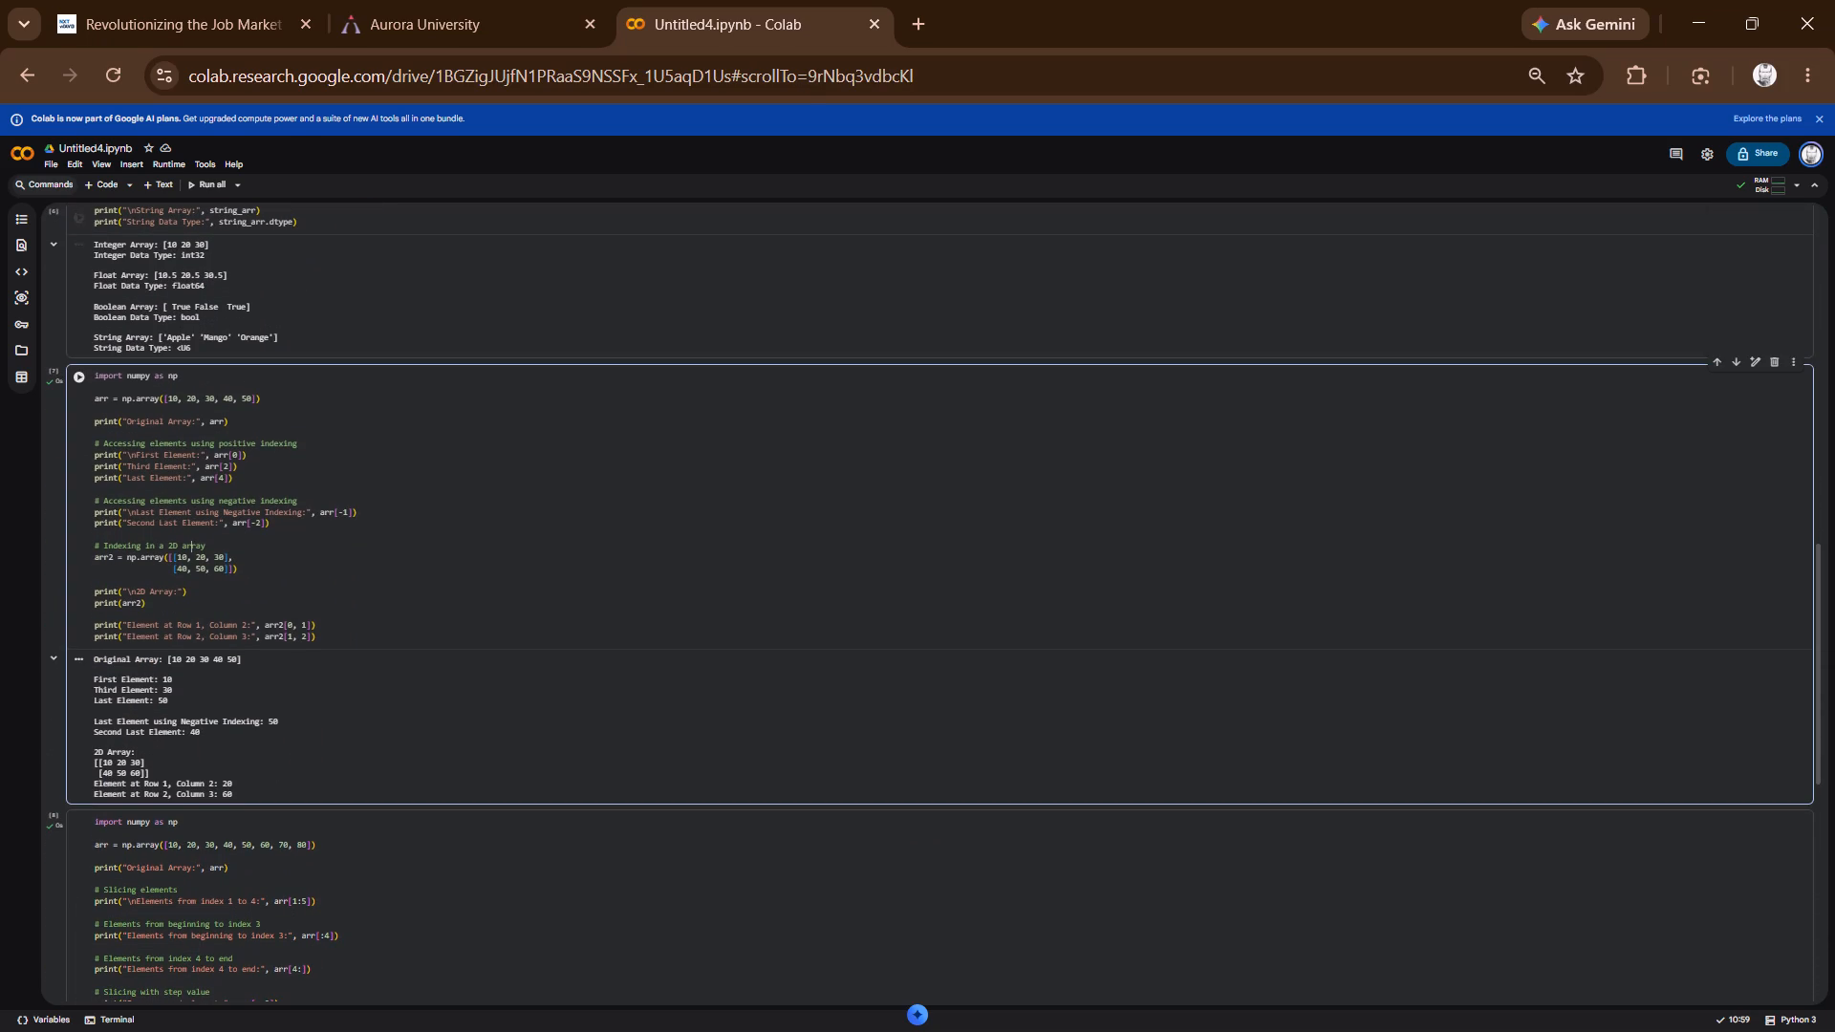
pyautogui.click(193, 547)
pyautogui.scroll(-1, 193, 547)
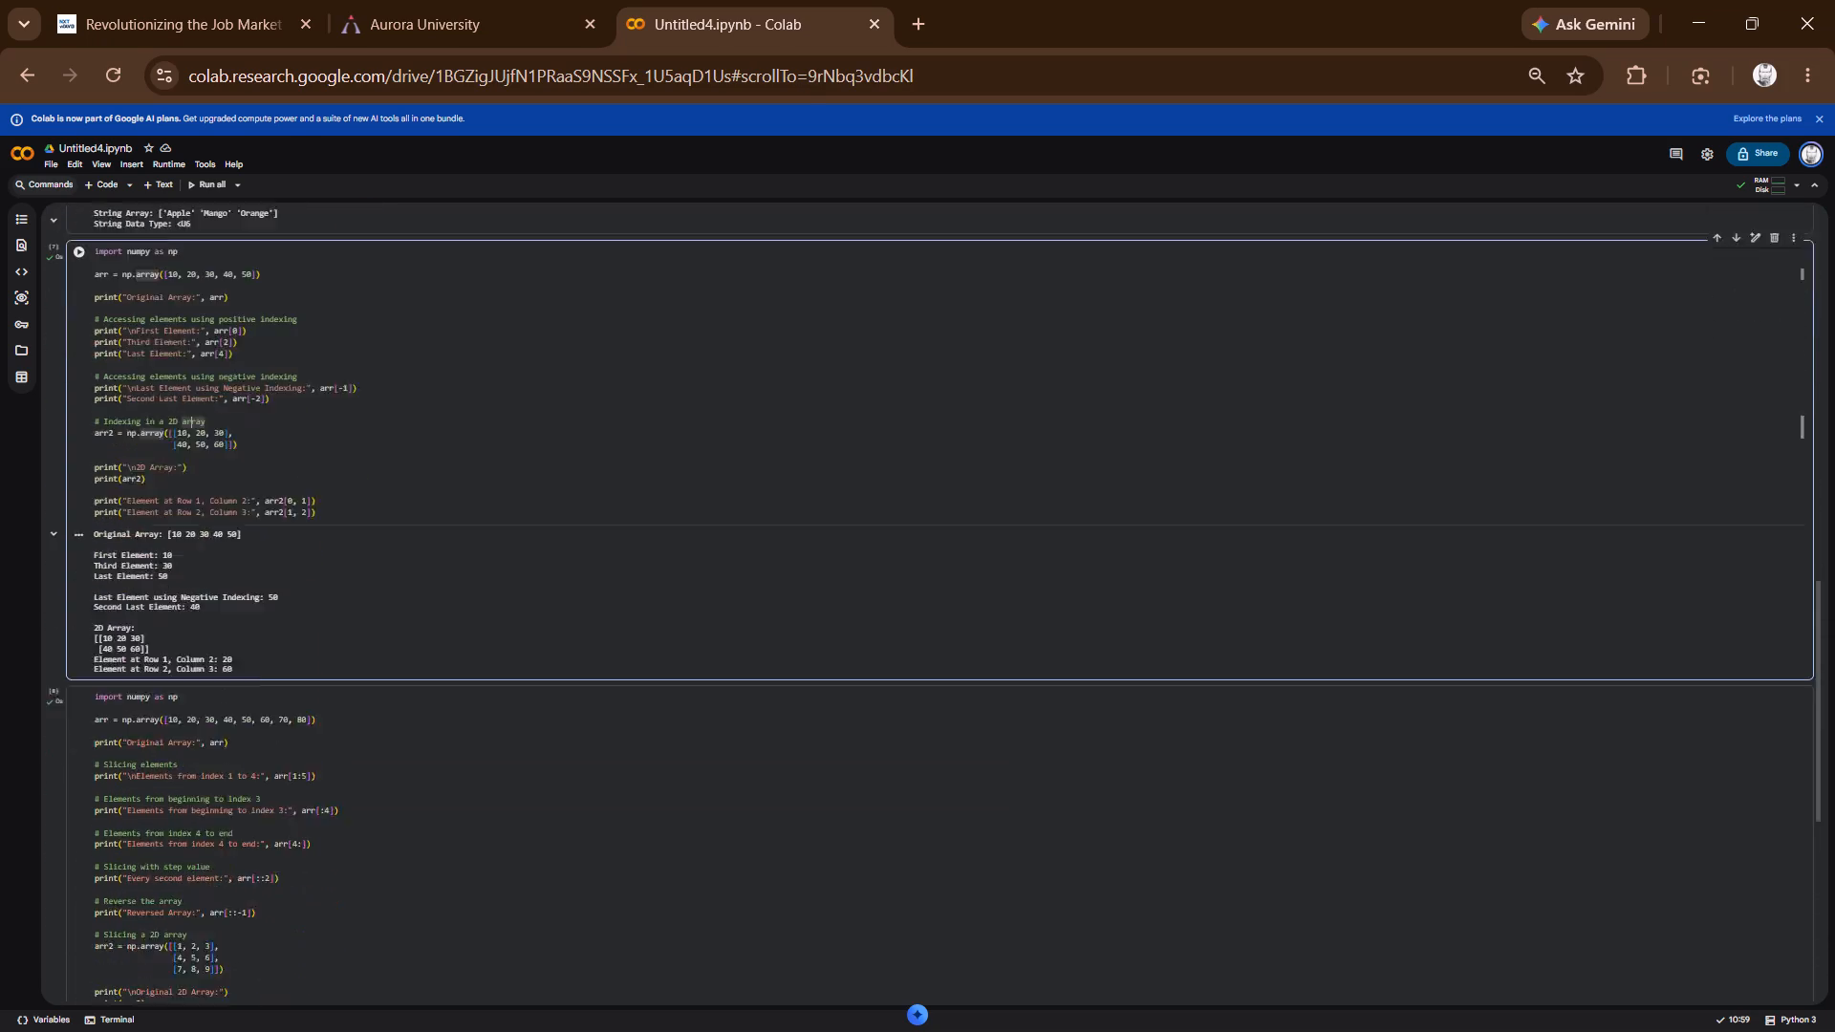
pyautogui.scroll(-2, 193, 547)
pyautogui.scroll(1, 193, 547)
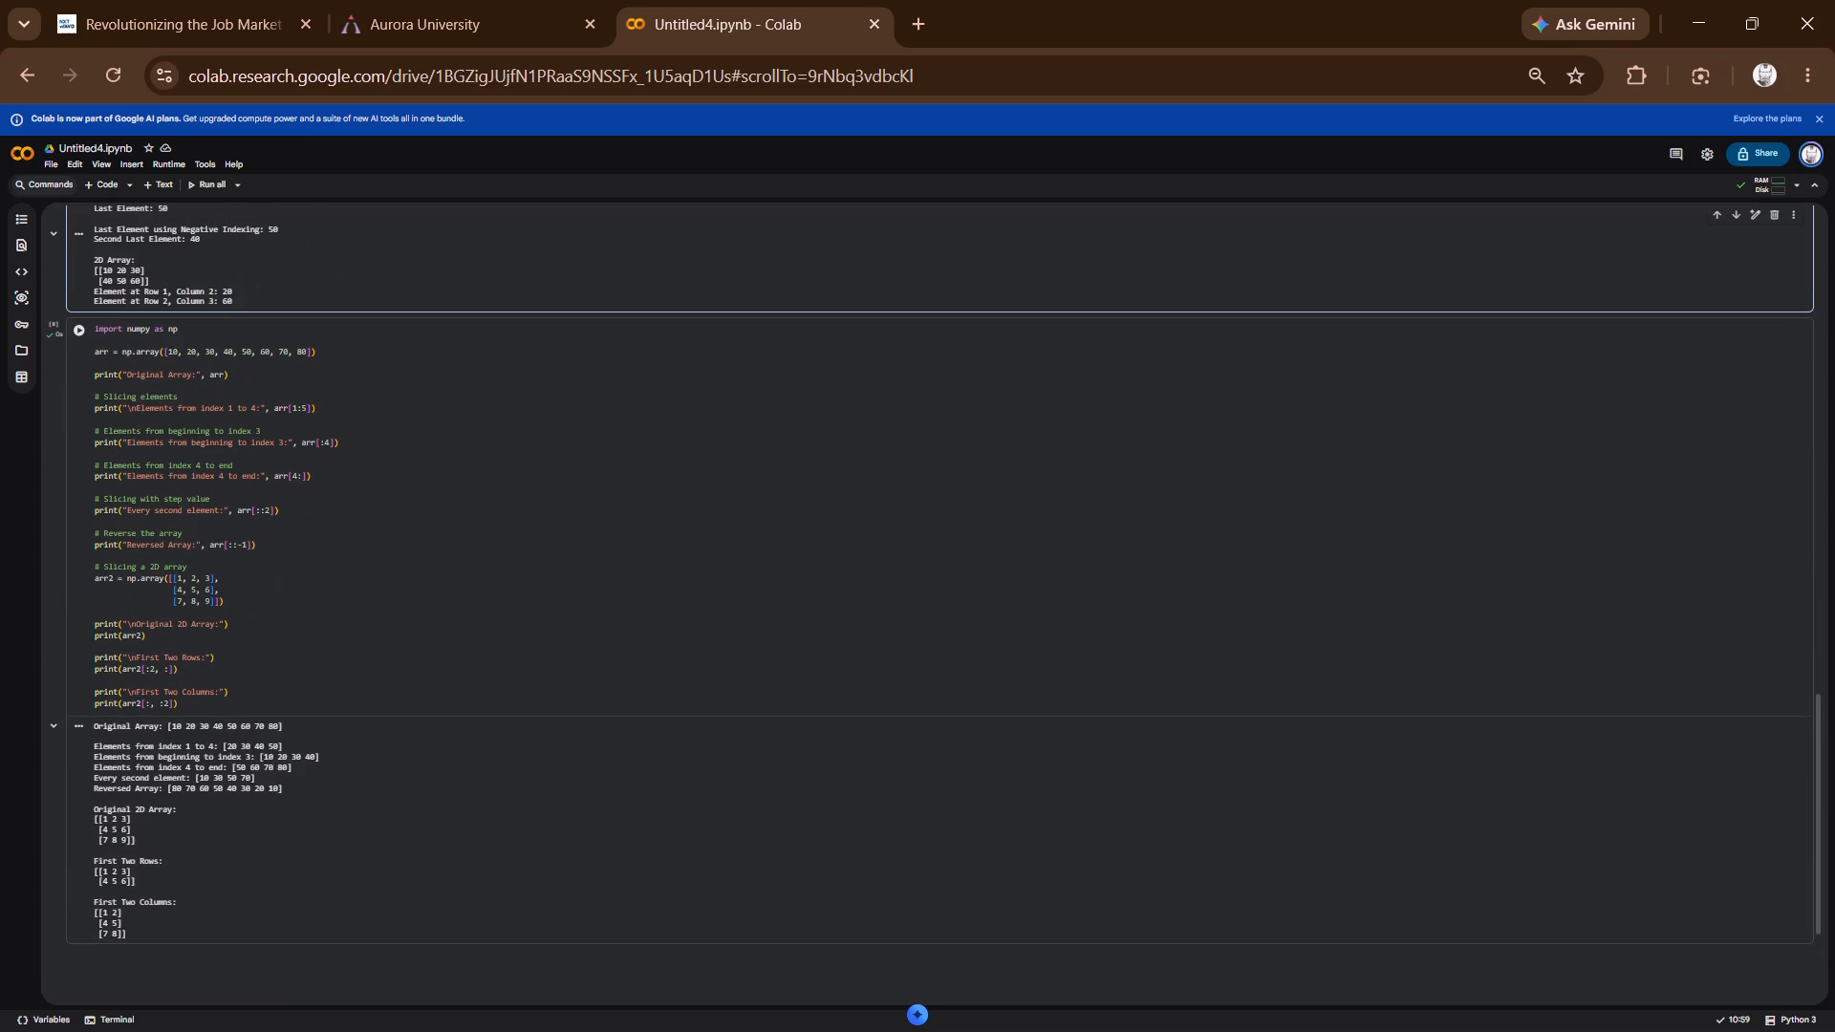
pyautogui.scroll(14, 193, 547)
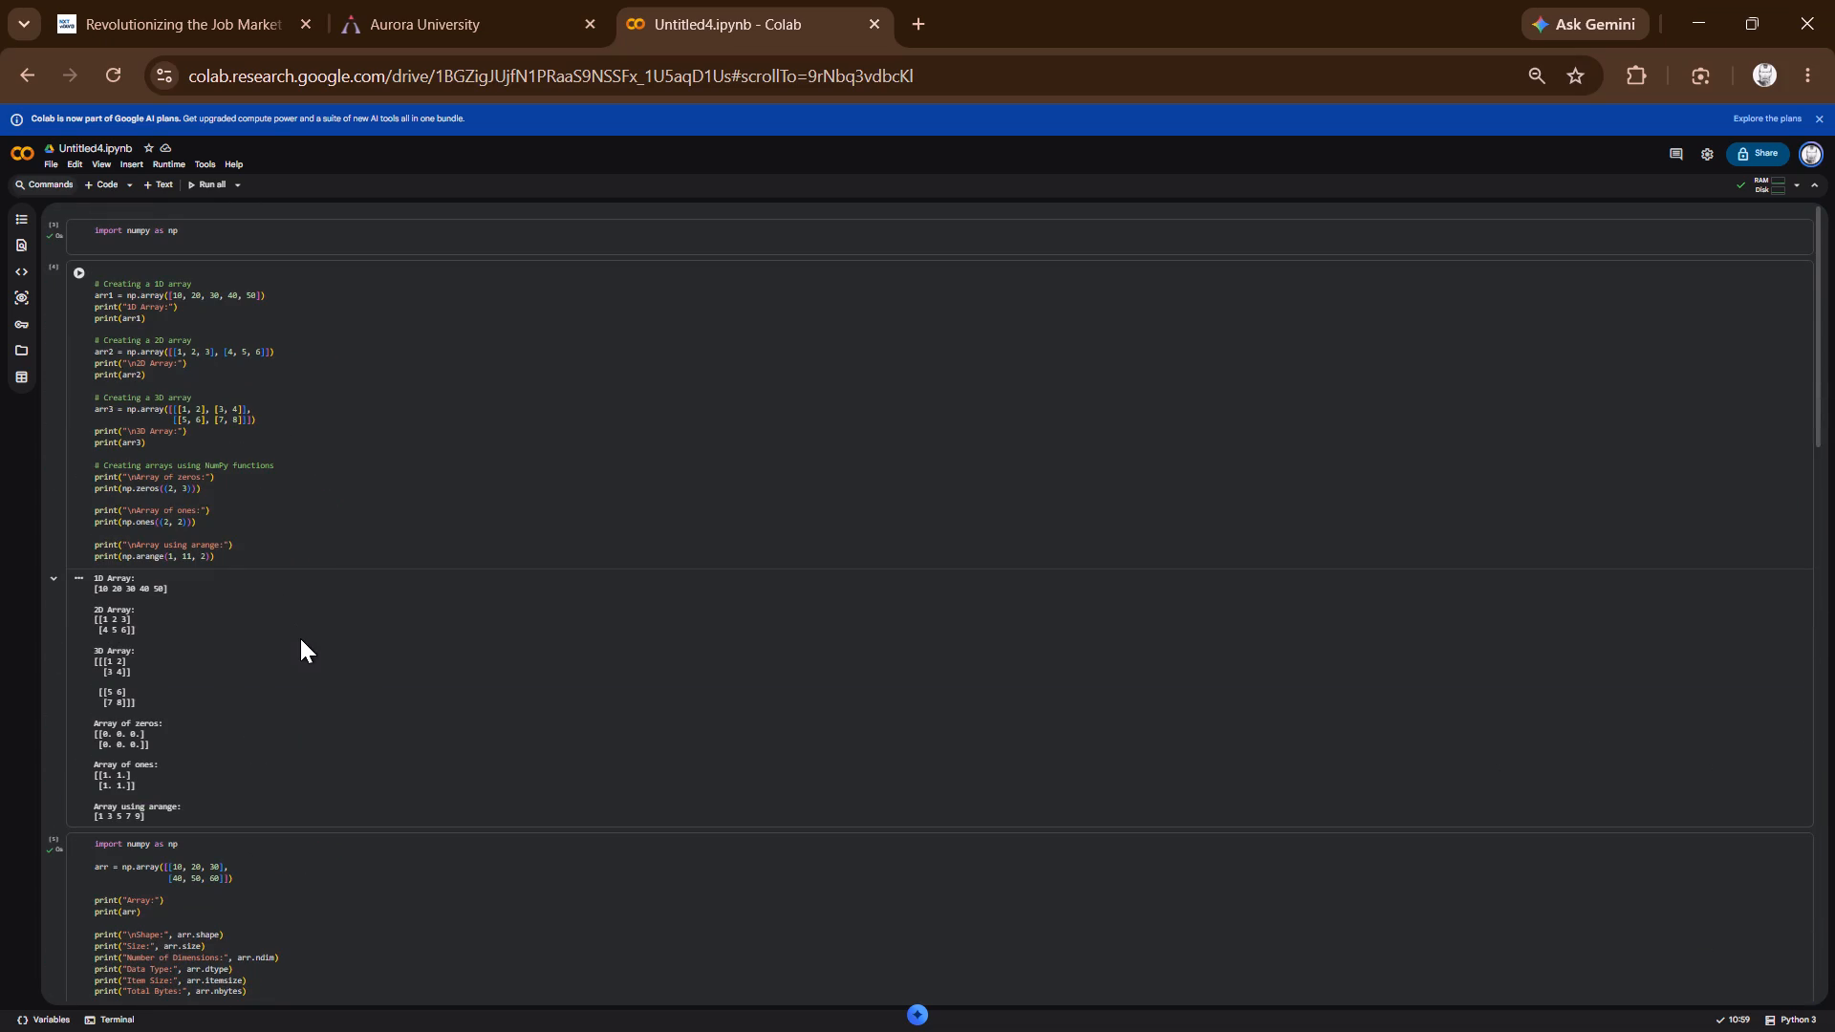
# Capture a screen snip from the notebook's title bar down to the end of the array creation cell's output, spanning the full width.
pyautogui.press('shift+super+s')
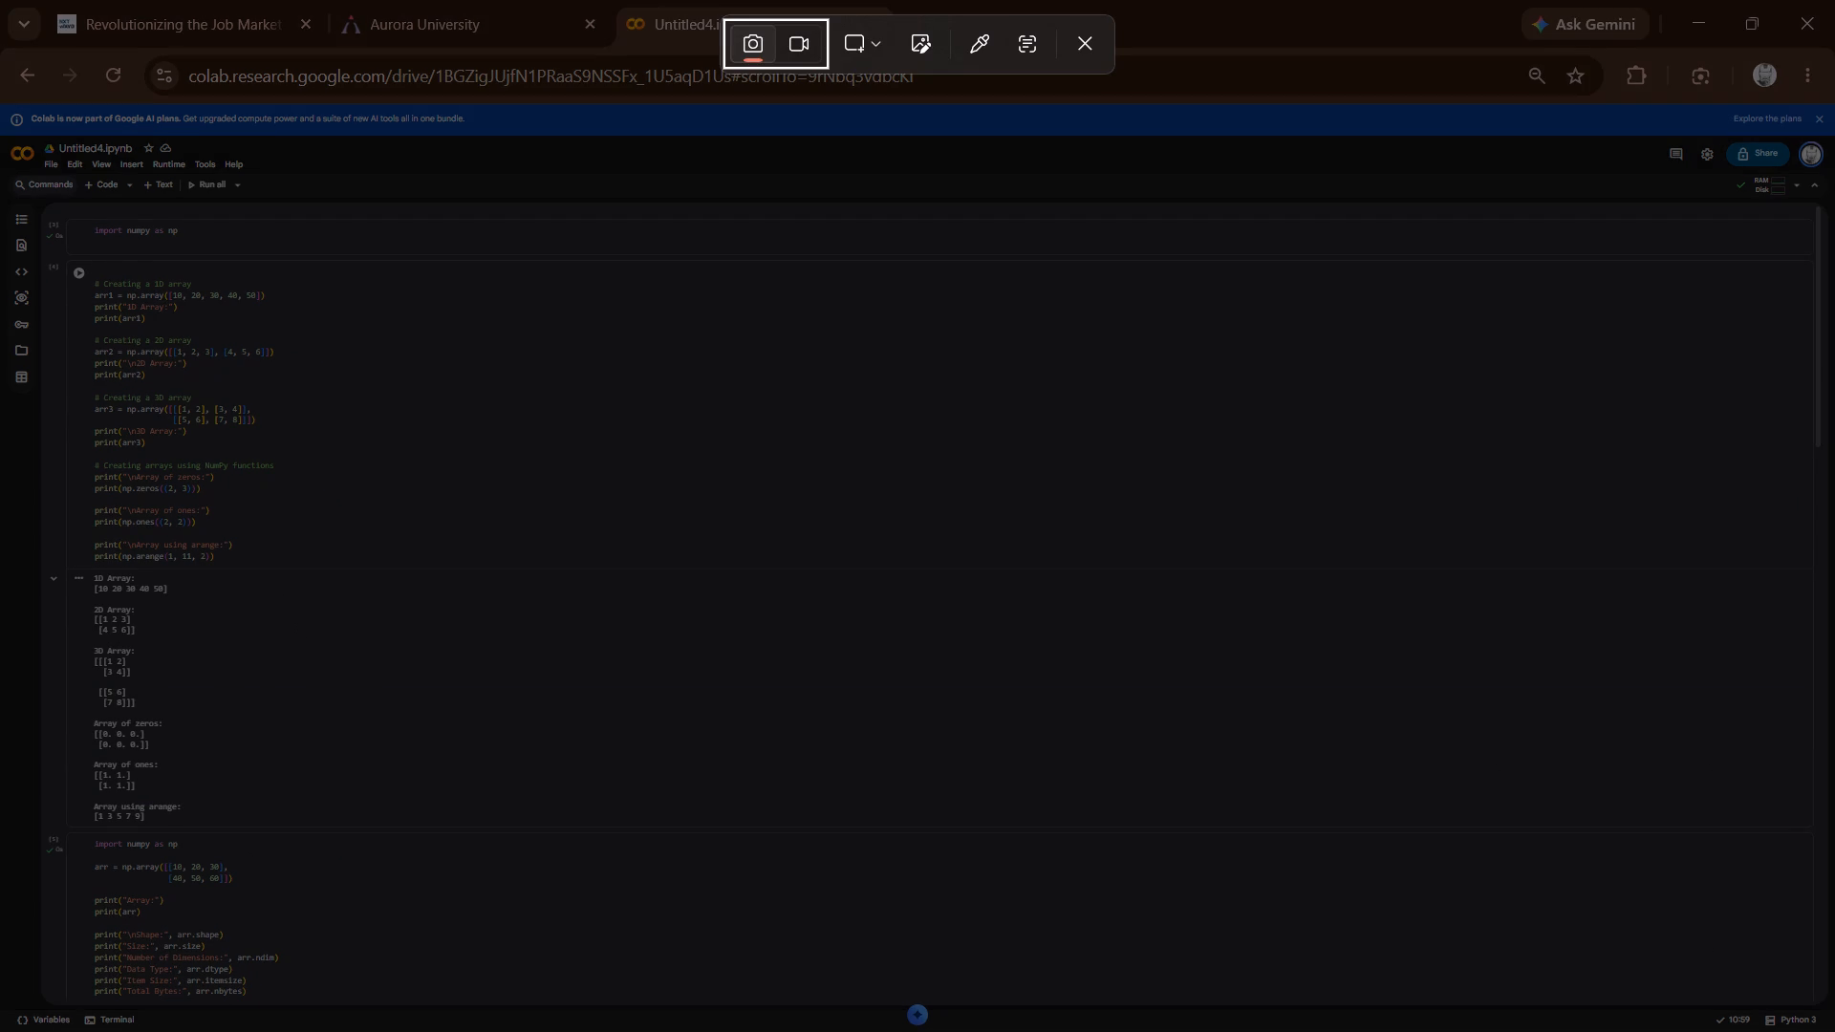
pyautogui.moveTo(0, 132); pyautogui.dragTo(169, 282)
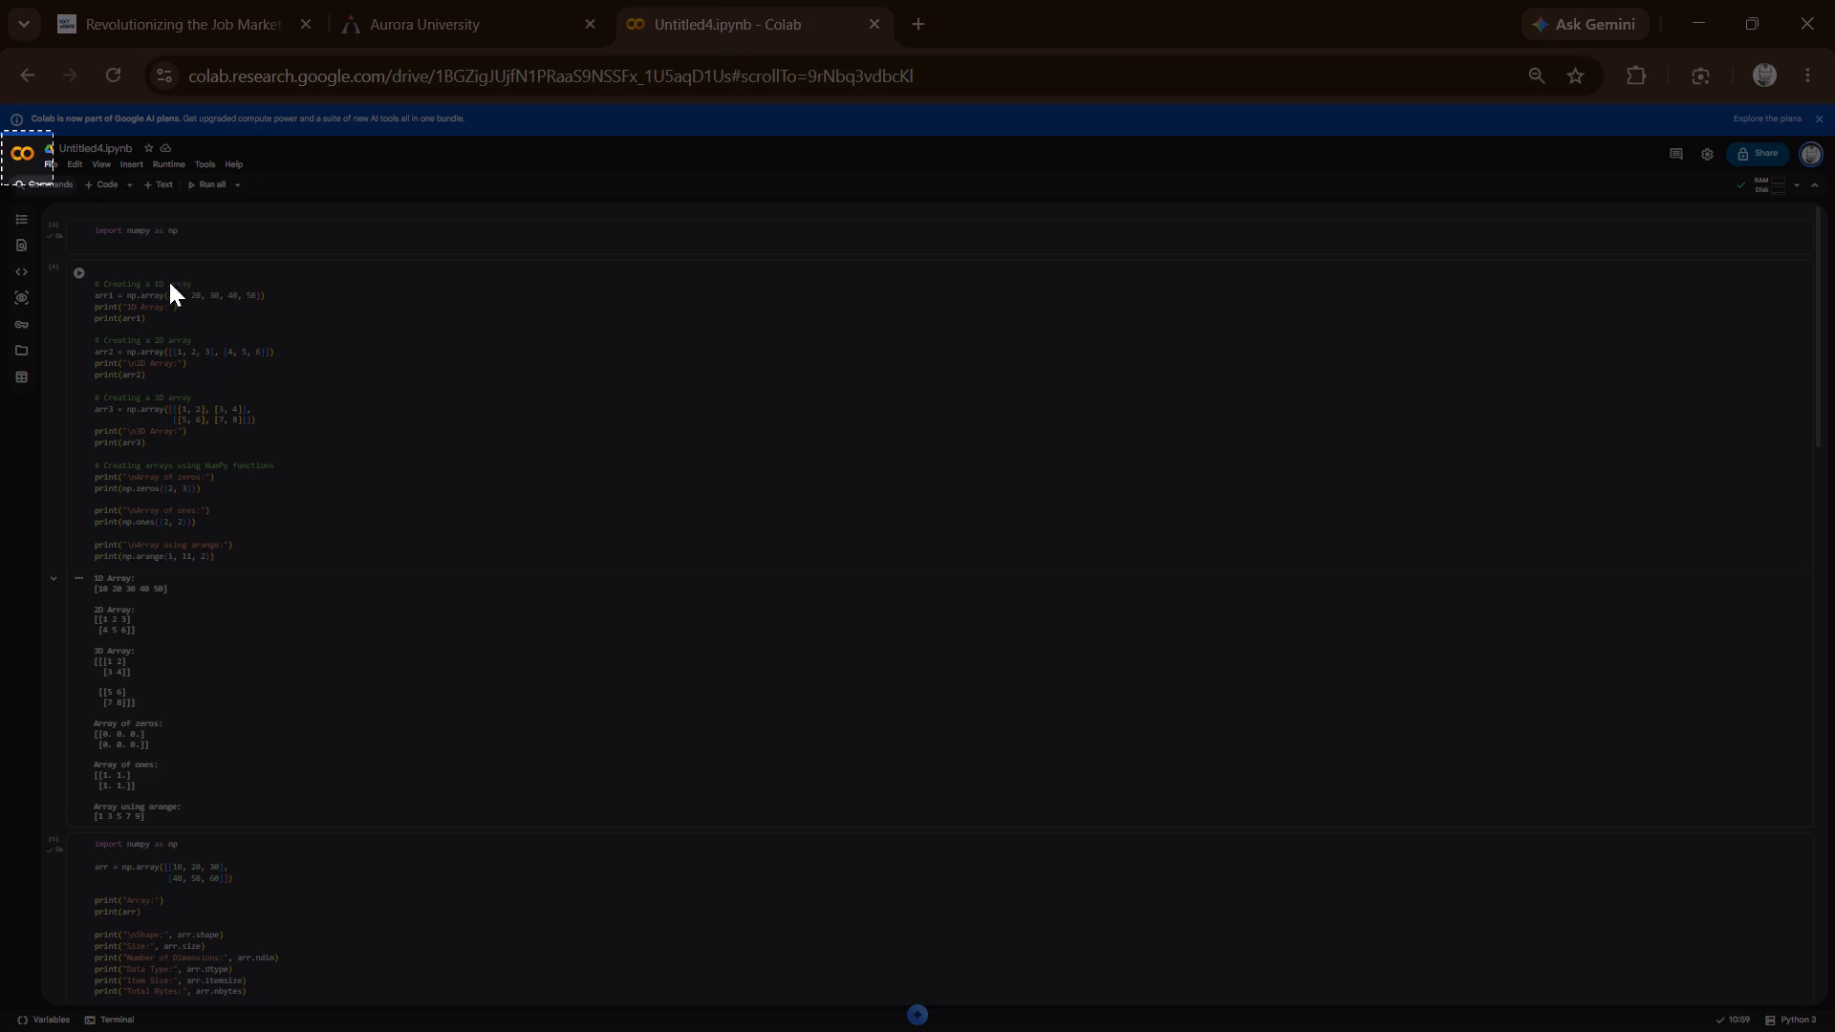
pyautogui.moveTo(169, 282); pyautogui.dragTo(1834, 849)
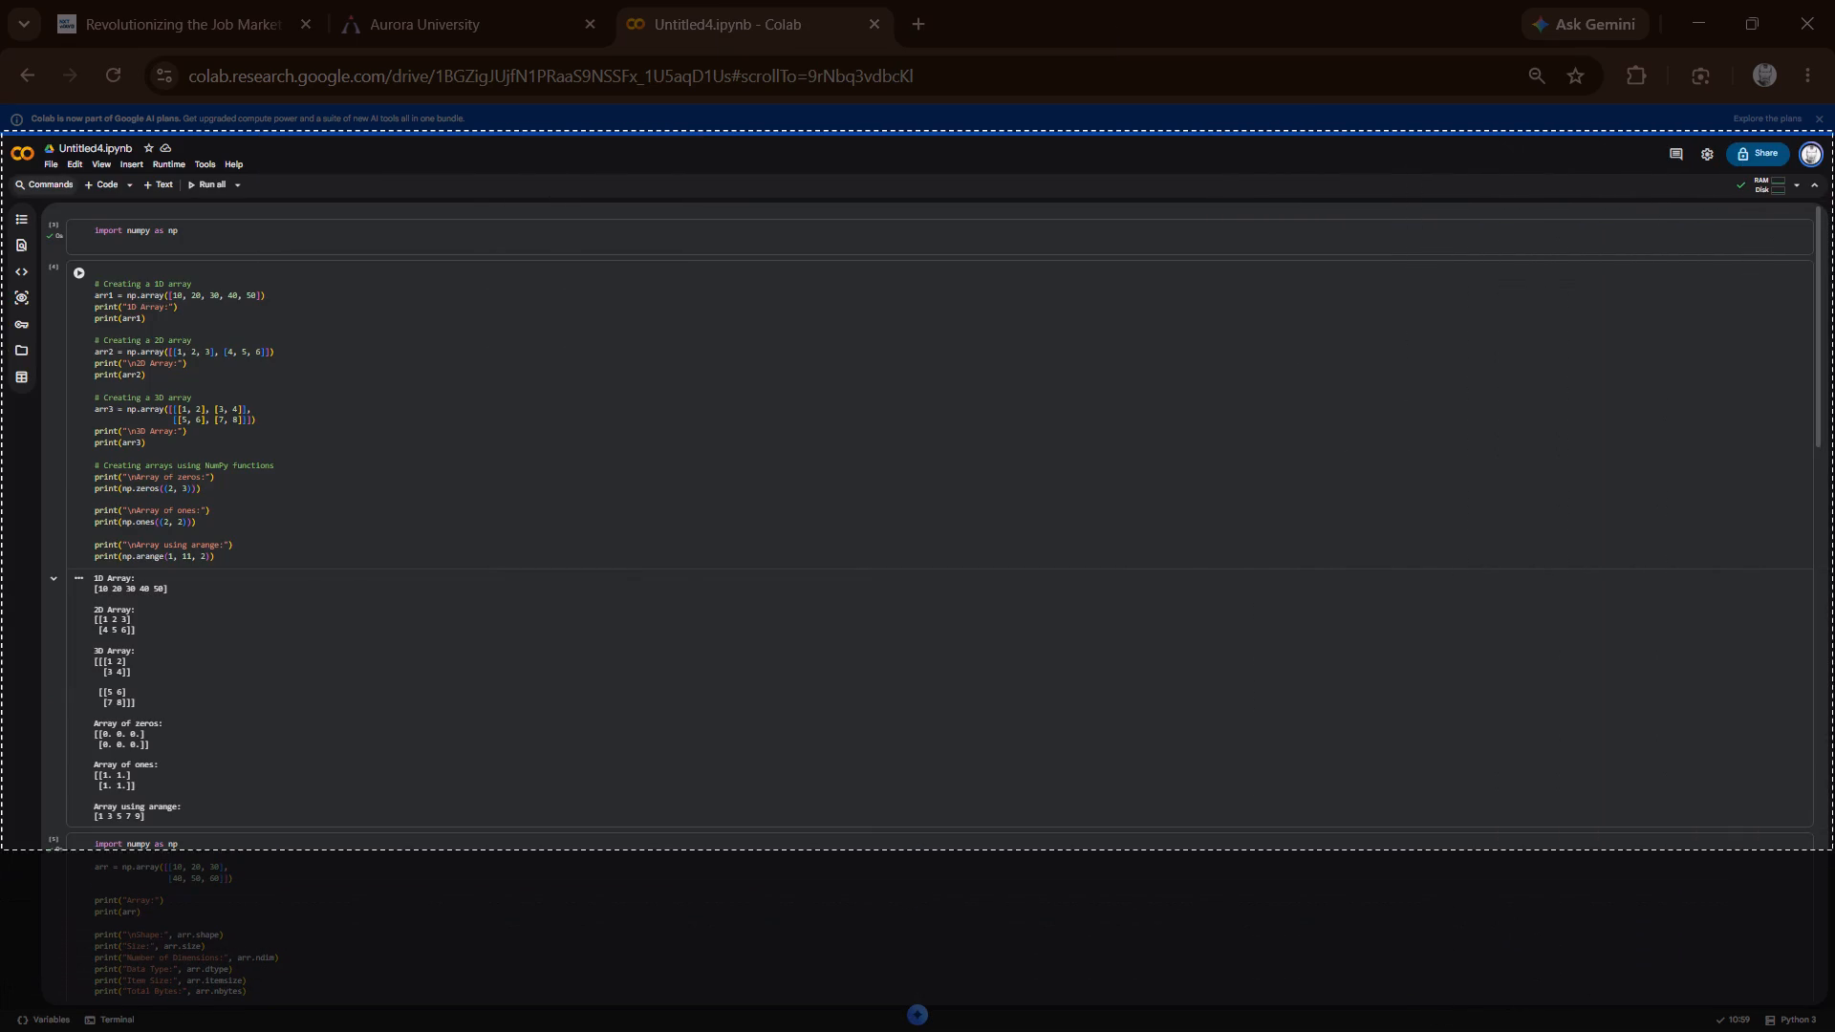
pyautogui.moveTo(1834, 849); pyautogui.dragTo(1834, 831)
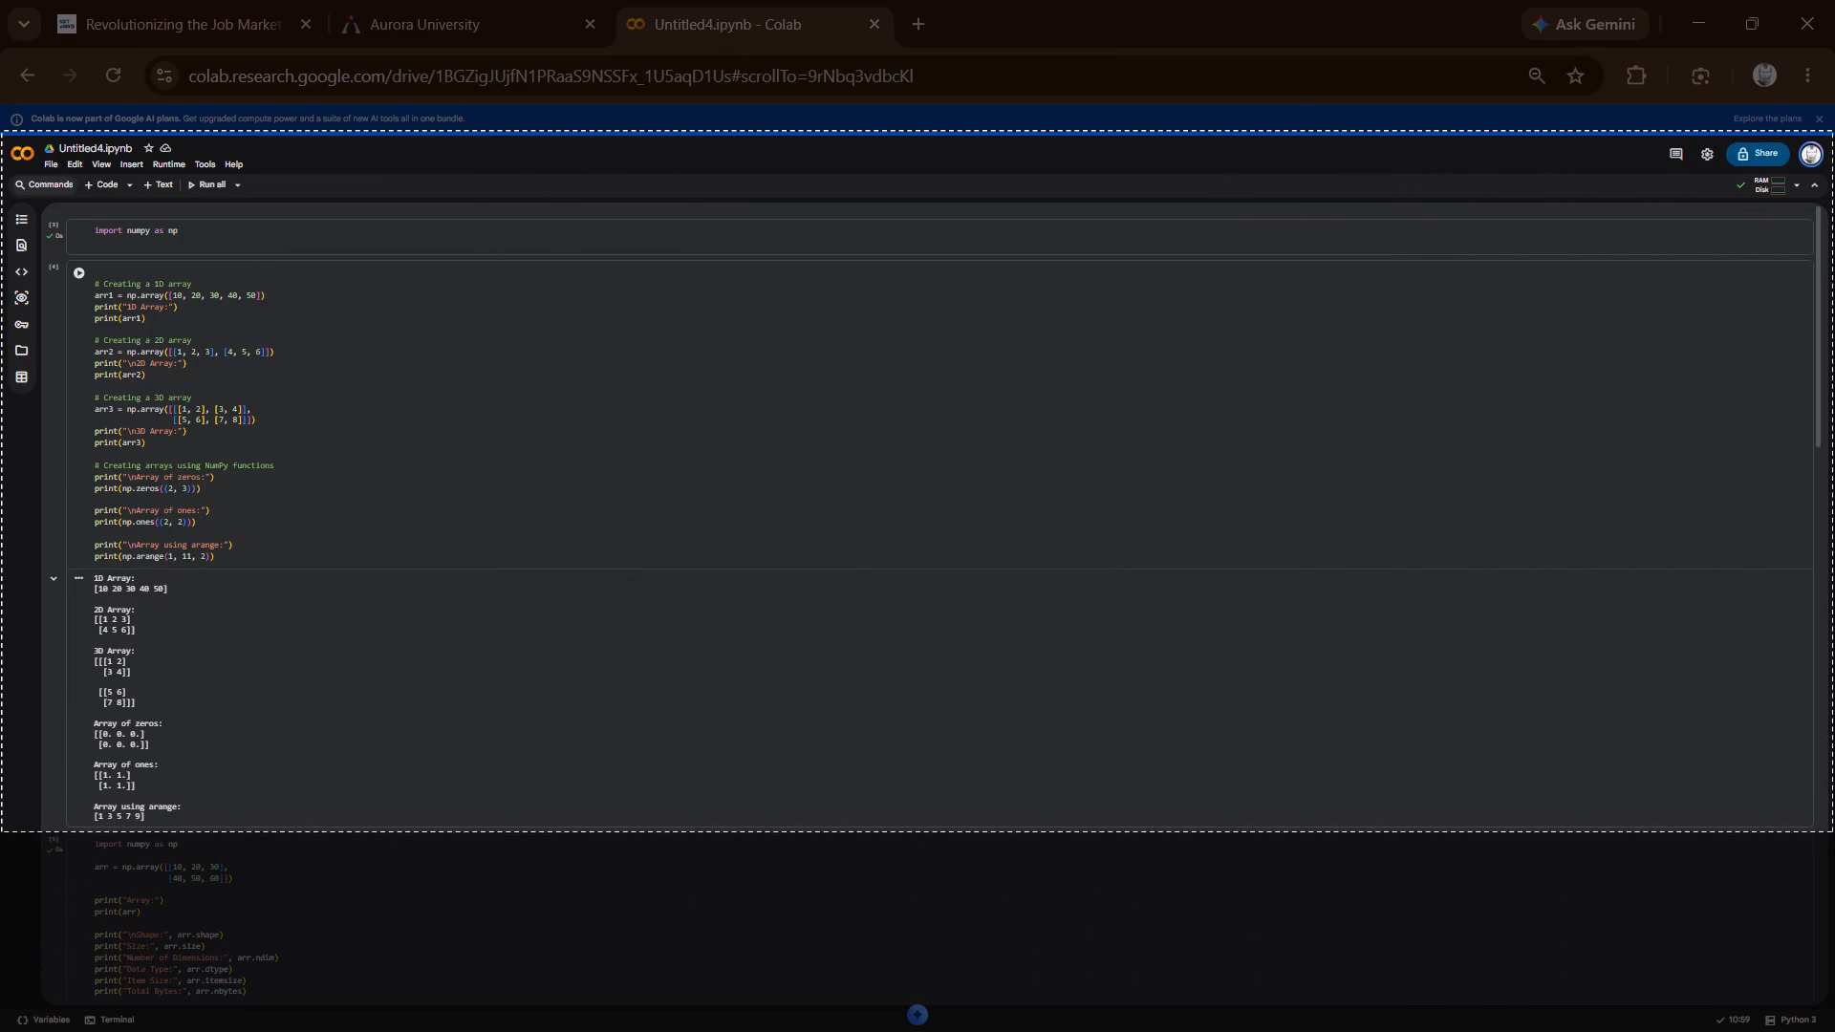
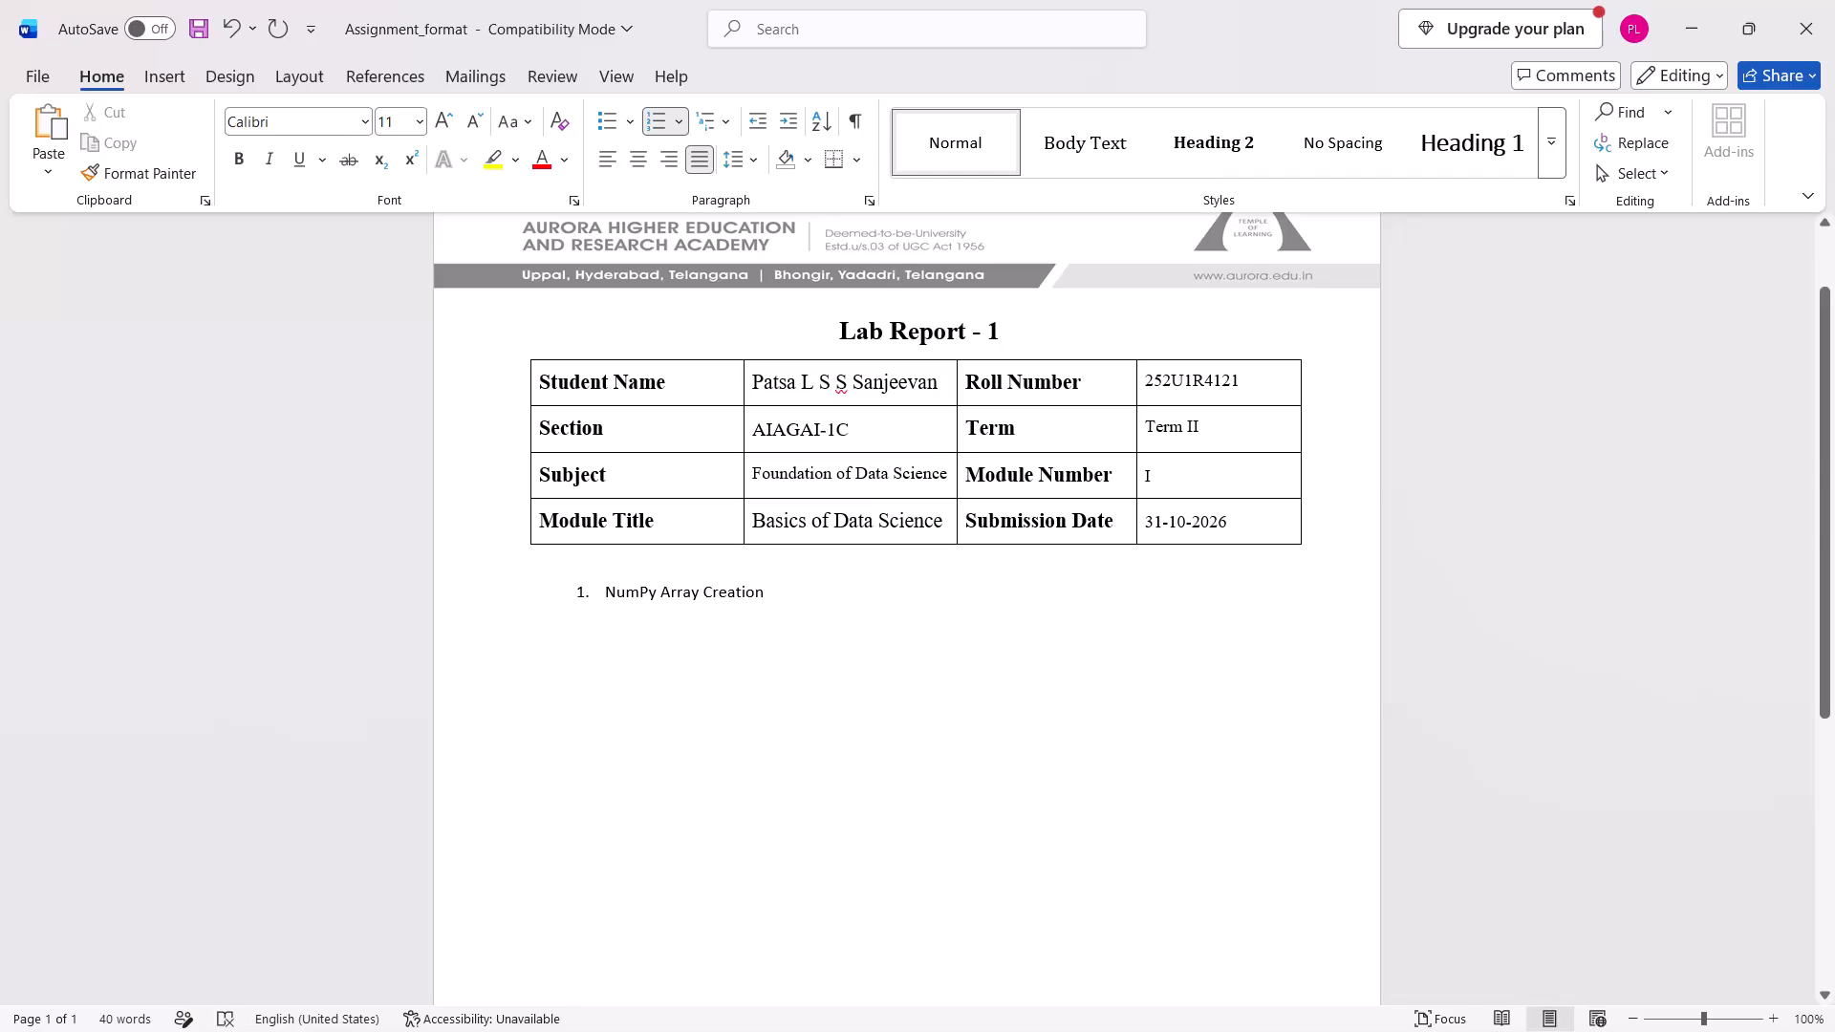
# Insert the copied screenshot of the notebook's array creation code and output on an unnumbered line below the "NumPy Array Creation" item.
pyautogui.press('Return')
pyautogui.press('BackSpace')
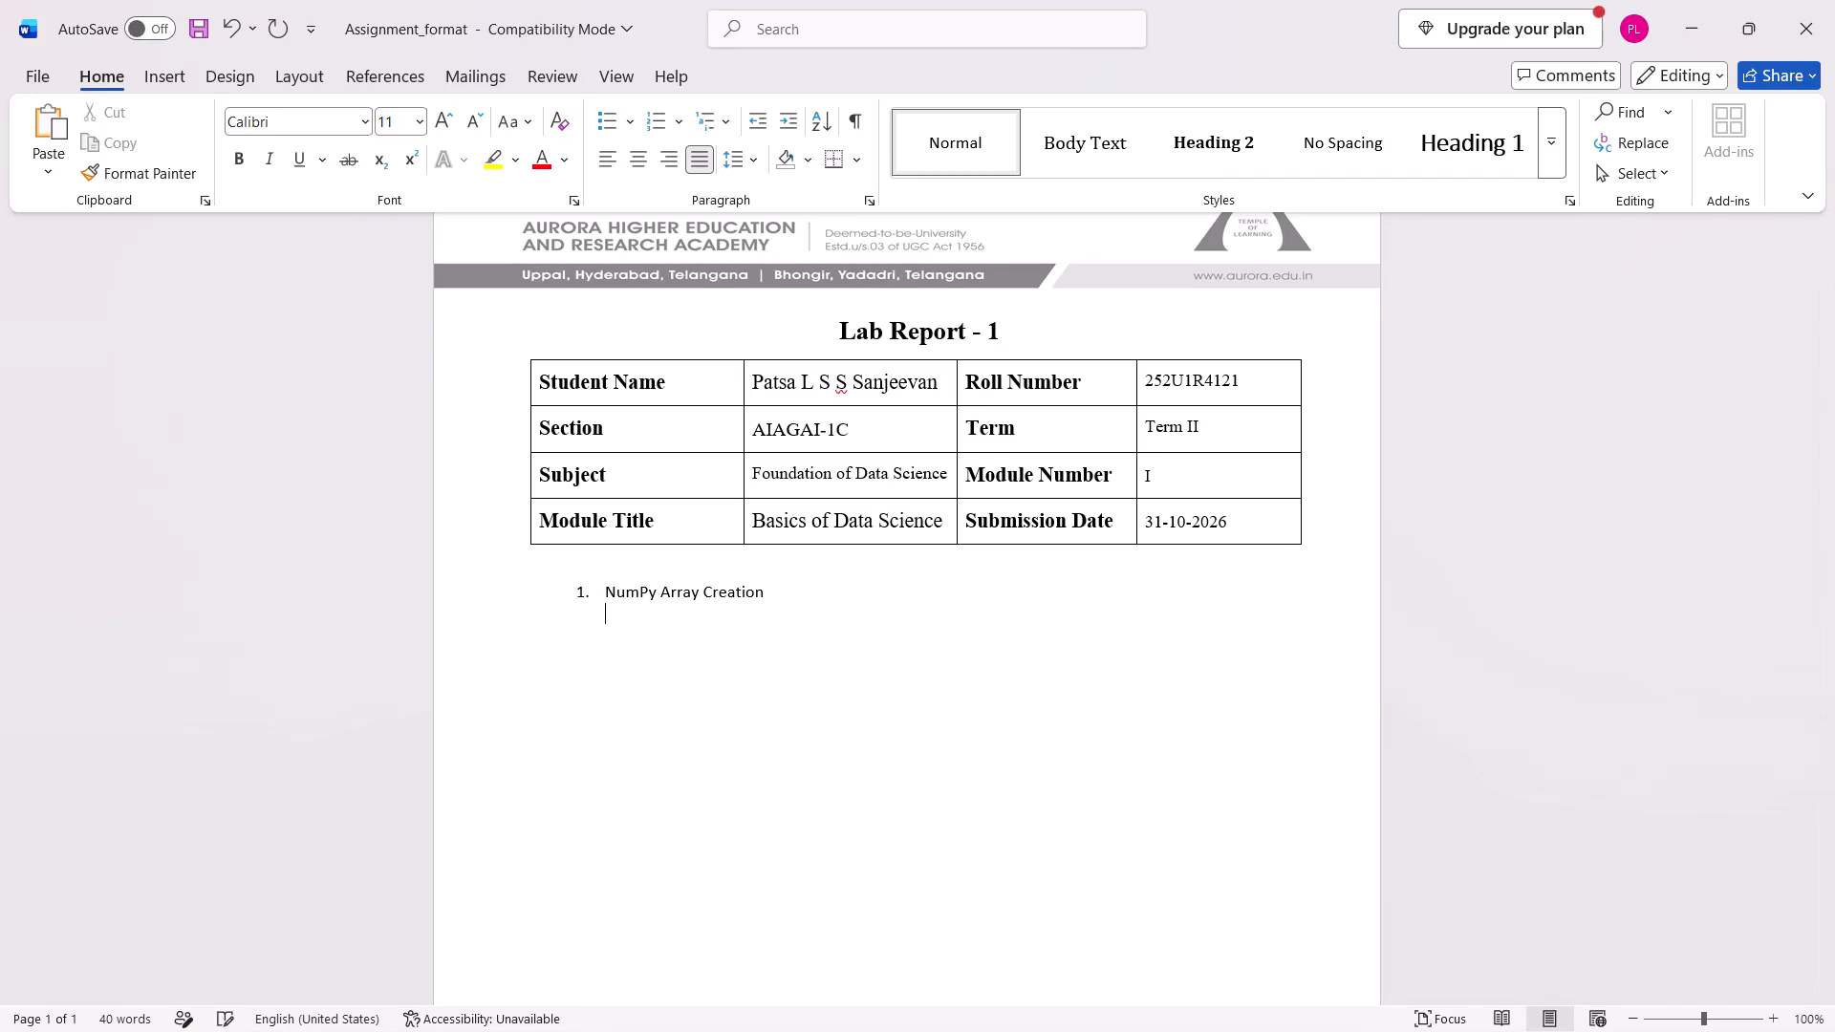
pyautogui.press('super+v')
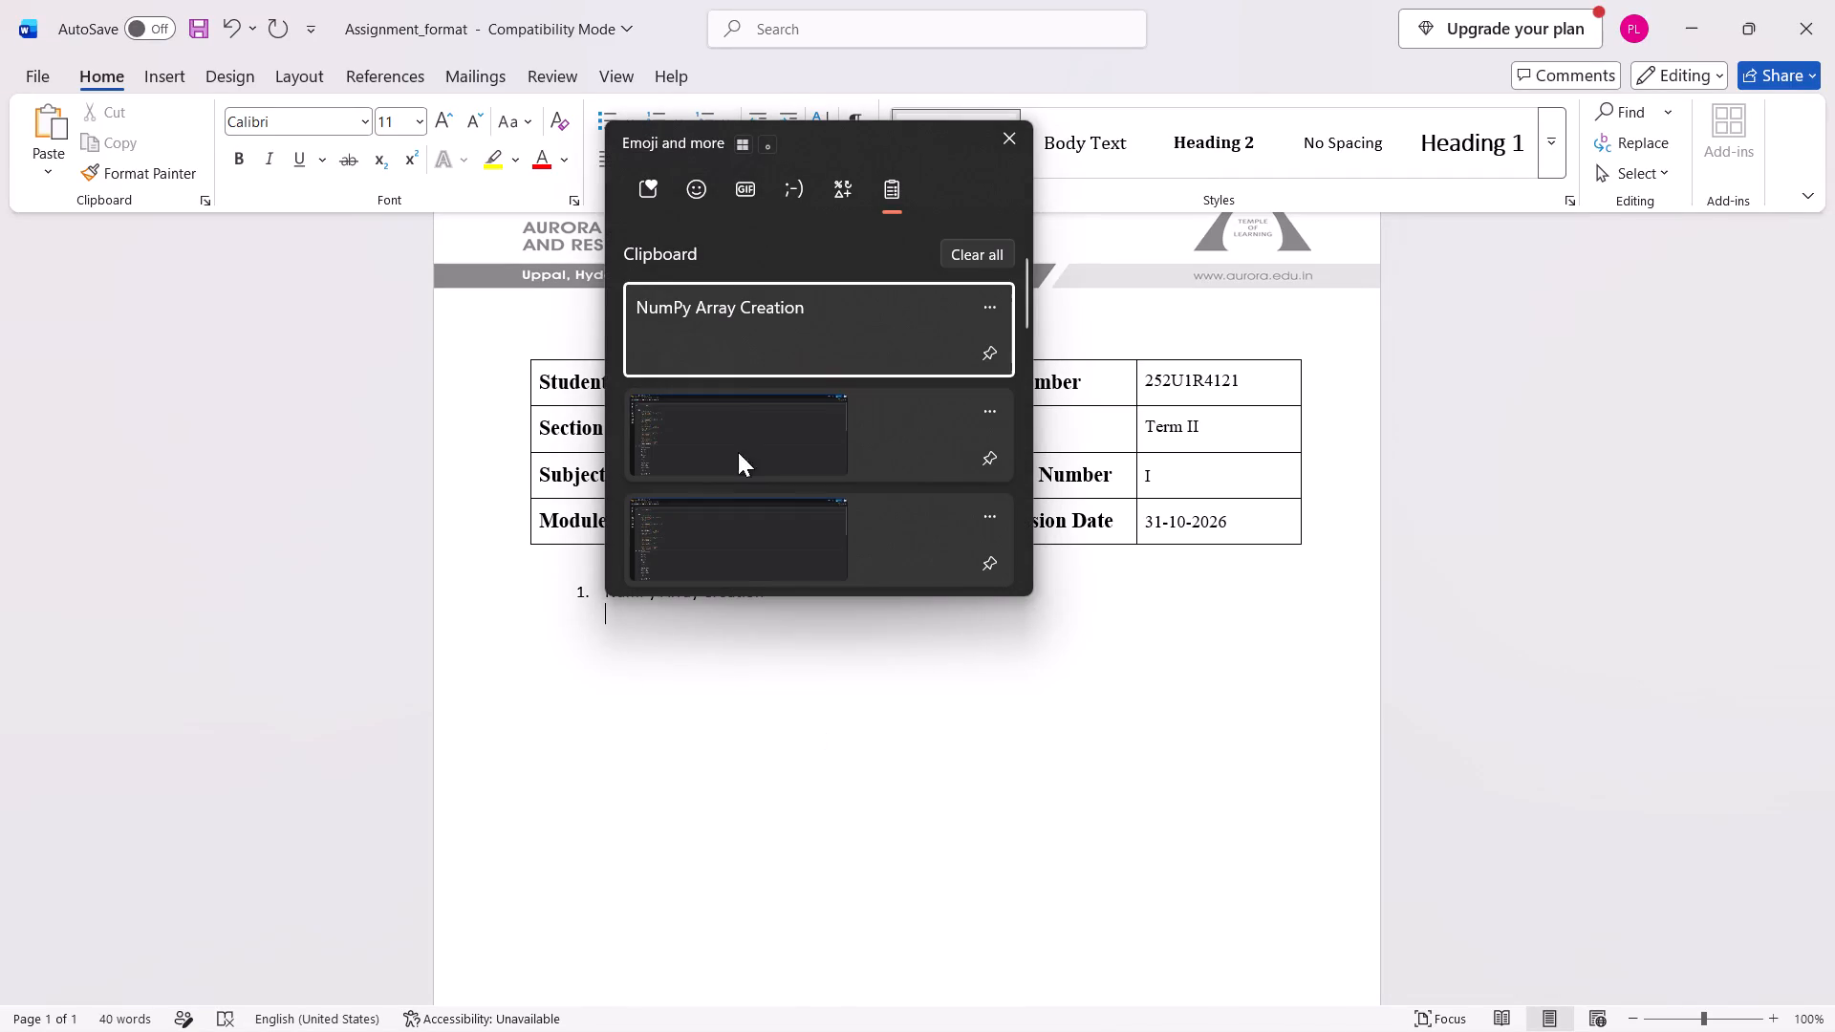
pyautogui.click(723, 402)
pyautogui.hotkey('ctrl', 'v')
pyautogui.scroll(-1, 759, 841)
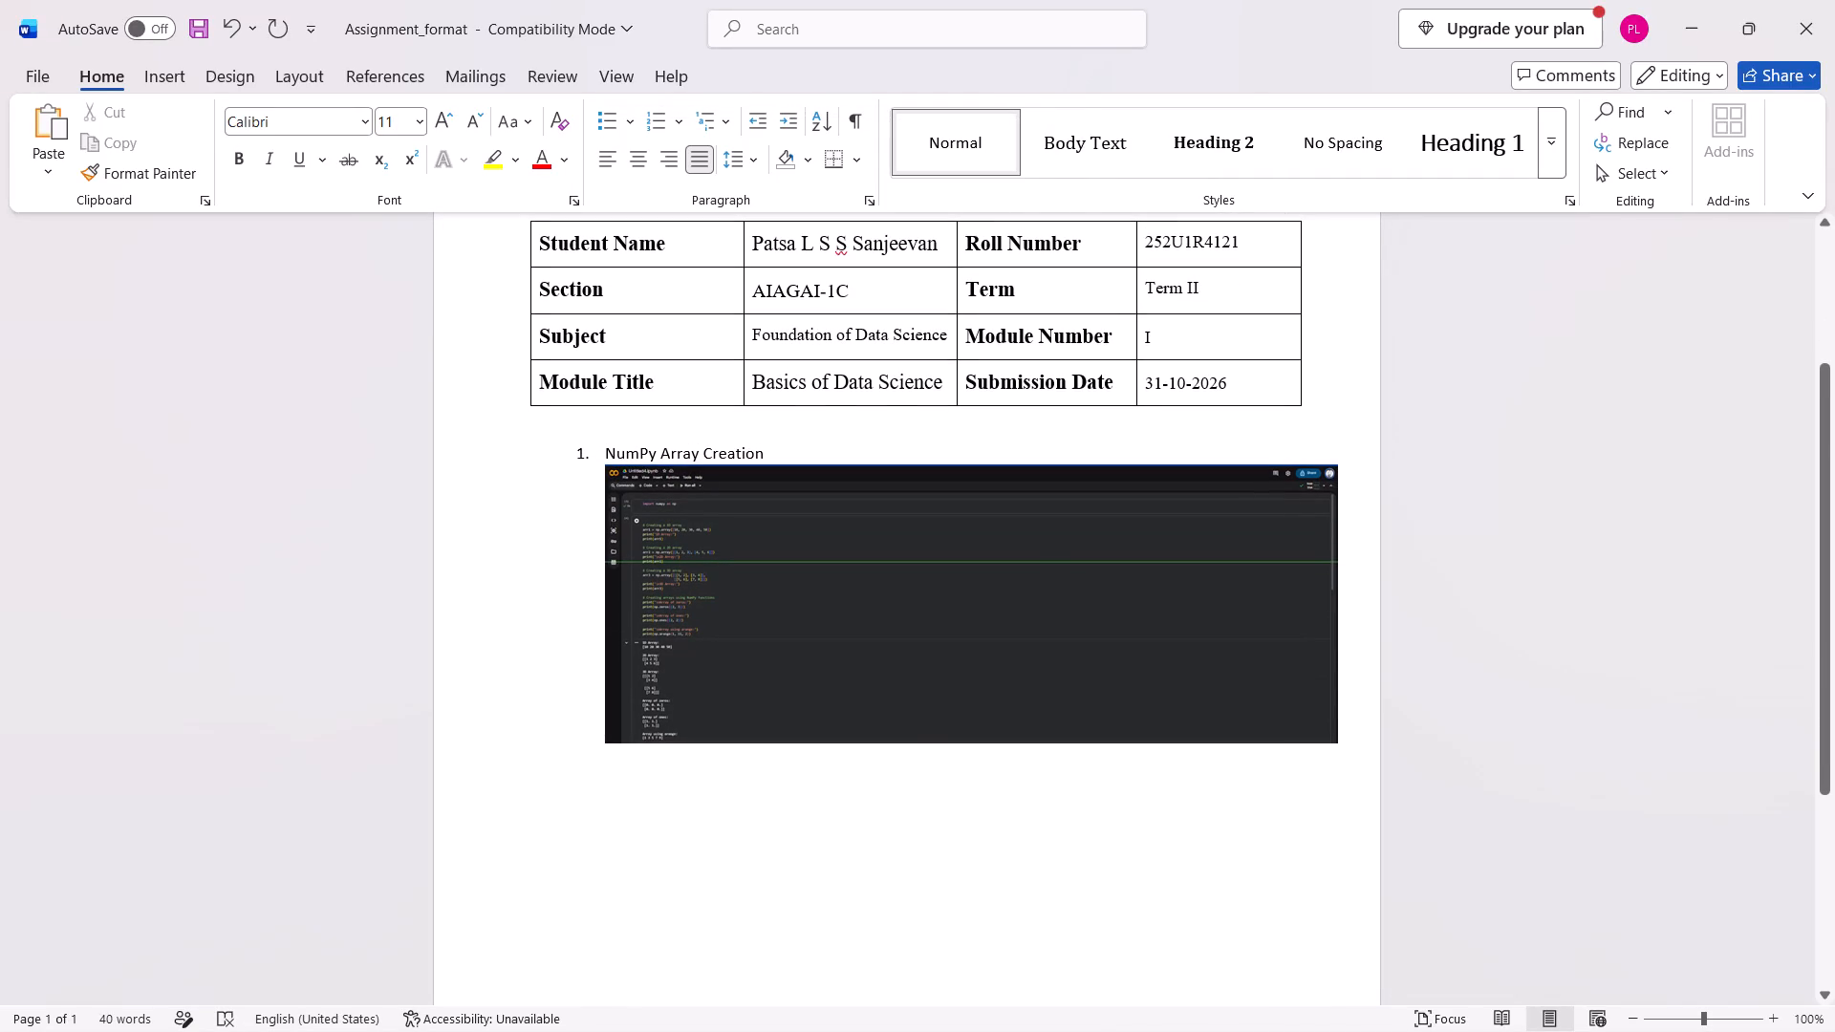
# Stretch the NumPy Array Creation screenshot downward to make it taller, keeping its width within the page.
pyautogui.click(923, 742)
pyautogui.moveTo(974, 742); pyautogui.dragTo(986, 861)
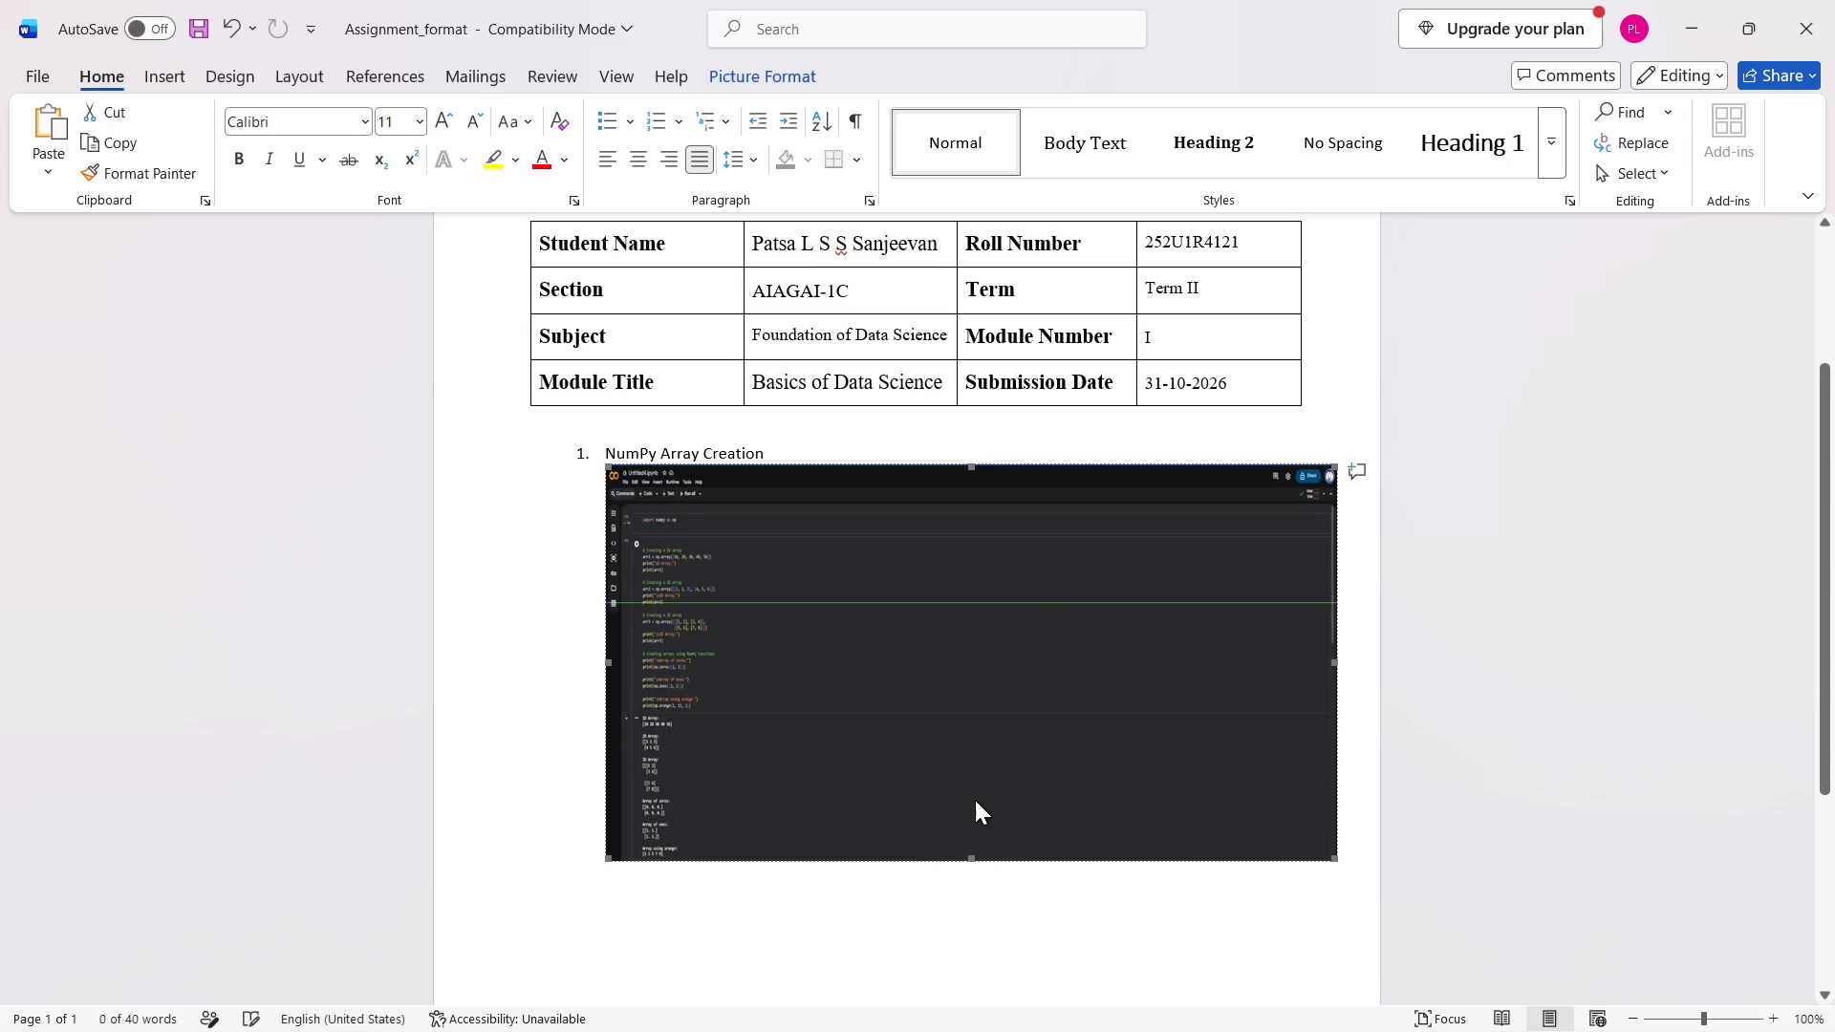
pyautogui.click(966, 865)
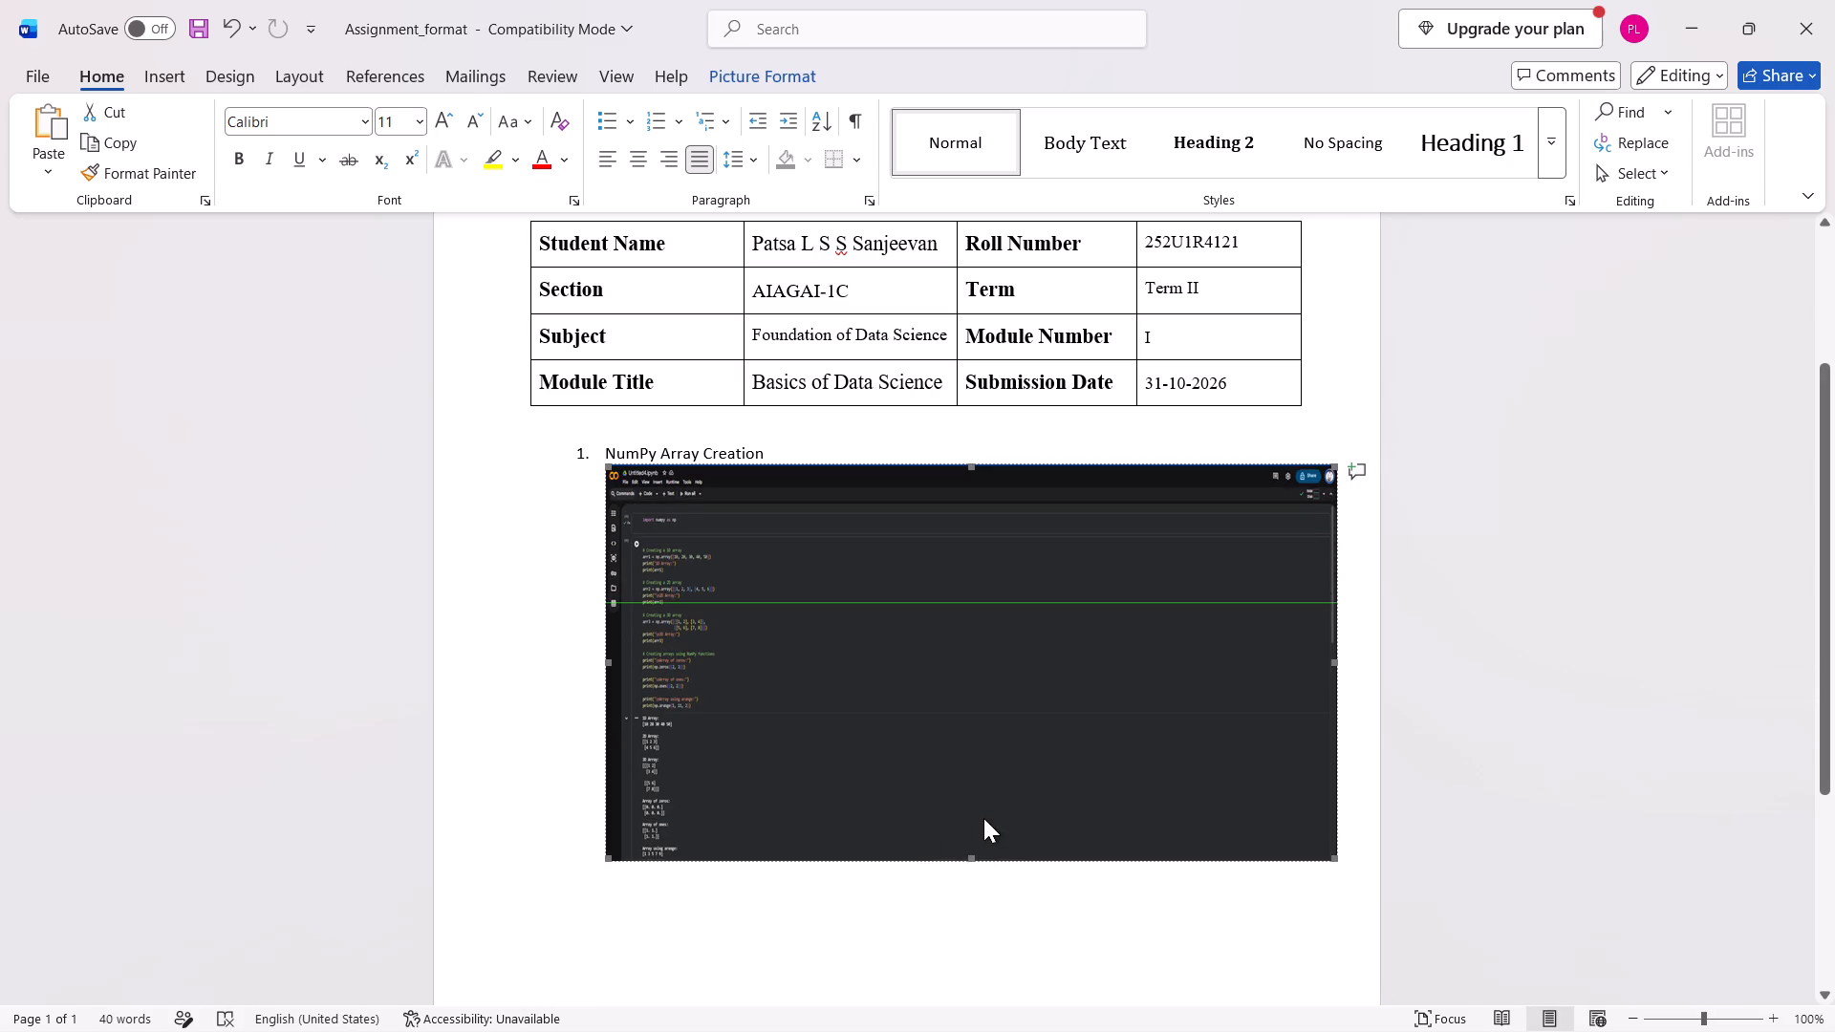
pyautogui.moveTo(971, 859); pyautogui.dragTo(971, 874)
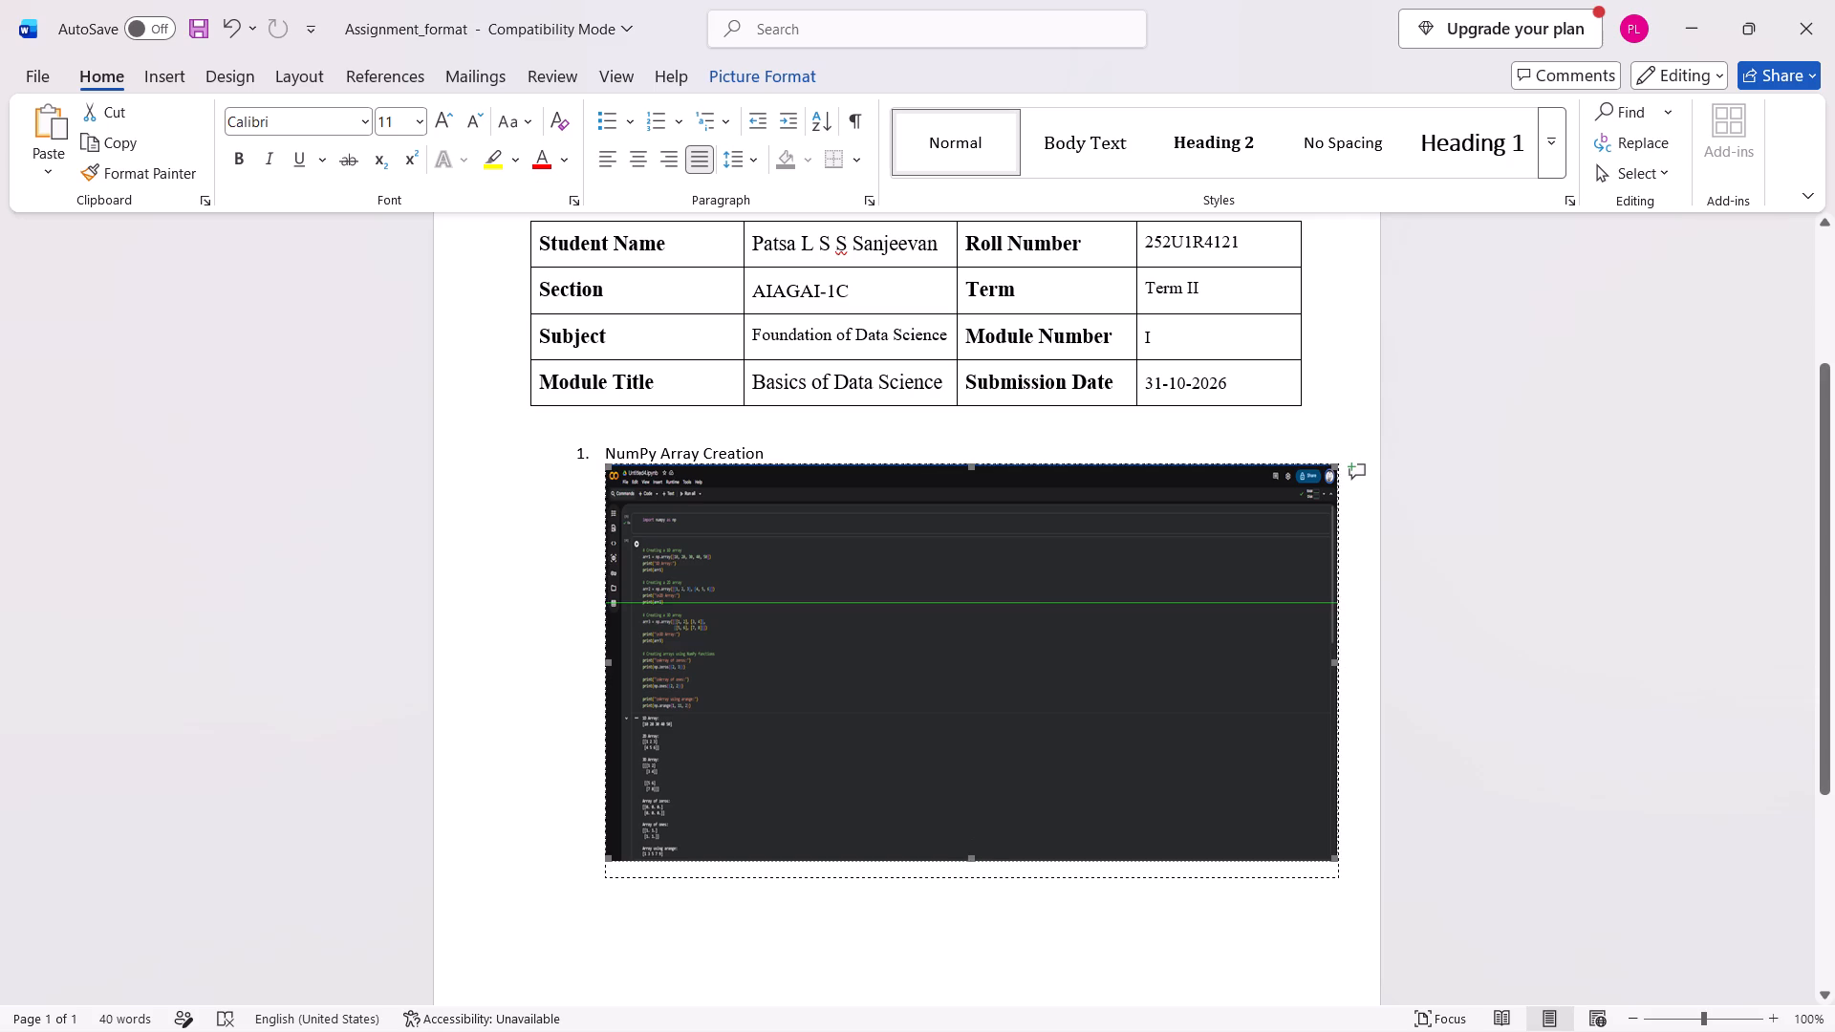
pyautogui.moveTo(971, 874); pyautogui.dragTo(974, 879)
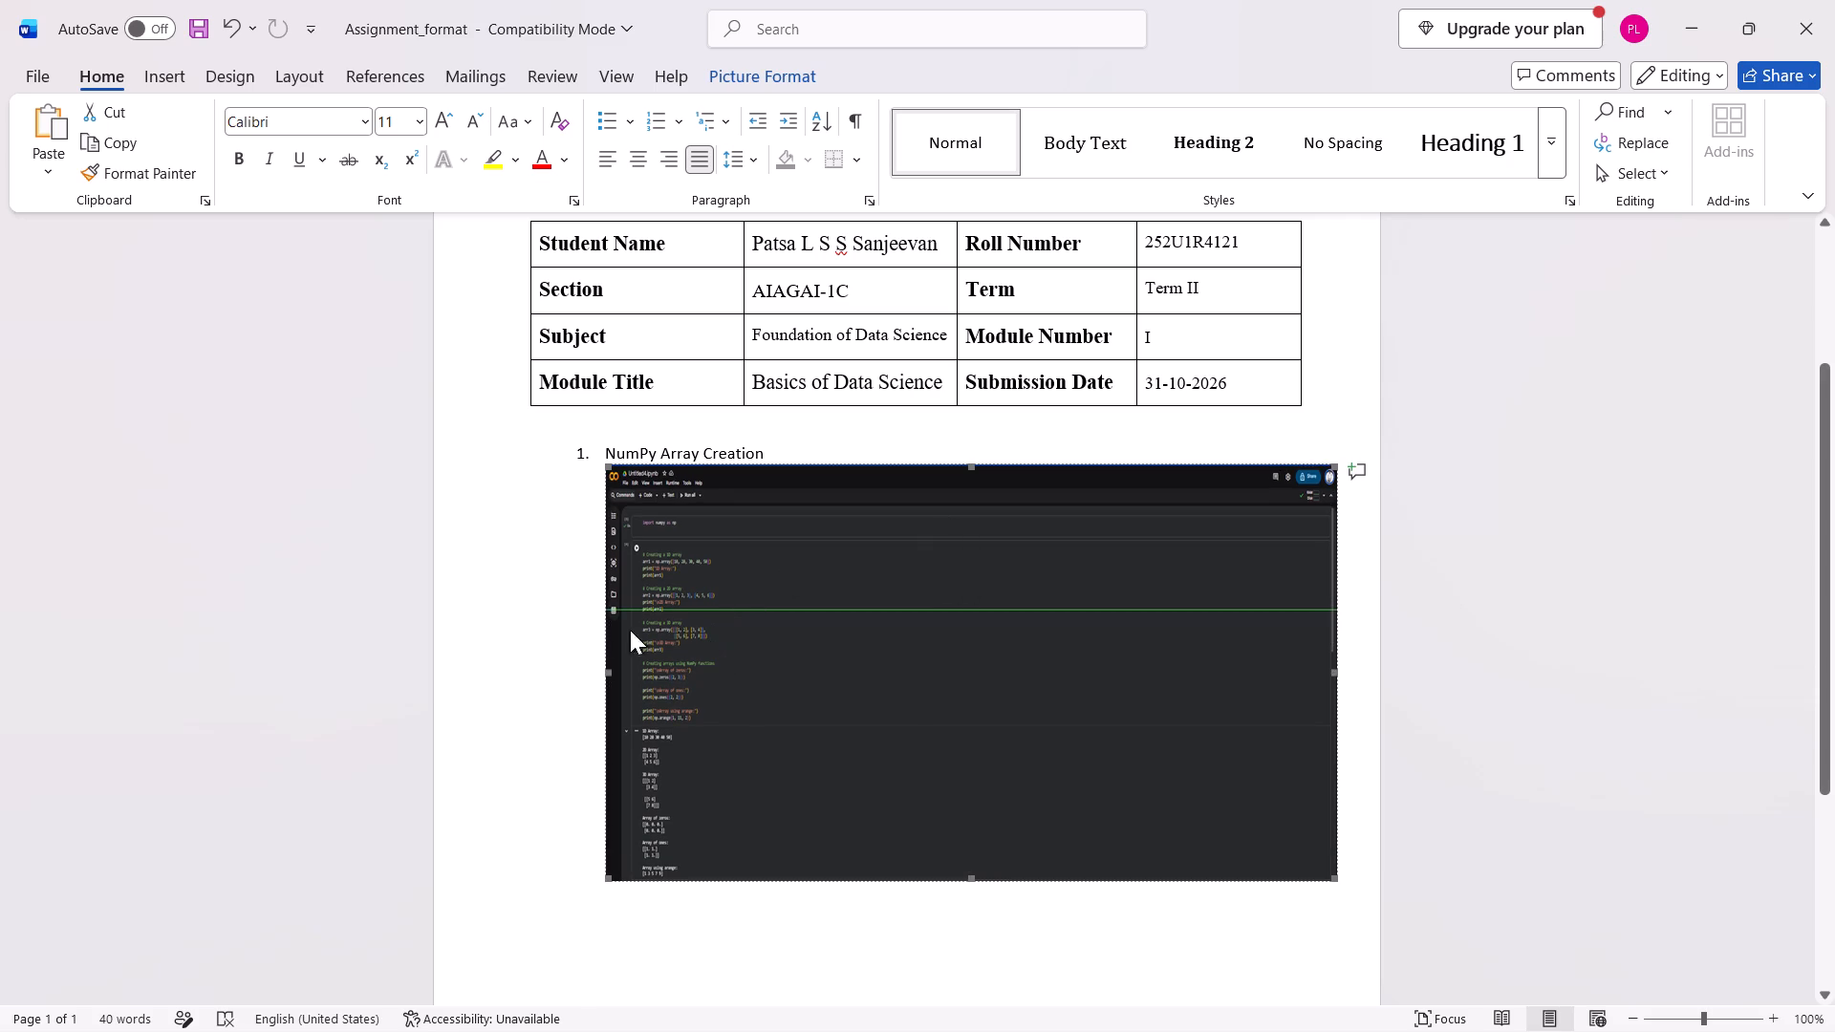
pyautogui.click(1092, 692)
pyautogui.click(564, 705)
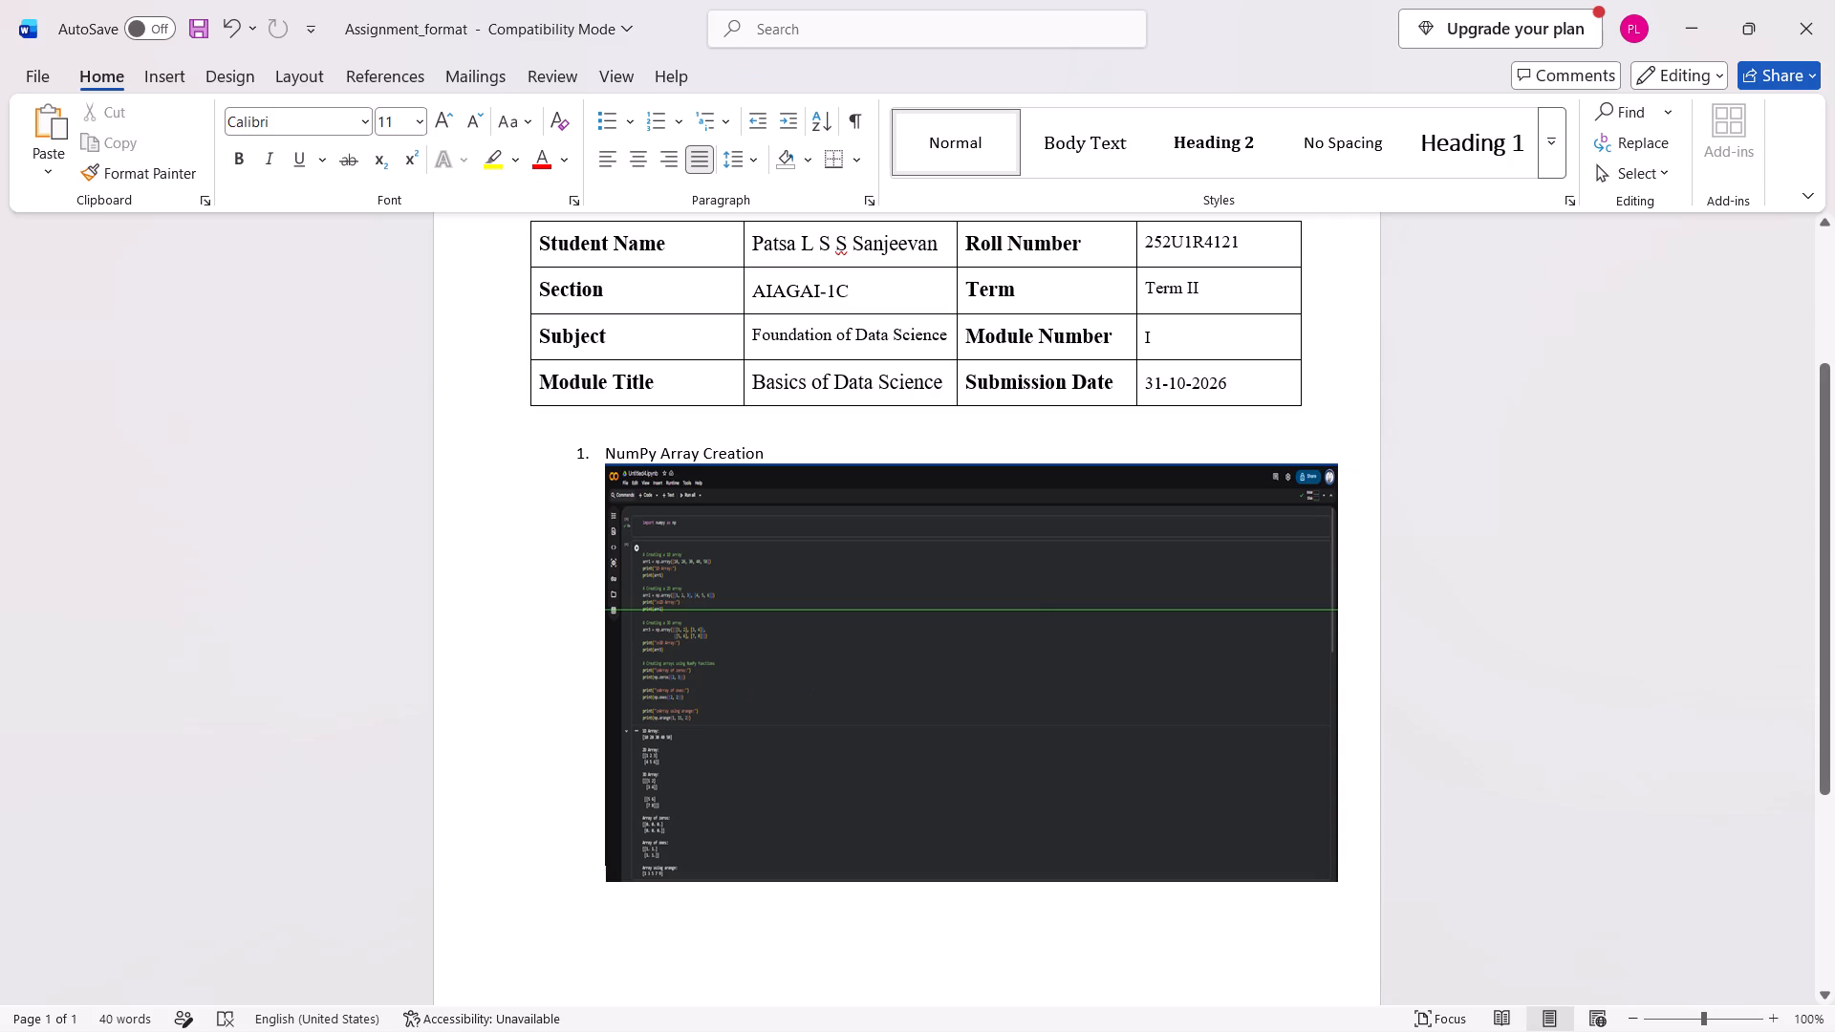
pyautogui.click(892, 605)
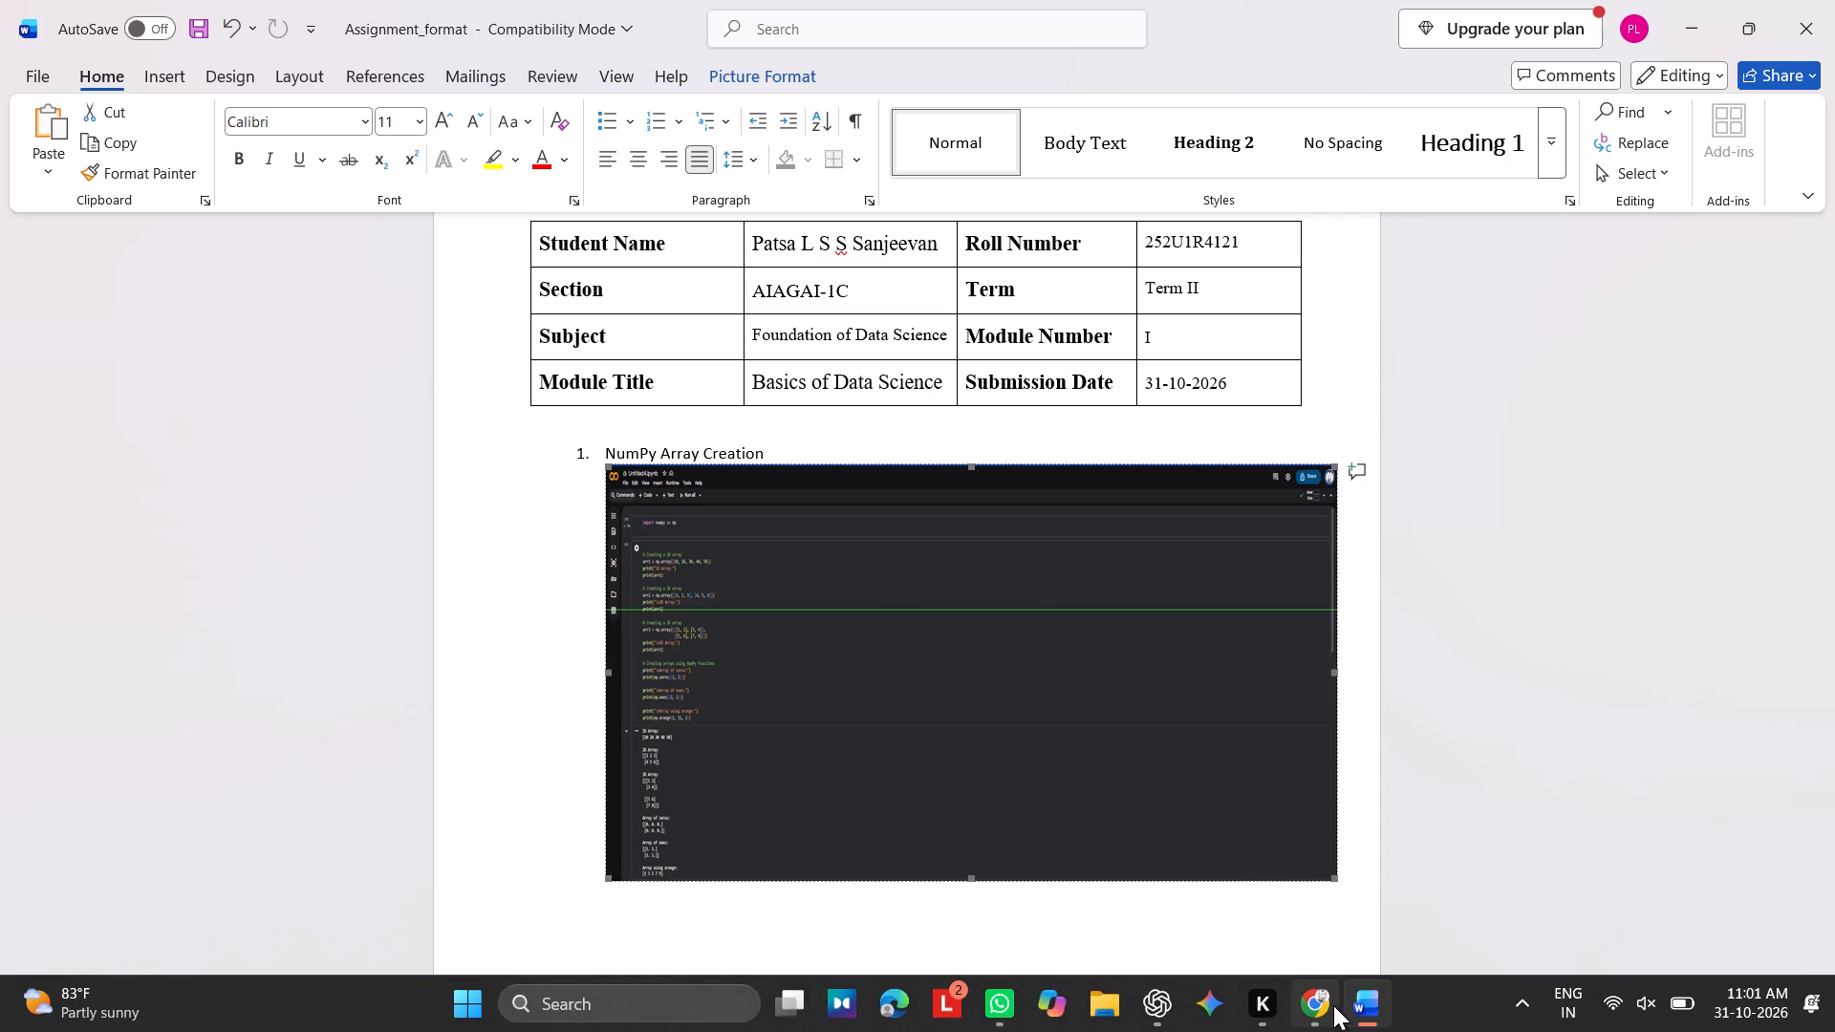
# In the Colab notebook, capture a full-width screenshot from the notebook header down to the end of the array attributes cell's output (shape, size, dimensions).
pyautogui.click(1333, 1005)
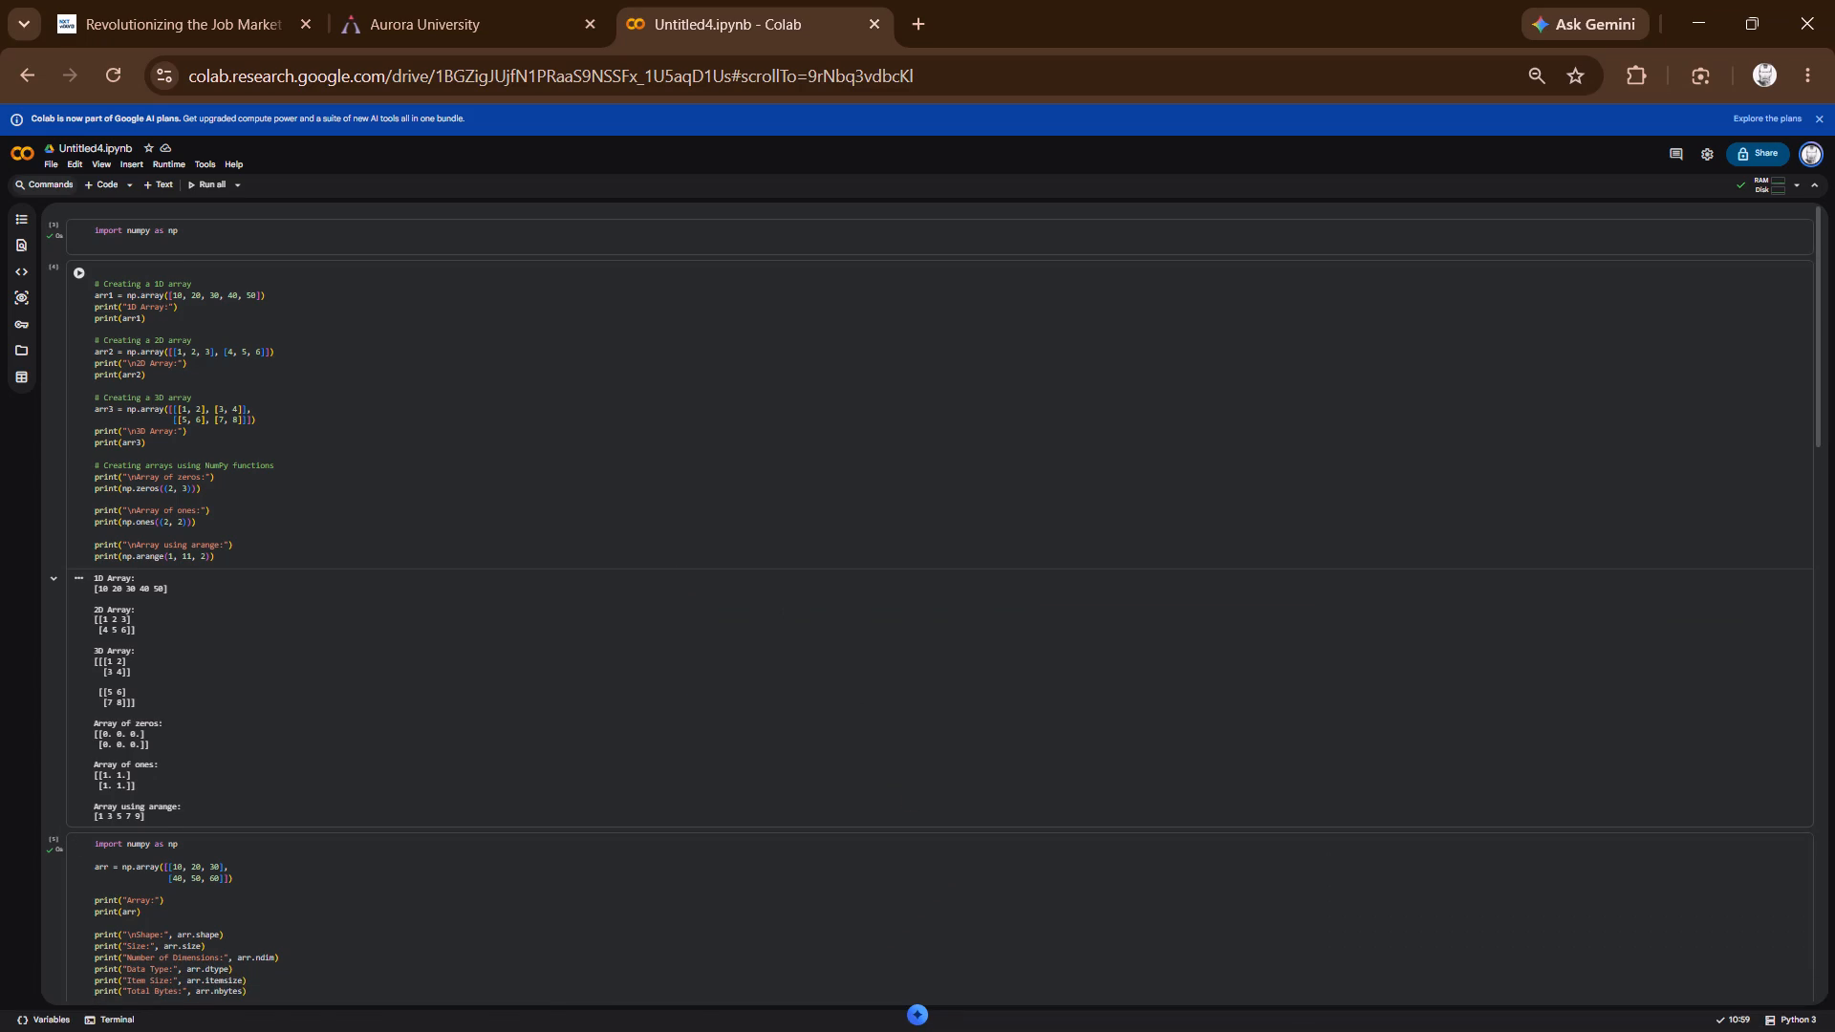
pyautogui.scroll(-1, 645, 471)
pyautogui.scroll(-1, 739, 607)
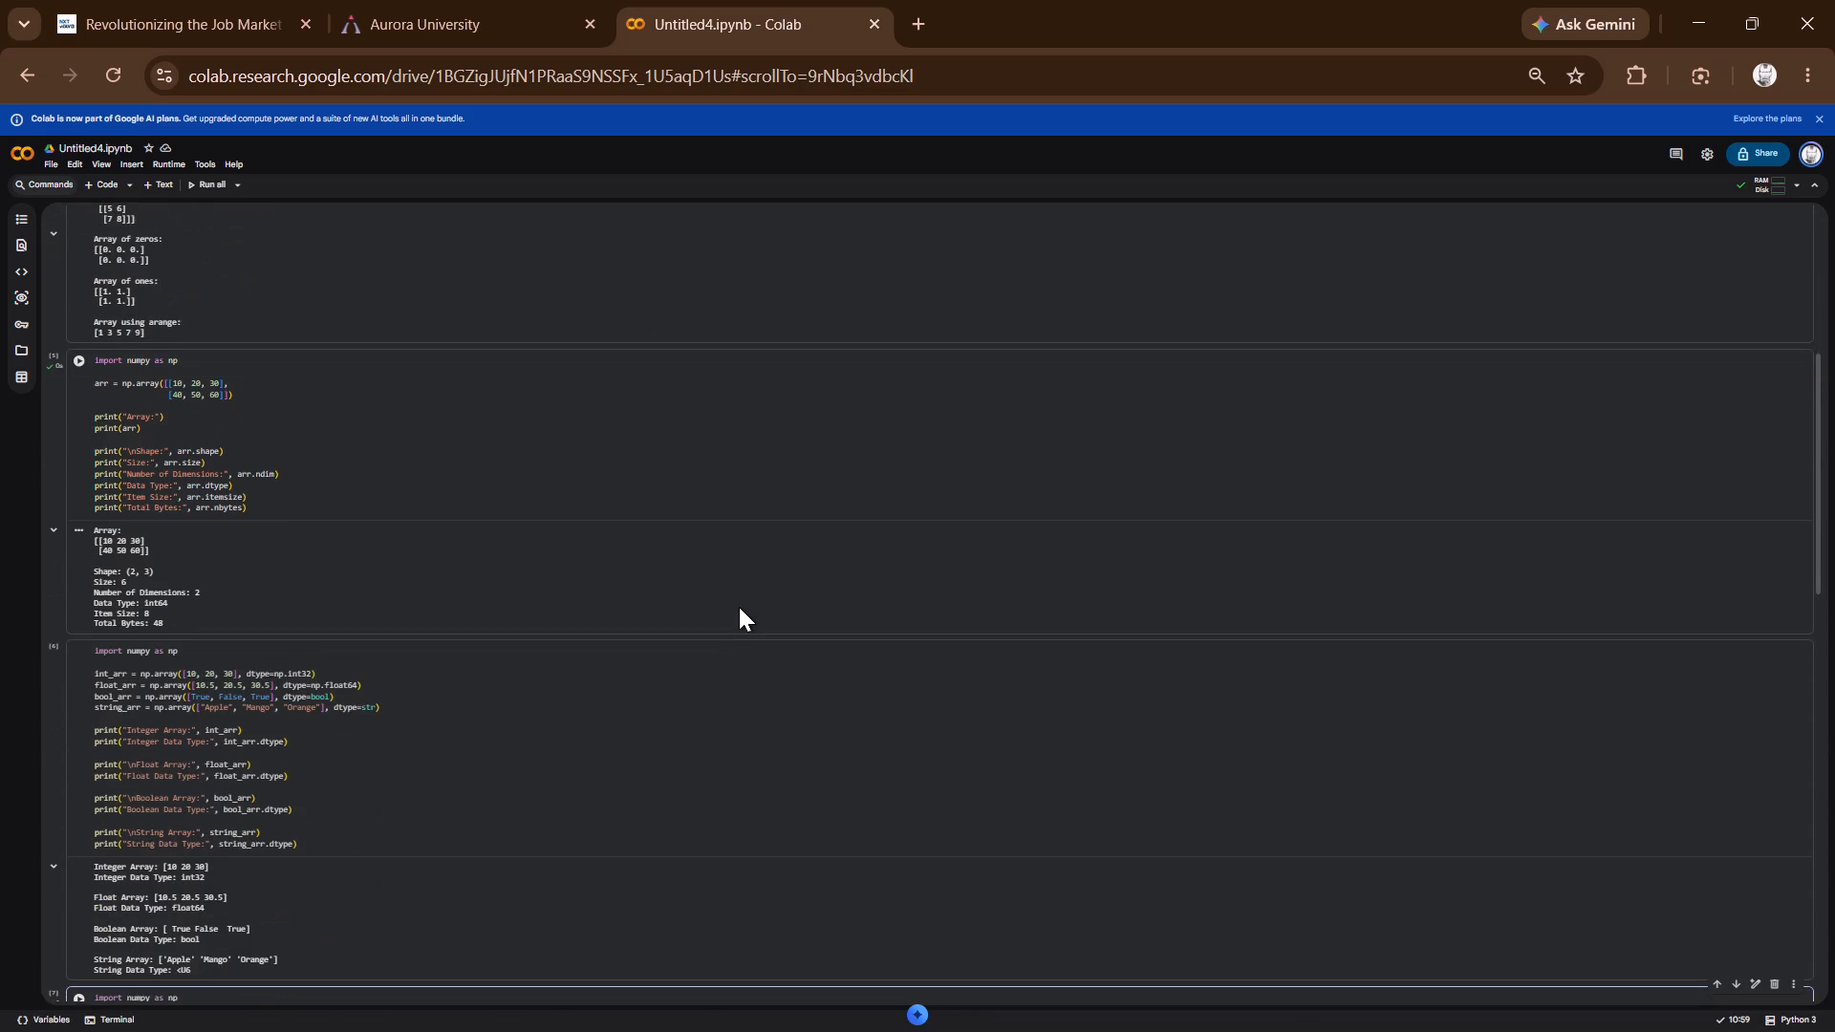
pyautogui.scroll(-3, 739, 607)
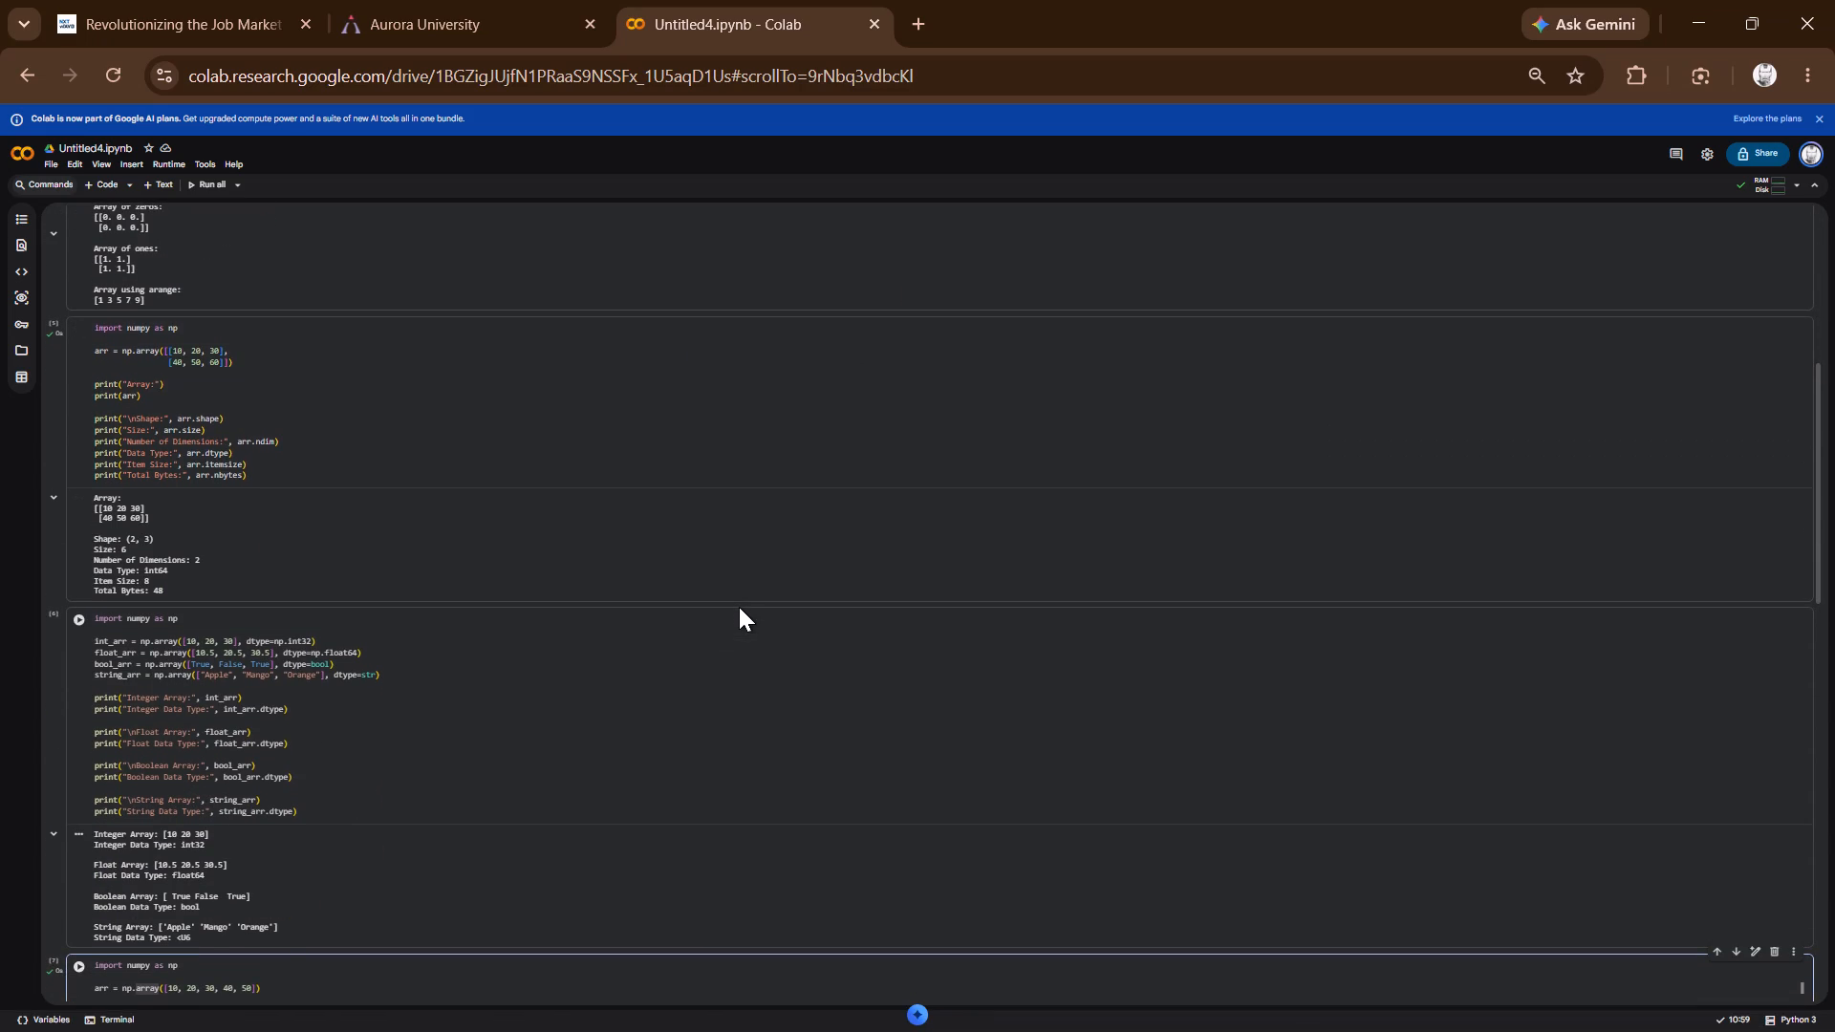
pyautogui.hotkey('ctrl', '=')
pyautogui.hotkey('ctrl', '=')
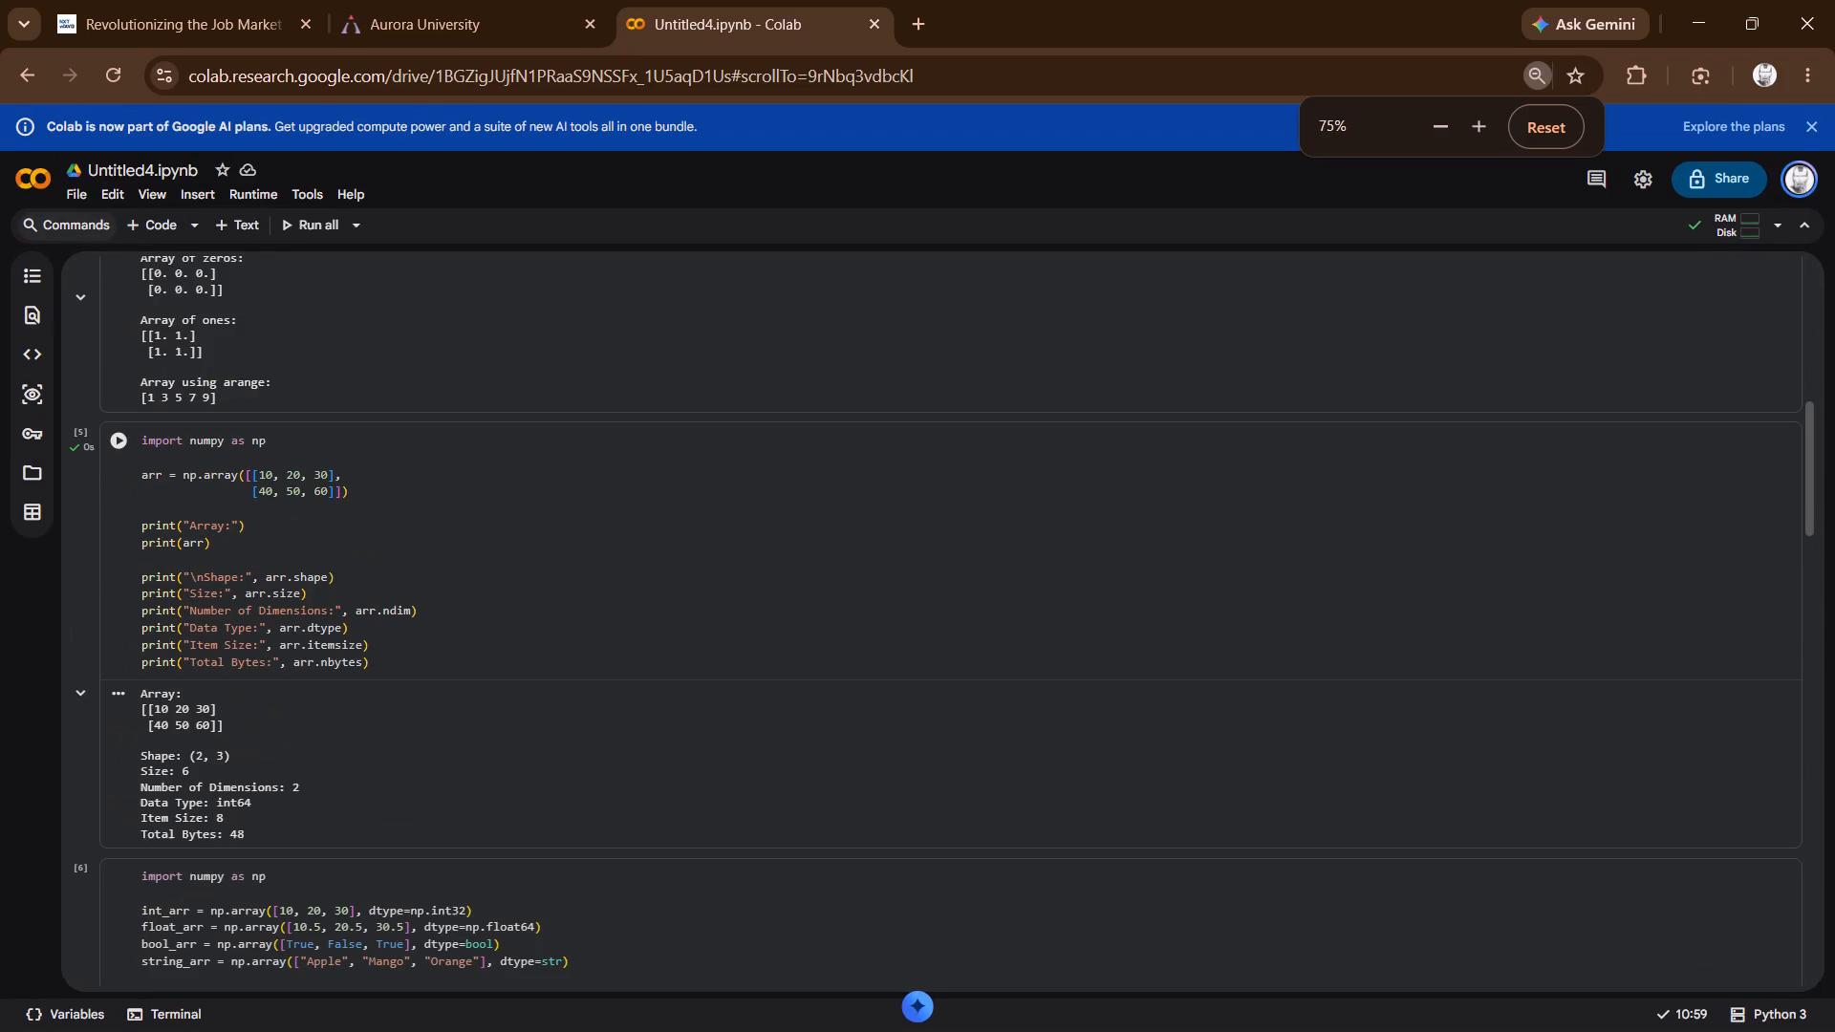
pyautogui.hotkey('ctrl', '=')
pyautogui.scroll(-1, 739, 607)
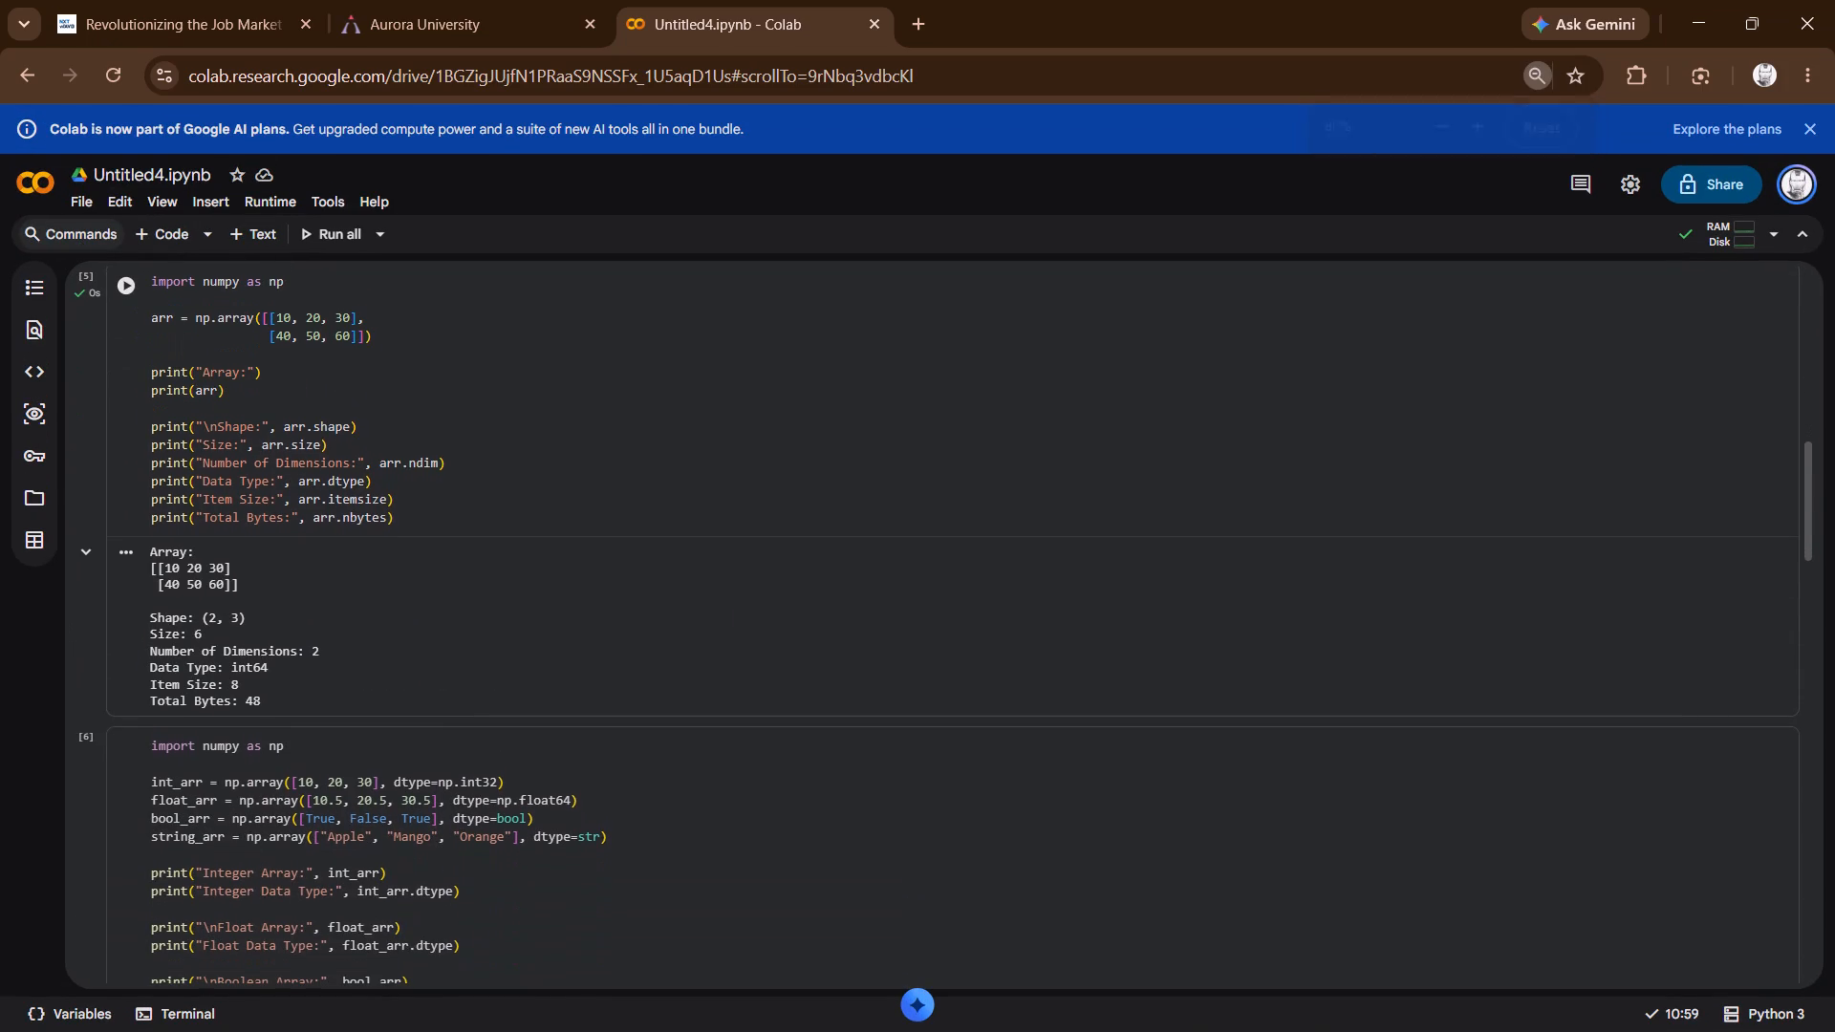
pyautogui.scroll(-1, 739, 607)
pyautogui.press('shift+super+s')
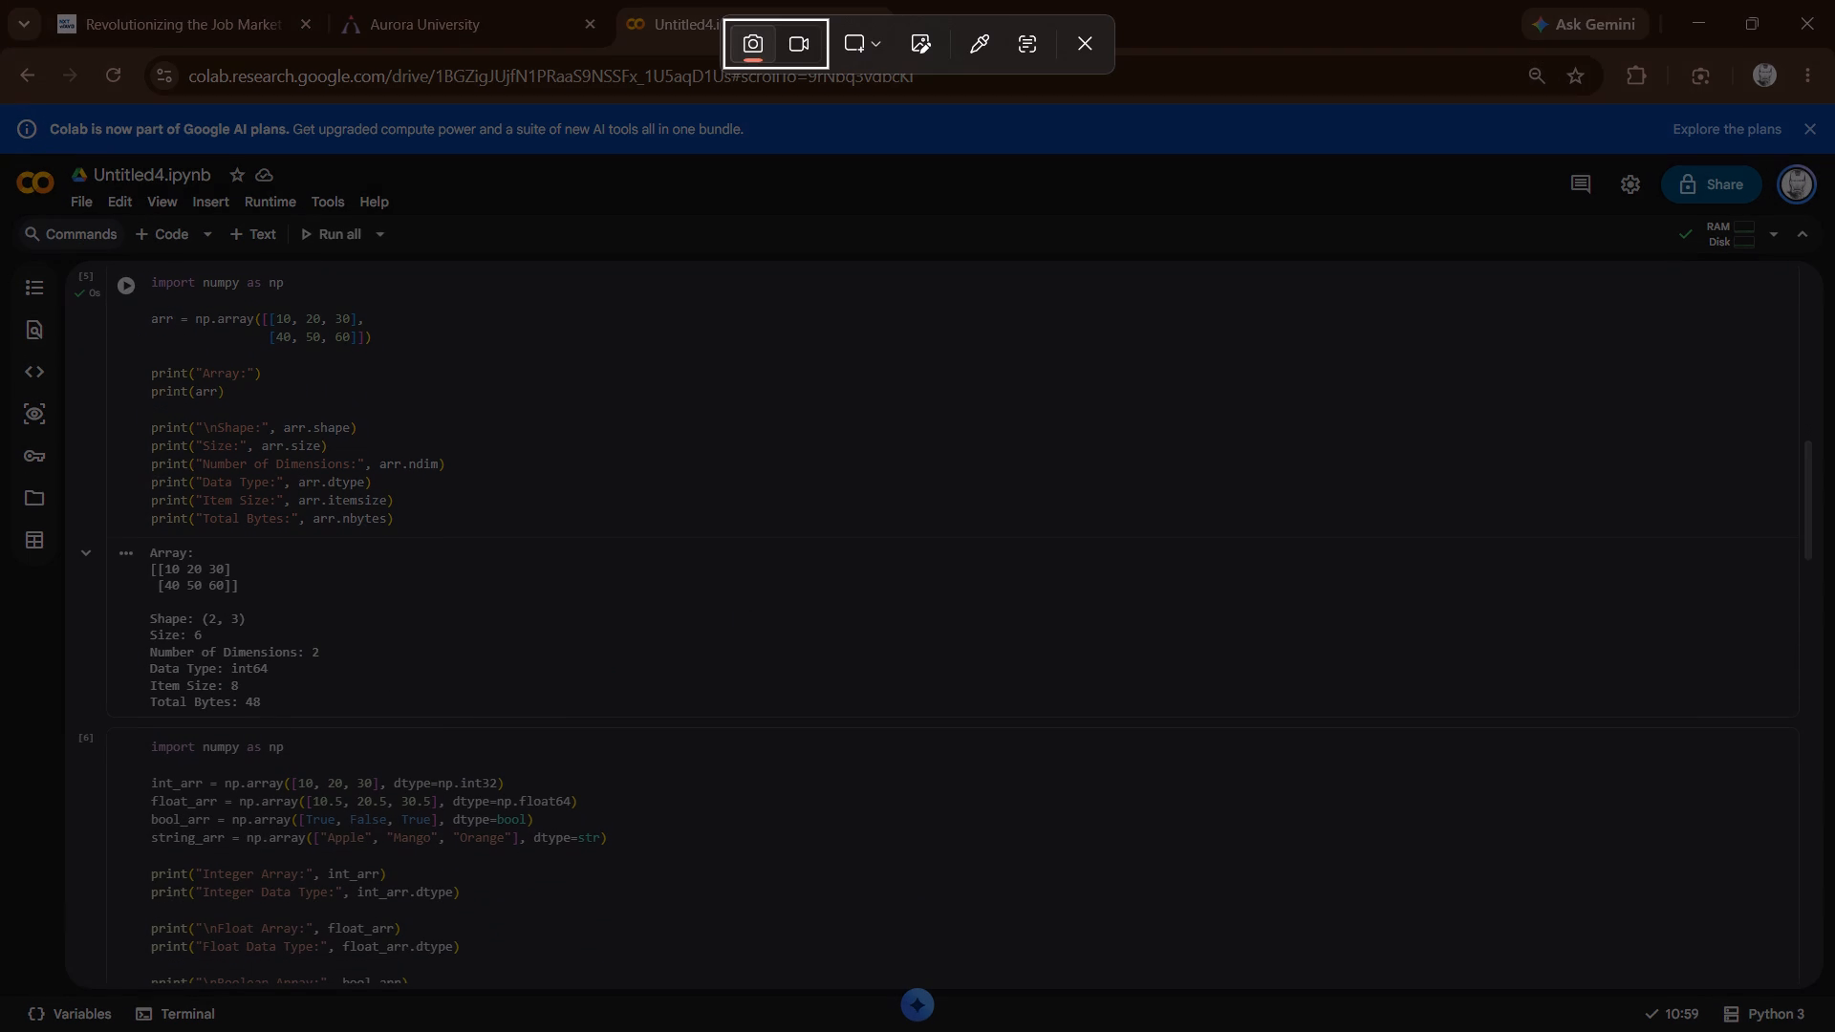
pyautogui.moveTo(0, 149); pyautogui.dragTo(383, 422)
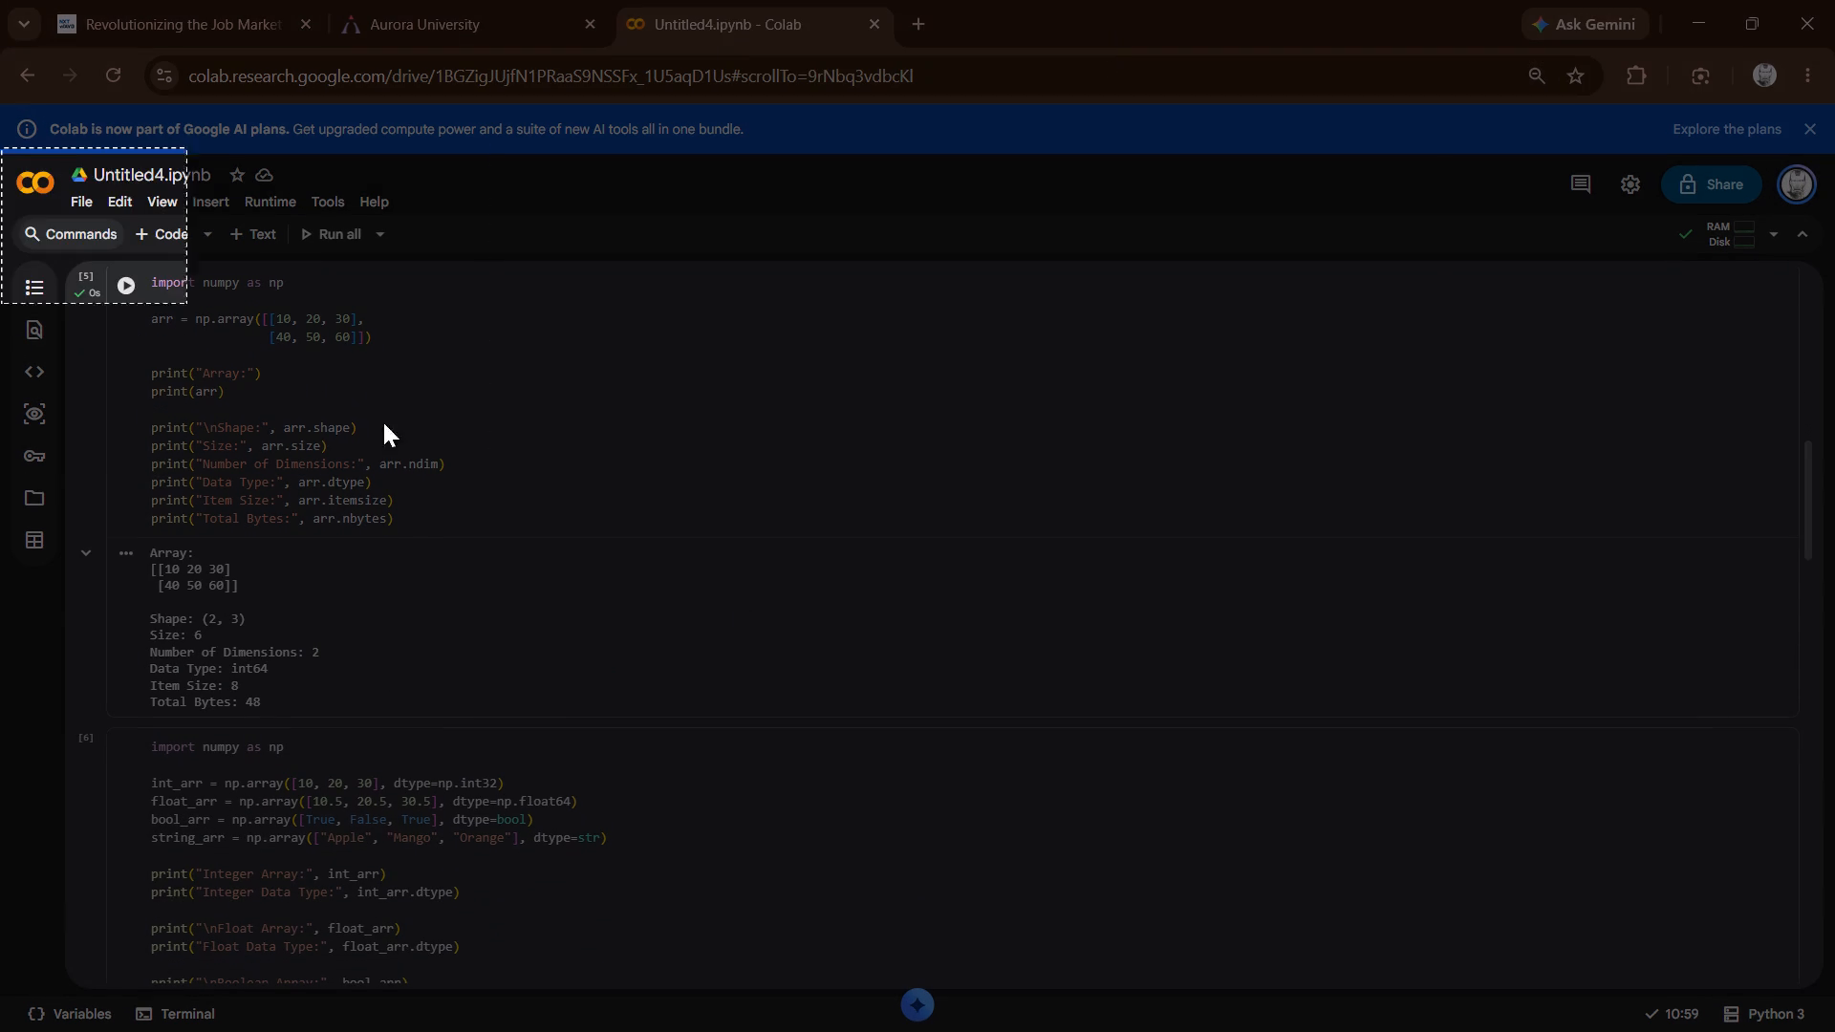
pyautogui.moveTo(383, 422); pyautogui.dragTo(1834, 733)
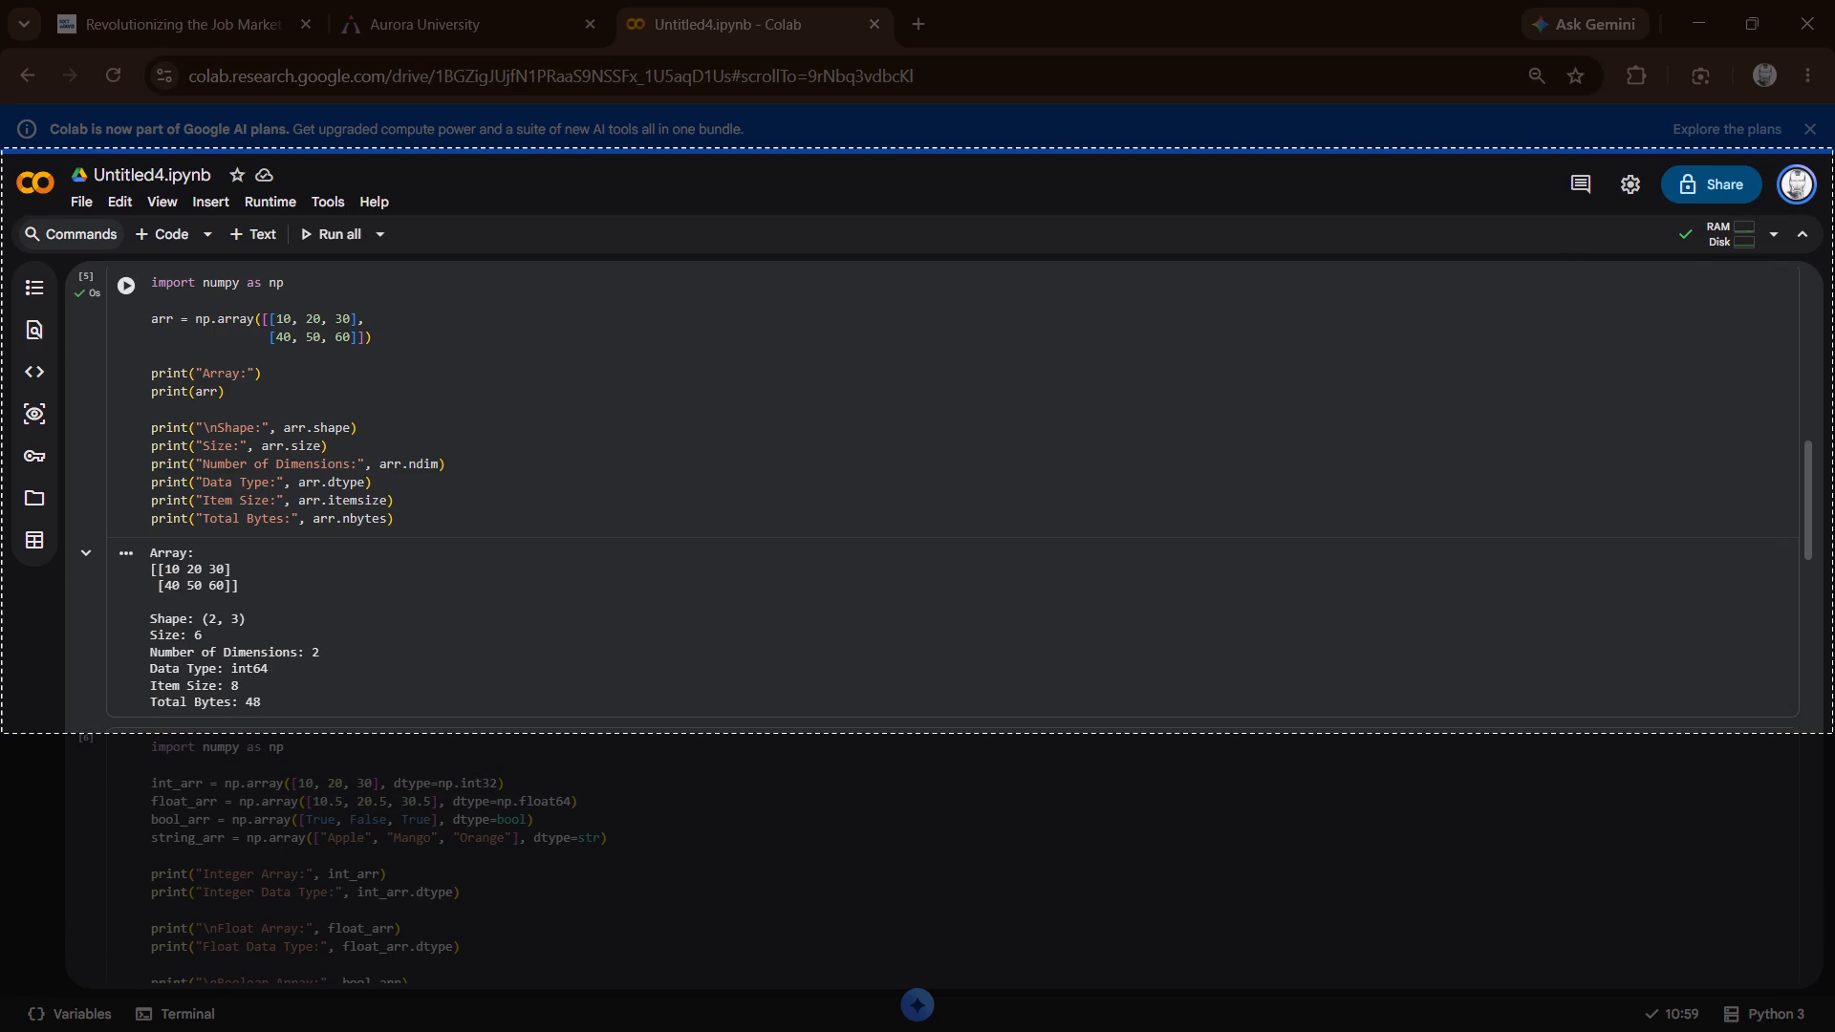
pyautogui.moveTo(1834, 733); pyautogui.dragTo(1834, 723)
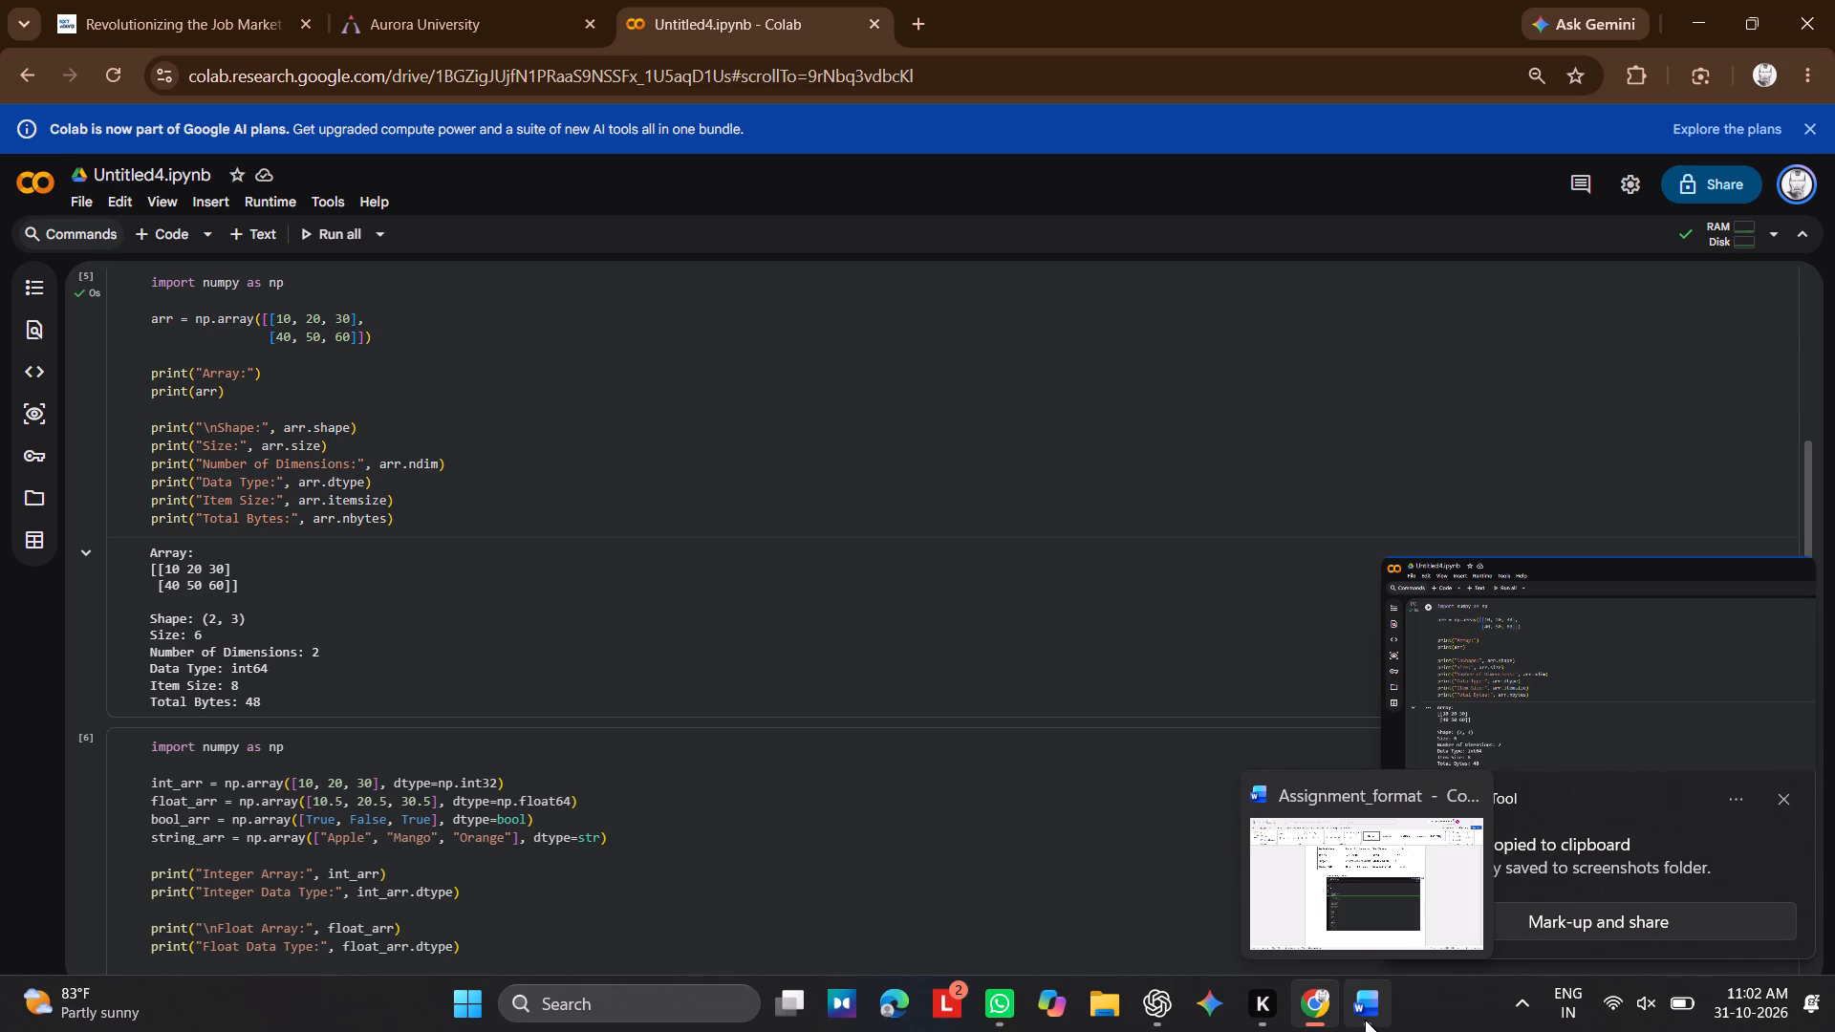
# Back in the Word report, insert blank lines after the NumPy Array Creation screenshot until the cursor reaches the top of a second page.
pyautogui.click(1365, 1020)
pyautogui.scroll(-1, 969, 920)
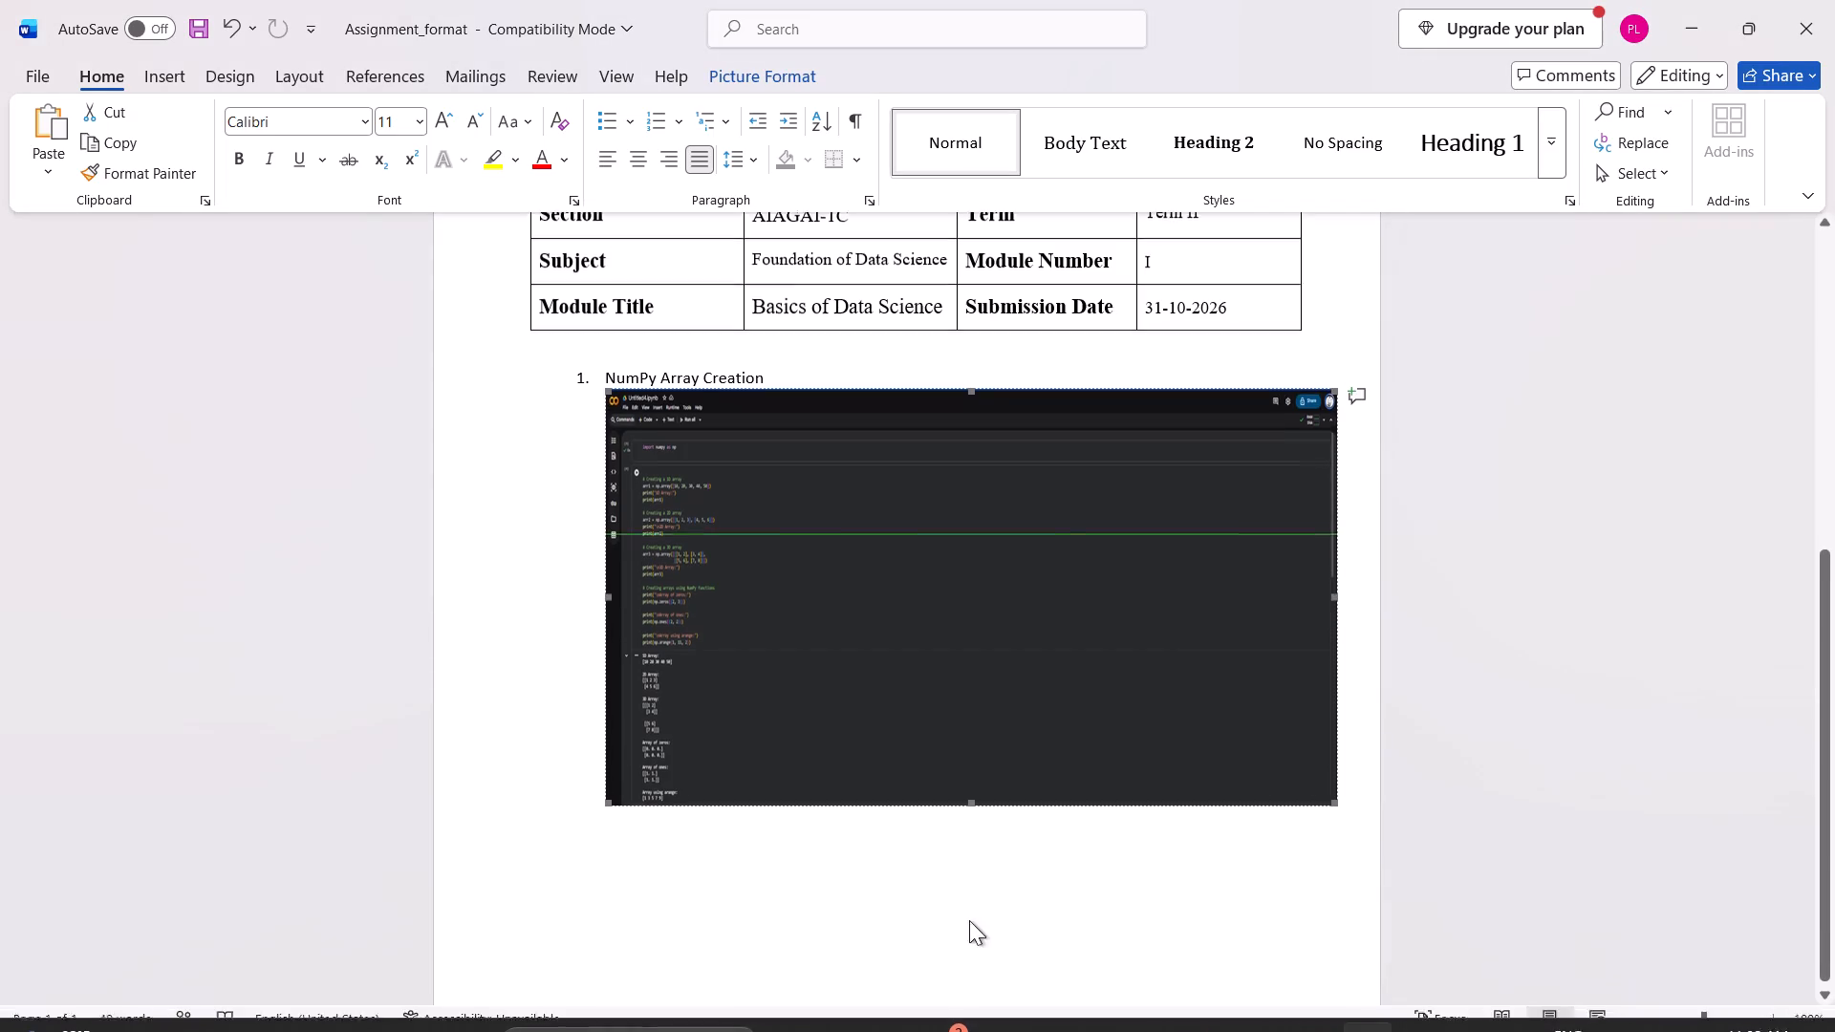
pyautogui.scroll(-1, 969, 920)
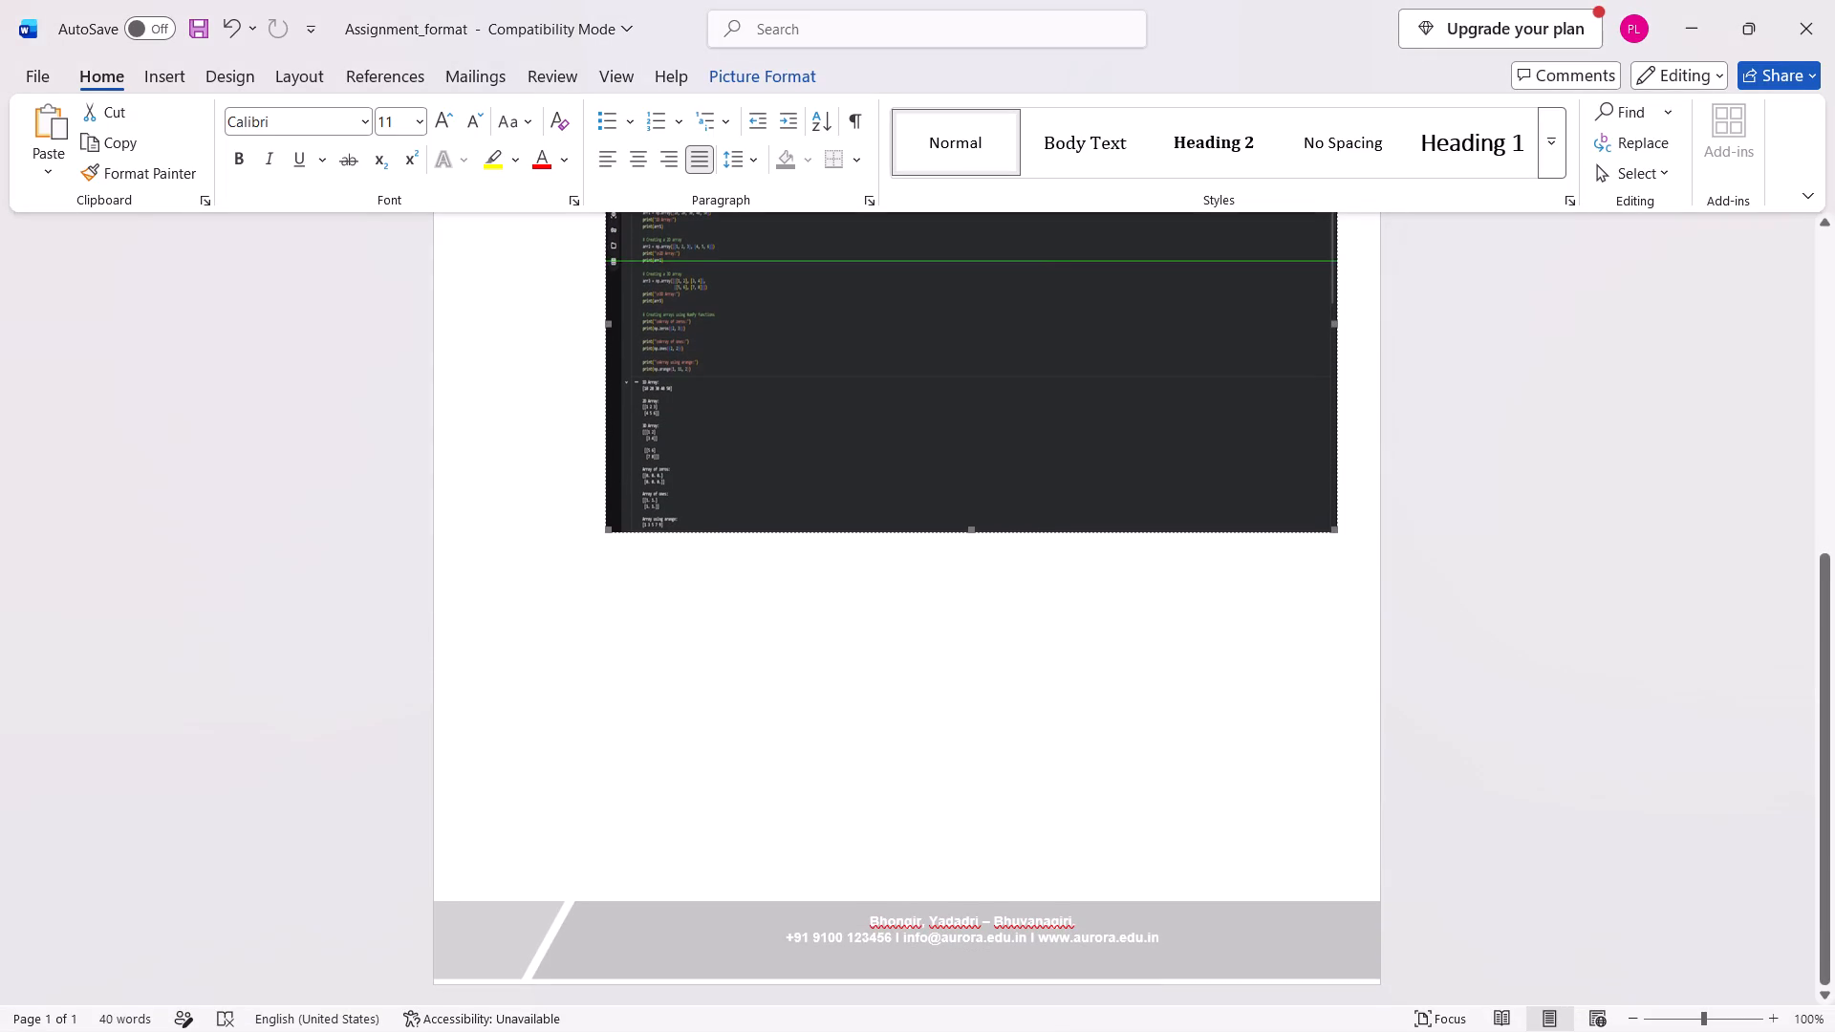
pyautogui.click(783, 761)
pyautogui.moveTo(1404, 613); pyautogui.dragTo(1364, 609)
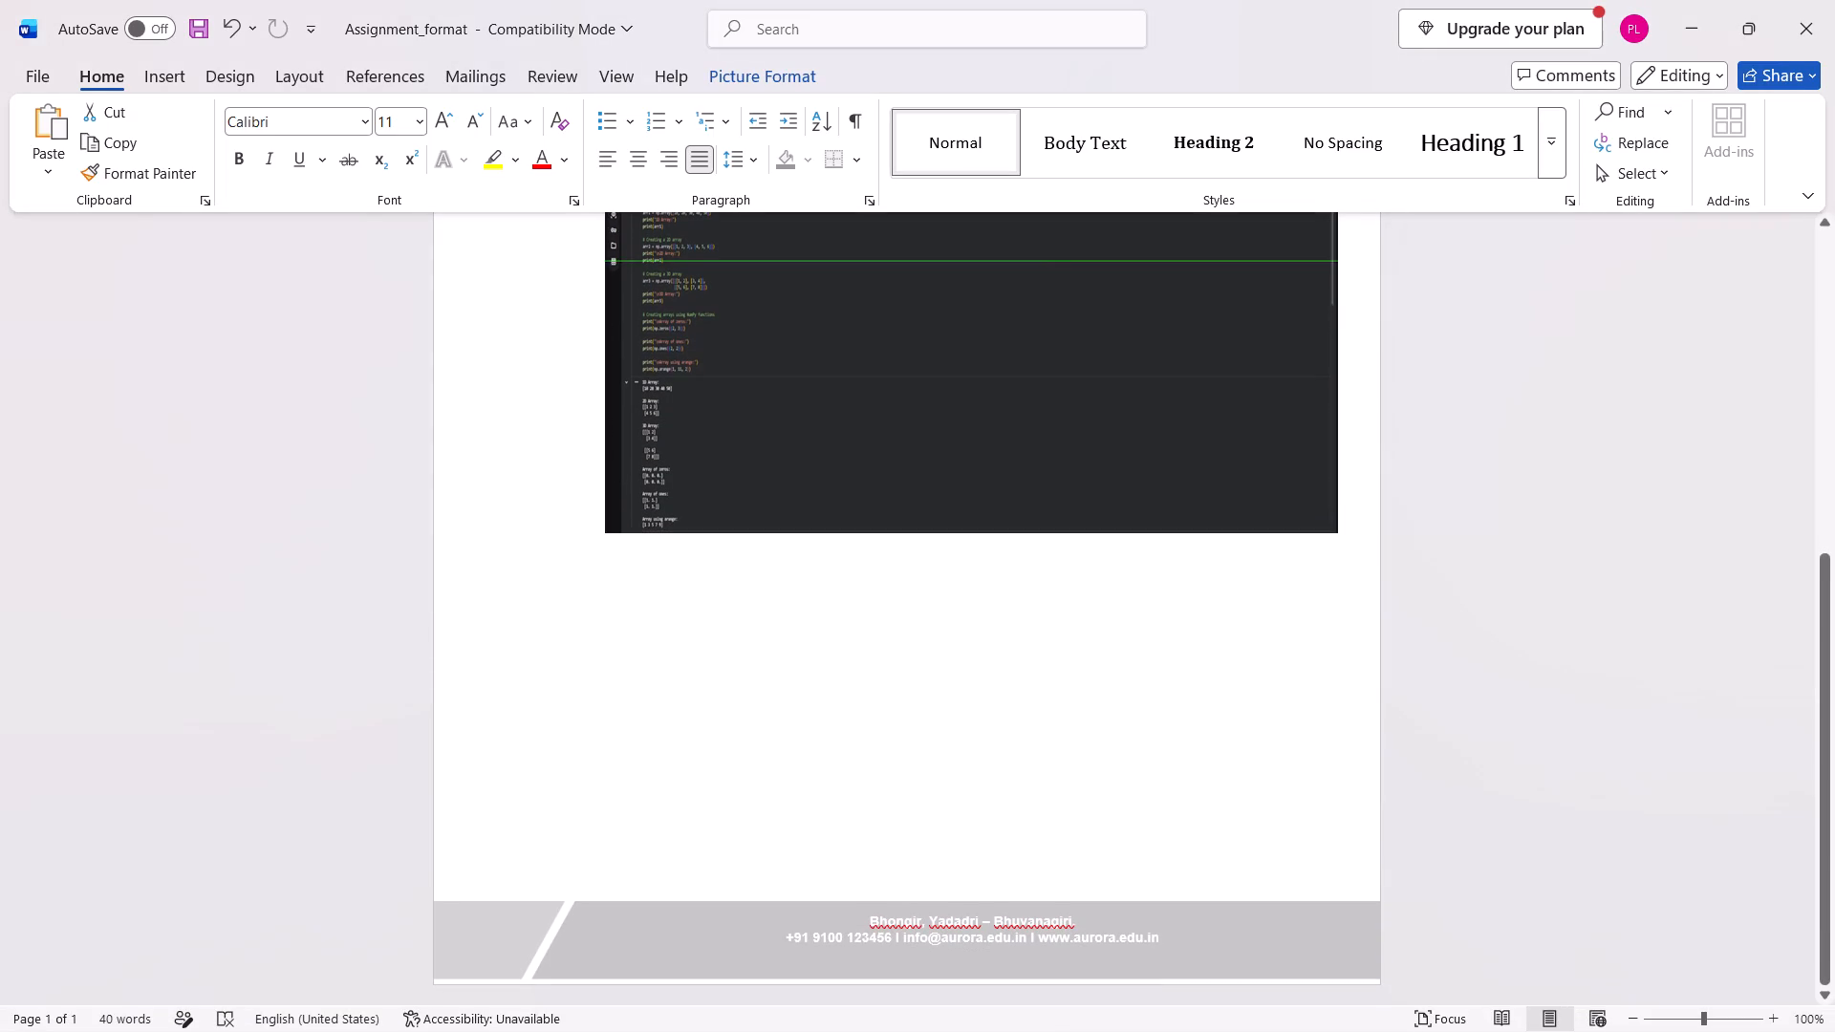
pyautogui.moveTo(1364, 609); pyautogui.dragTo(1322, 600)
pyautogui.click(1322, 600)
pyautogui.press('Right')
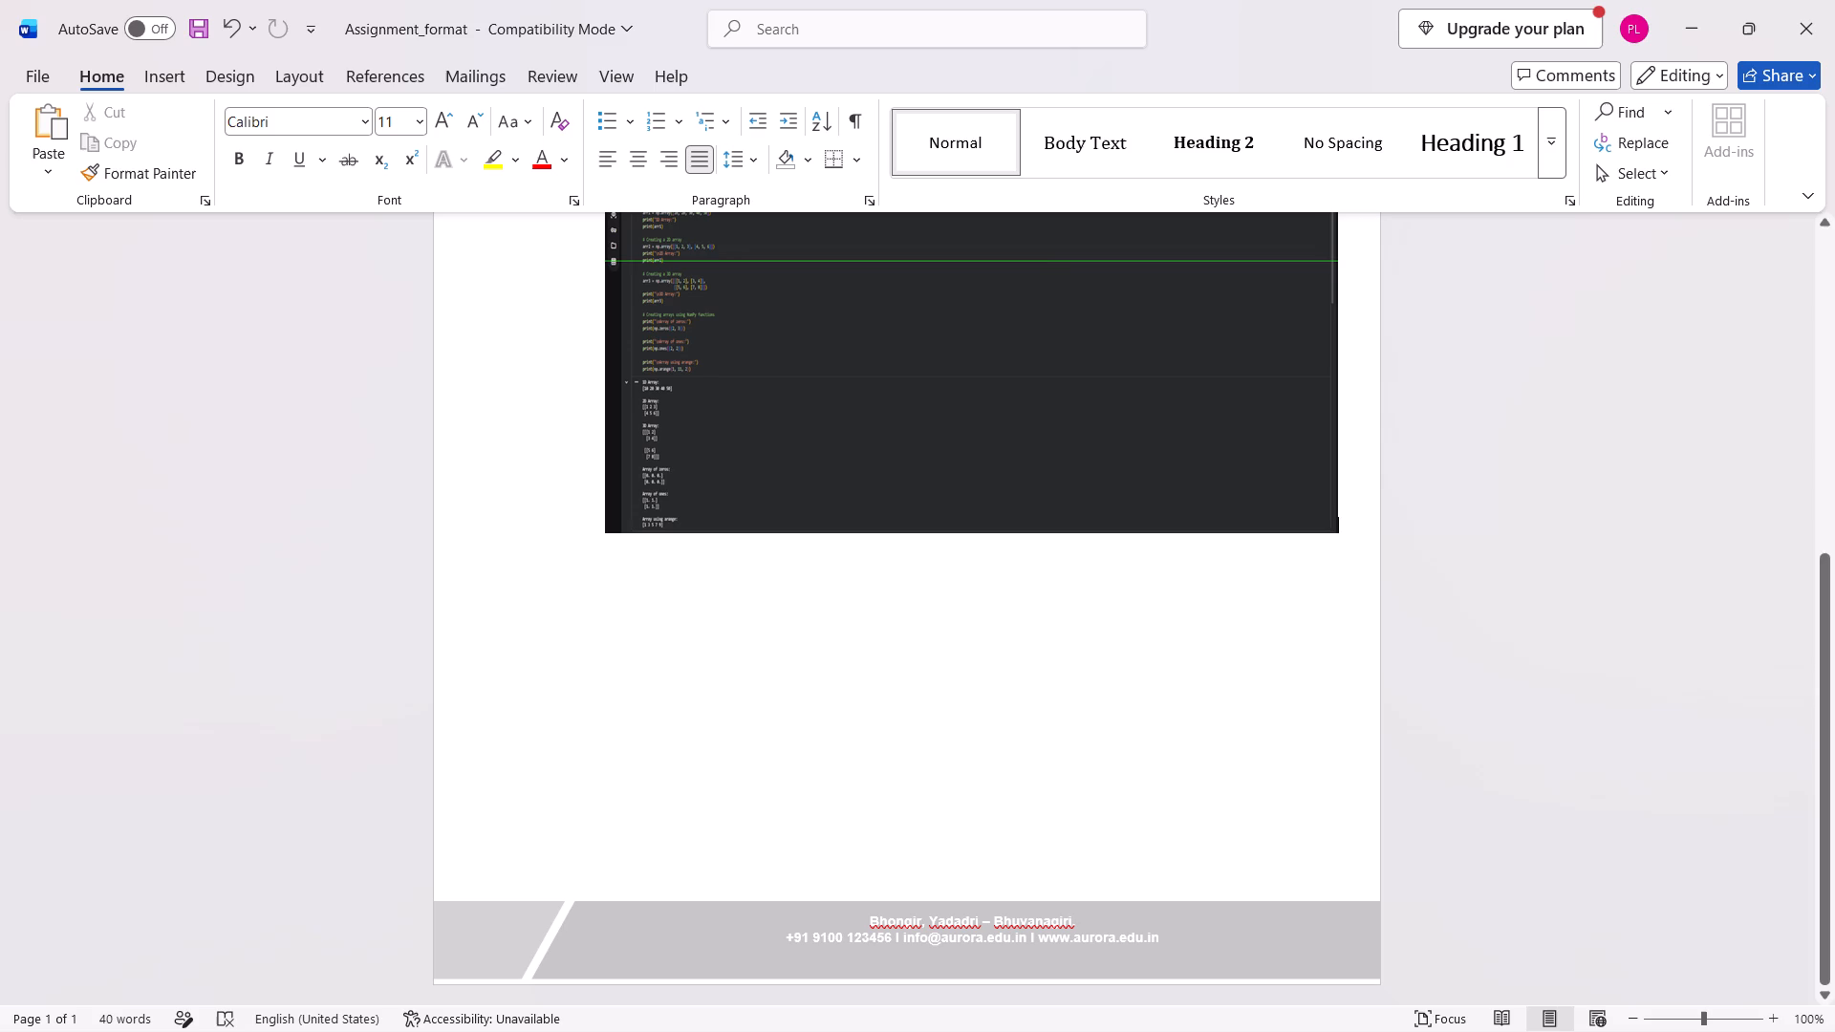
pyautogui.press('Return')
pyautogui.press('Return')
pyautogui.press('Return')
pyautogui.press('Return')
pyautogui.press('Return')
pyautogui.press('Return')
pyautogui.press('Return')
pyautogui.press('Return')
pyautogui.press('Return')
pyautogui.press('Return')
pyautogui.press('Return')
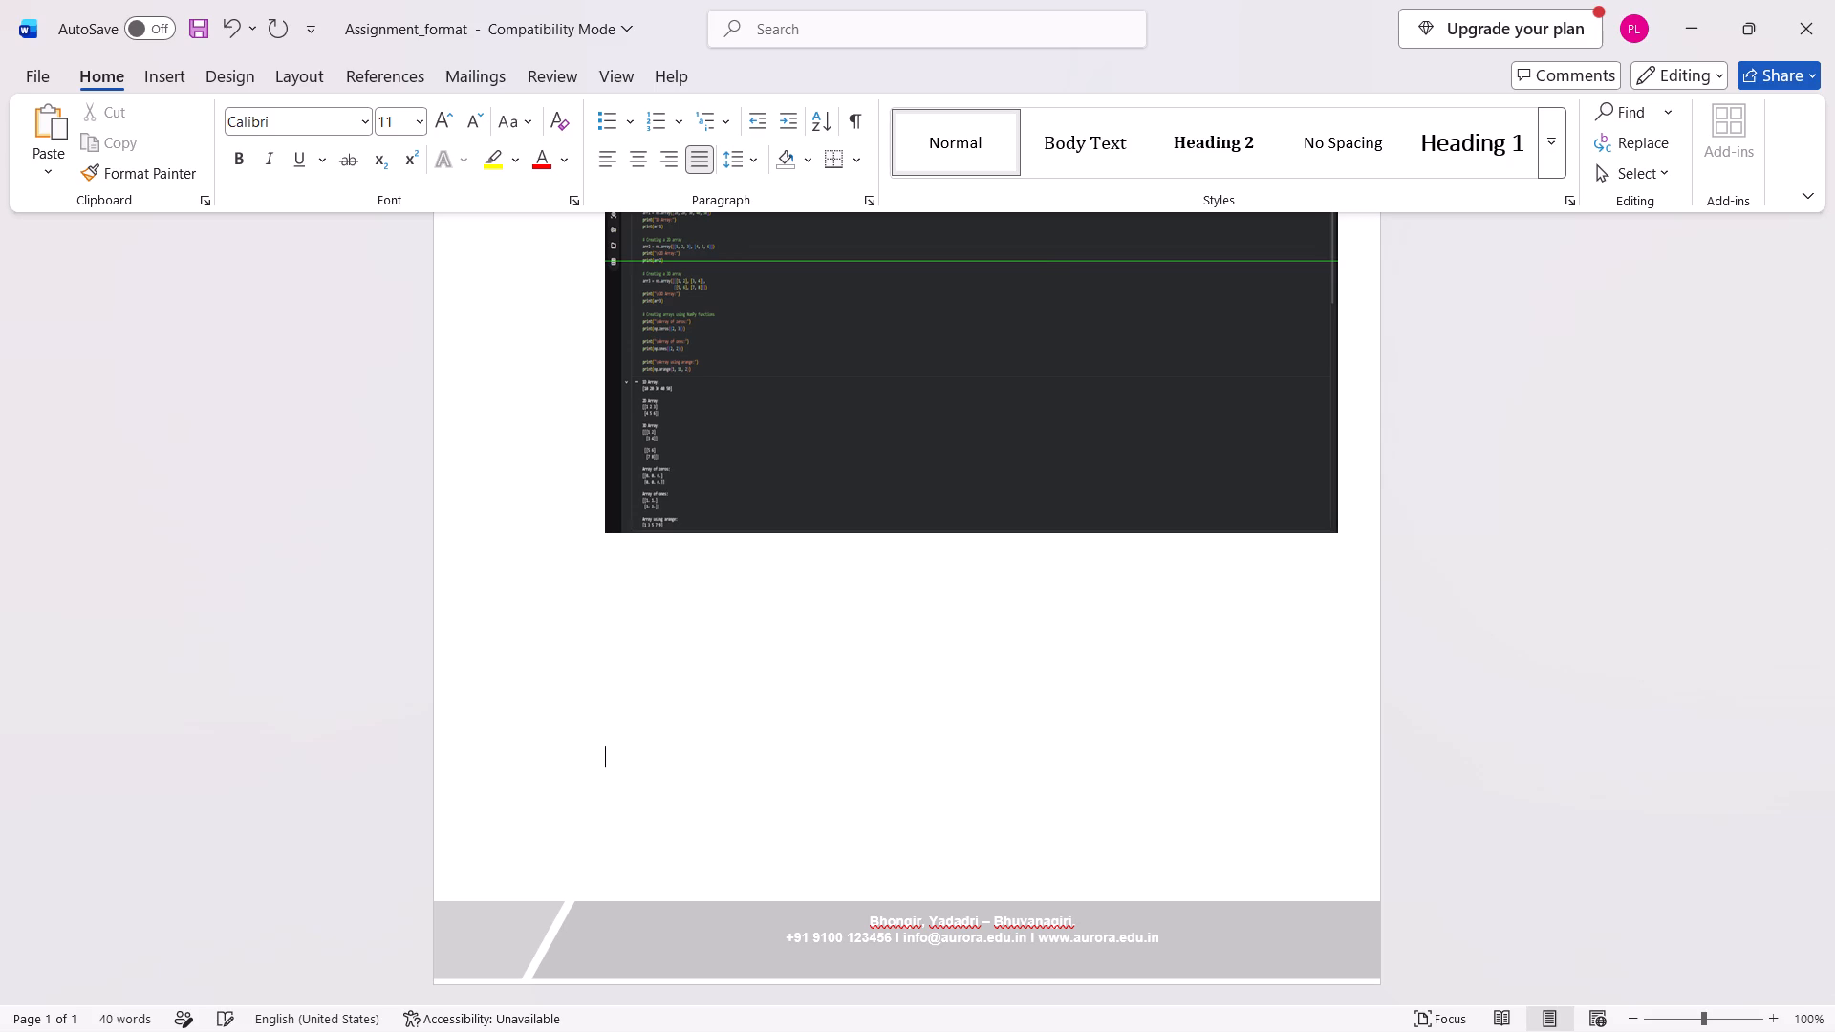
pyautogui.press('Return')
pyautogui.press('Return')
pyautogui.press('Return')
pyautogui.press('Return')
pyautogui.press('Return')
pyautogui.press('Return')
pyautogui.press('Return')
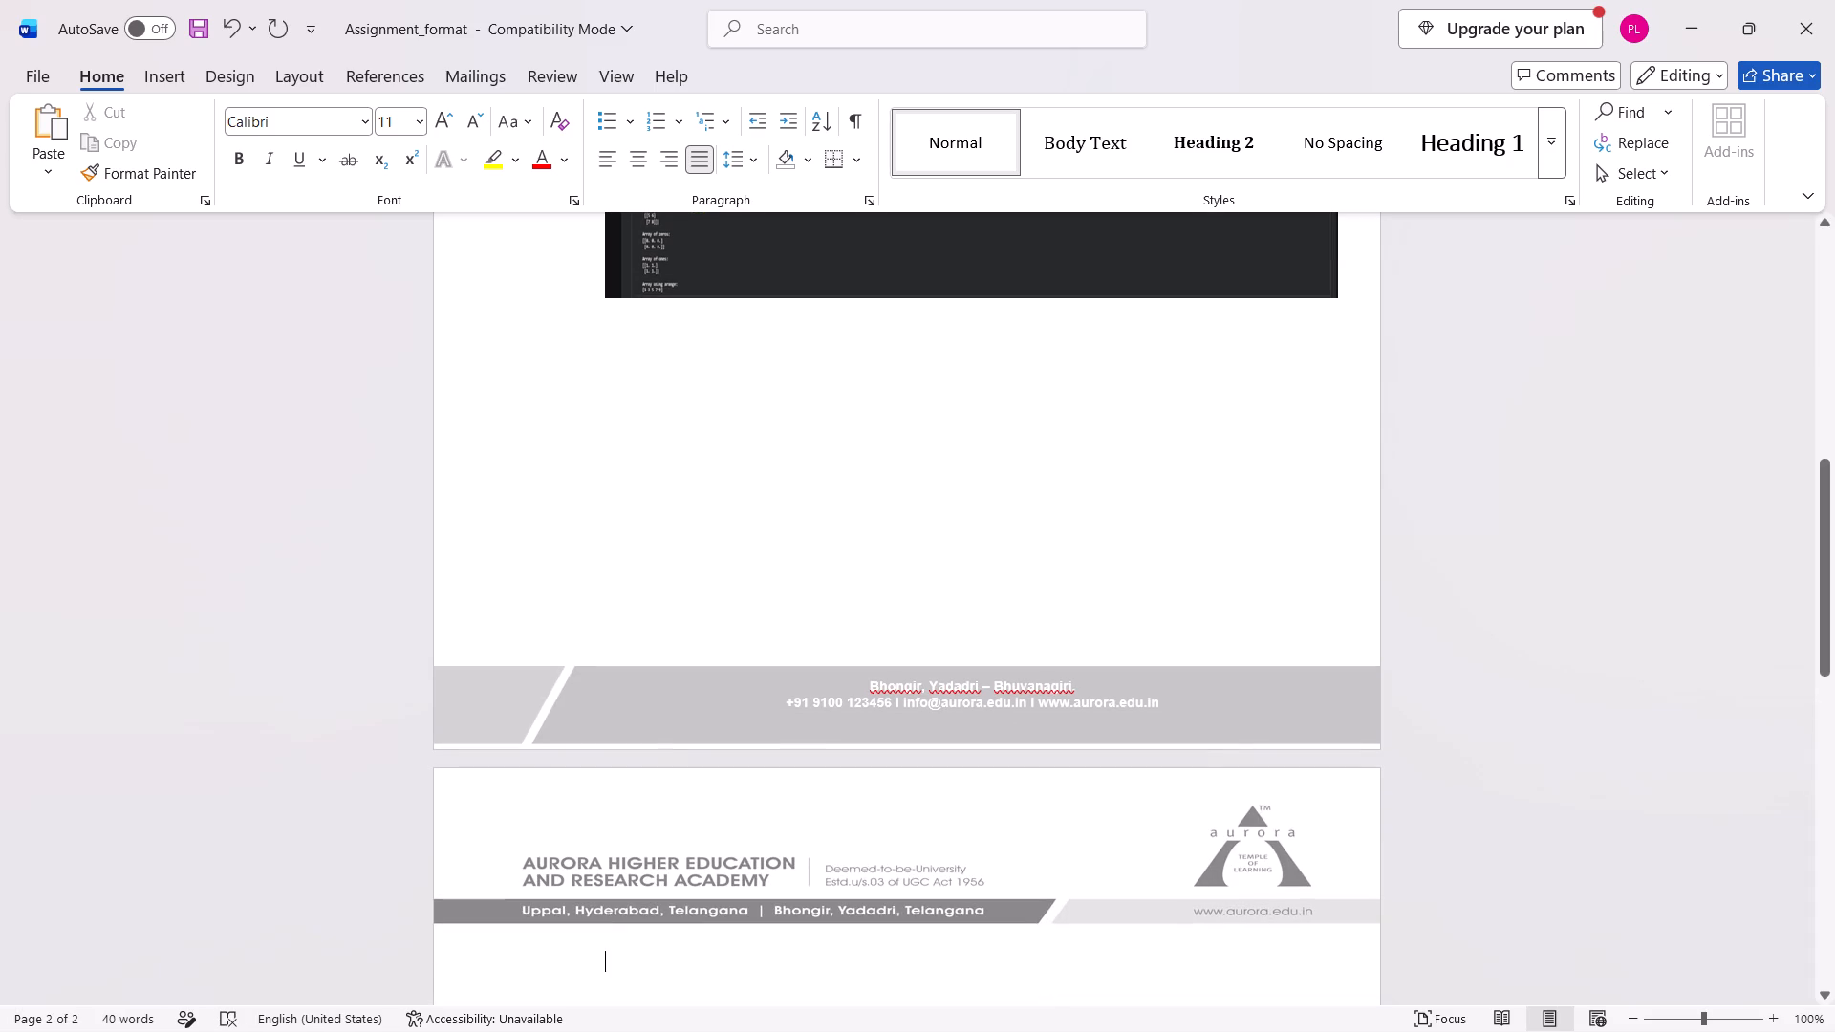
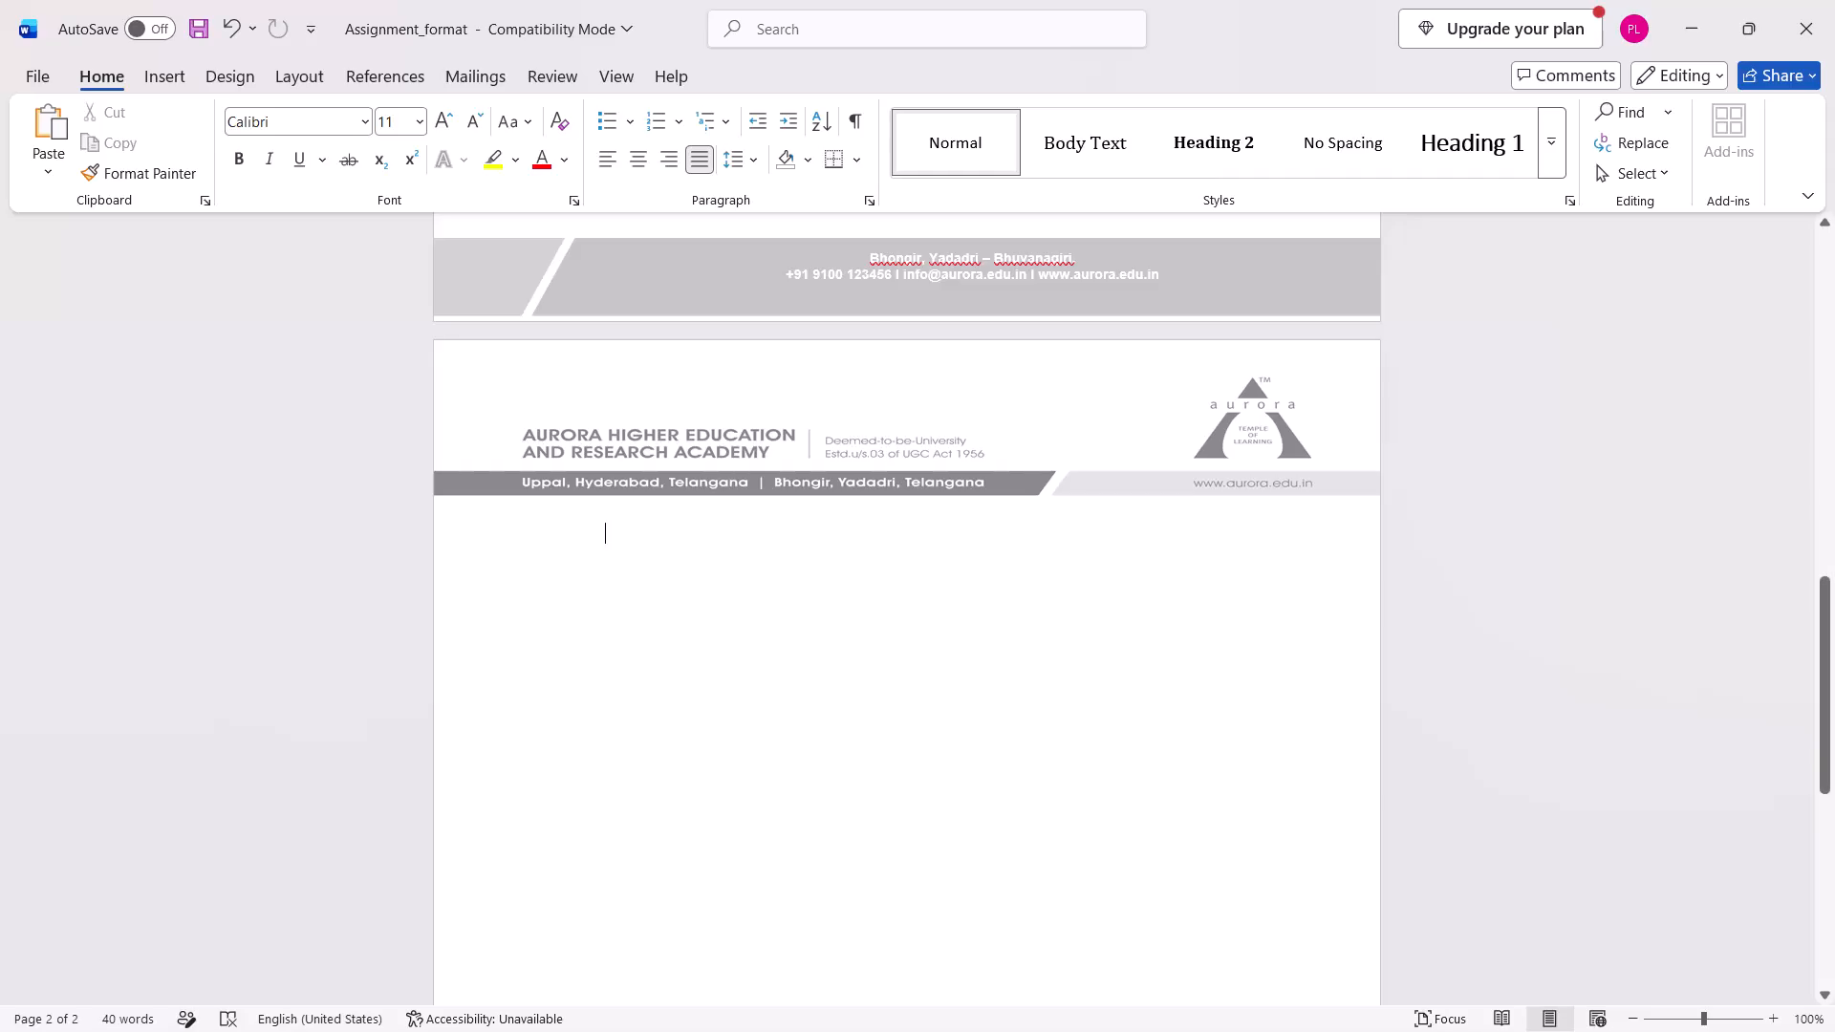
# Switch from the Word report to the Colab notebook in Chrome, at the array attributes program and its output.
pyautogui.click(1310, 1008)
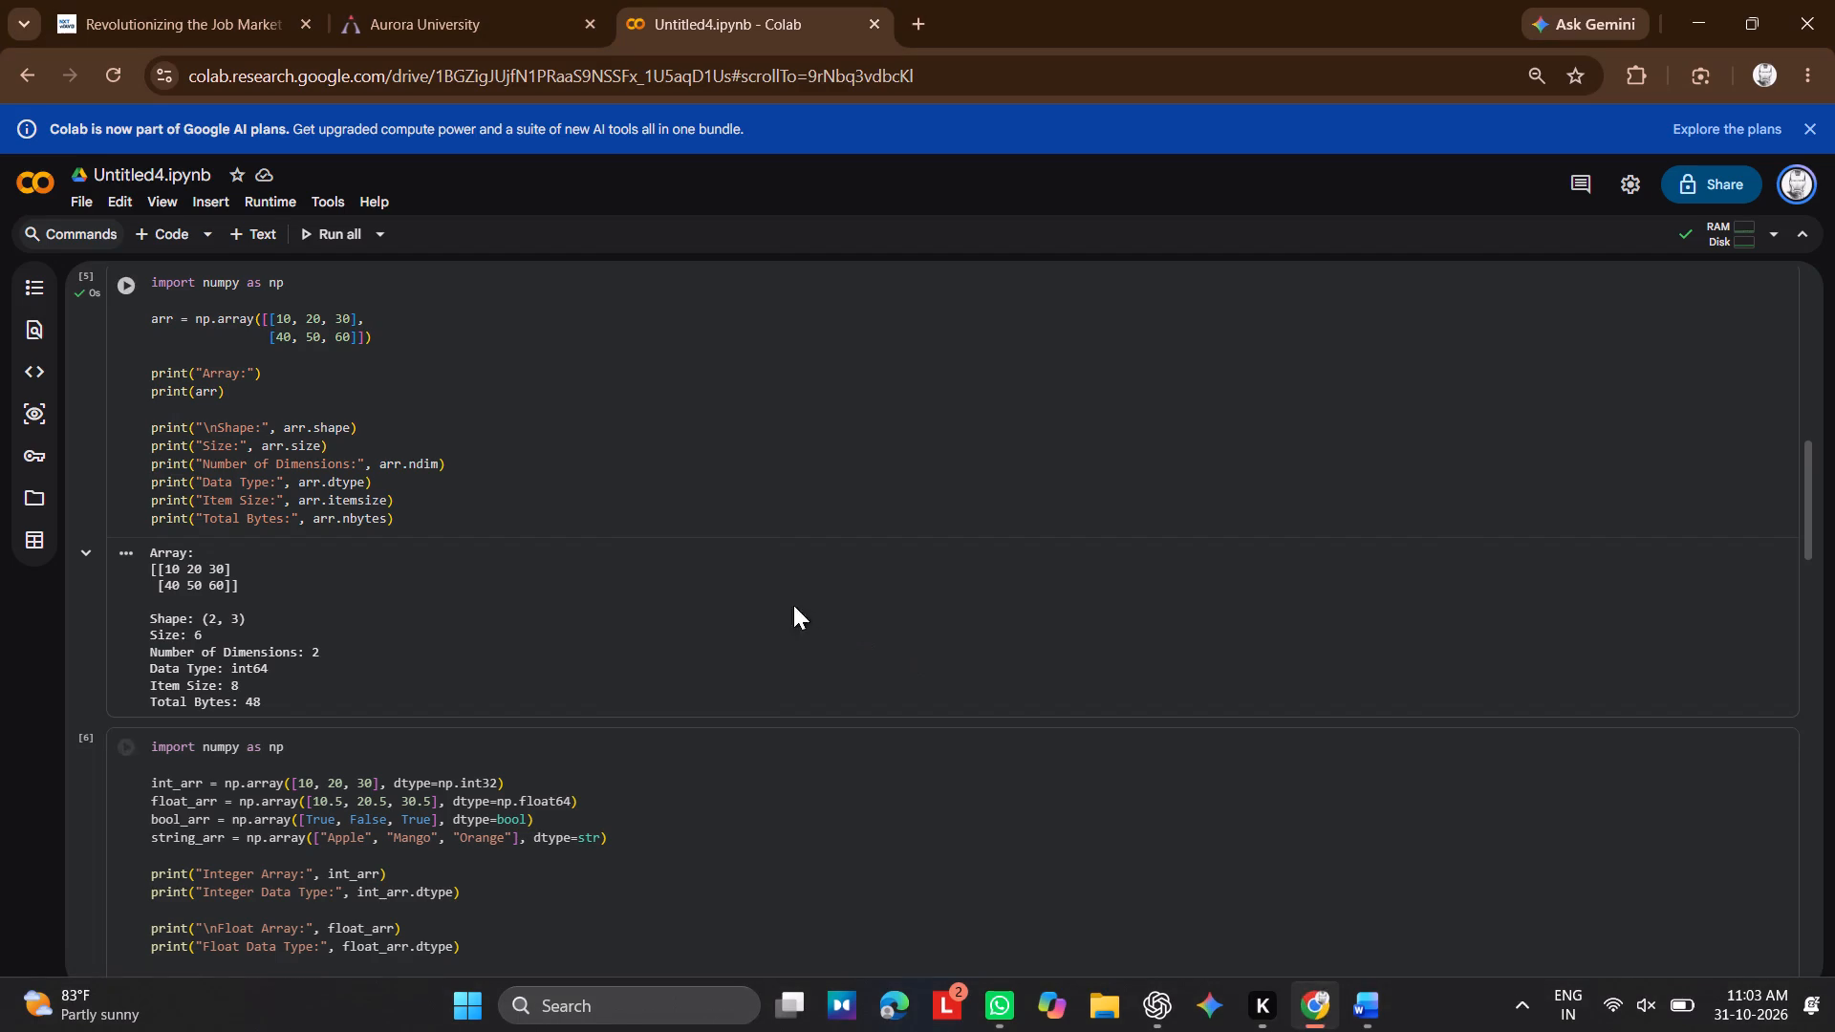
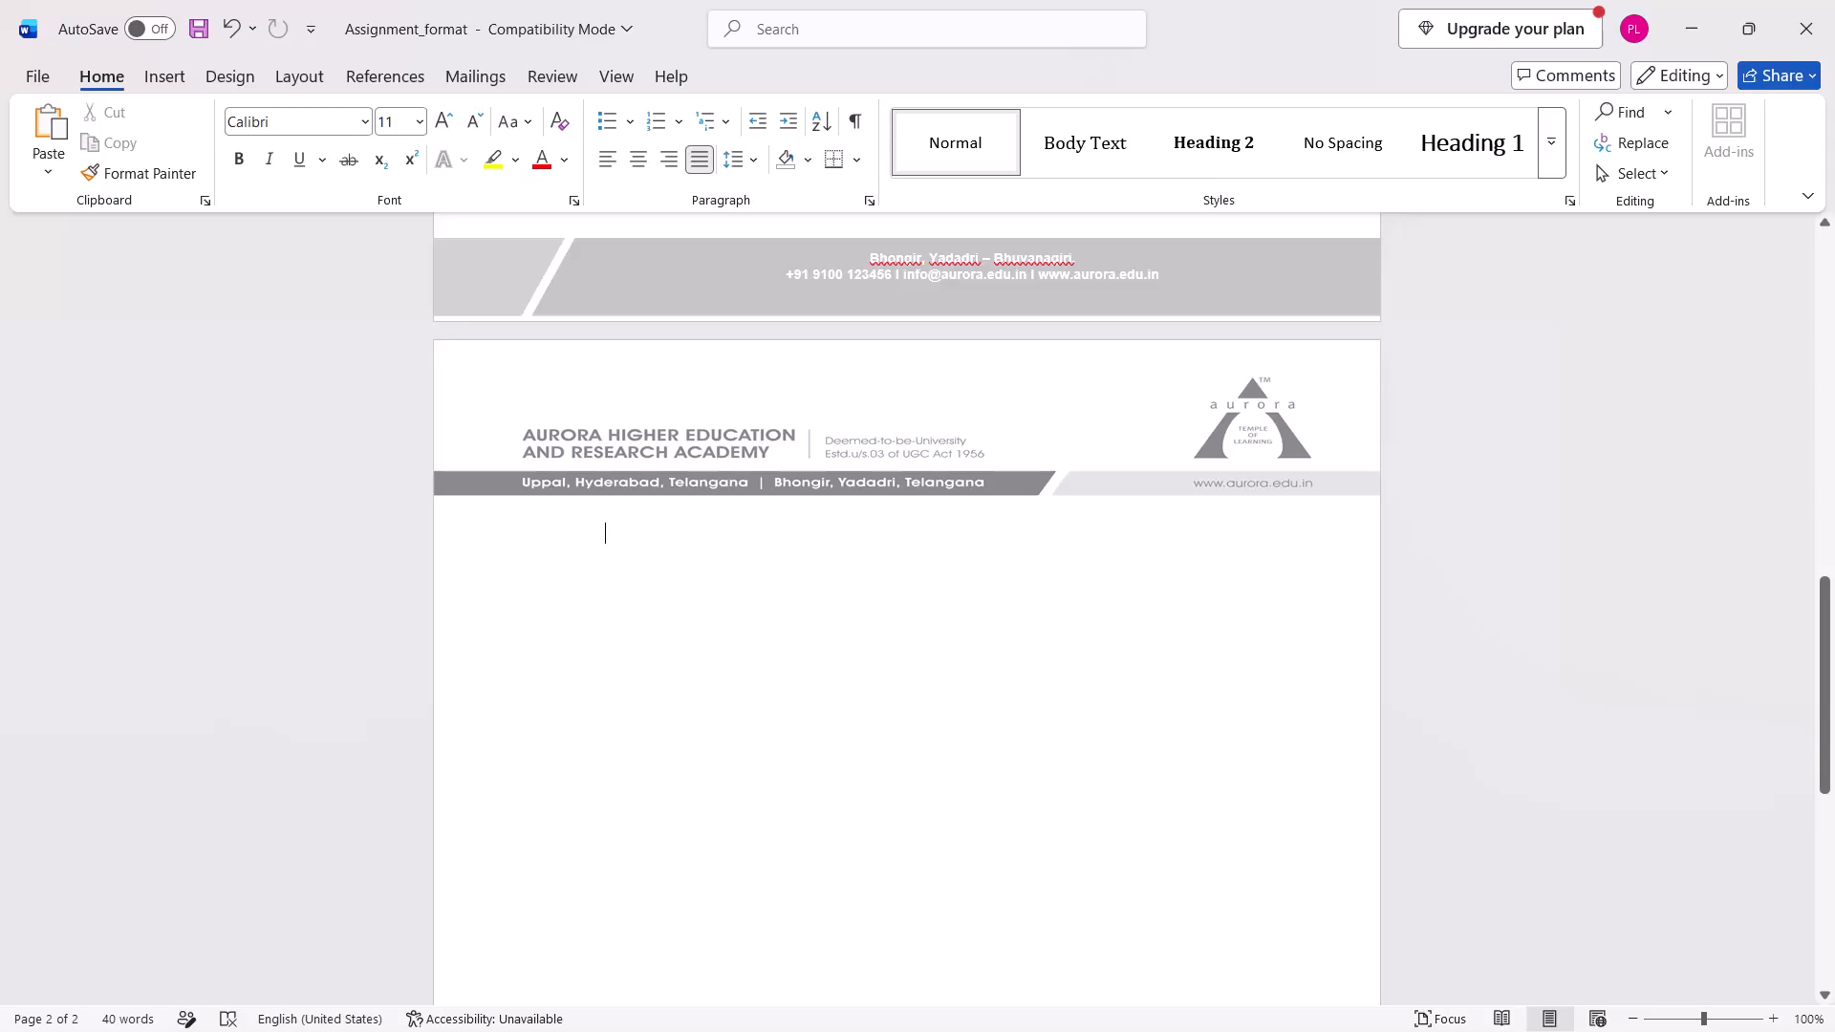
# Add the numbered heading "2. NumPy Attributes" at the top of the report's second page, using the copied title.
pyautogui.write('2.')
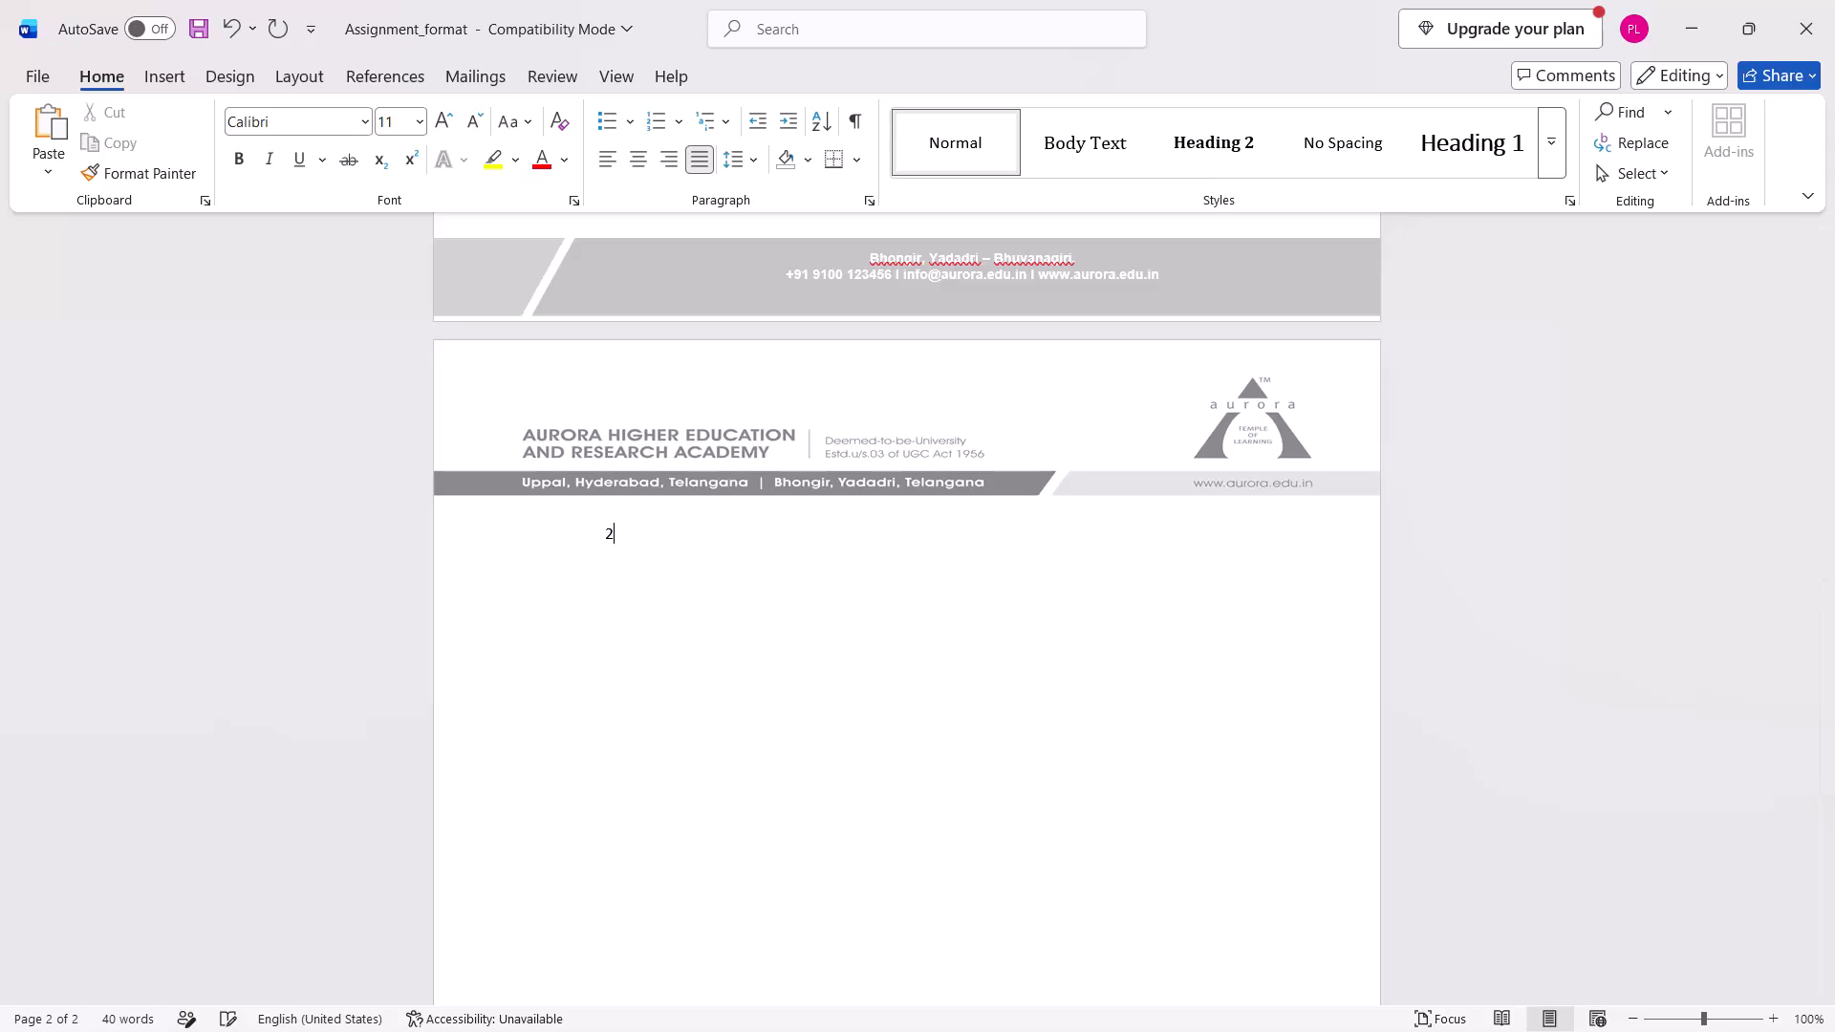
pyautogui.press('space')
pyautogui.hotkey('ctrl', 'v')
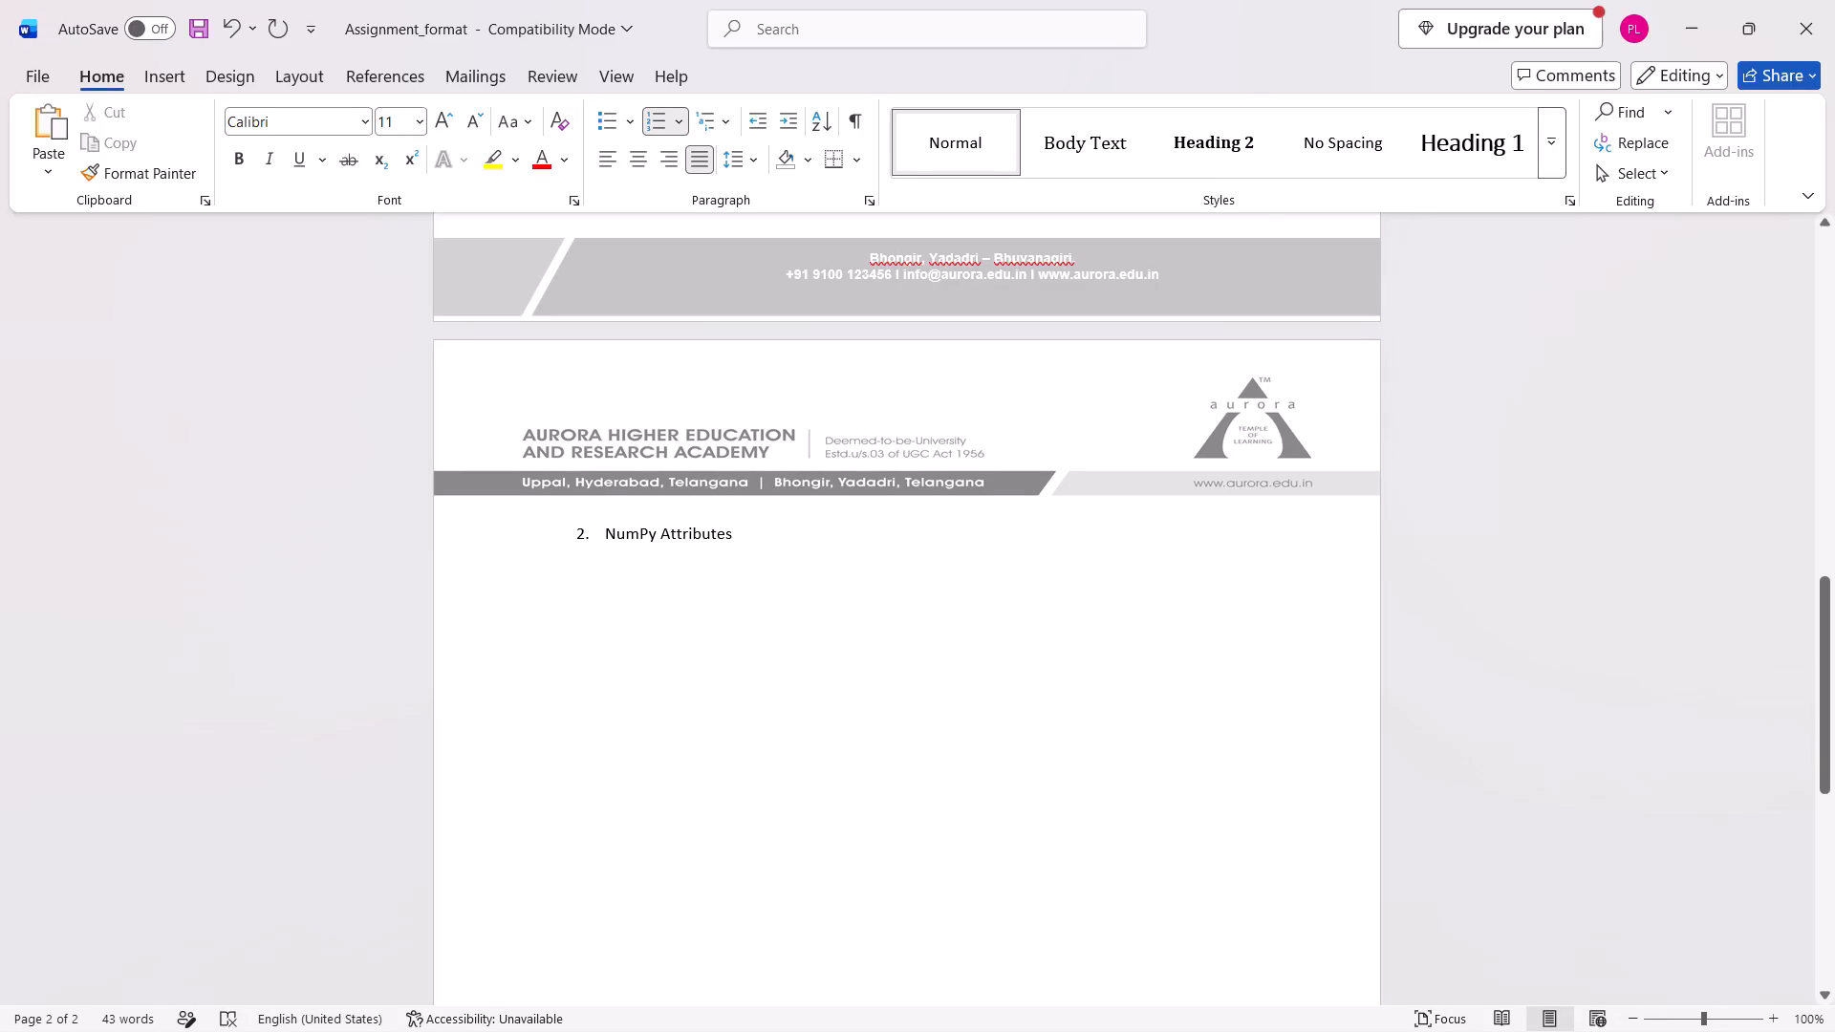
# Insert the copied screenshot of the array attributes program and output from the clipboard history on an unnumbered line below the heading.
pyautogui.press('Return')
pyautogui.press('BackSpace')
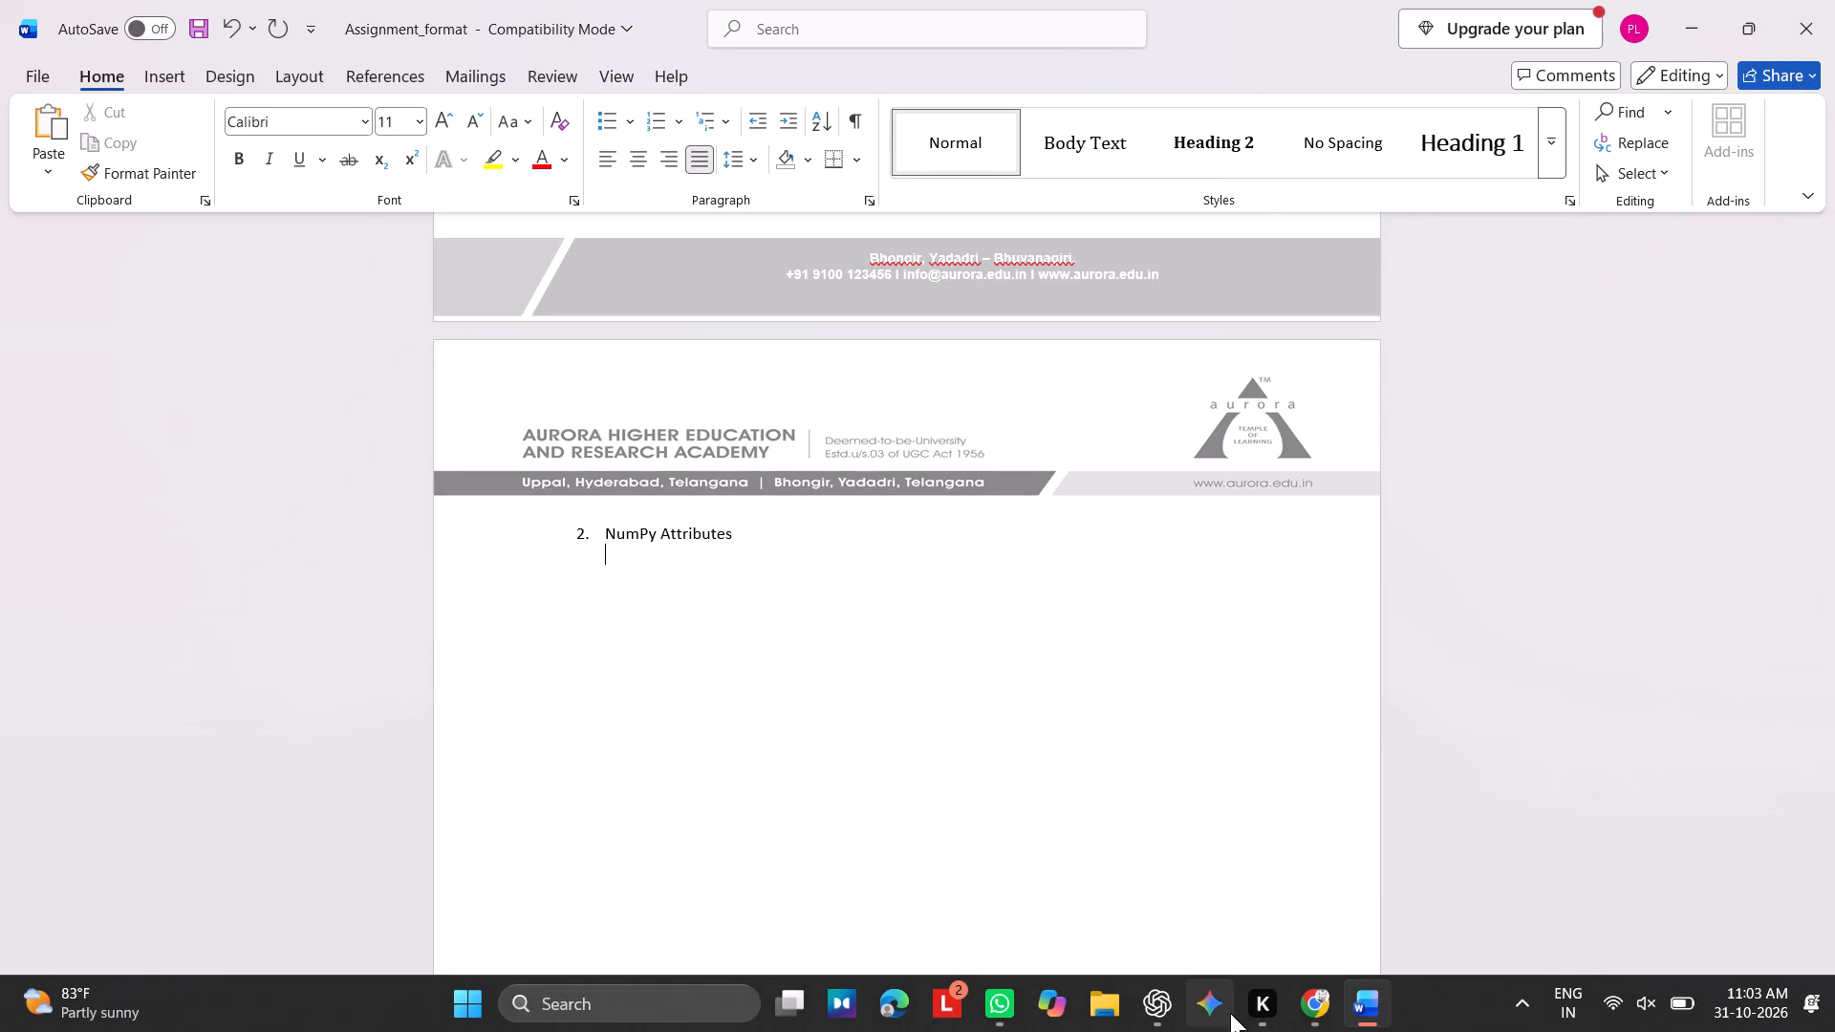
pyautogui.press('super+v')
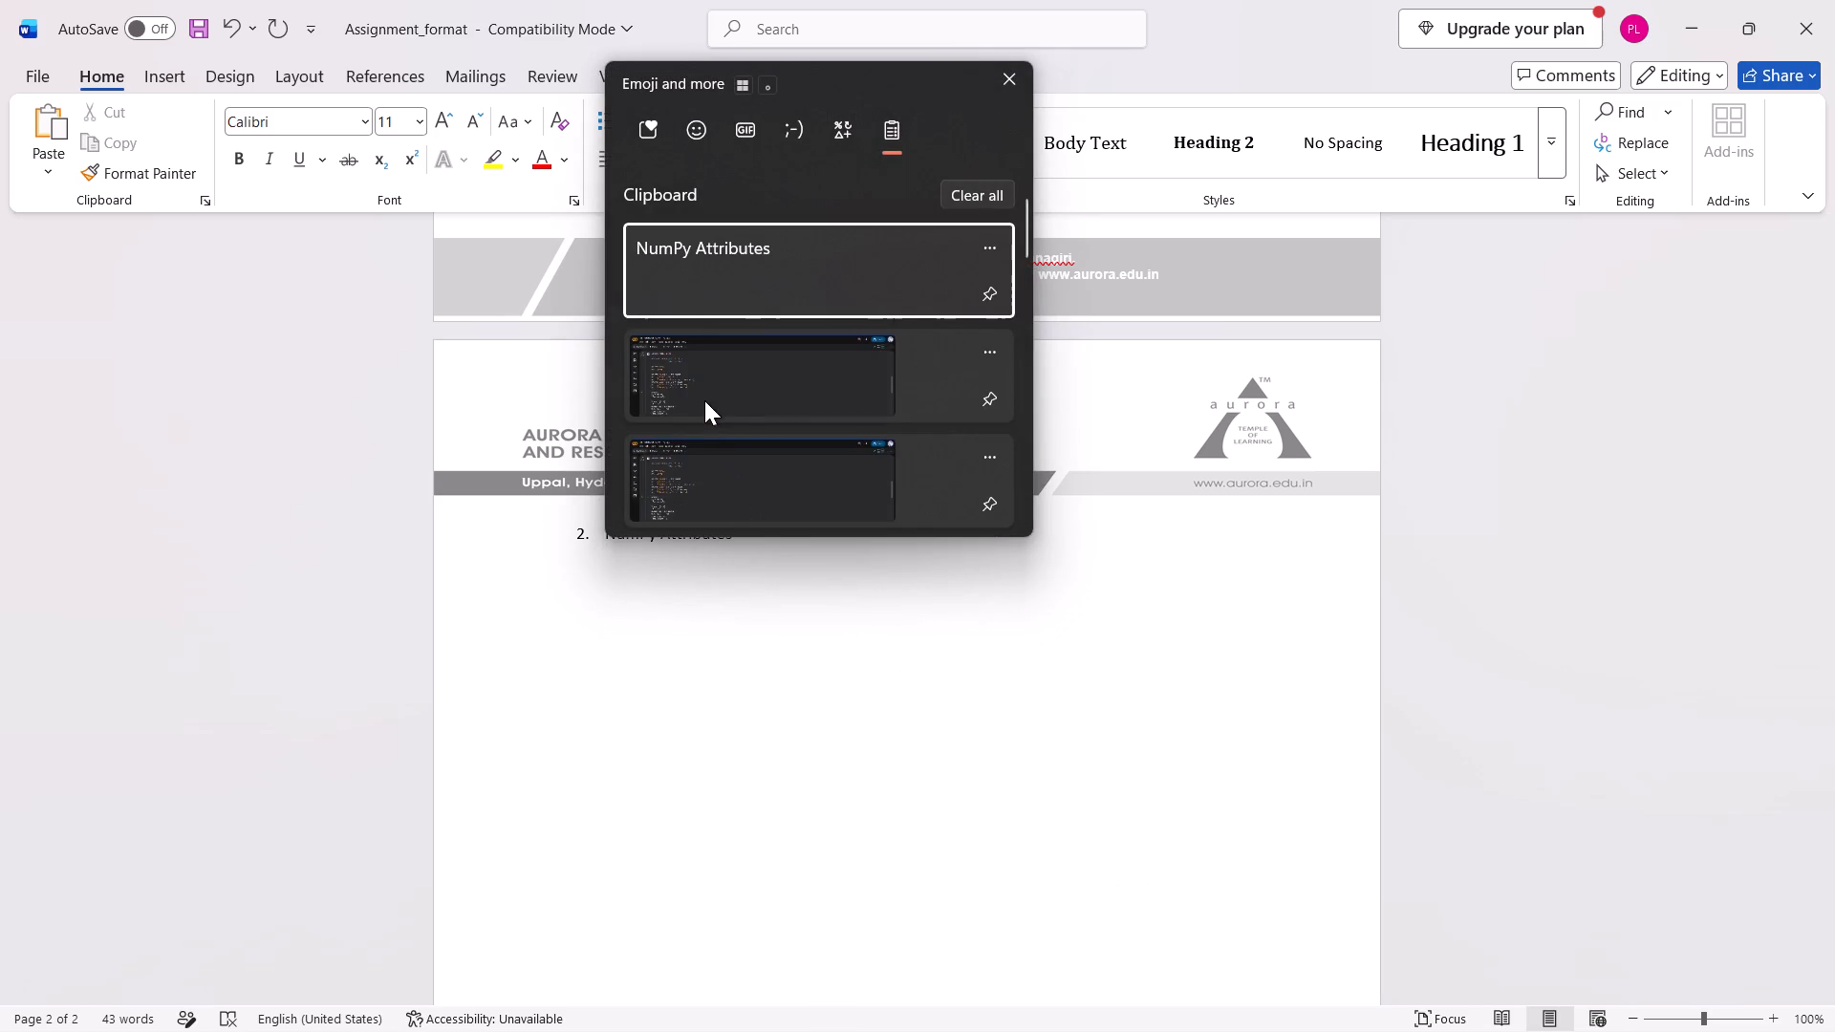
pyautogui.click(704, 400)
pyautogui.hotkey('ctrl', 'v')
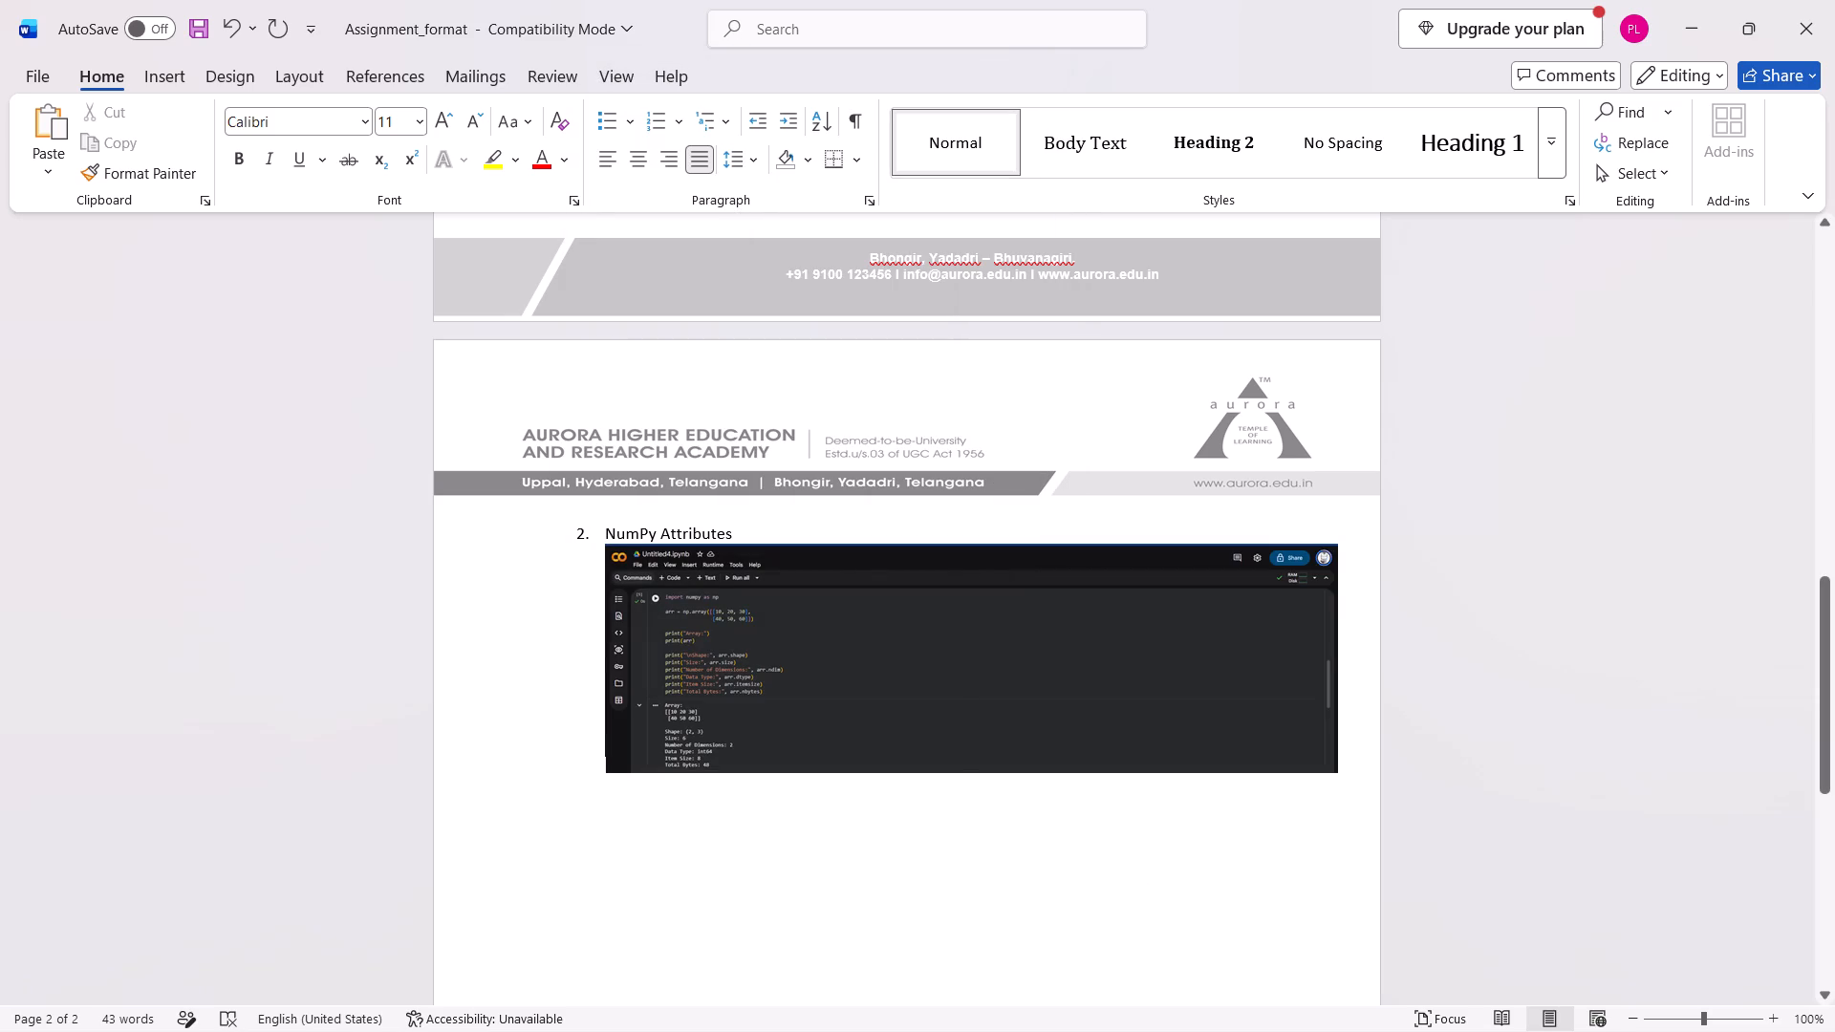
# Stretch the array attributes screenshot to nearly twice its height and widen it slightly toward the page's right edge.
pyautogui.click(910, 737)
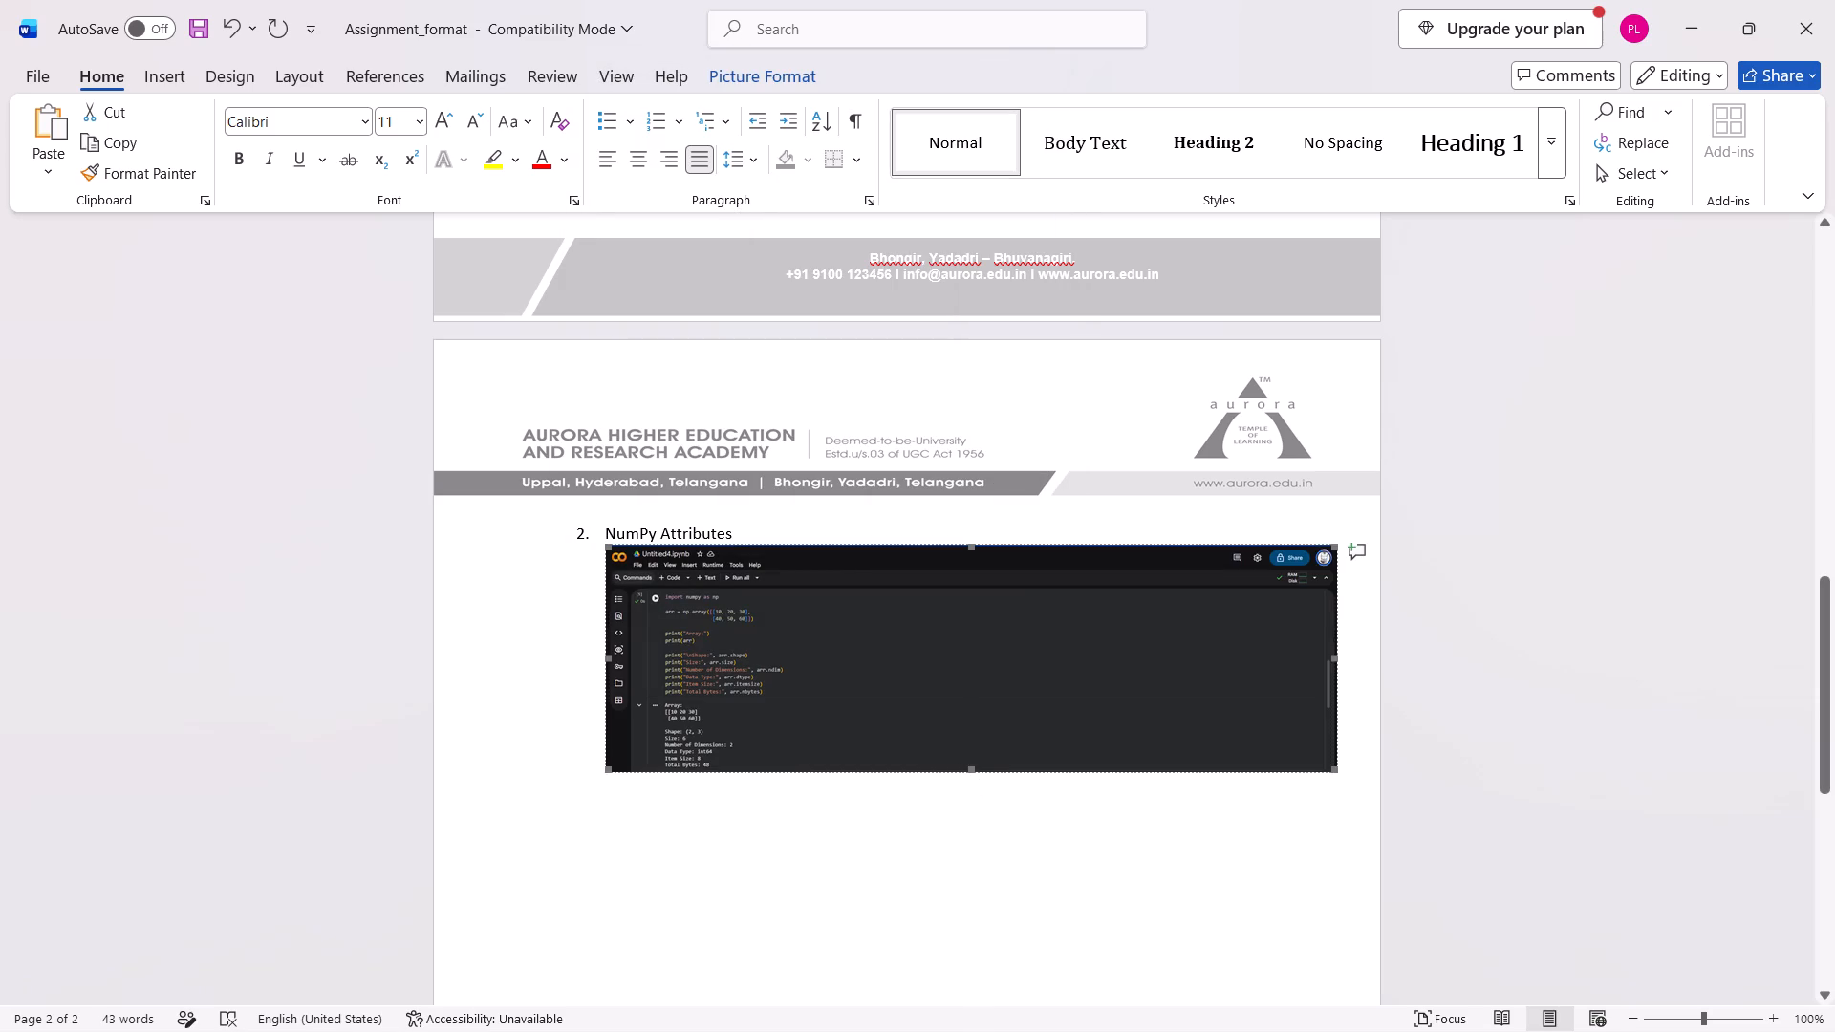
pyautogui.moveTo(975, 771); pyautogui.dragTo(955, 948)
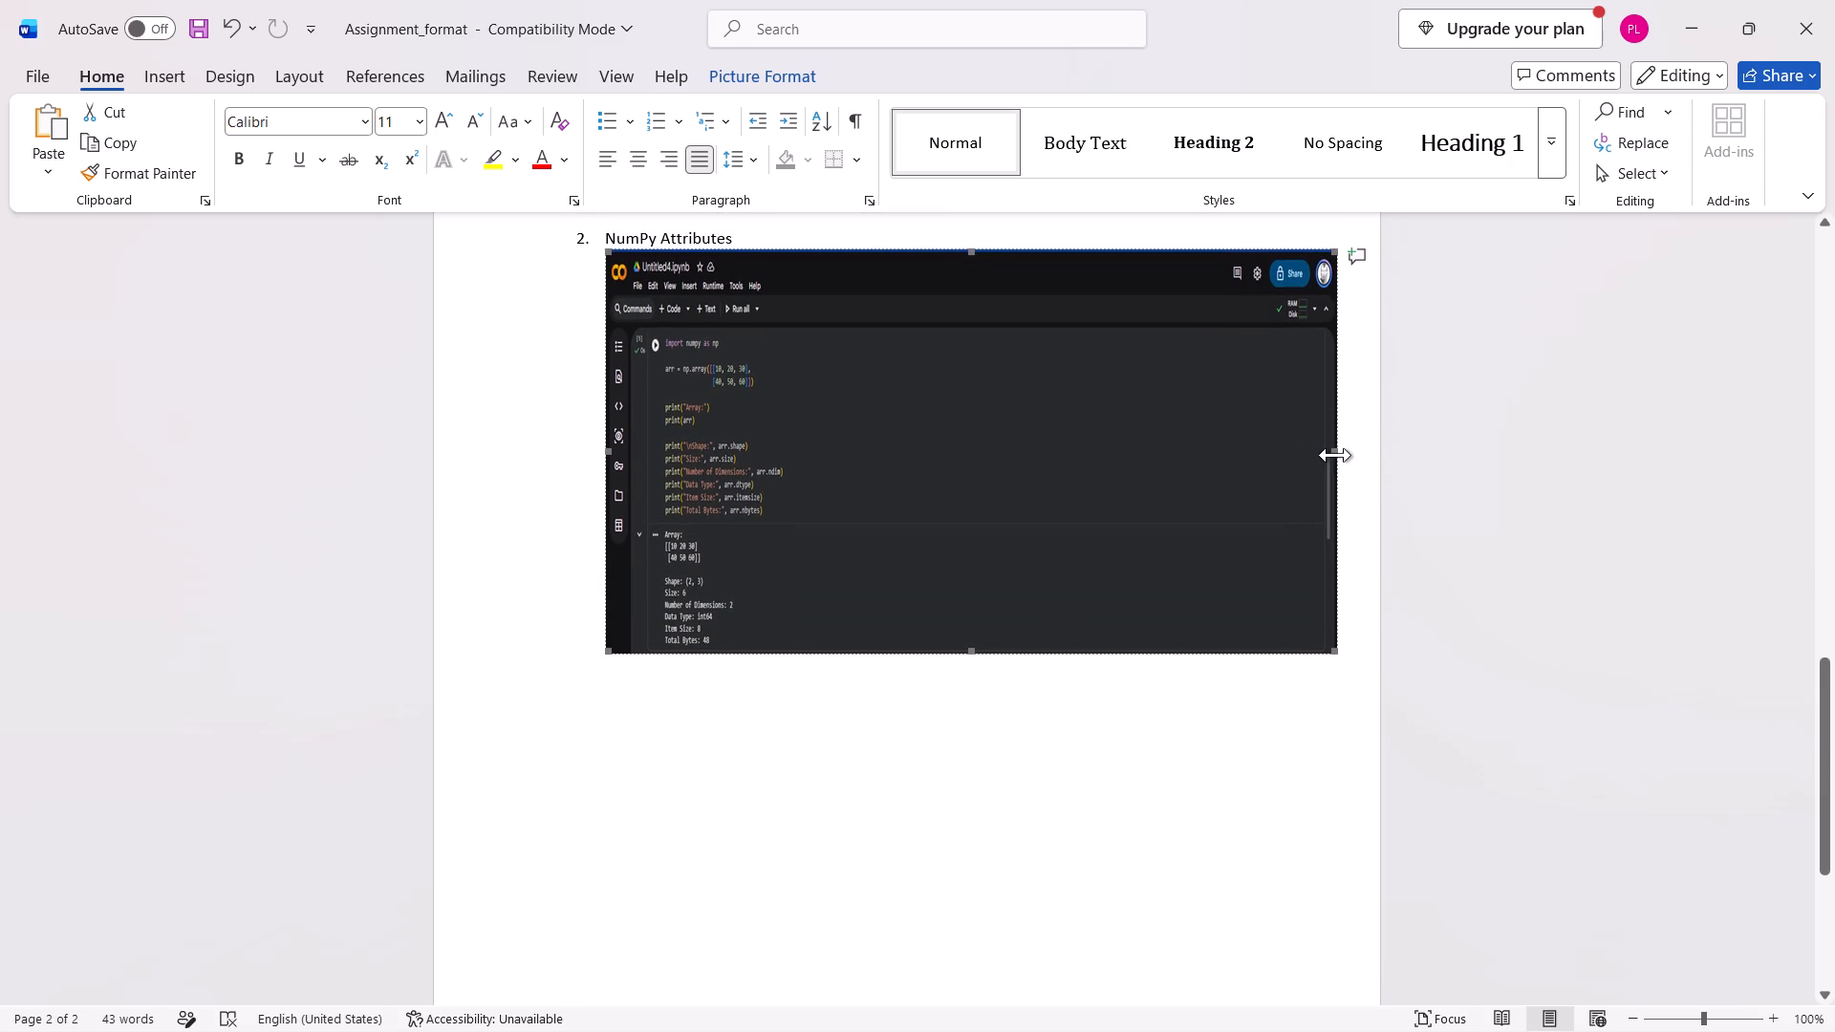
pyautogui.moveTo(1335, 455); pyautogui.dragTo(1371, 463)
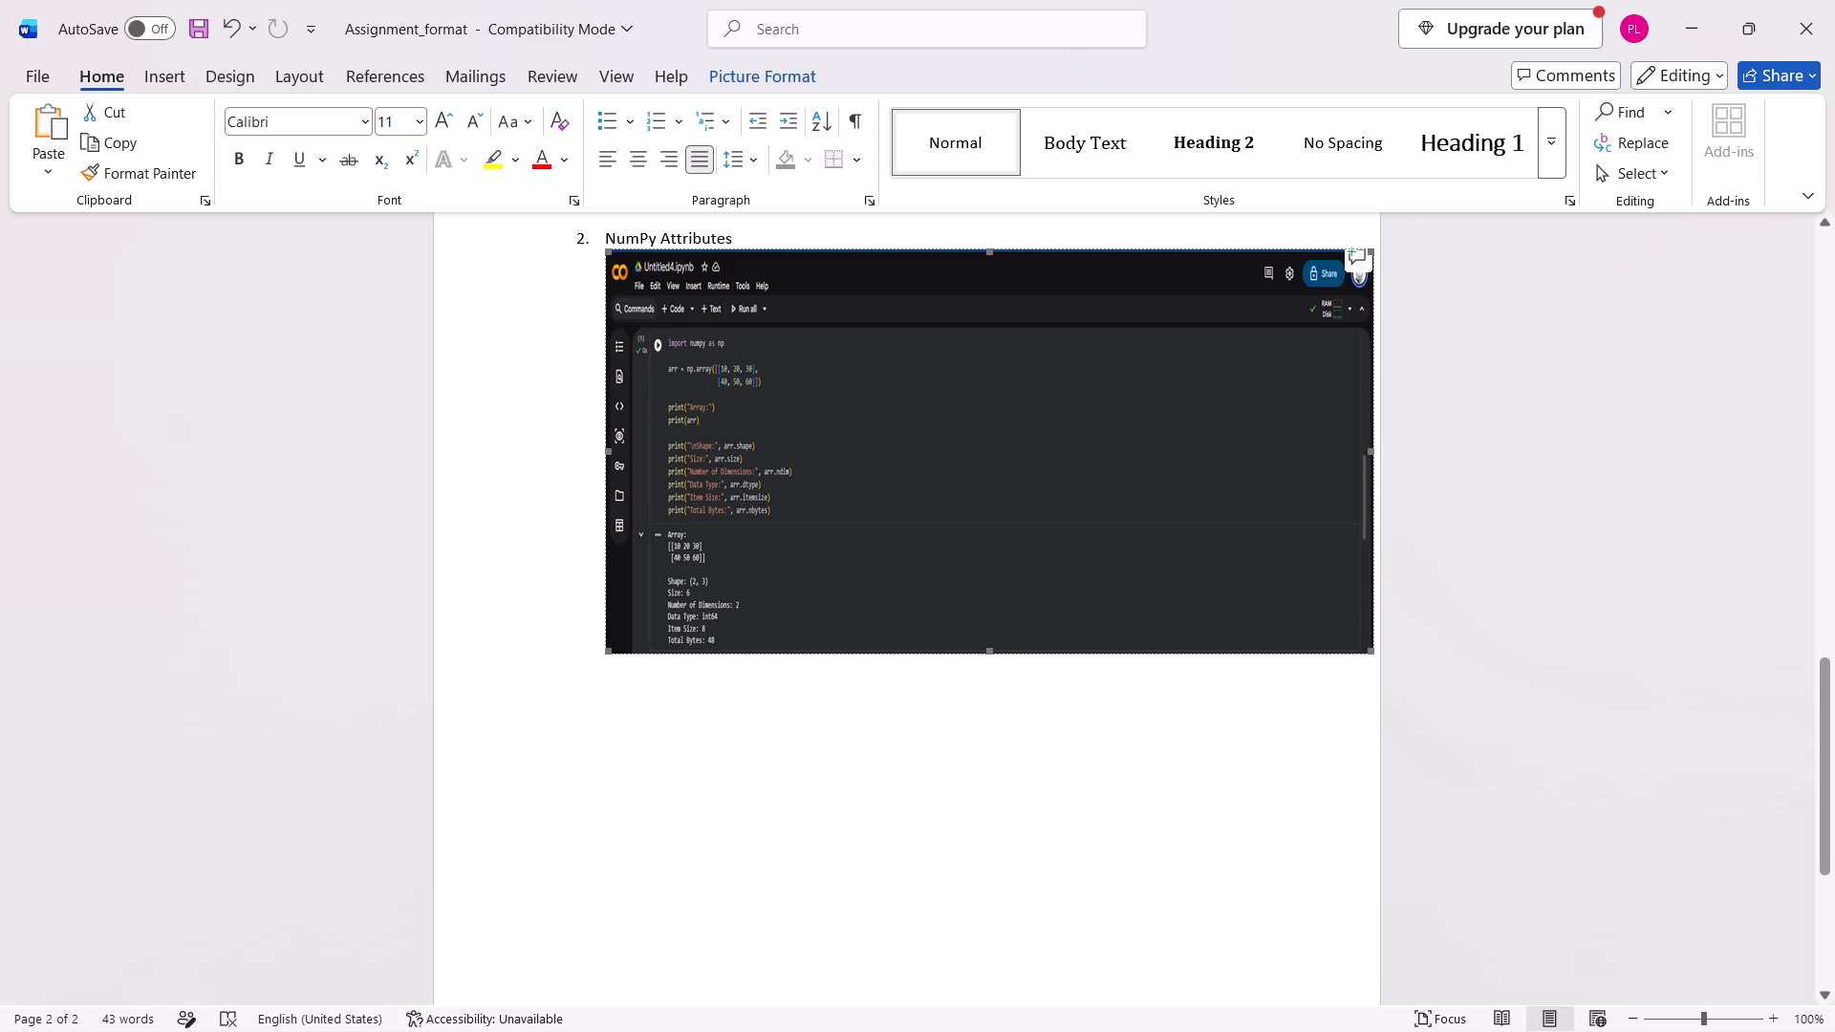
# Start numbered item 3 below the array attributes screenshot, leaving blank space between them.
pyautogui.press('Return')
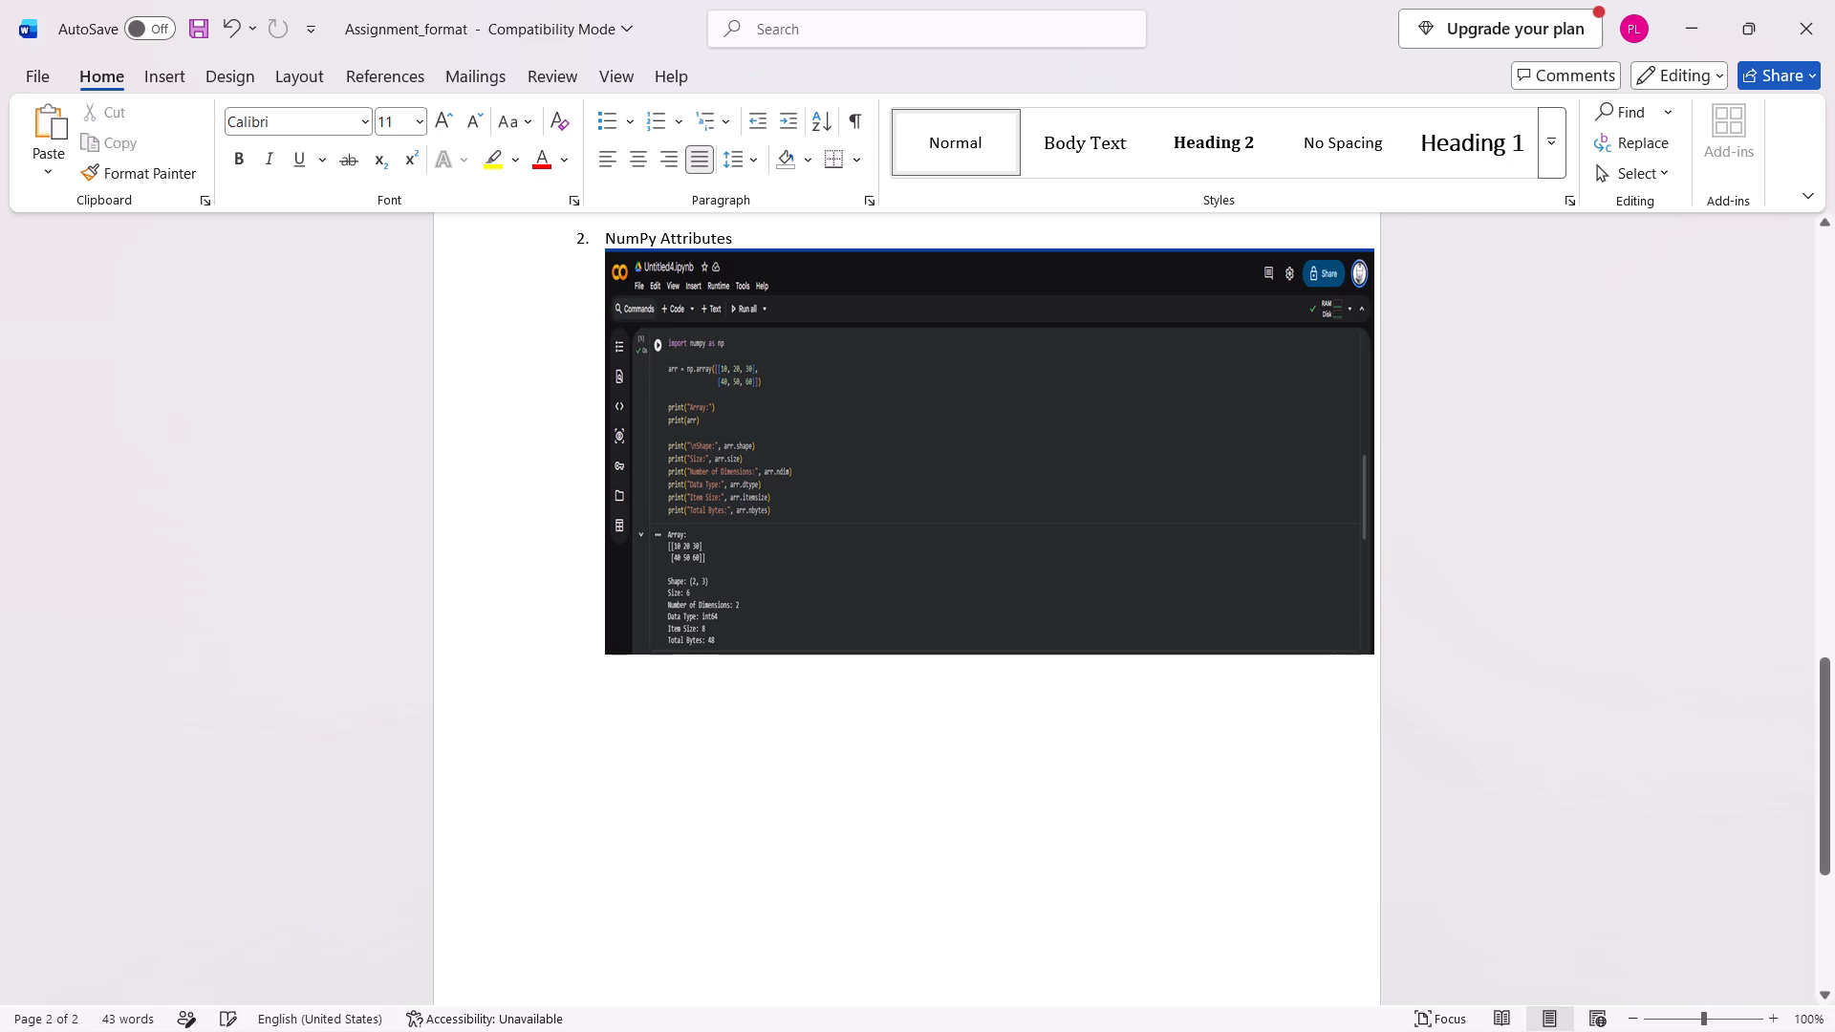
pyautogui.press('Return')
pyautogui.press('Return')
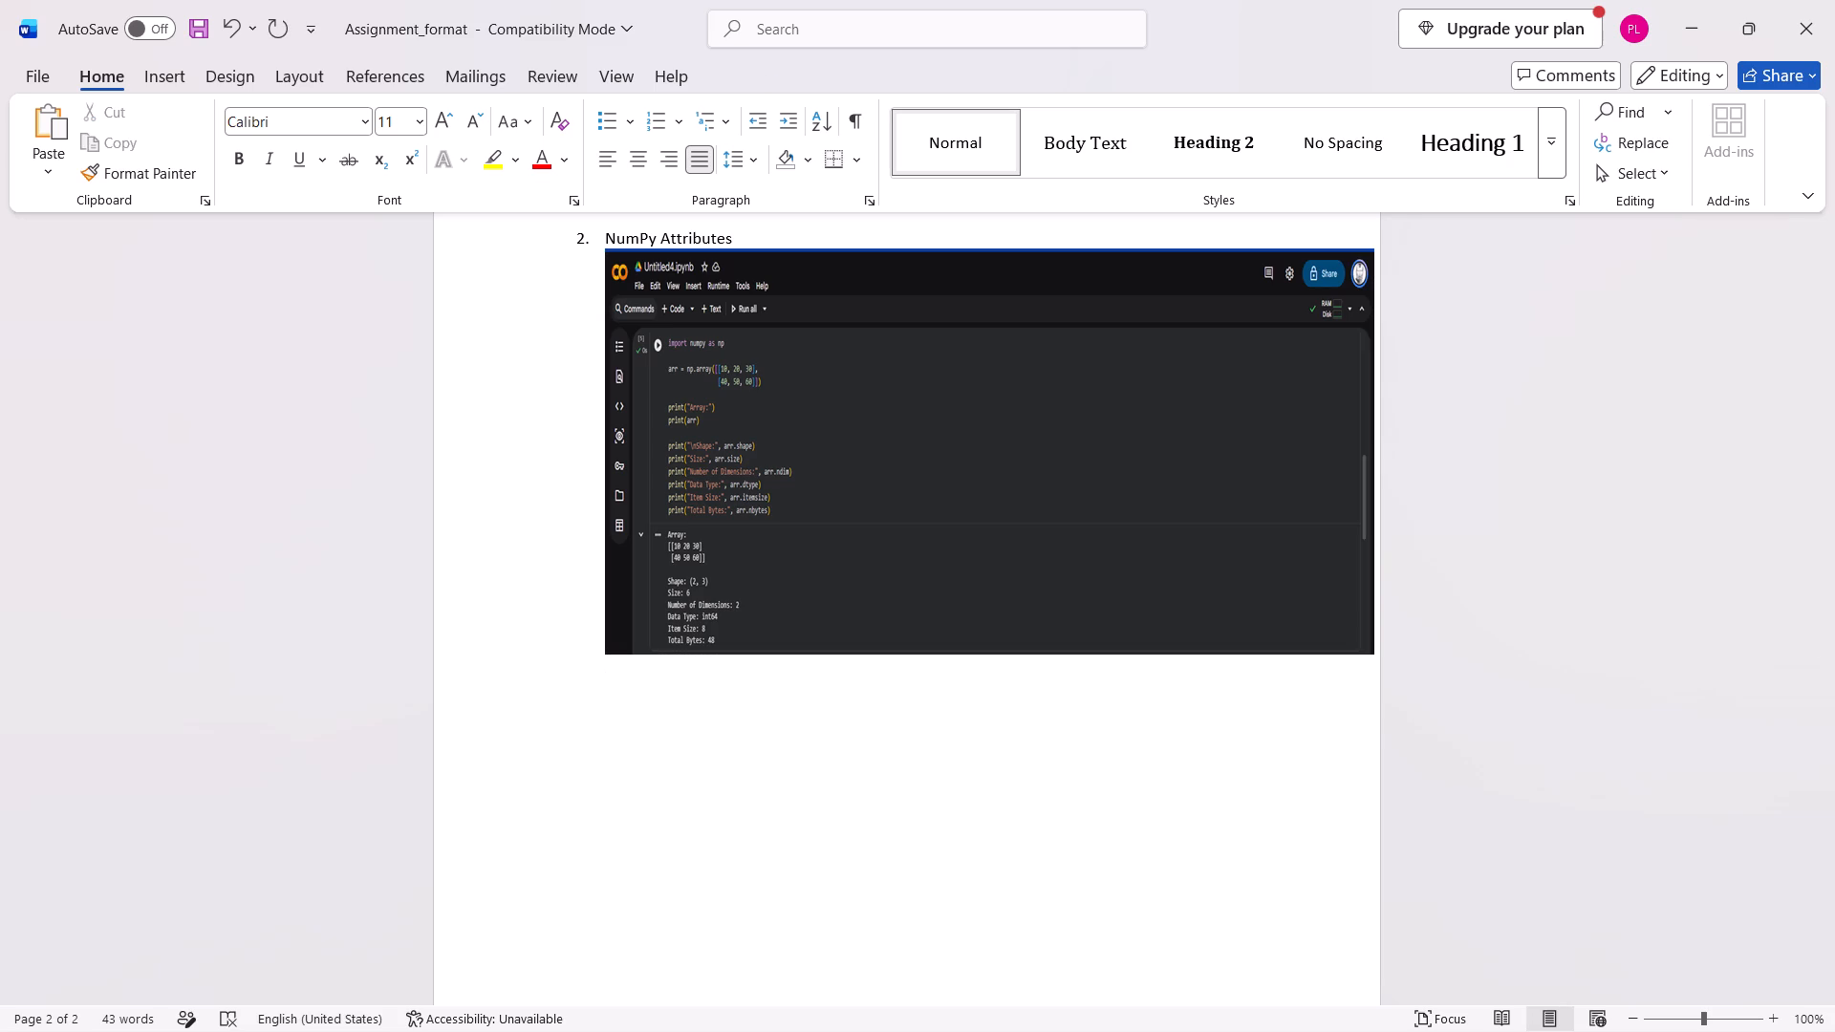
pyautogui.write('3.')
pyautogui.press('space')
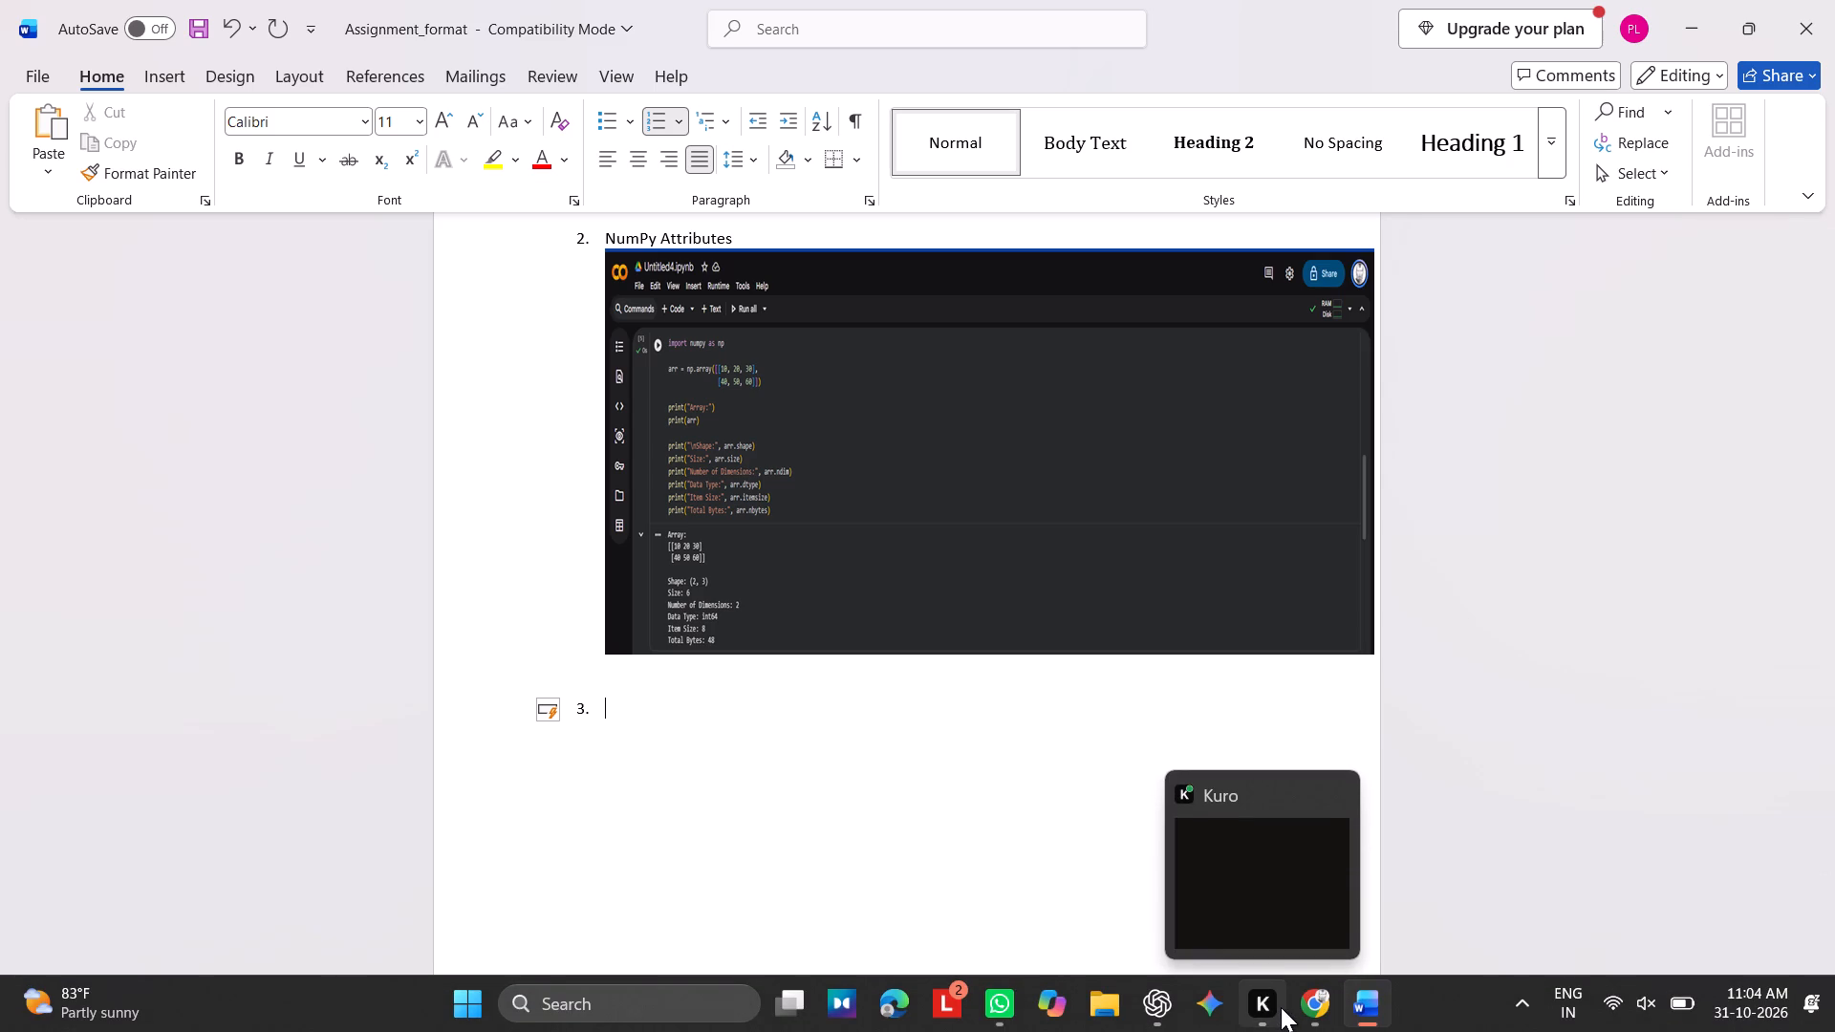
# Switch from the Word report to the Untitled4.ipynb Colab notebook in Chrome.
pyautogui.click(1317, 1005)
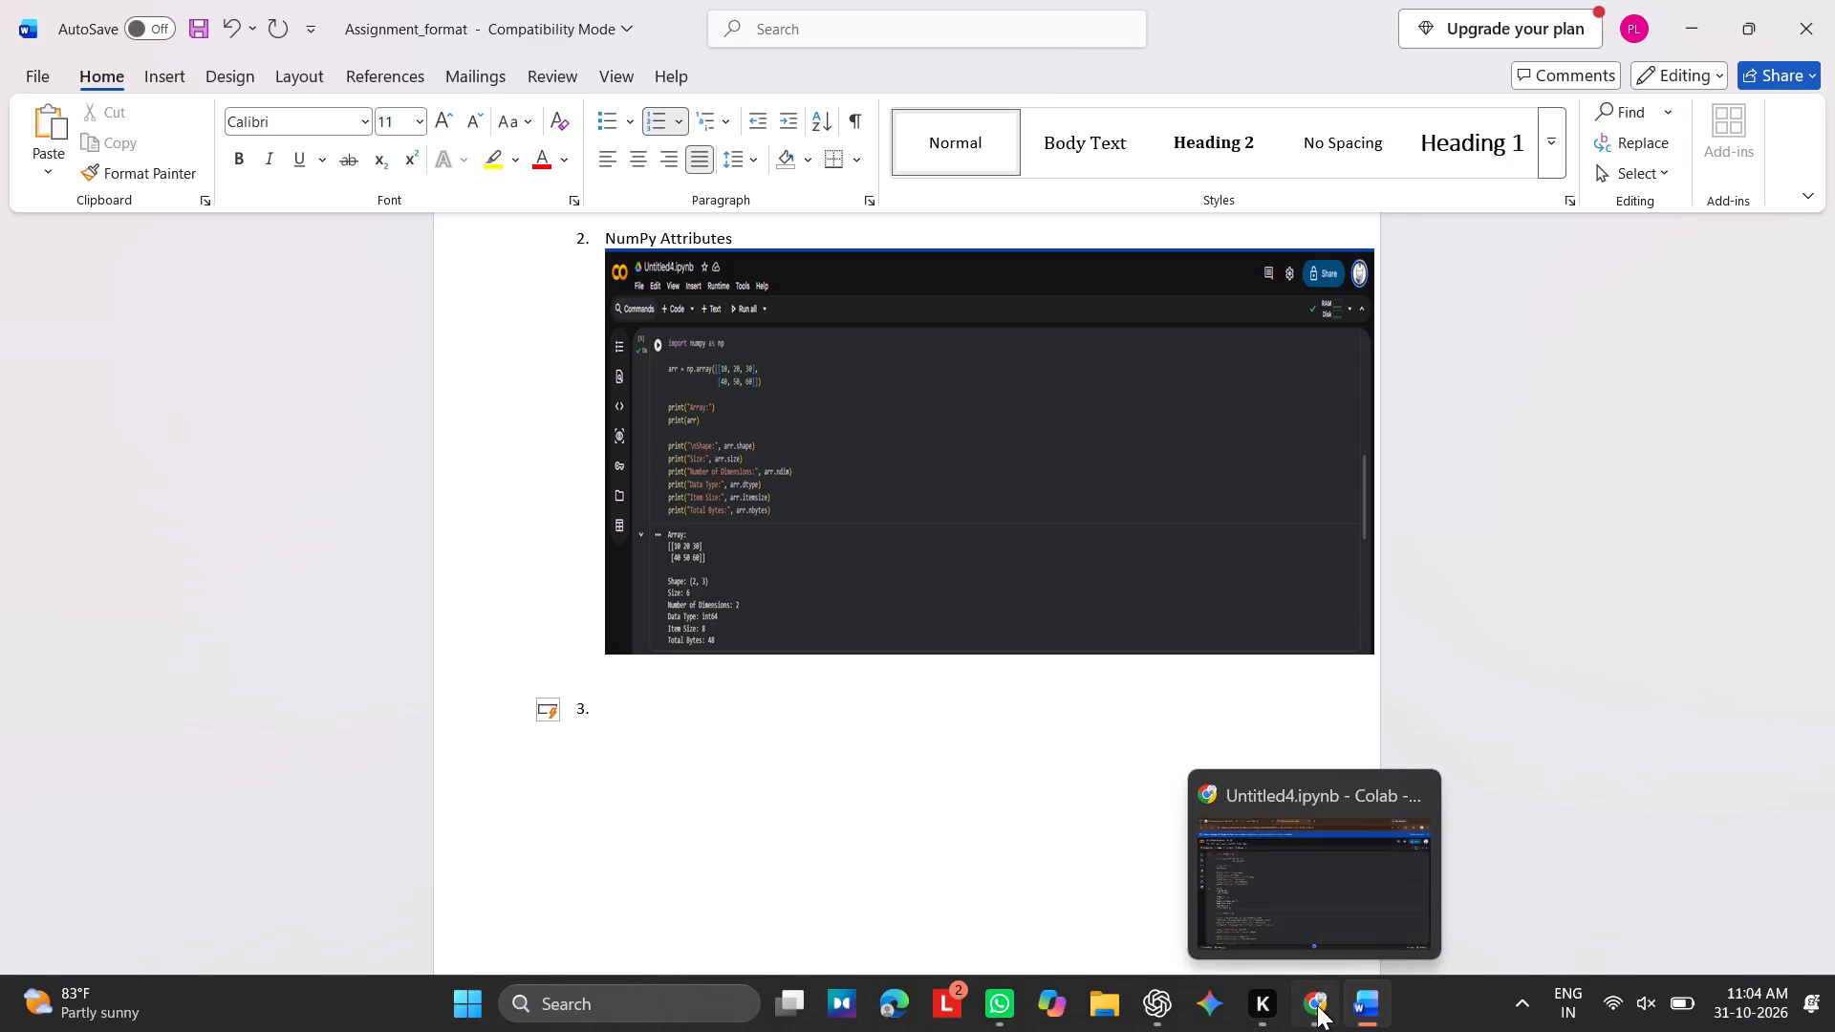
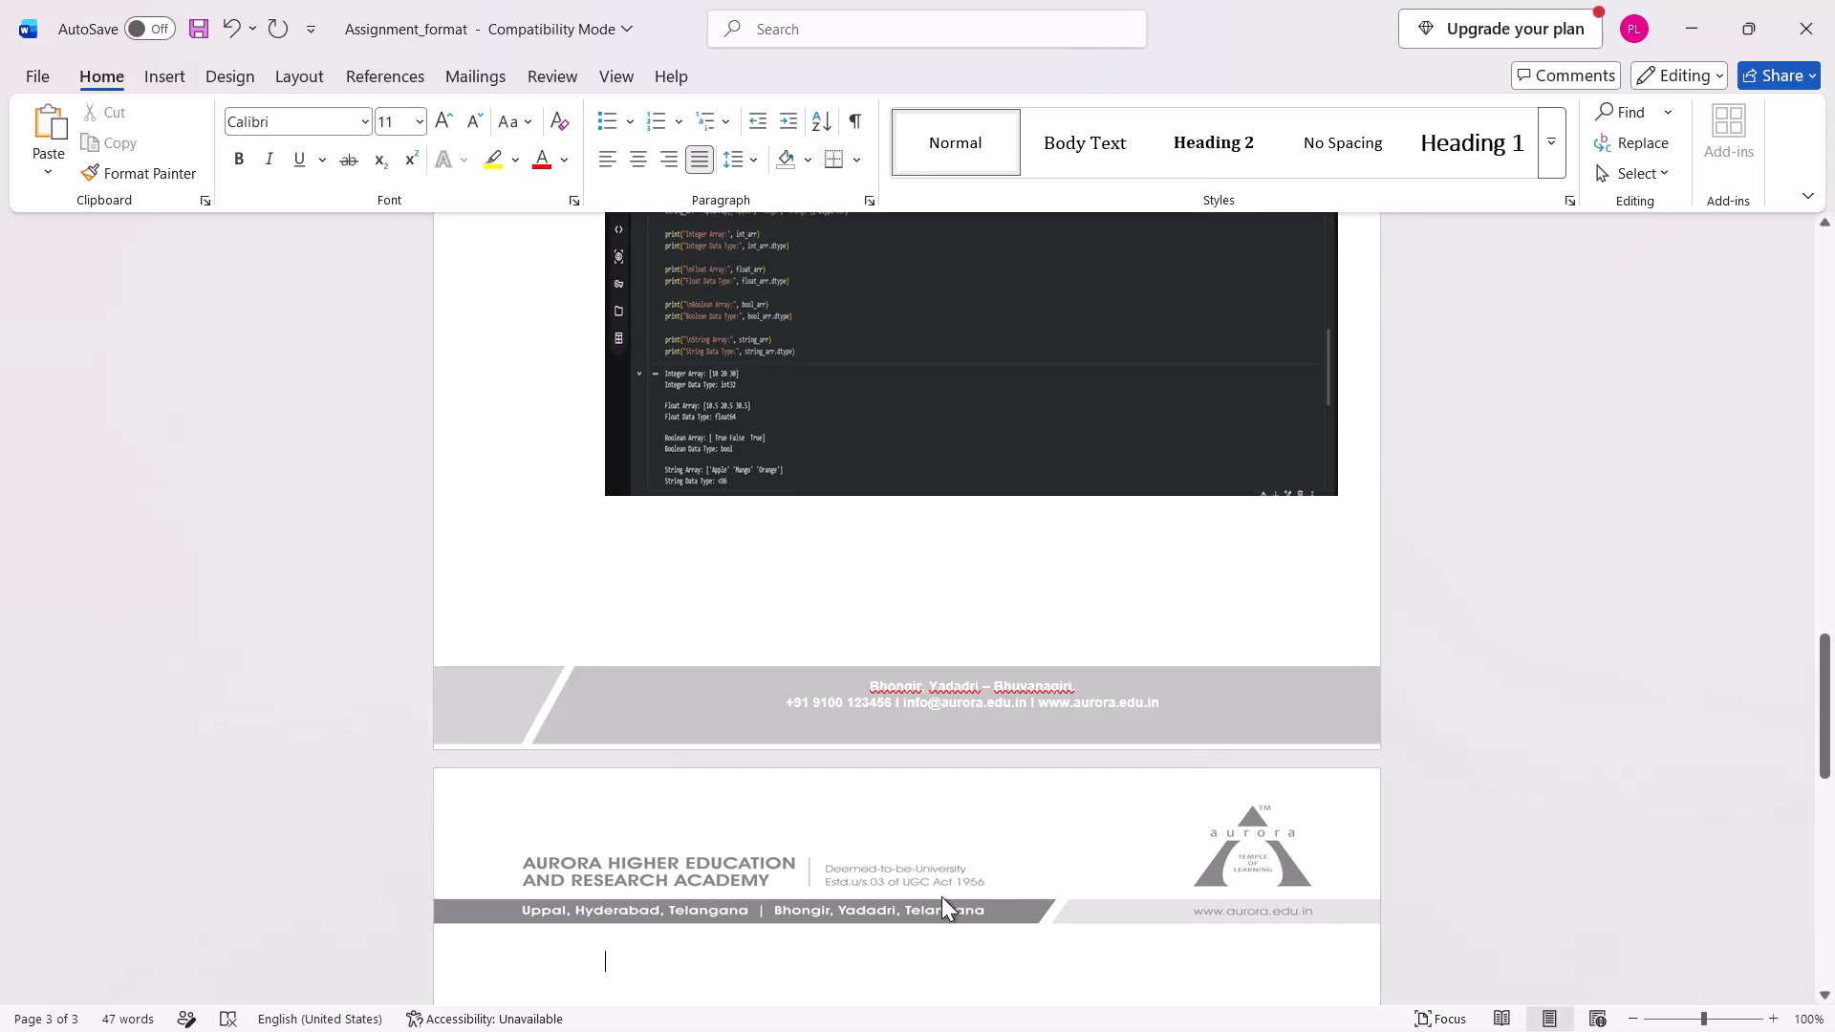
# Start numbered item 4 at the top of the new page following the data types program screenshot.
pyautogui.write('4.')
pyautogui.press('space')
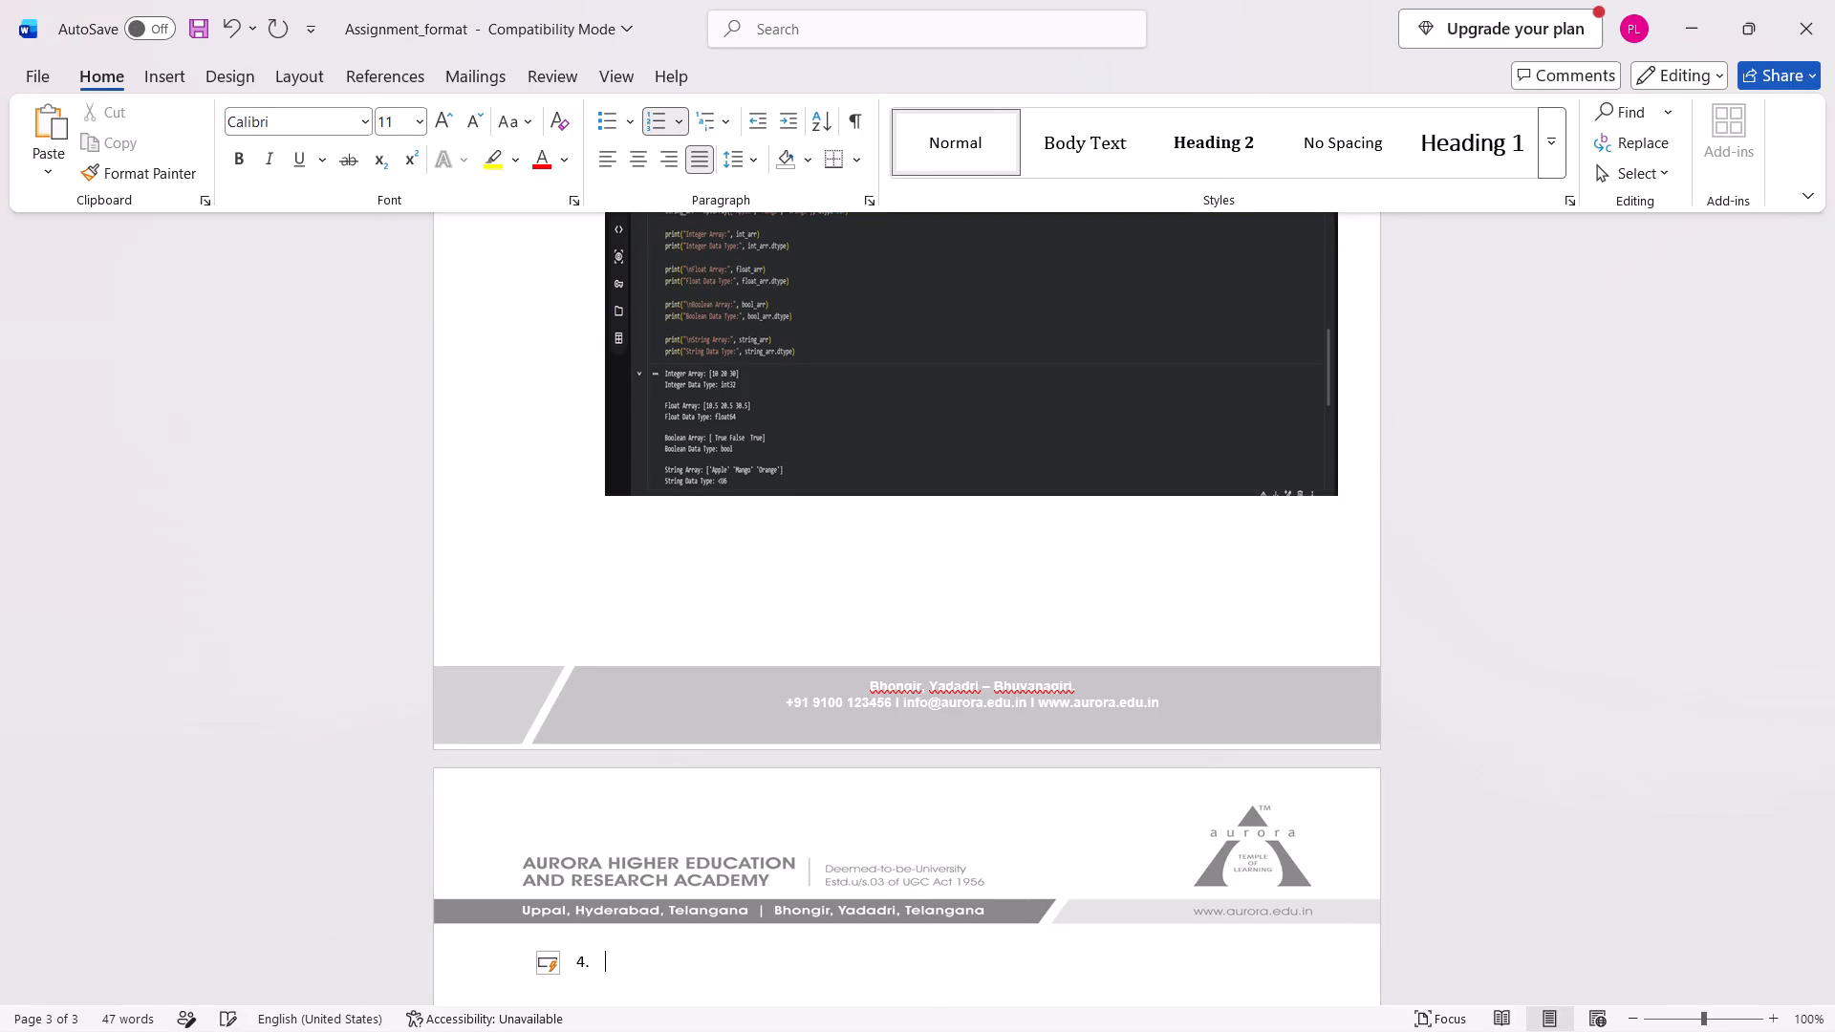
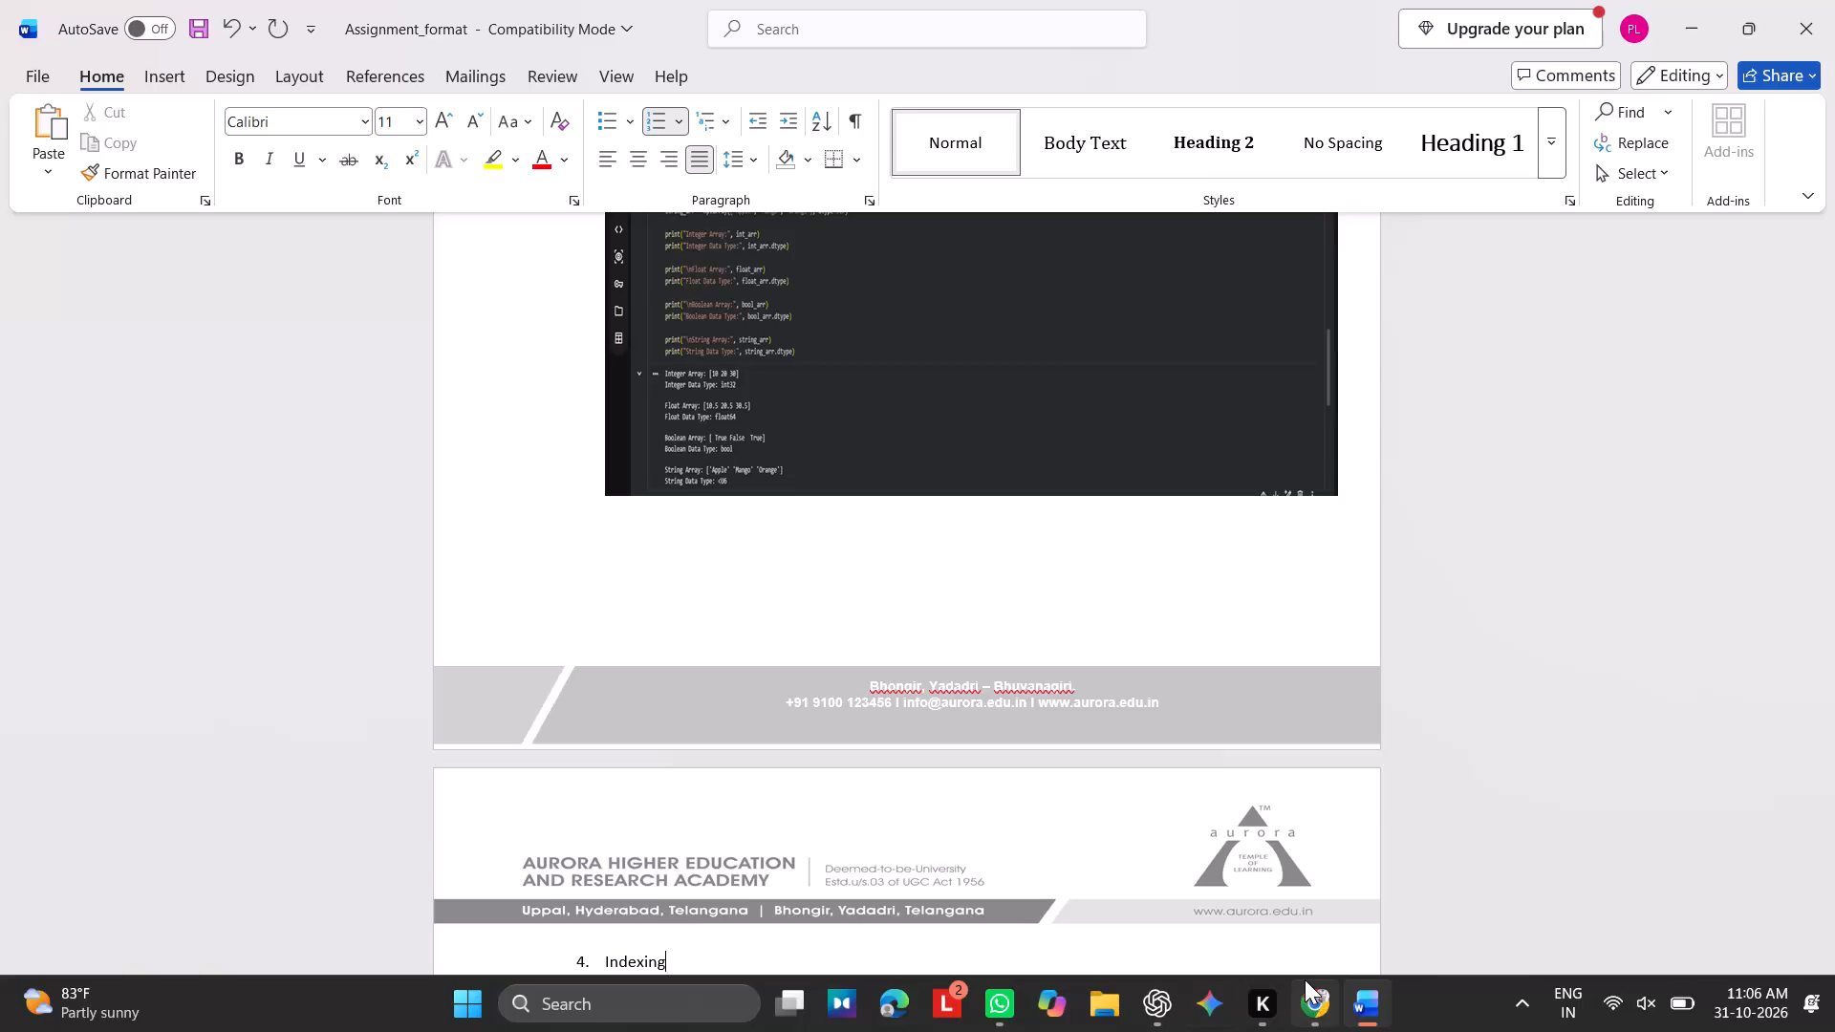
# Switch to the Colab notebook and capture a screenshot of the array indexing program together with its full output.
pyautogui.click(1305, 979)
pyautogui.scroll(-4, 773, 490)
pyautogui.scroll(1, 773, 490)
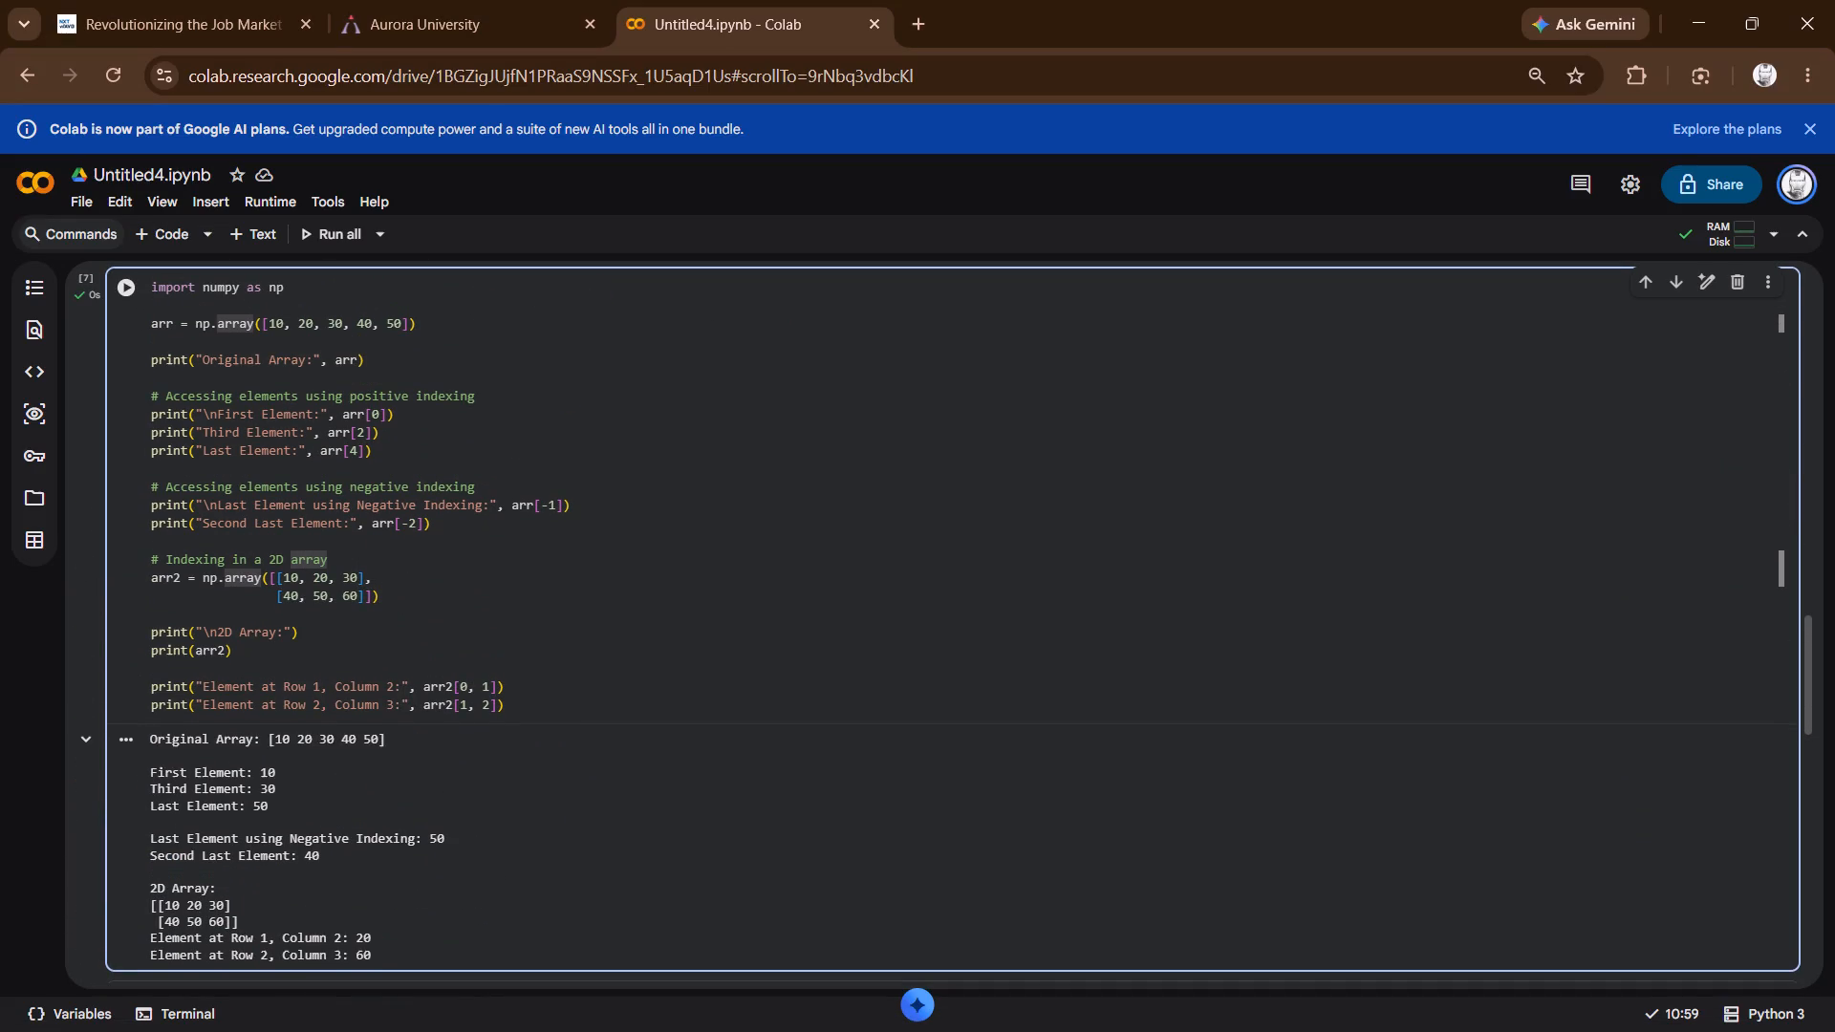
pyautogui.press('shift+super+s')
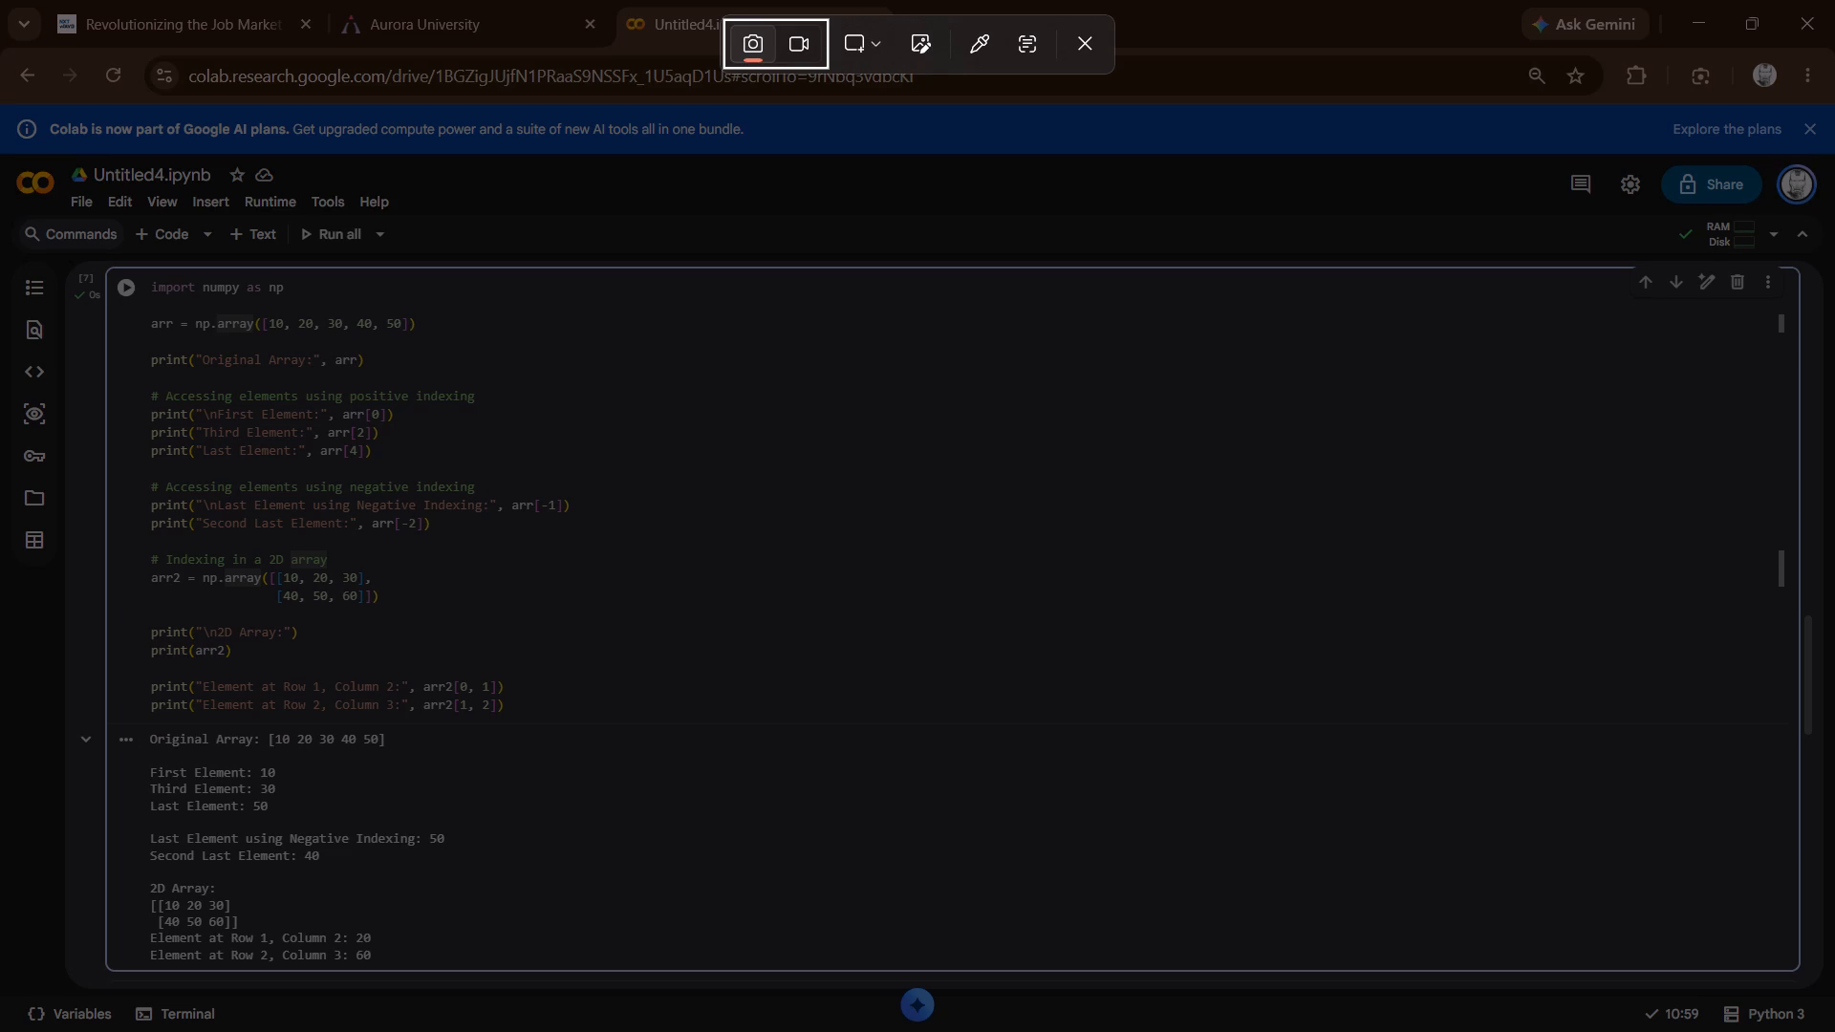
pyautogui.moveTo(0, 104); pyautogui.dragTo(1834, 948)
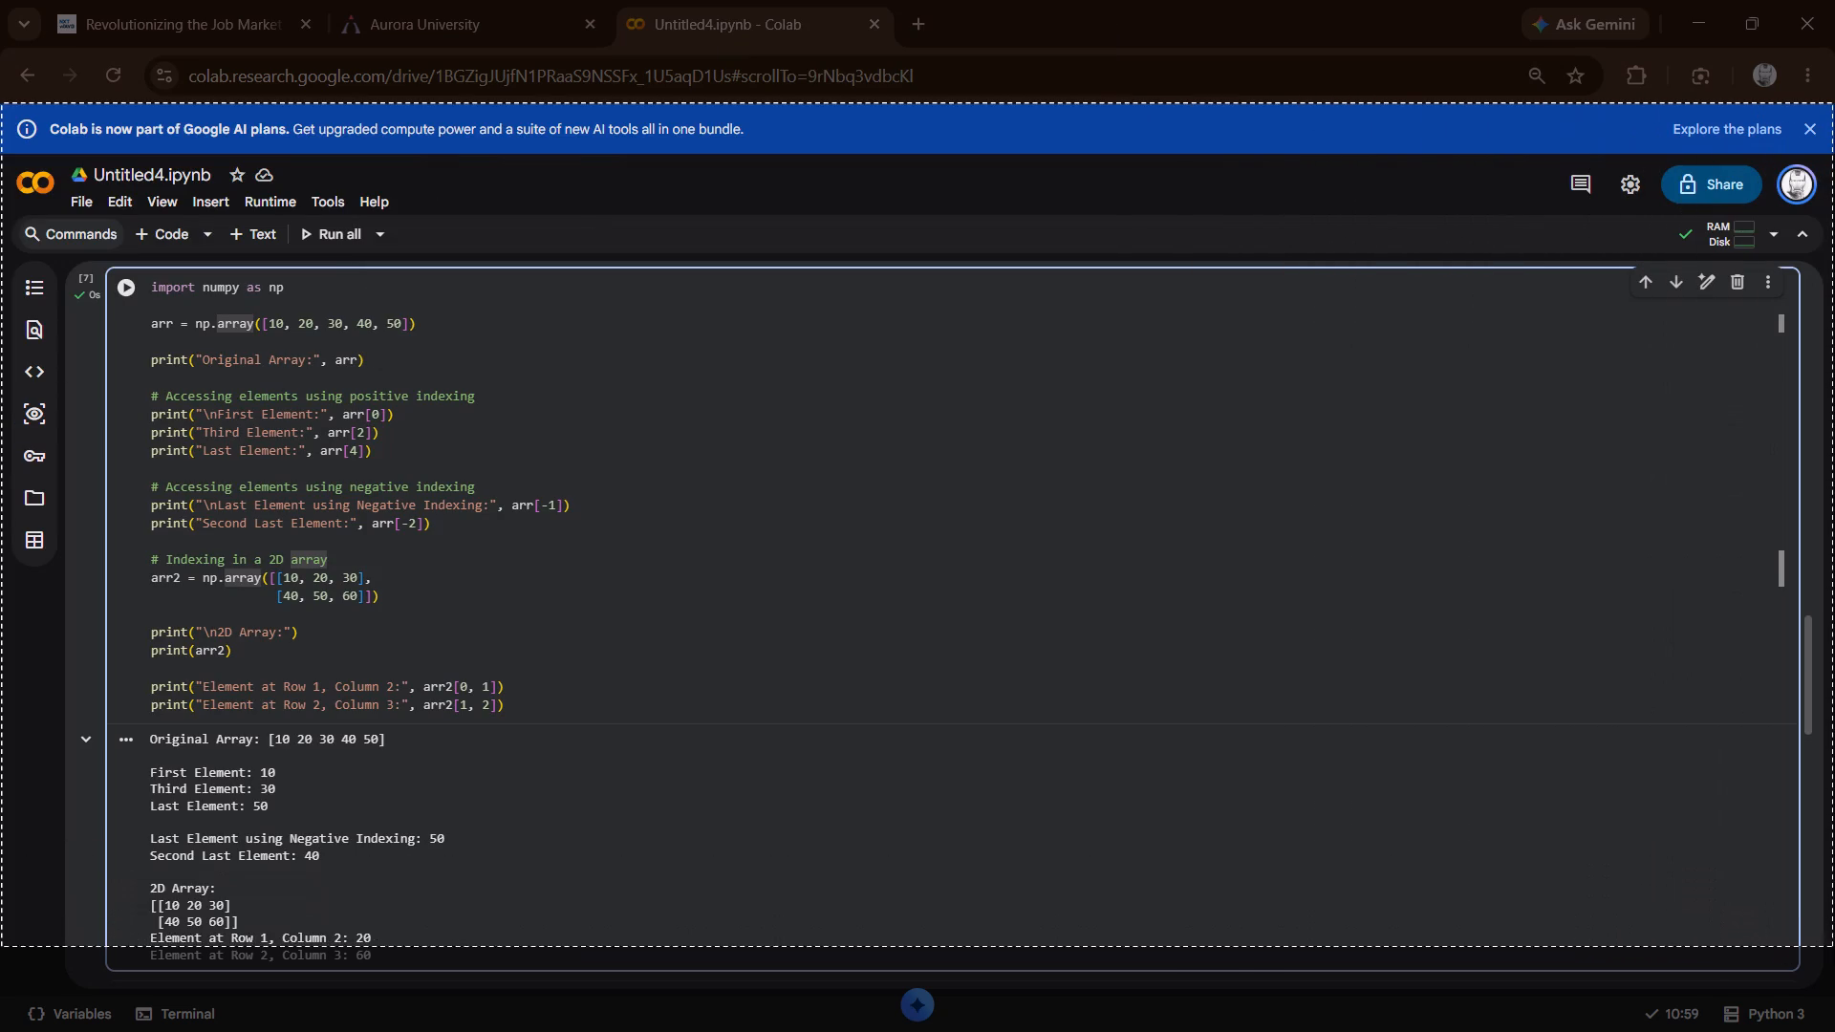
pyautogui.moveTo(1834, 948); pyautogui.dragTo(1834, 969)
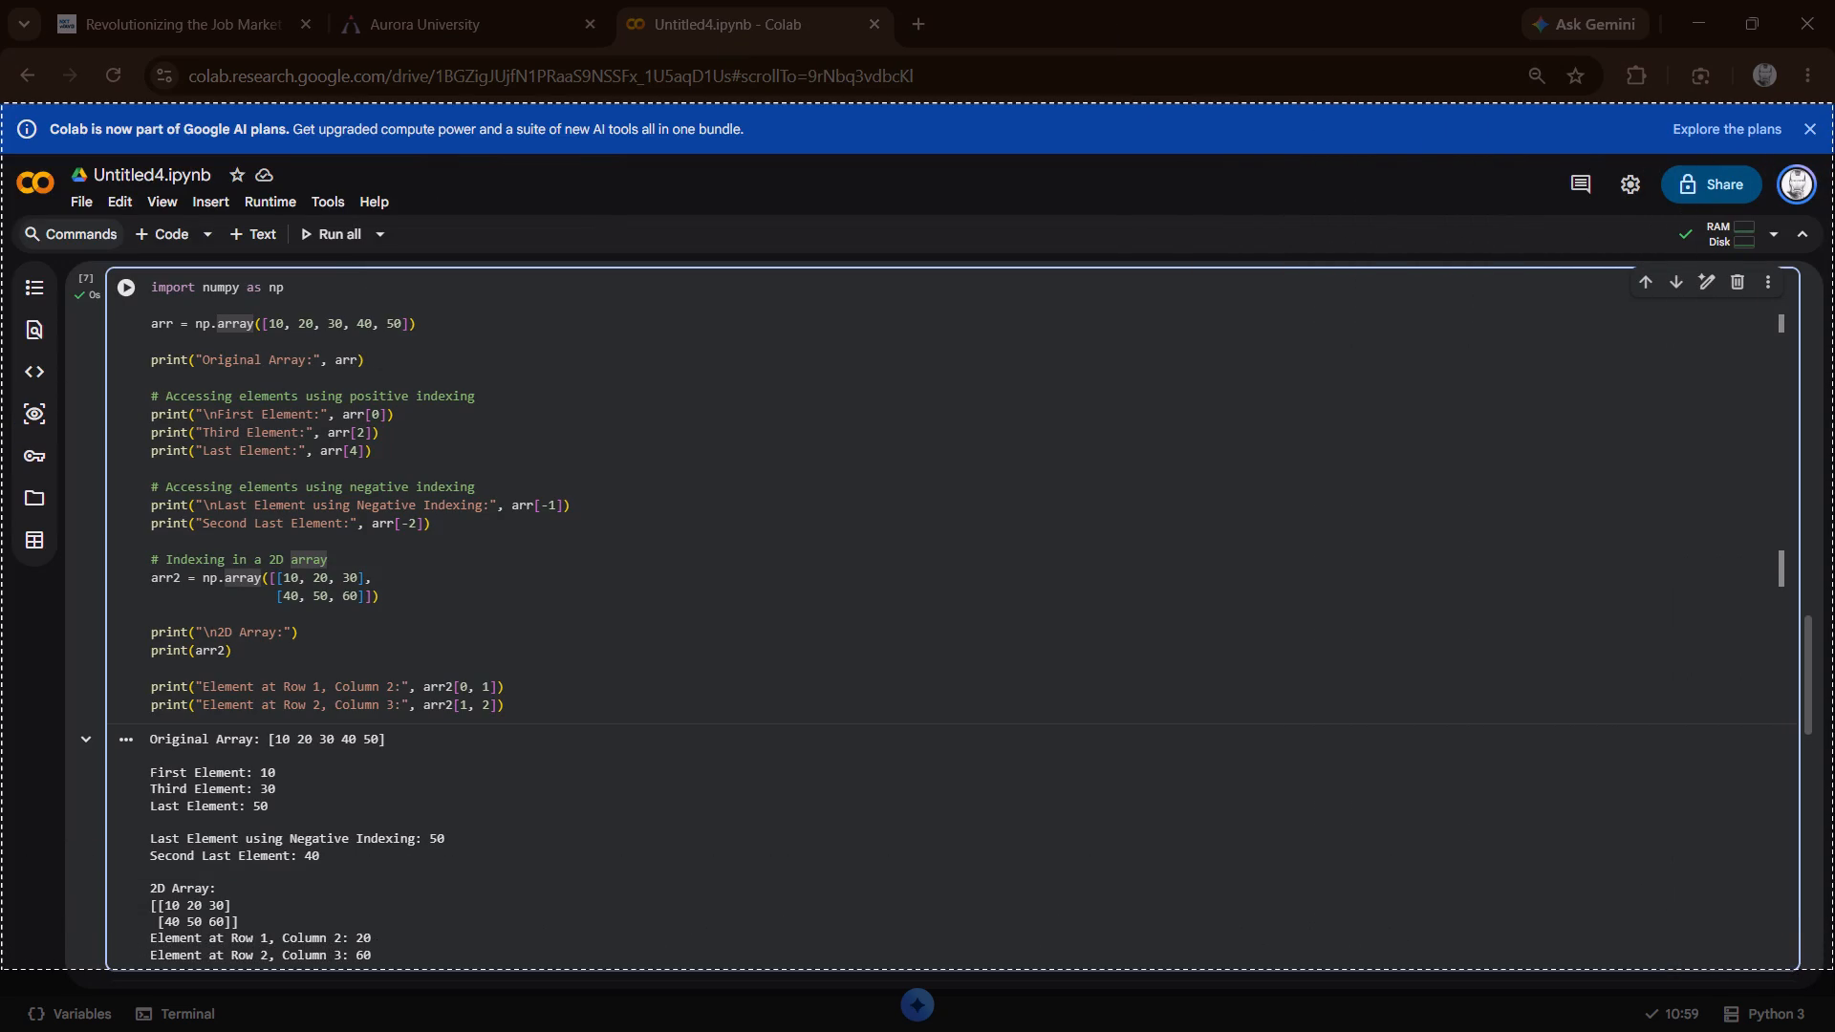
pyautogui.moveTo(1834, 969); pyautogui.dragTo(1834, 966)
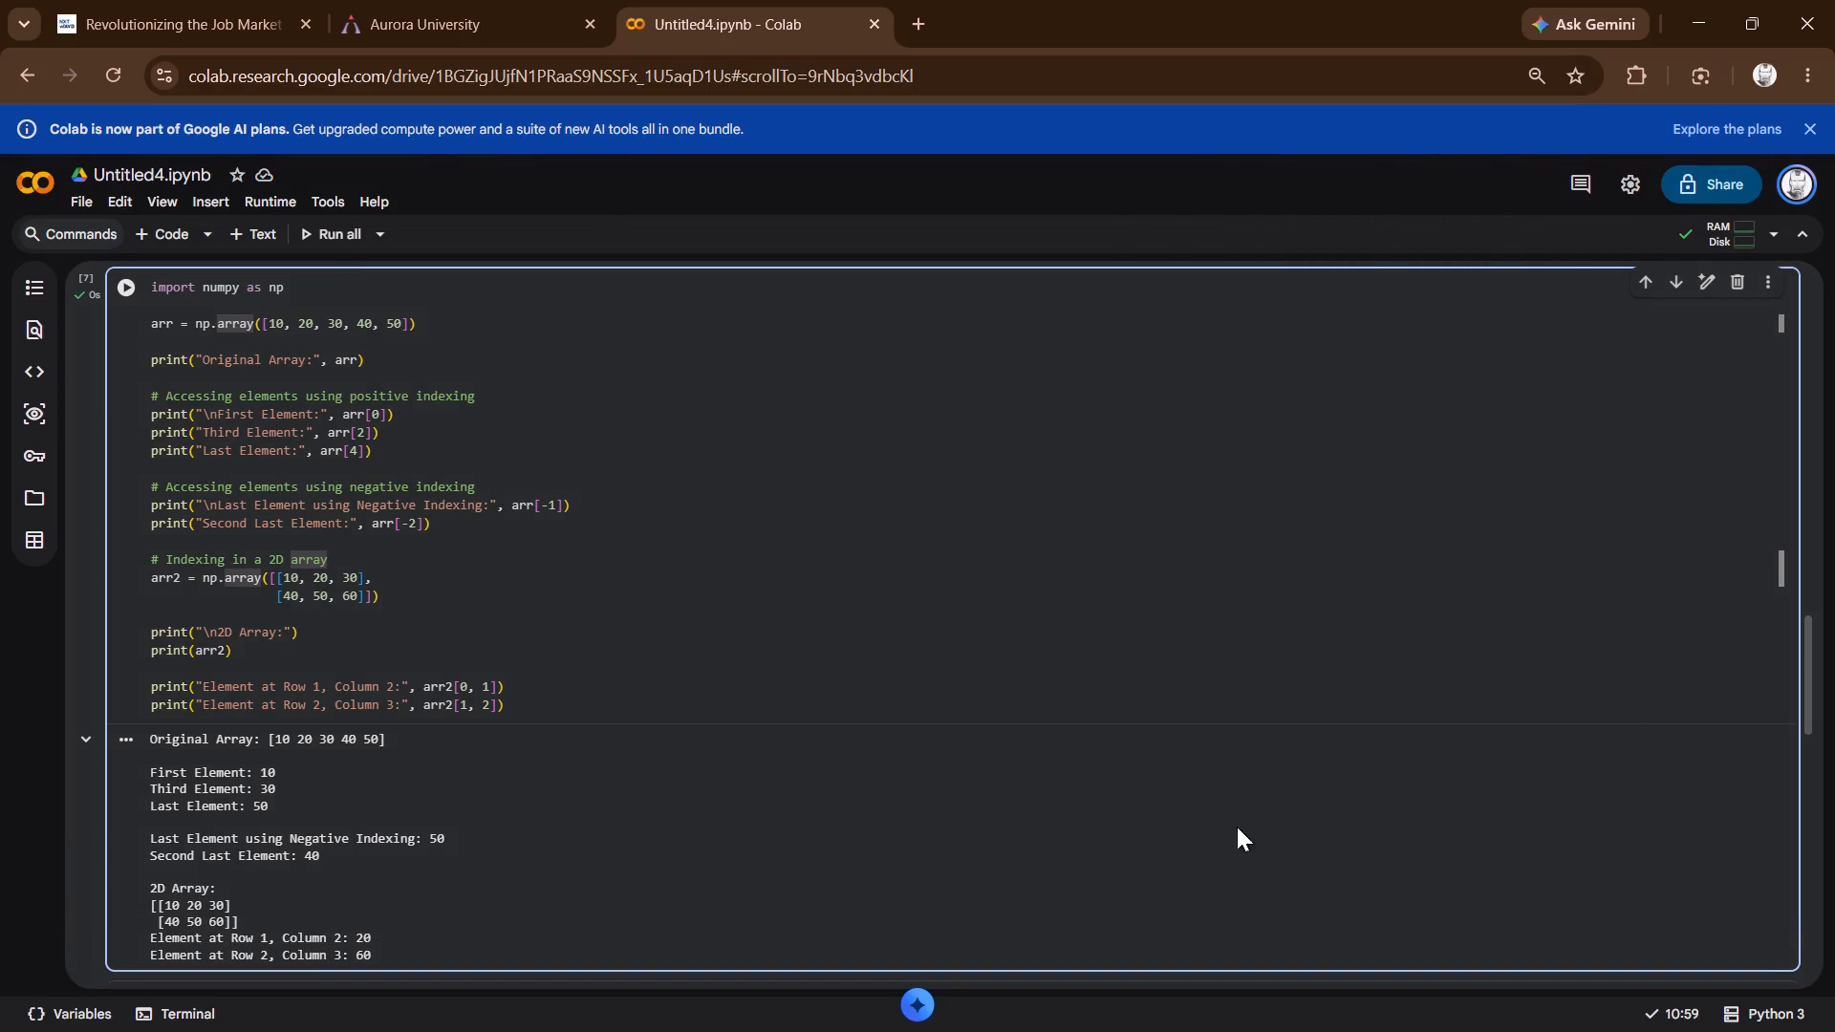
# Return to the Word report and paste the captured screenshot on an unnumbered line under item 4, Indexing.
pyautogui.click(1353, 1003)
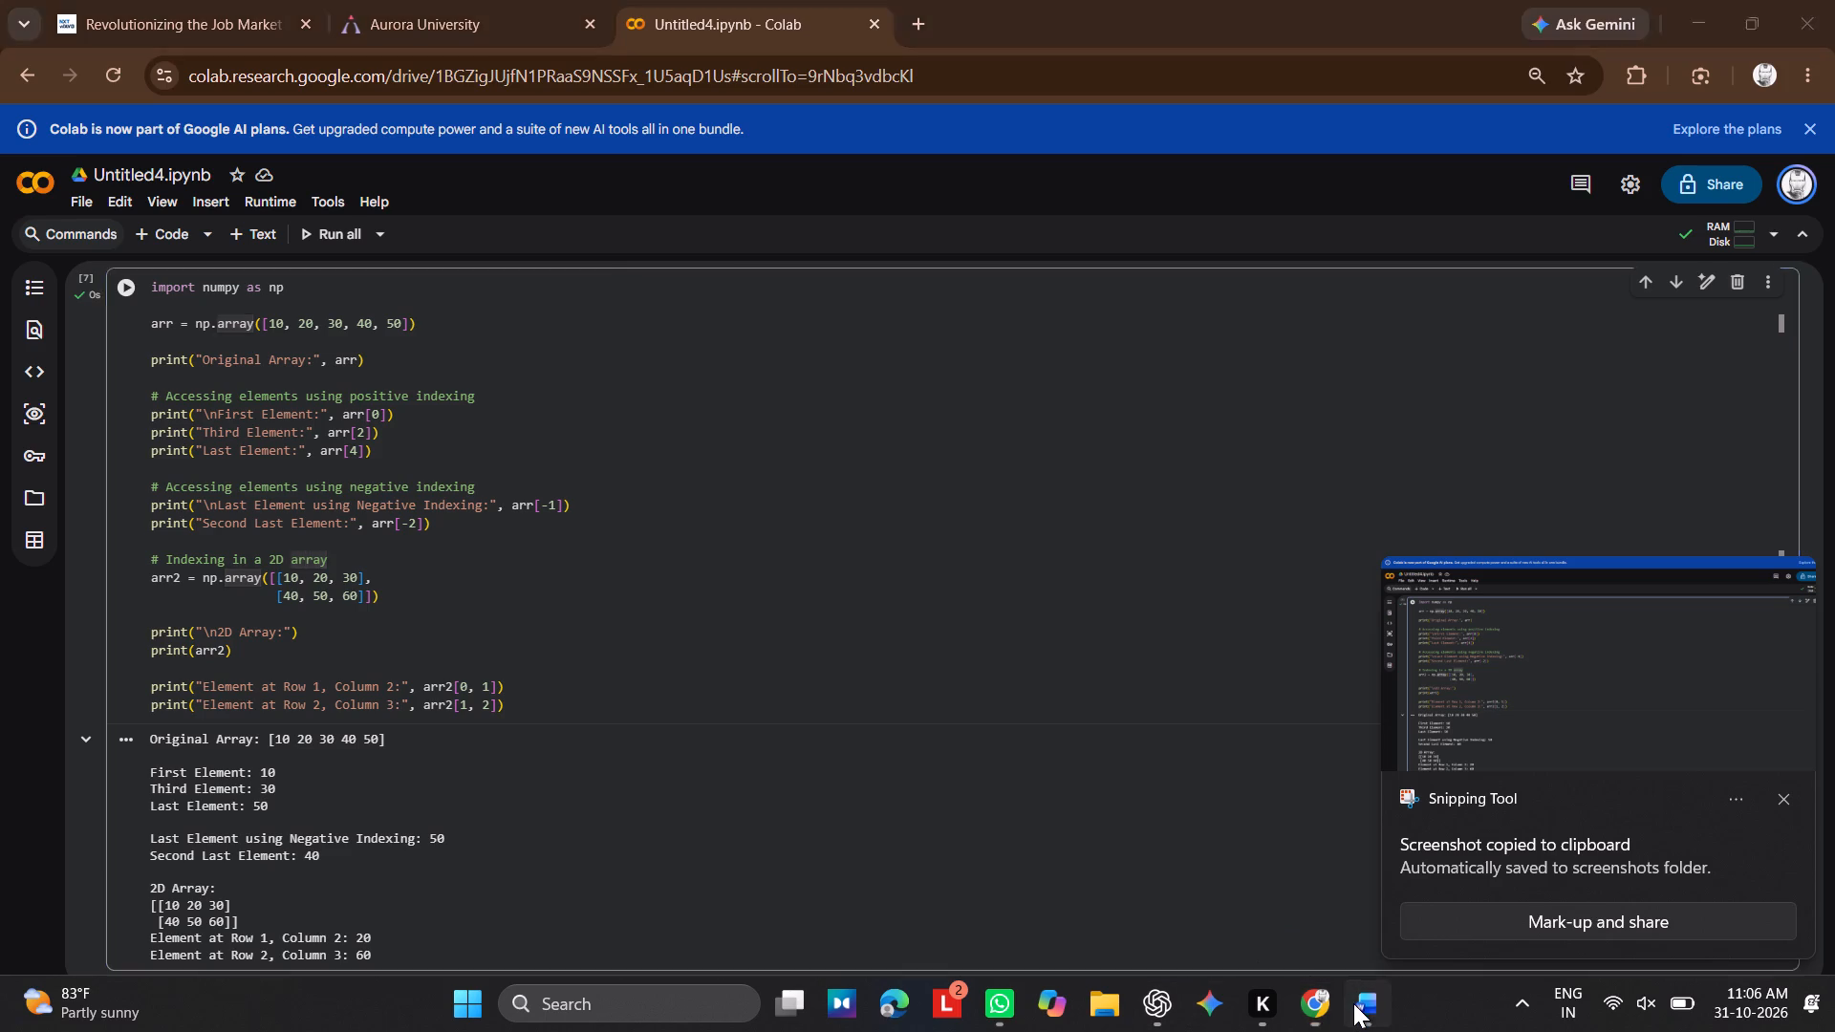
pyautogui.press('Return')
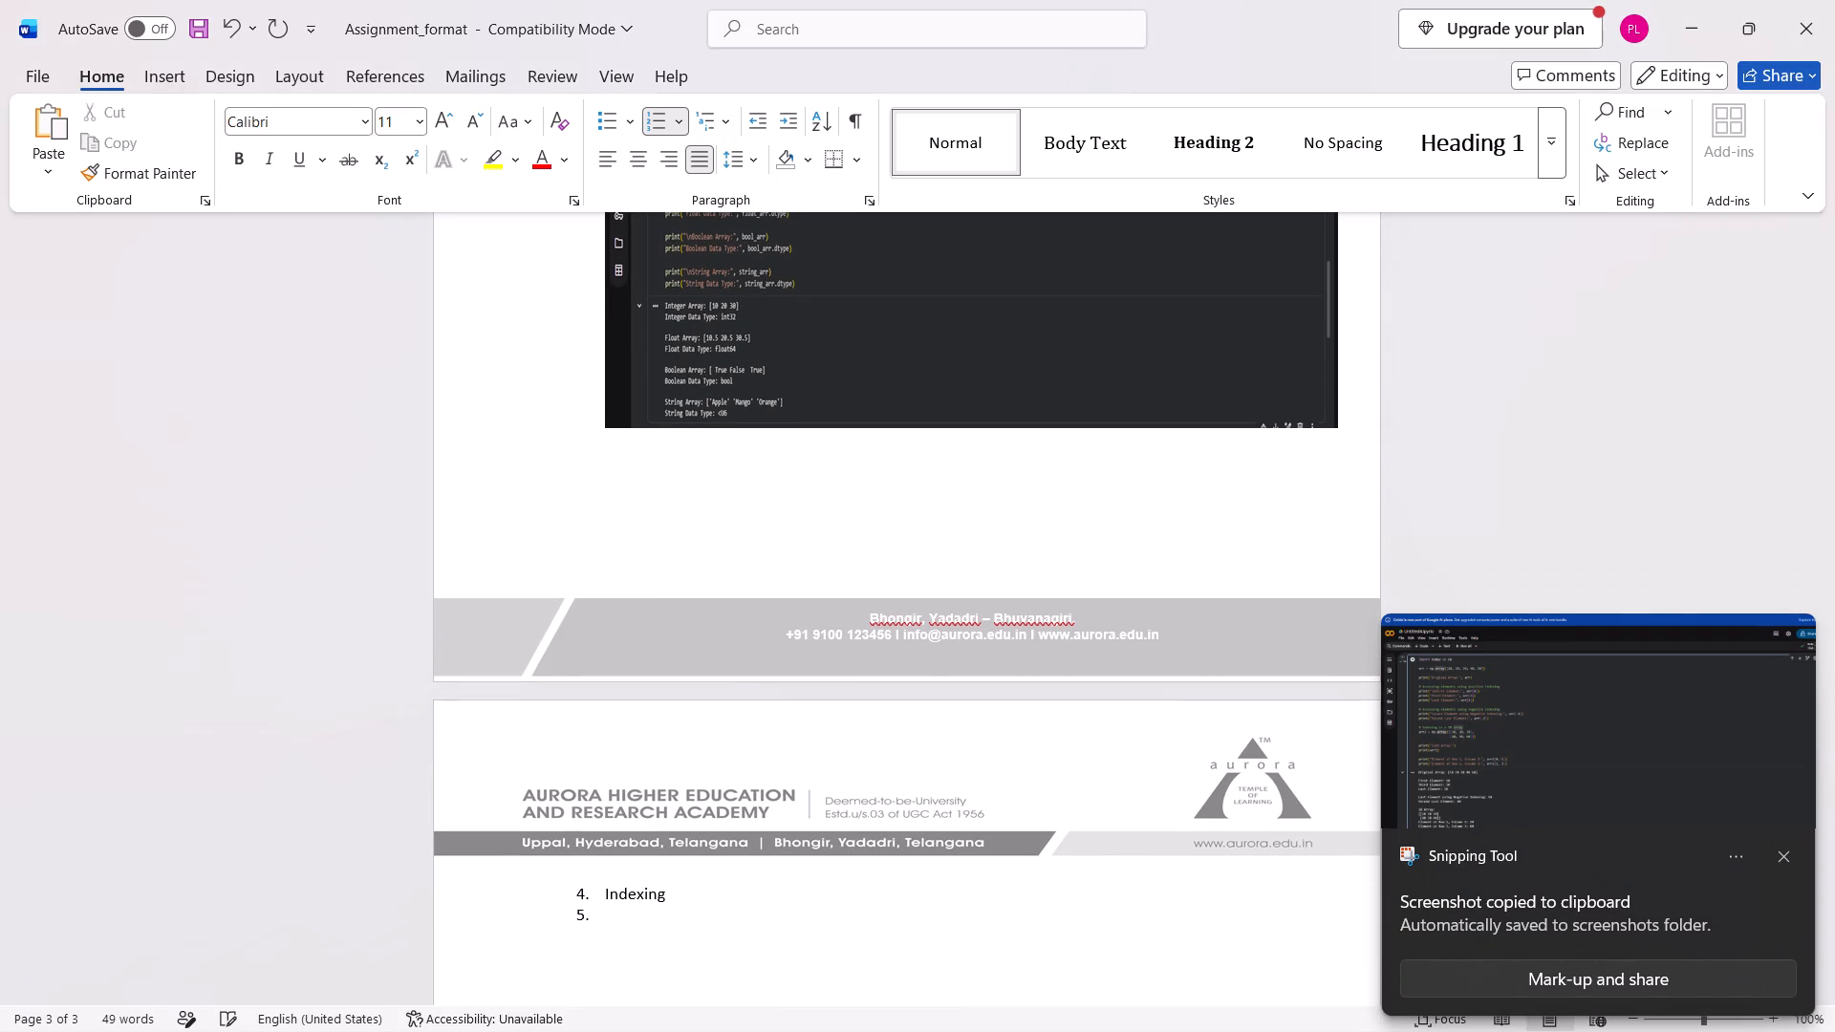
pyautogui.press('BackSpace')
pyautogui.hotkey('ctrl', 'v')
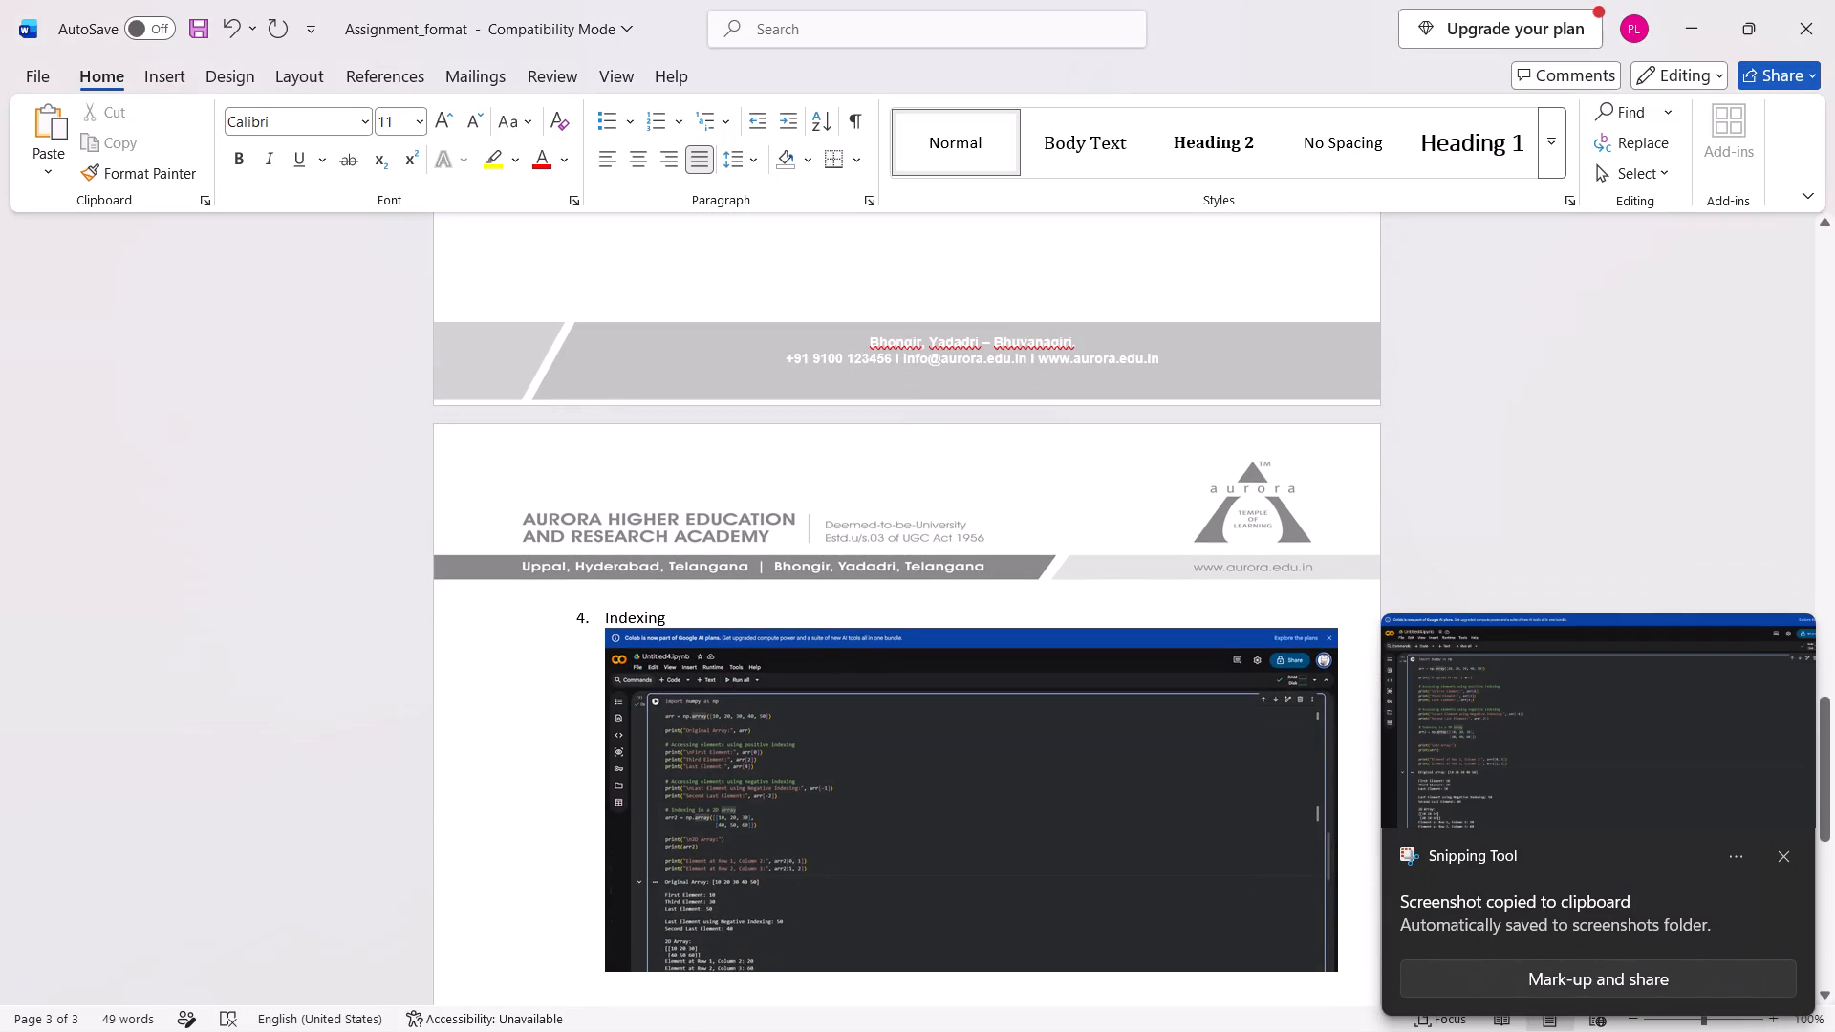
# Stretch the pasted Indexing screenshot slightly taller while keeping its width.
pyautogui.click(918, 772)
pyautogui.moveTo(967, 969); pyautogui.dragTo(956, 869)
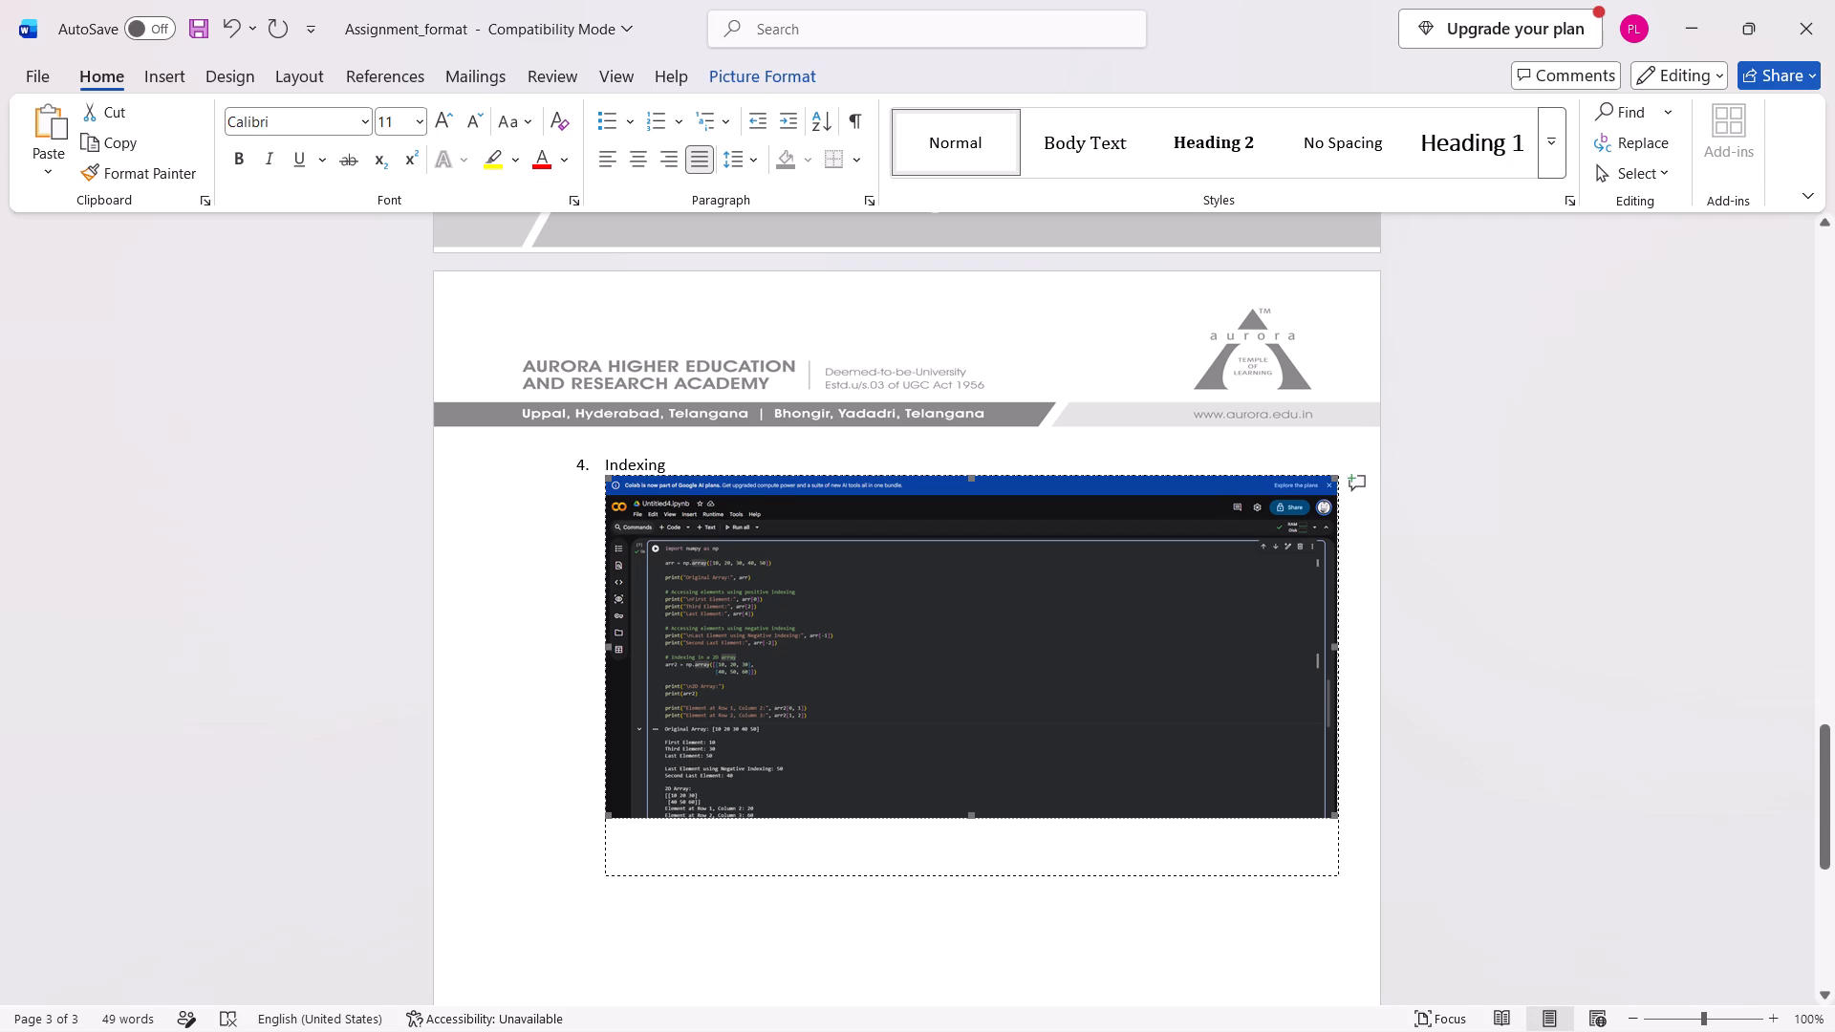
pyautogui.moveTo(956, 869); pyautogui.dragTo(956, 865)
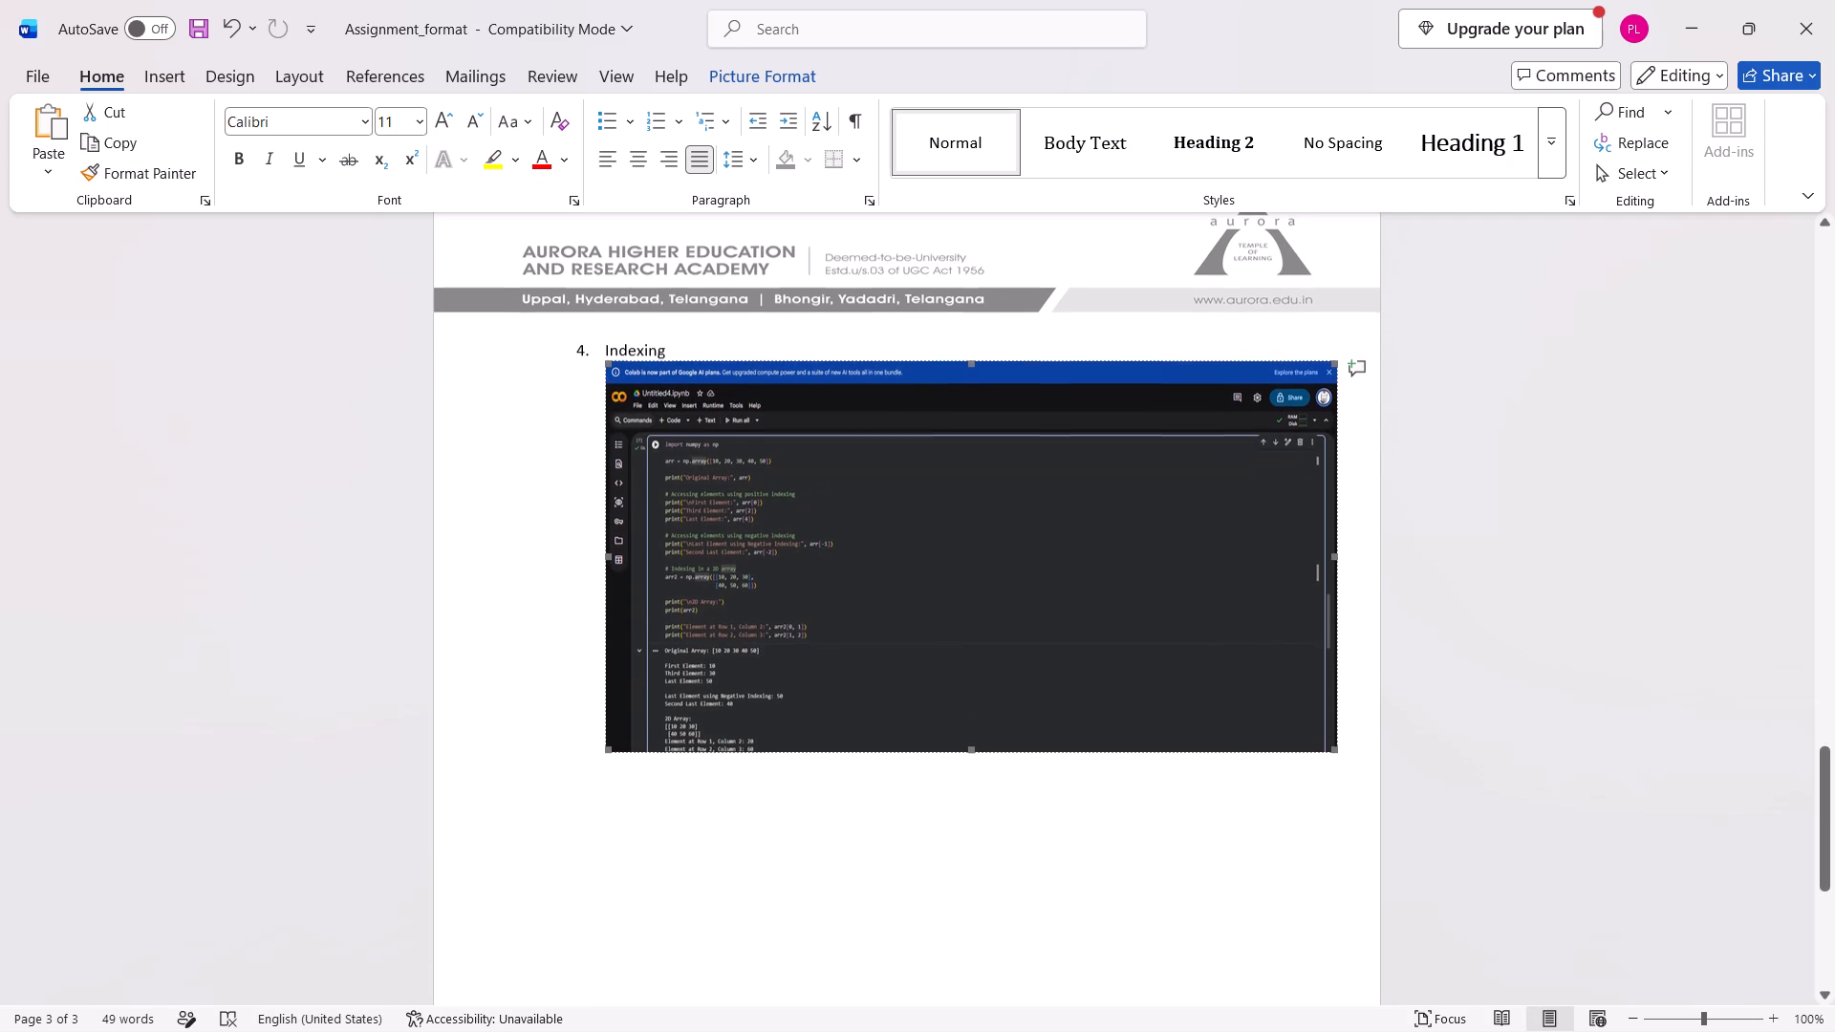
# Start numbered item 5 below the Indexing screenshot, leaving a blank line between them.
pyautogui.click(1361, 736)
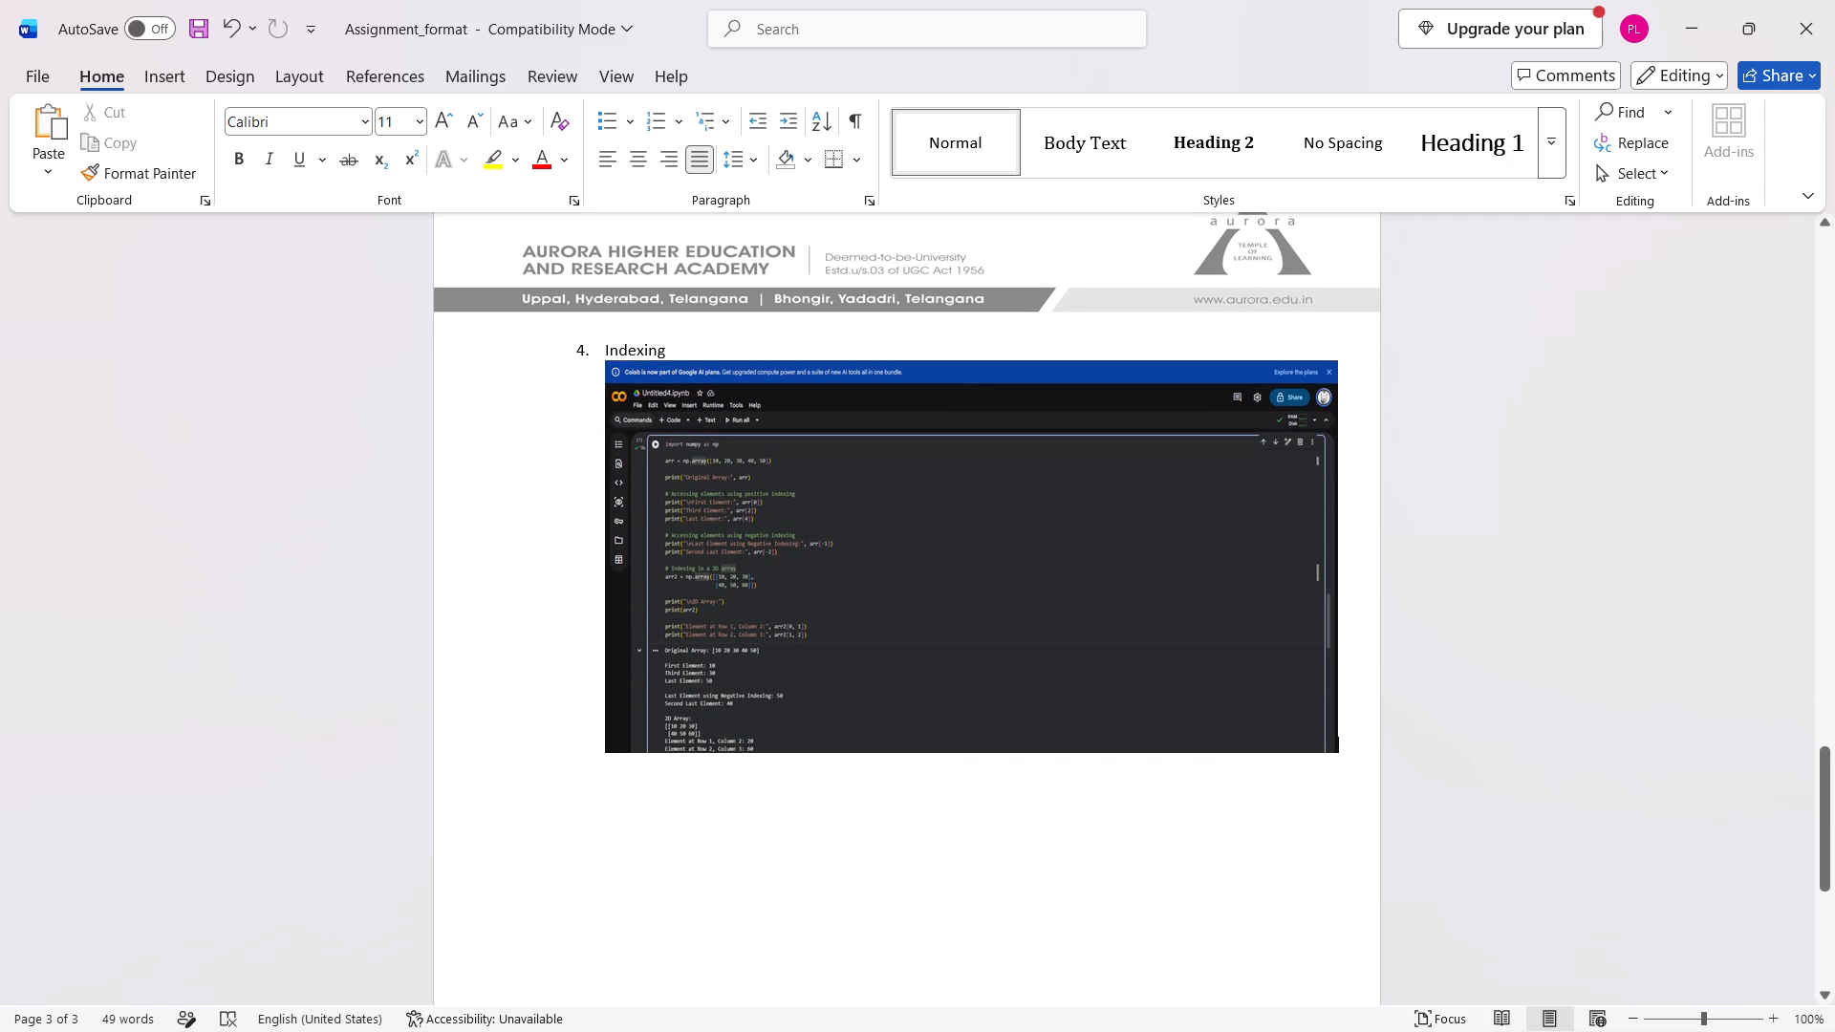
pyautogui.press('Return')
pyautogui.press('Return')
pyautogui.write('5.')
pyautogui.press('space')
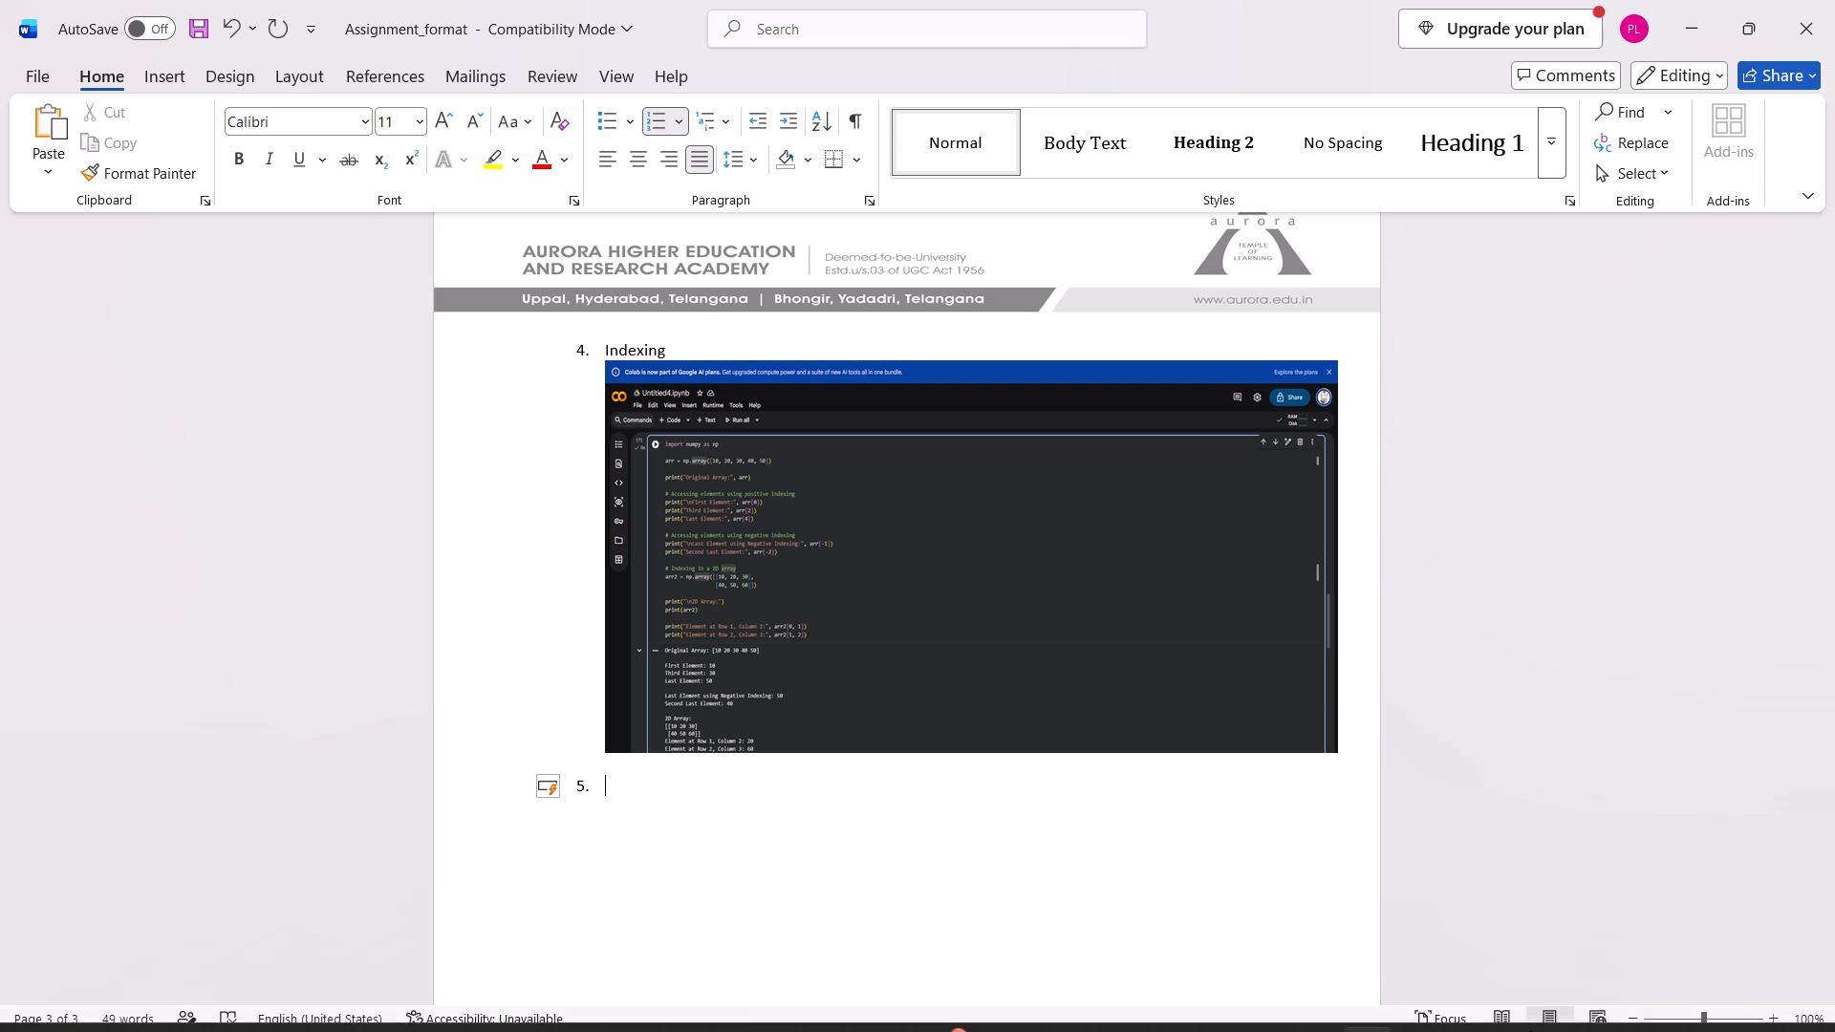
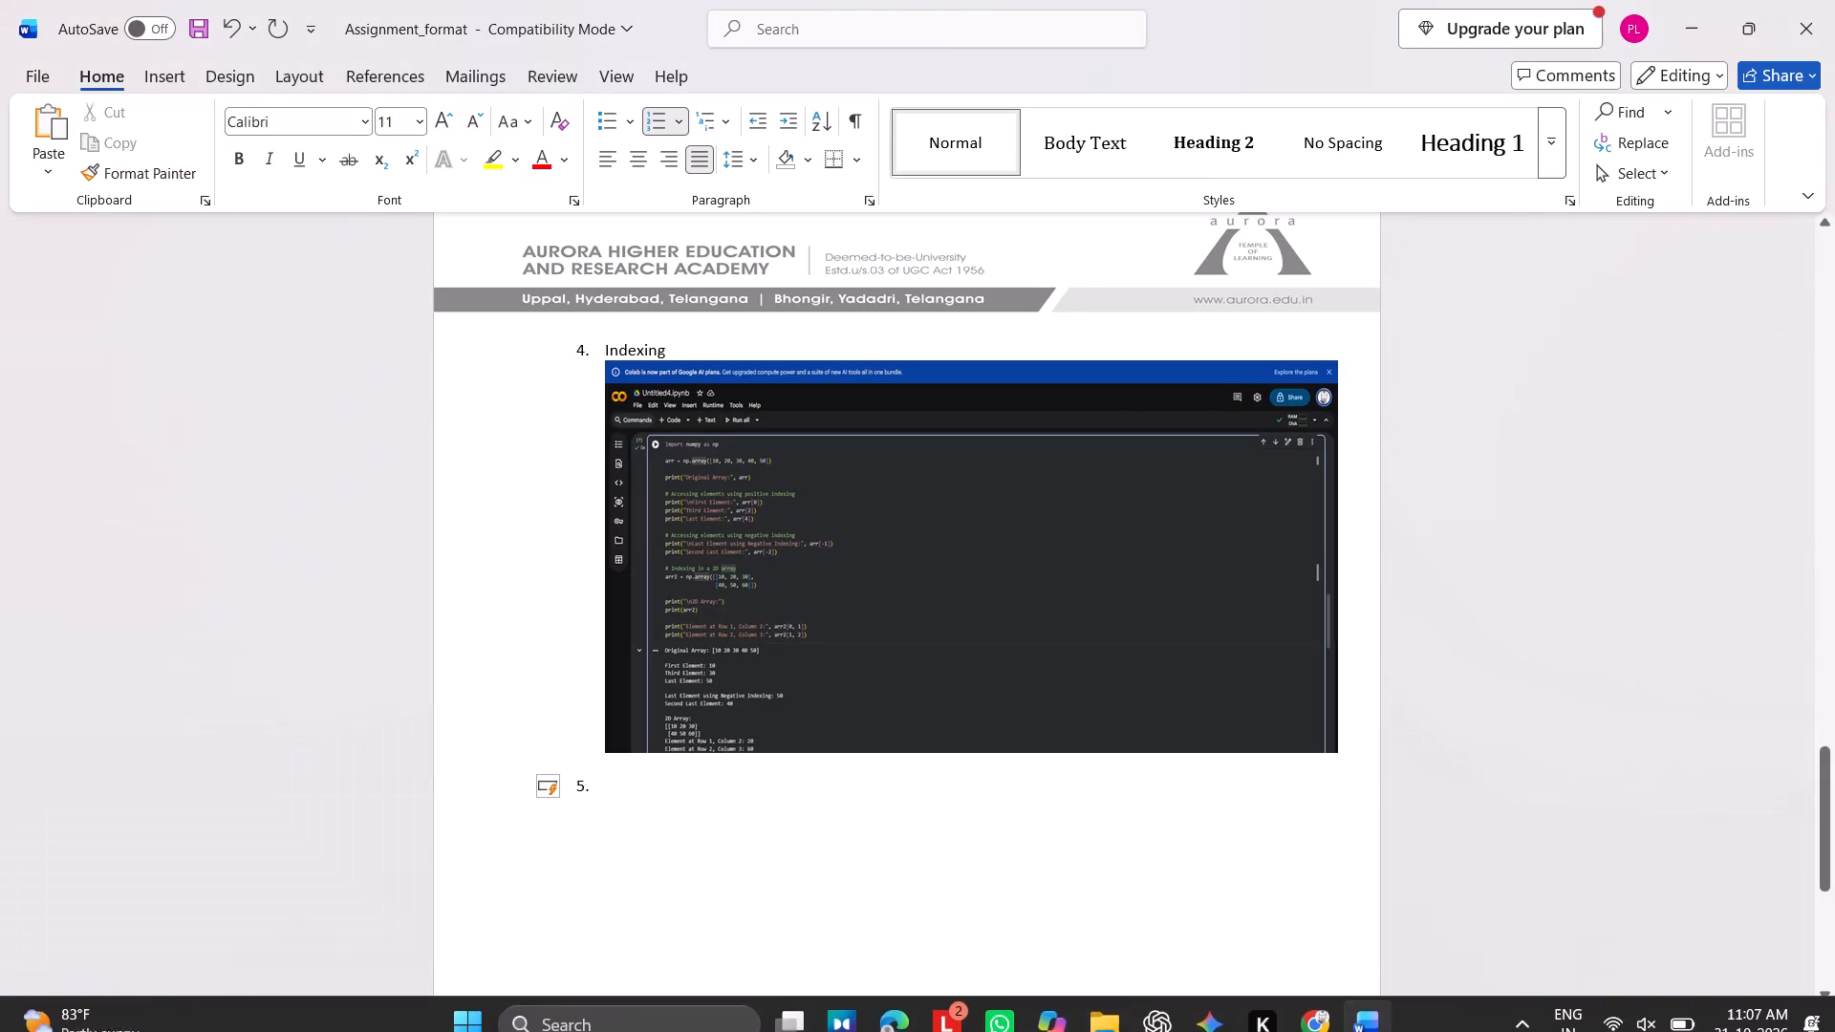
# Title numbered item 5 "Slicing" and start an unnumbered line beneath it.
pyautogui.hotkey('ctrl', 'v')
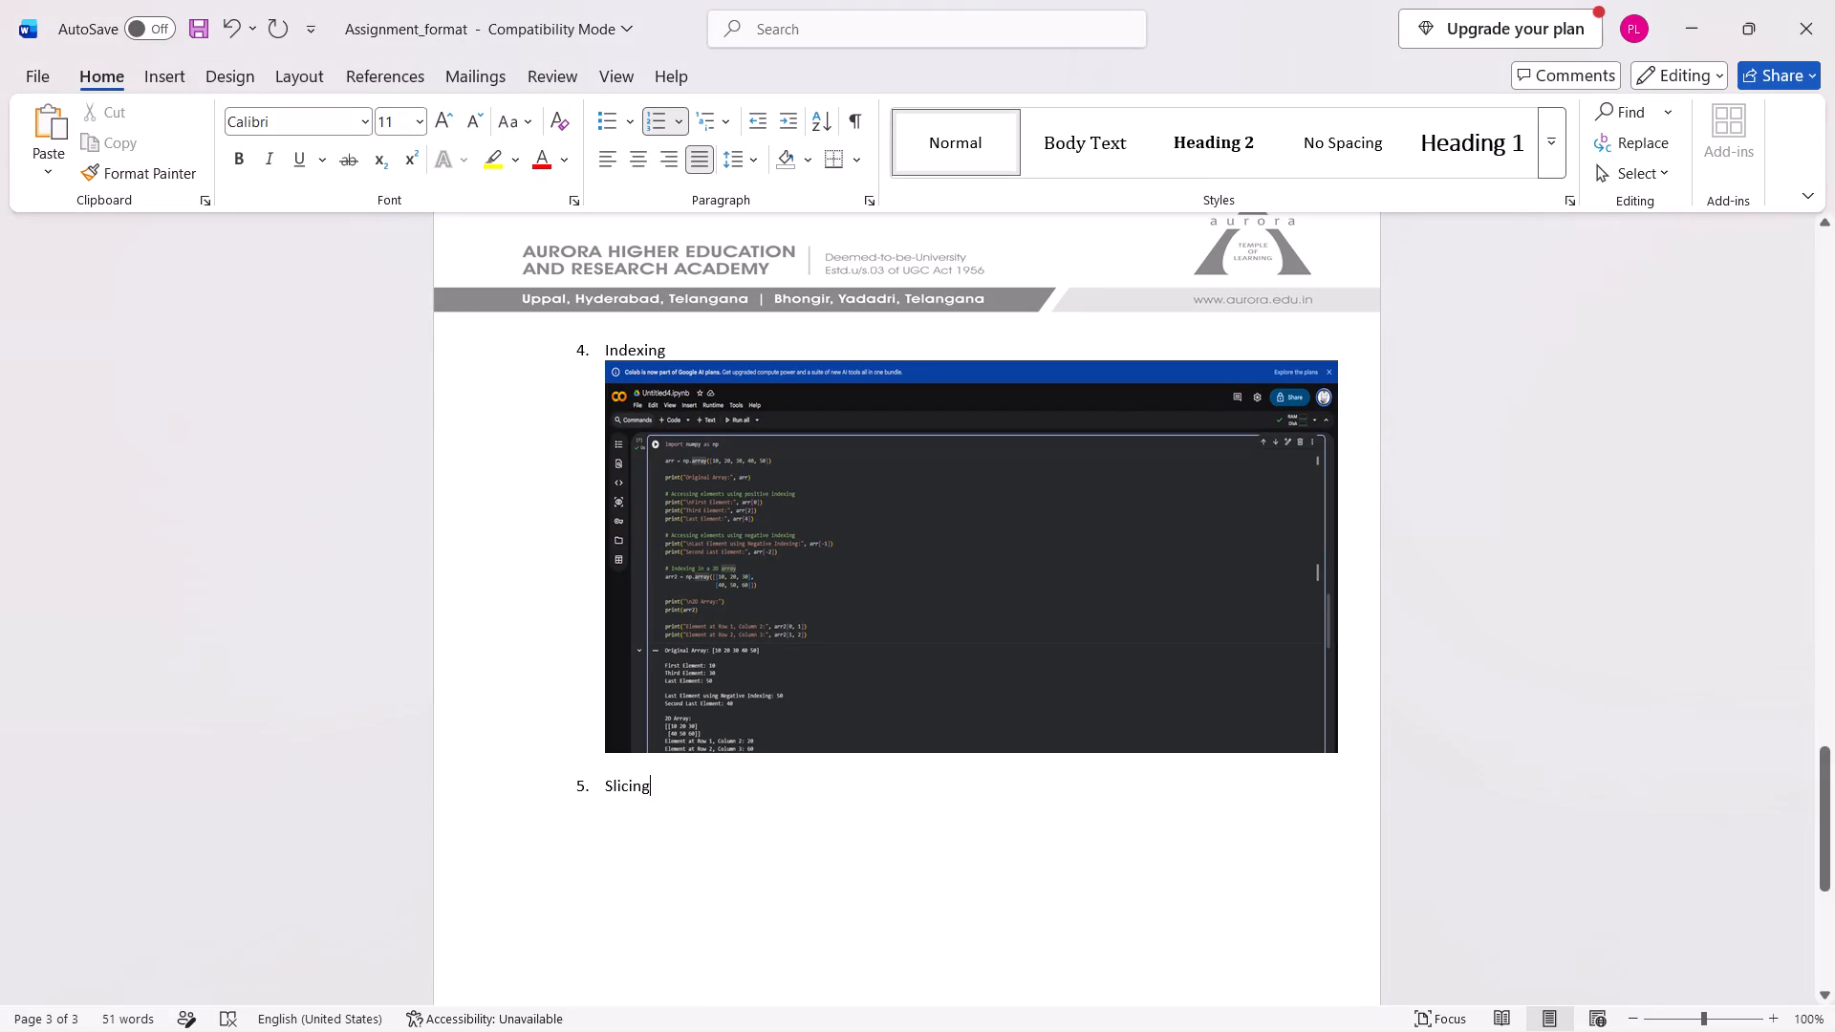
pyautogui.press('Return')
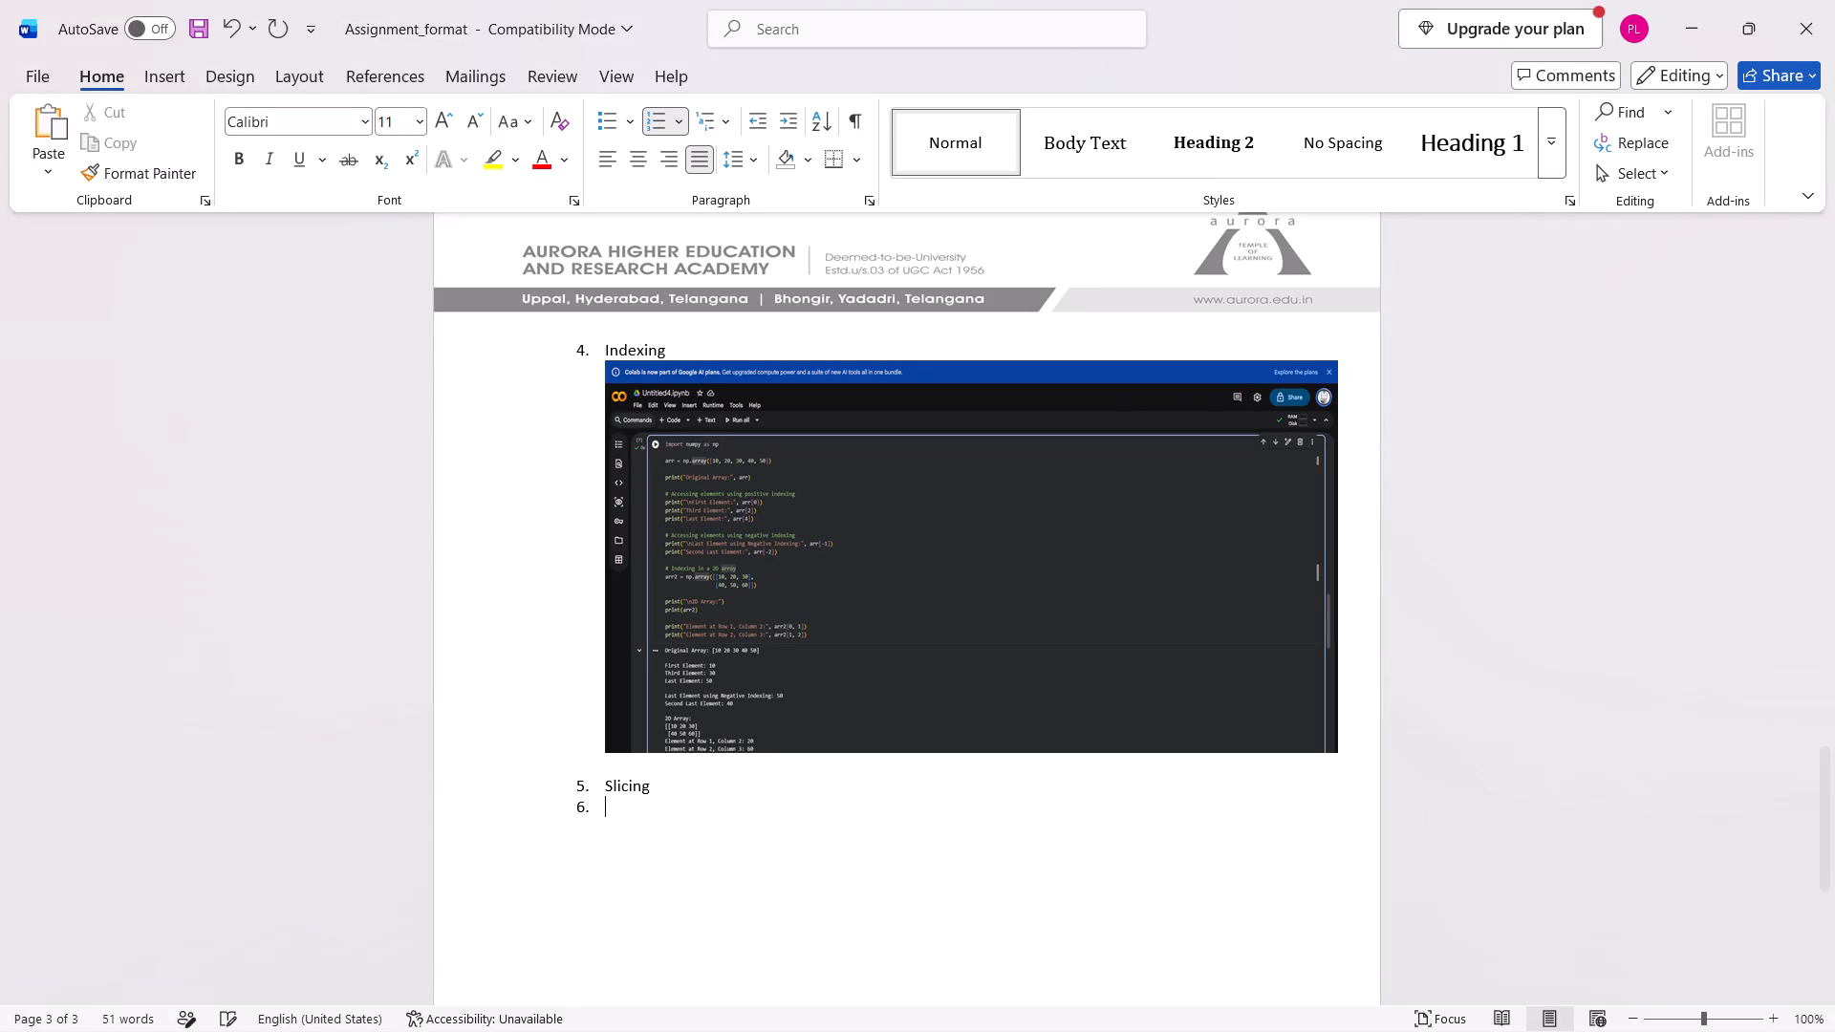
pyautogui.press('BackSpace')
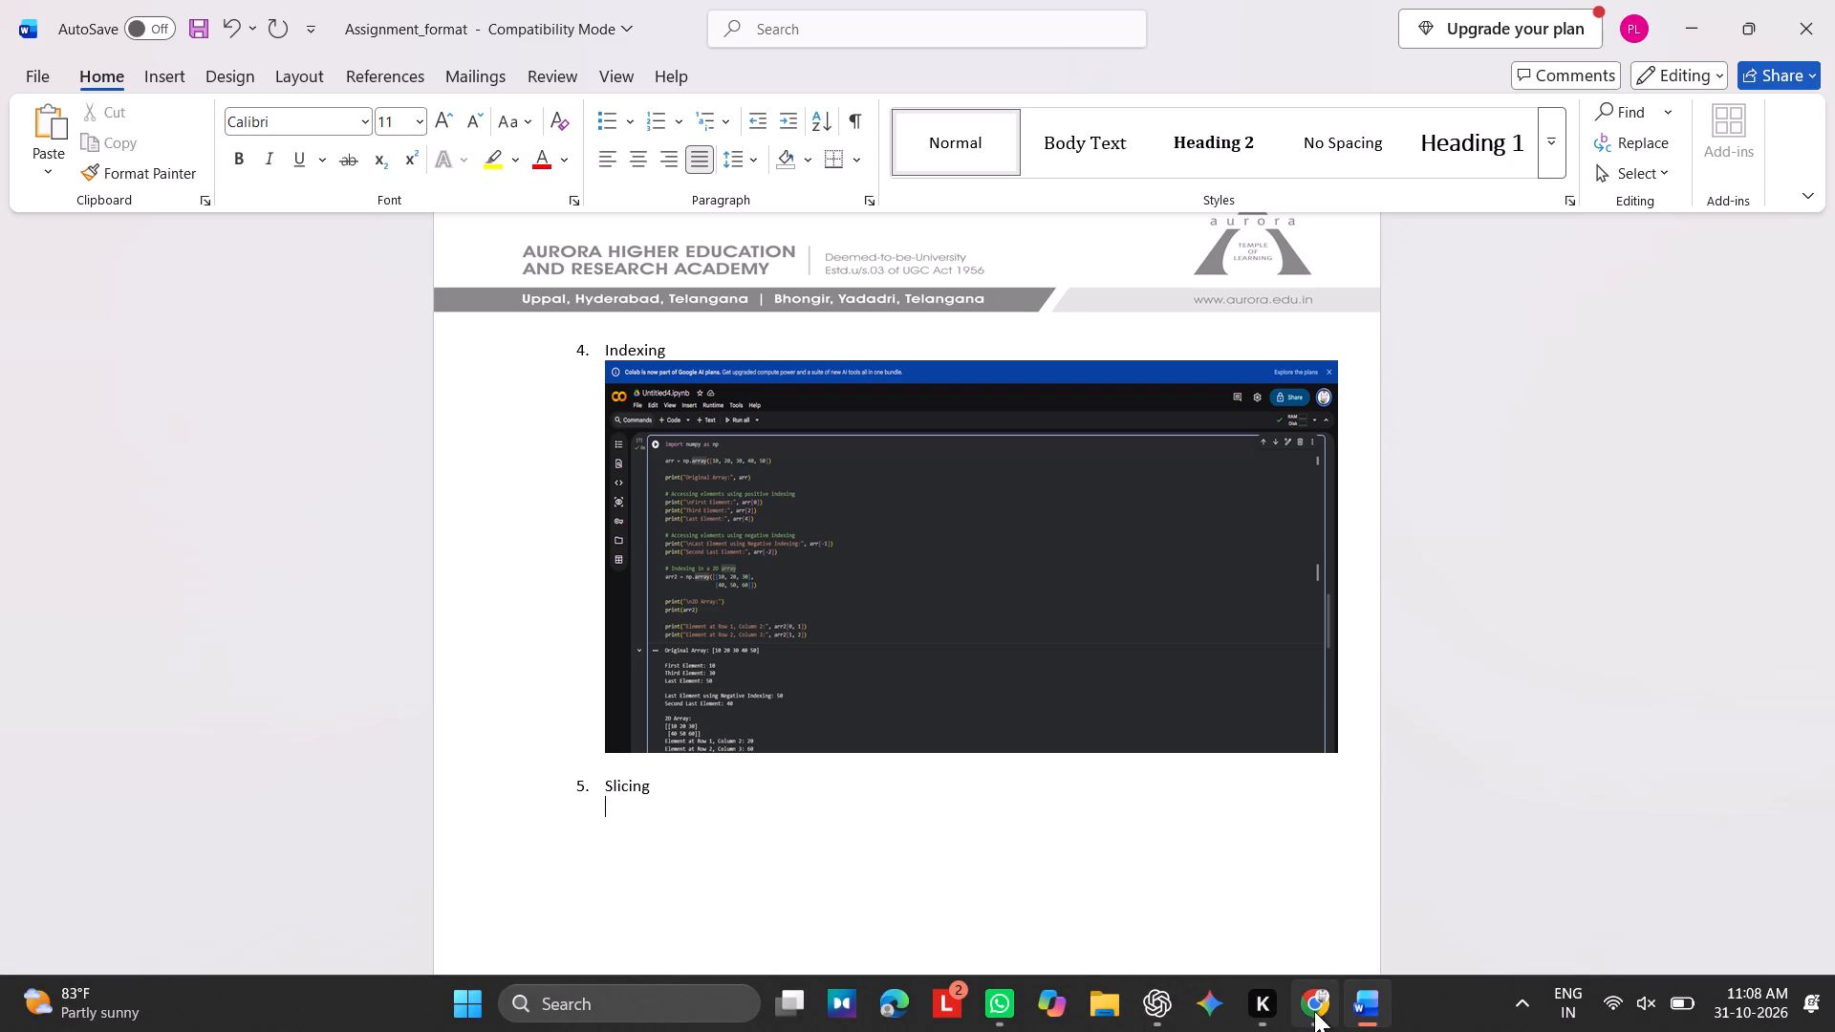
# Switch to the Colab notebook and bring the array slicing program and its output into view at 67% zoom.
pyautogui.click(1314, 1011)
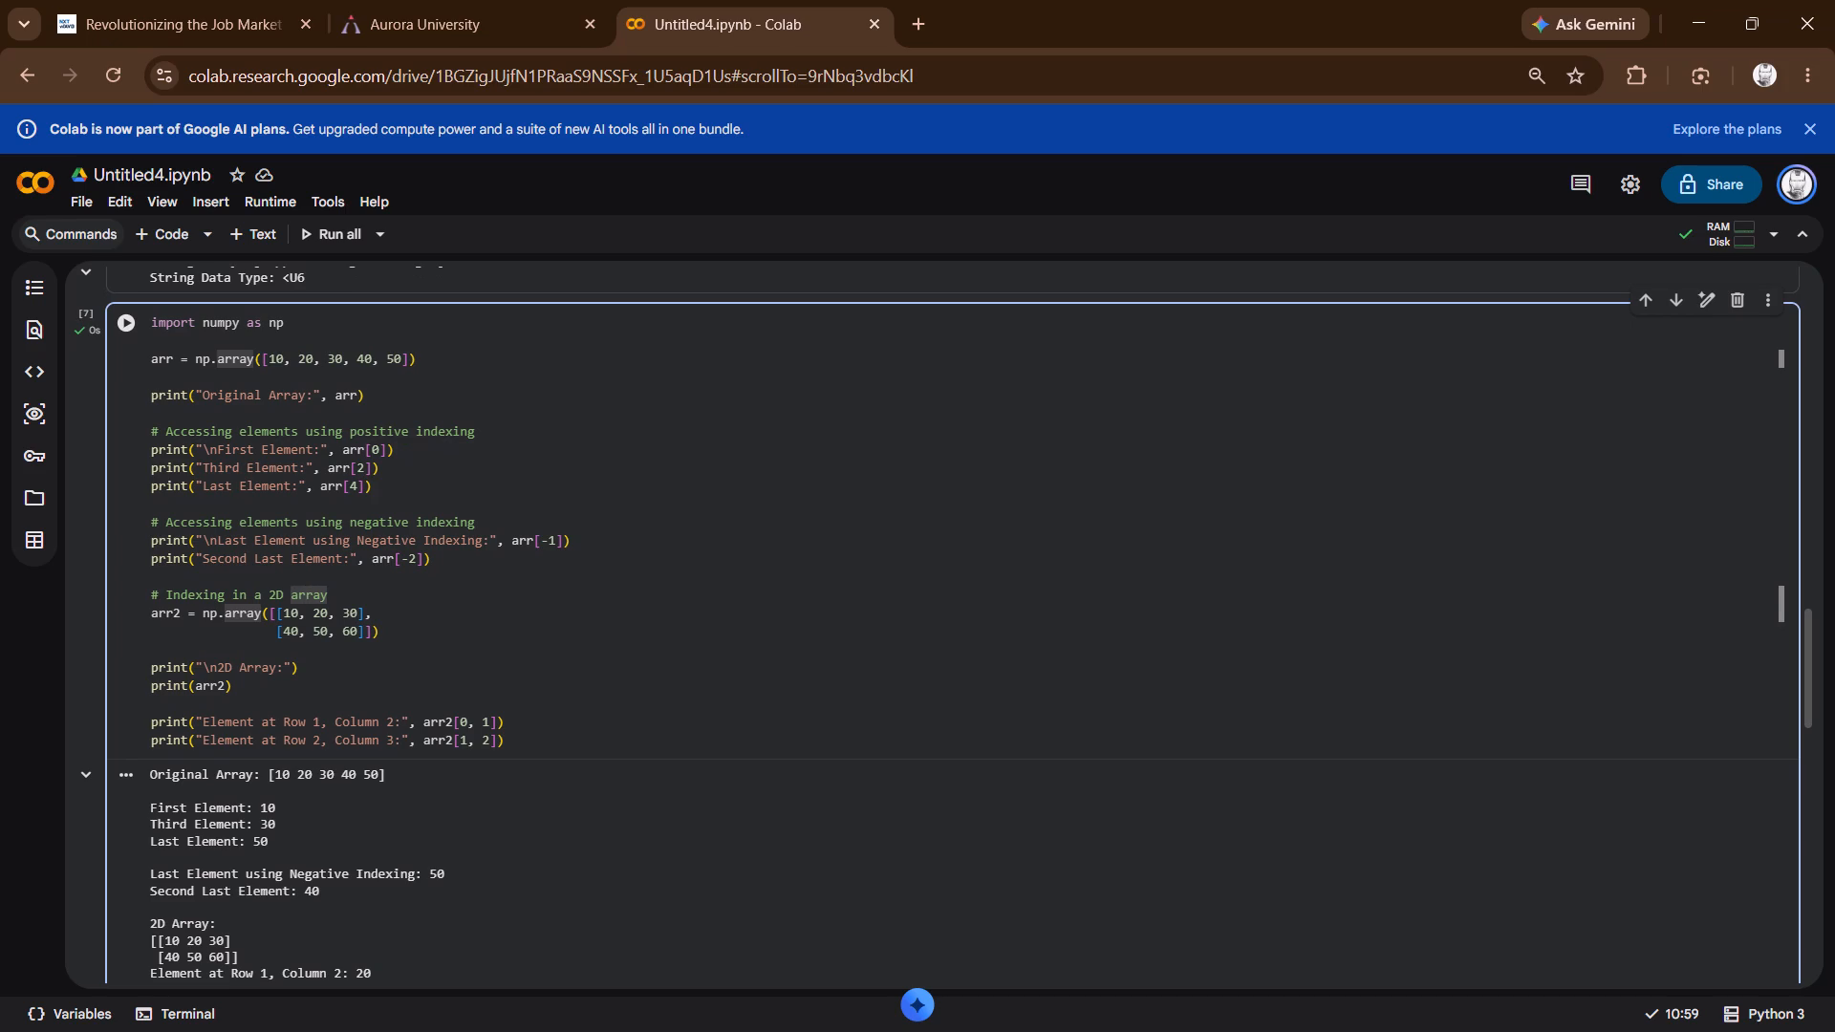
pyautogui.scroll(-2, 775, 617)
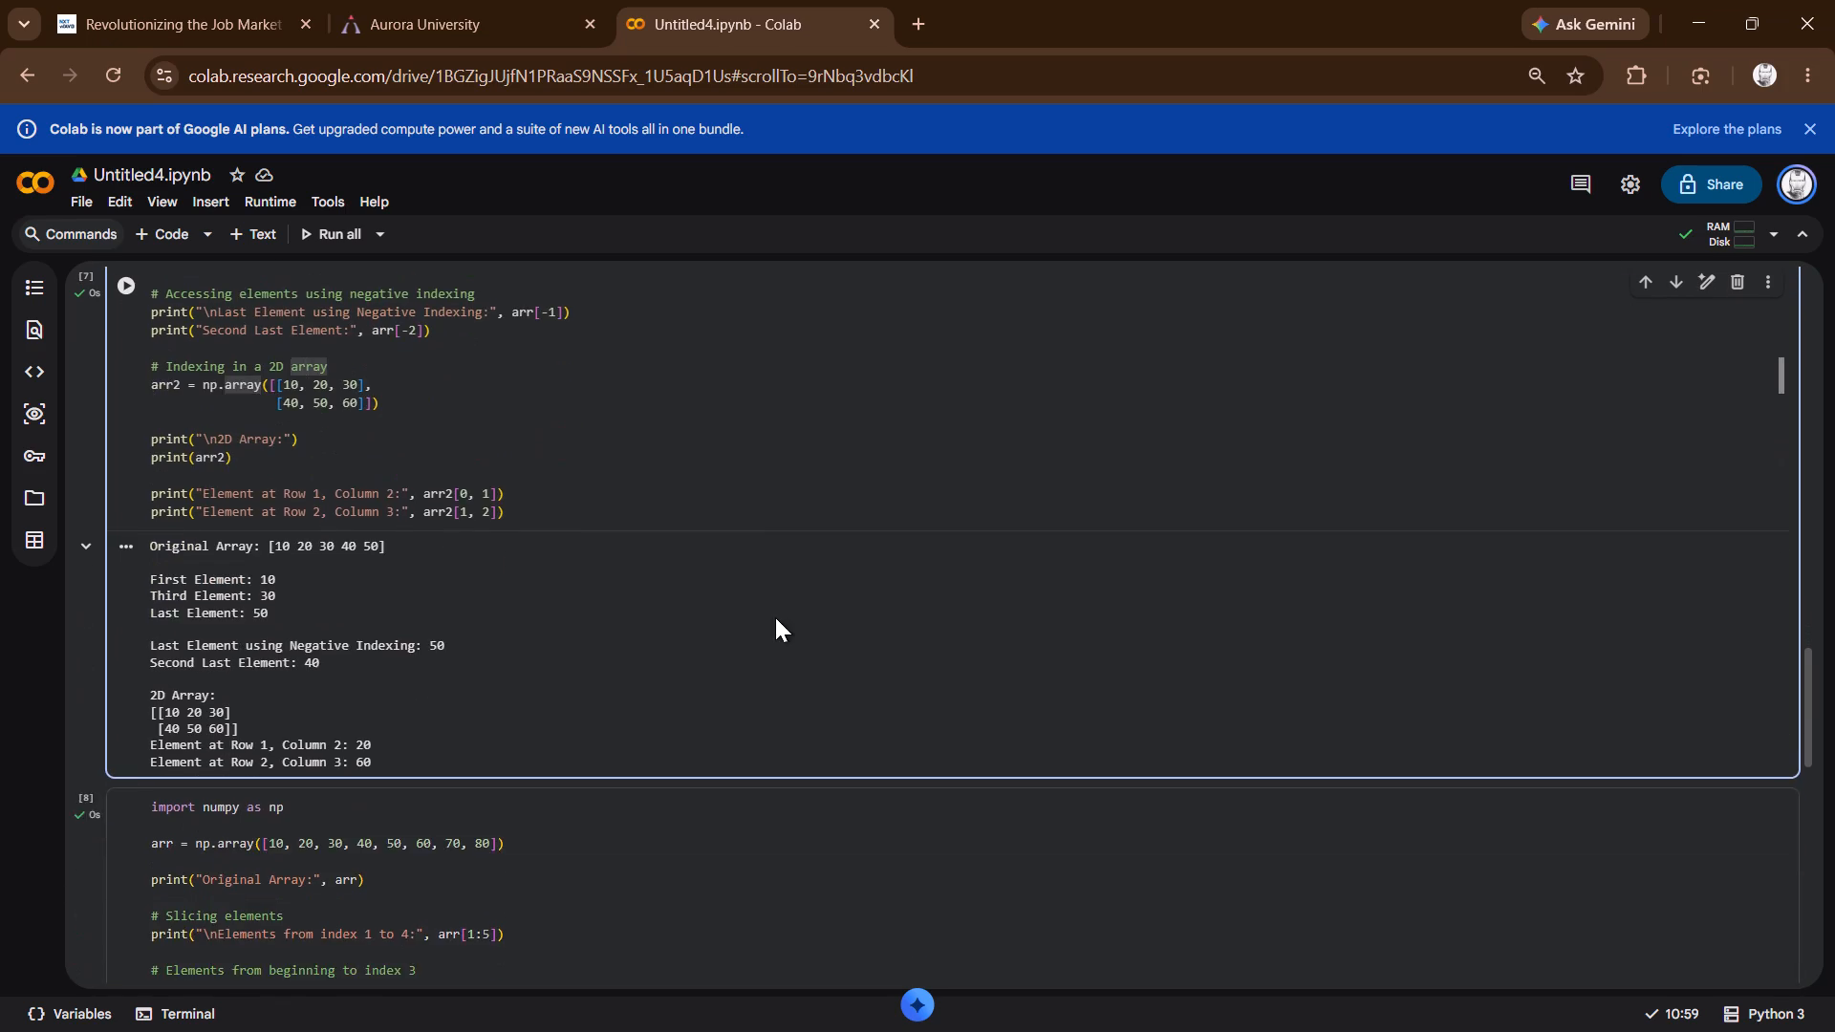
pyautogui.scroll(-5, 775, 617)
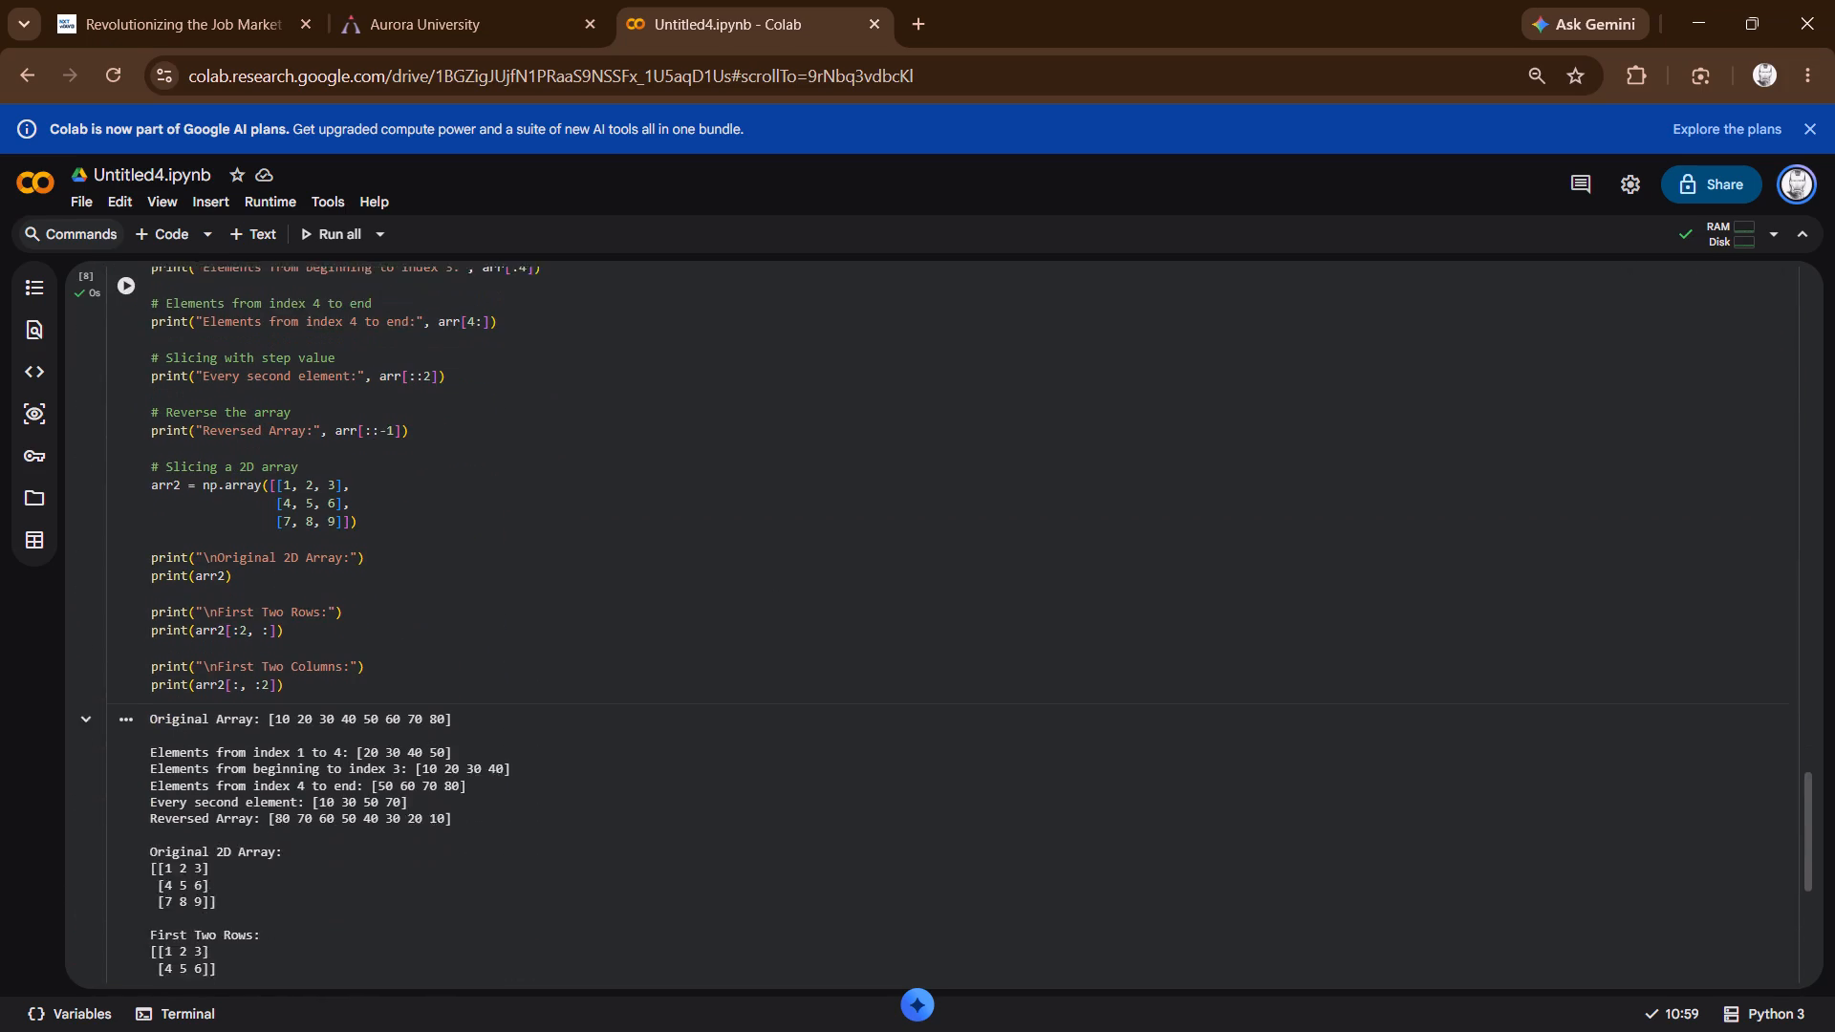
pyautogui.scroll(-1, 775, 617)
pyautogui.hotkey('ctrl', '-')
pyautogui.hotkey('ctrl', '-')
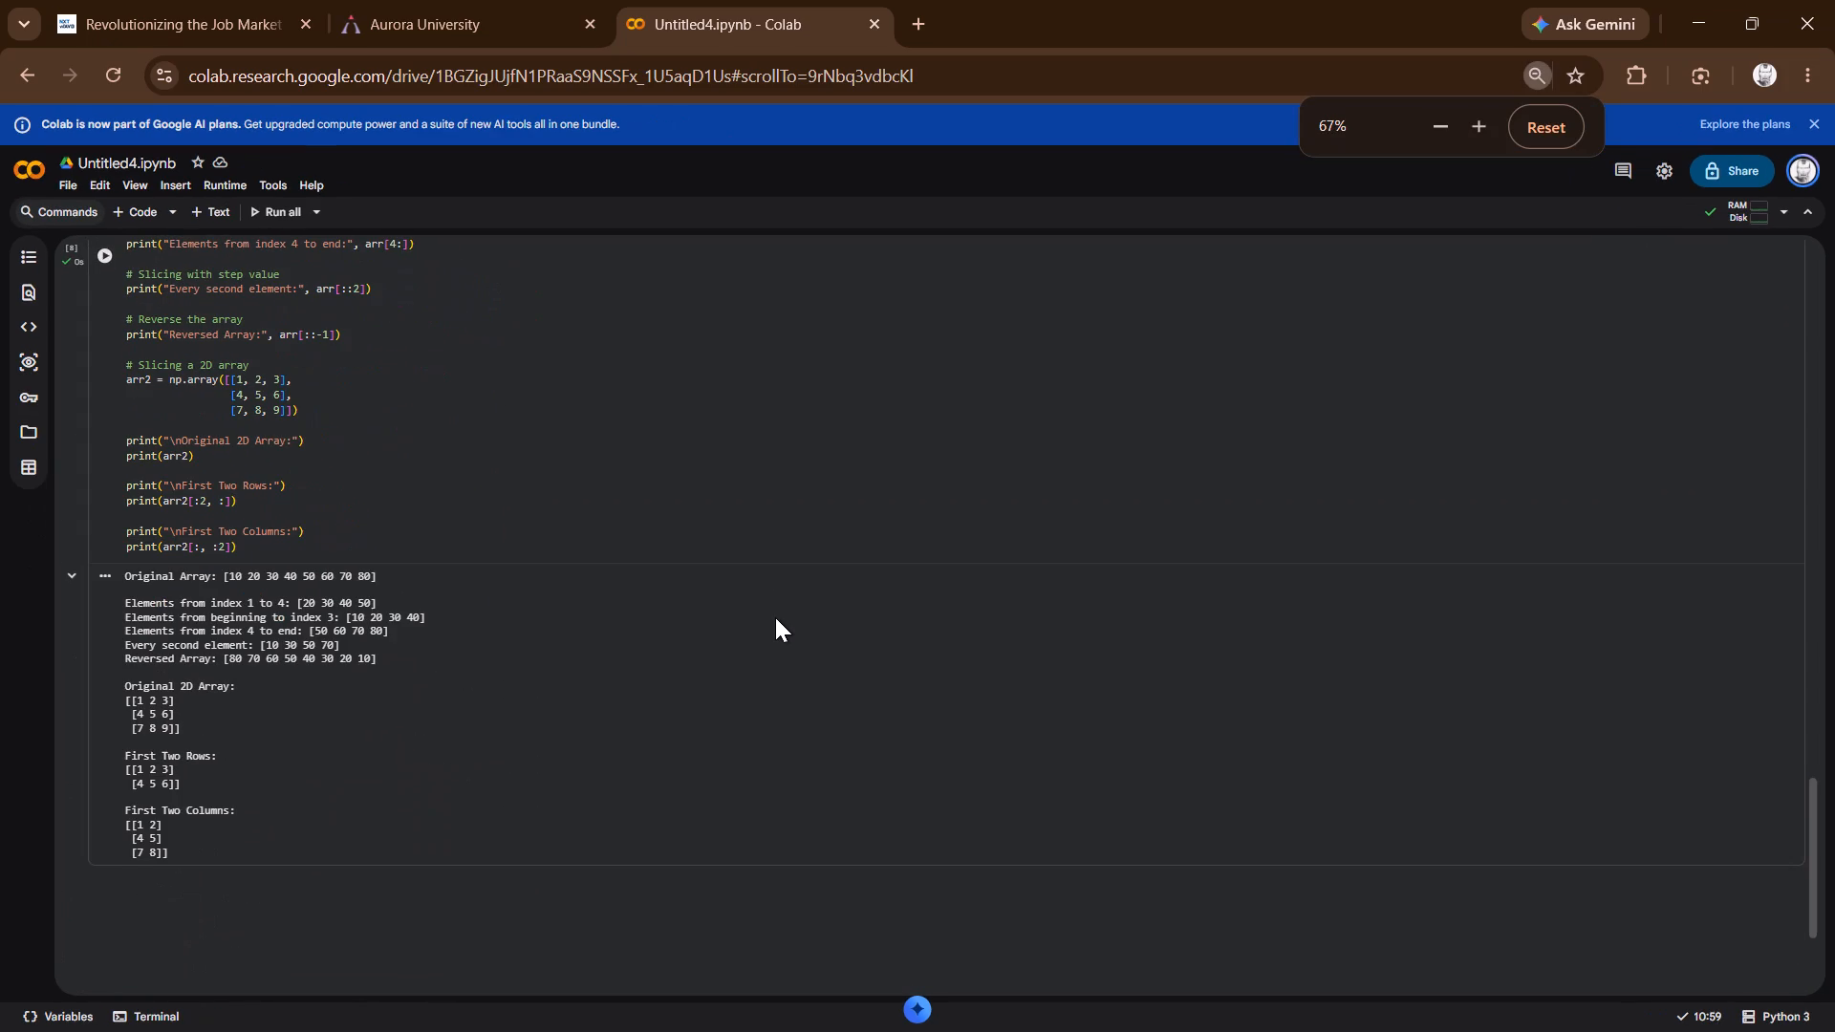
pyautogui.scroll(2, 753, 601)
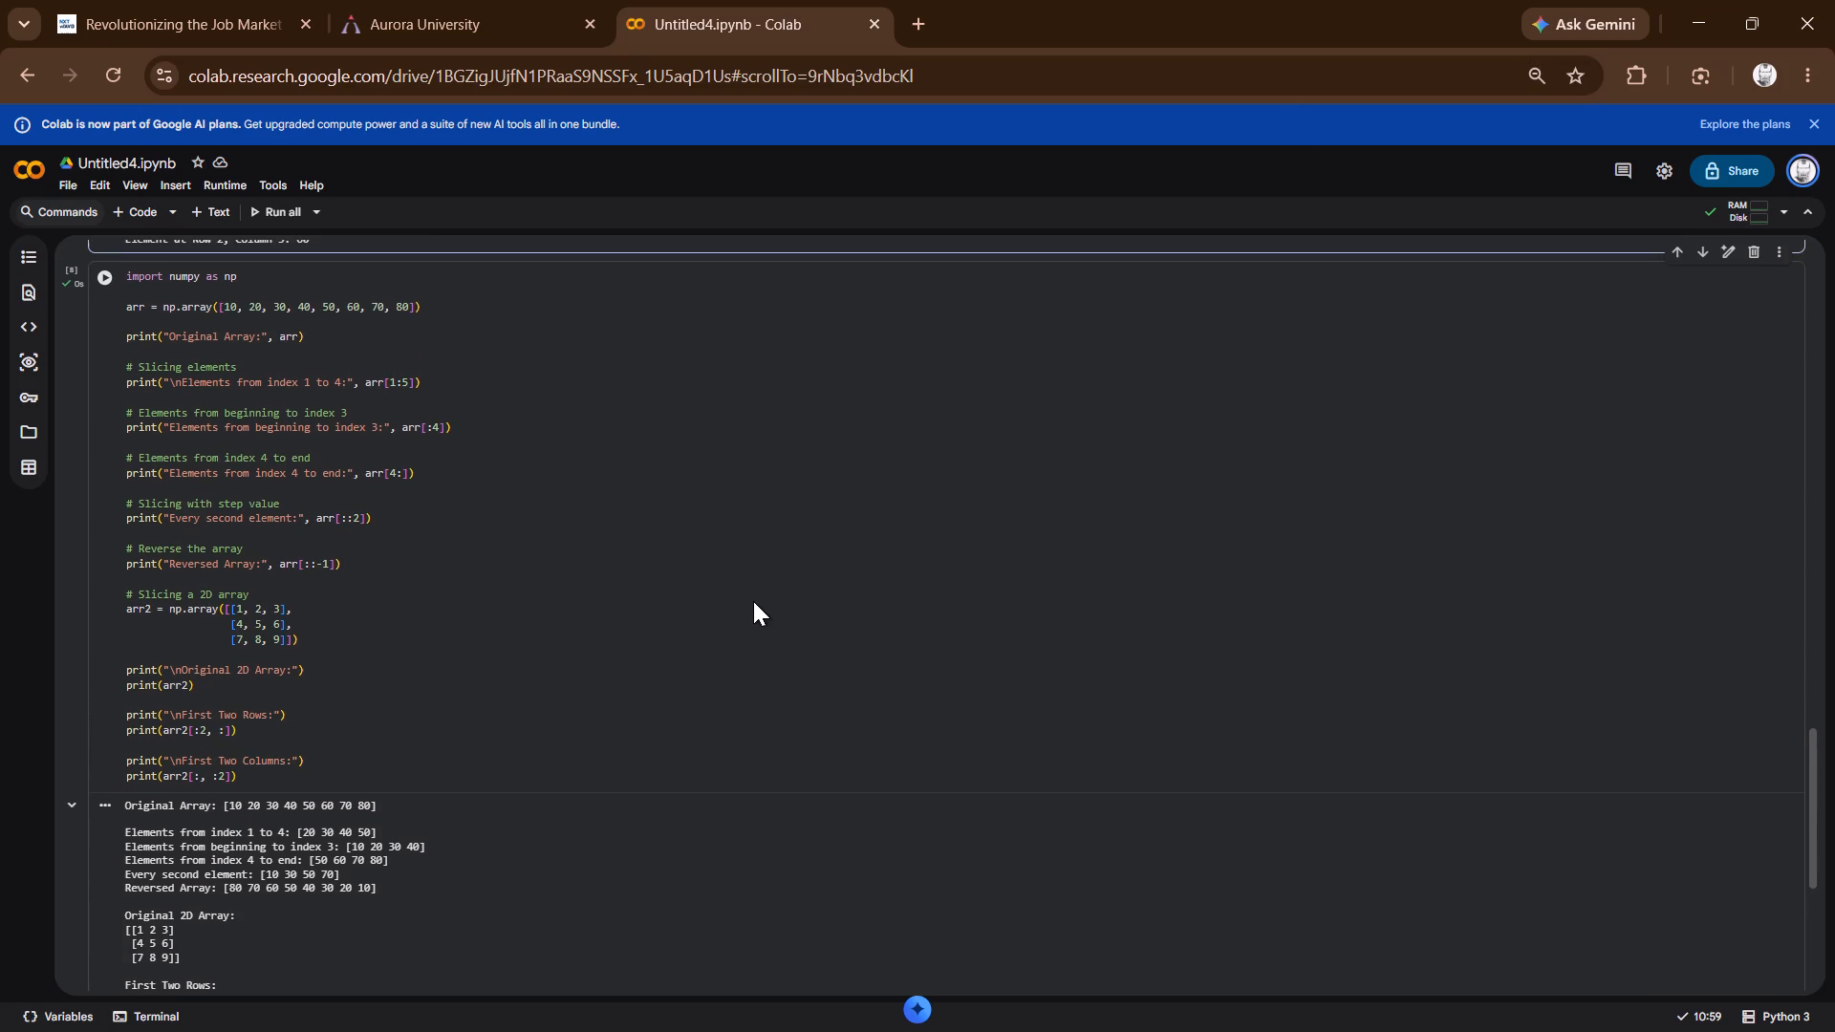
pyautogui.scroll(1, 753, 601)
pyautogui.hotkey('ctrl', '-')
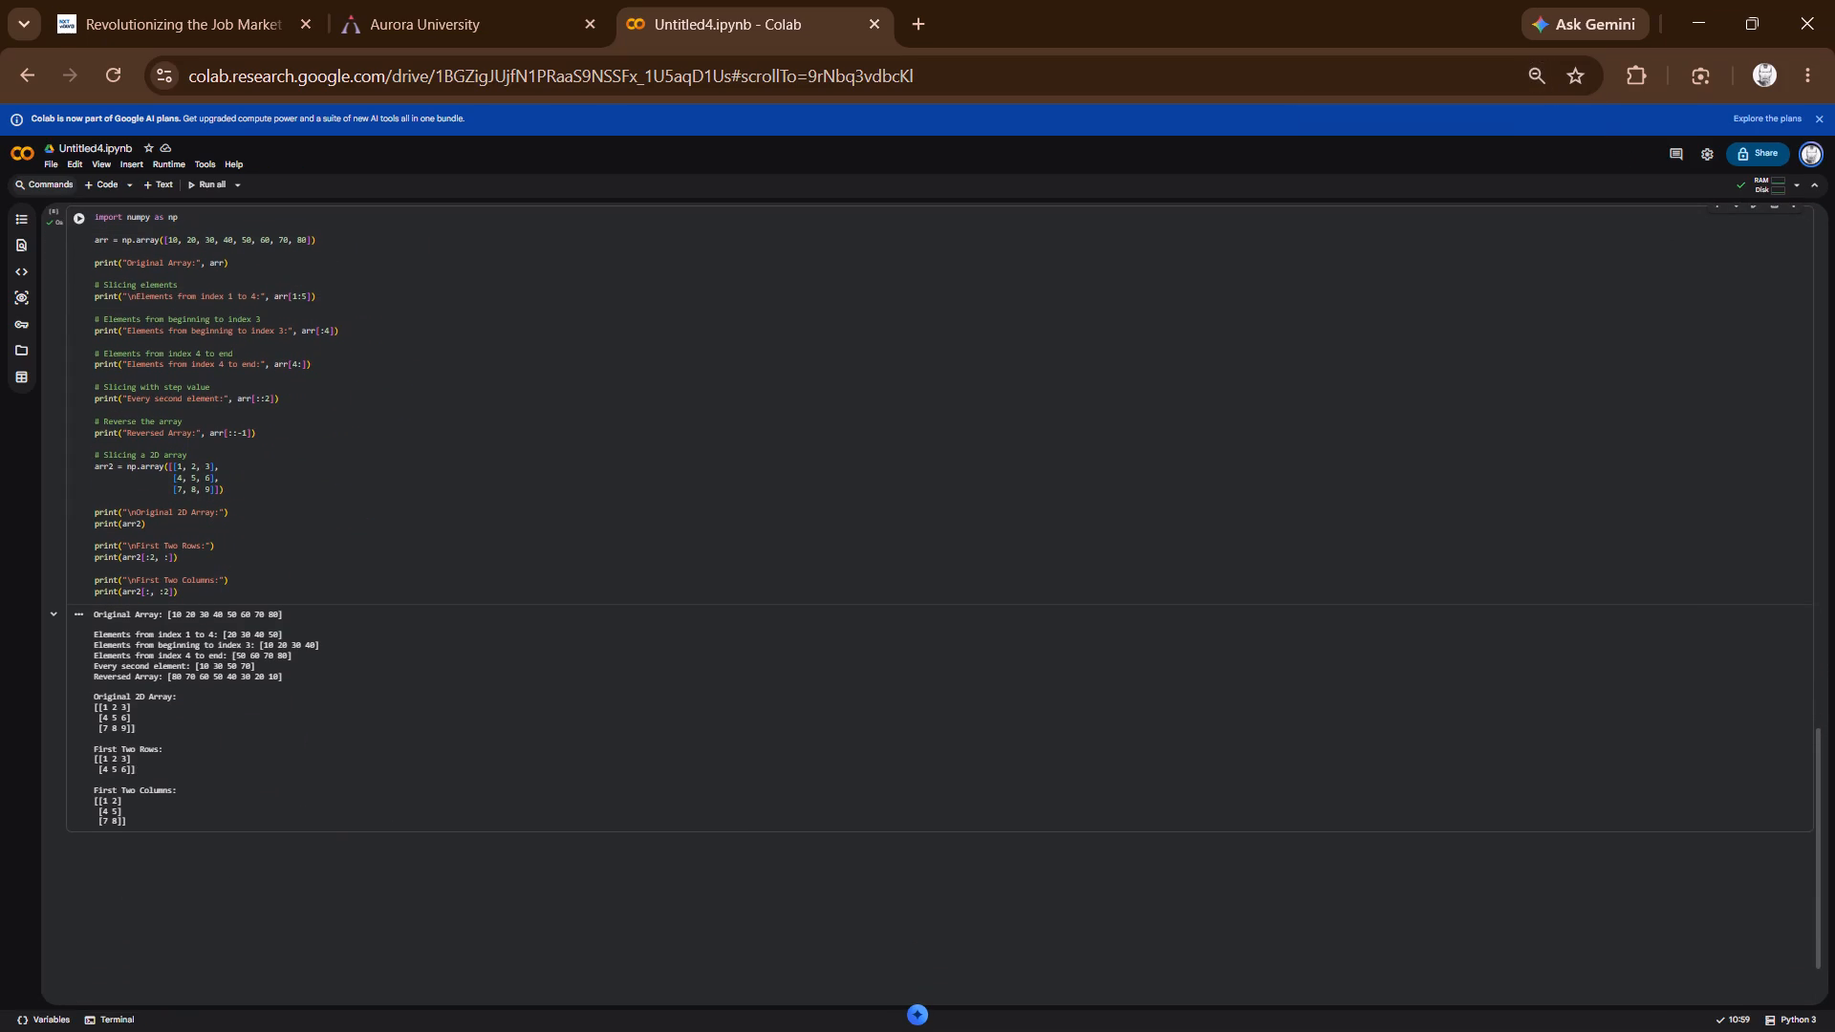
pyautogui.hotkey('ctrl', '=')
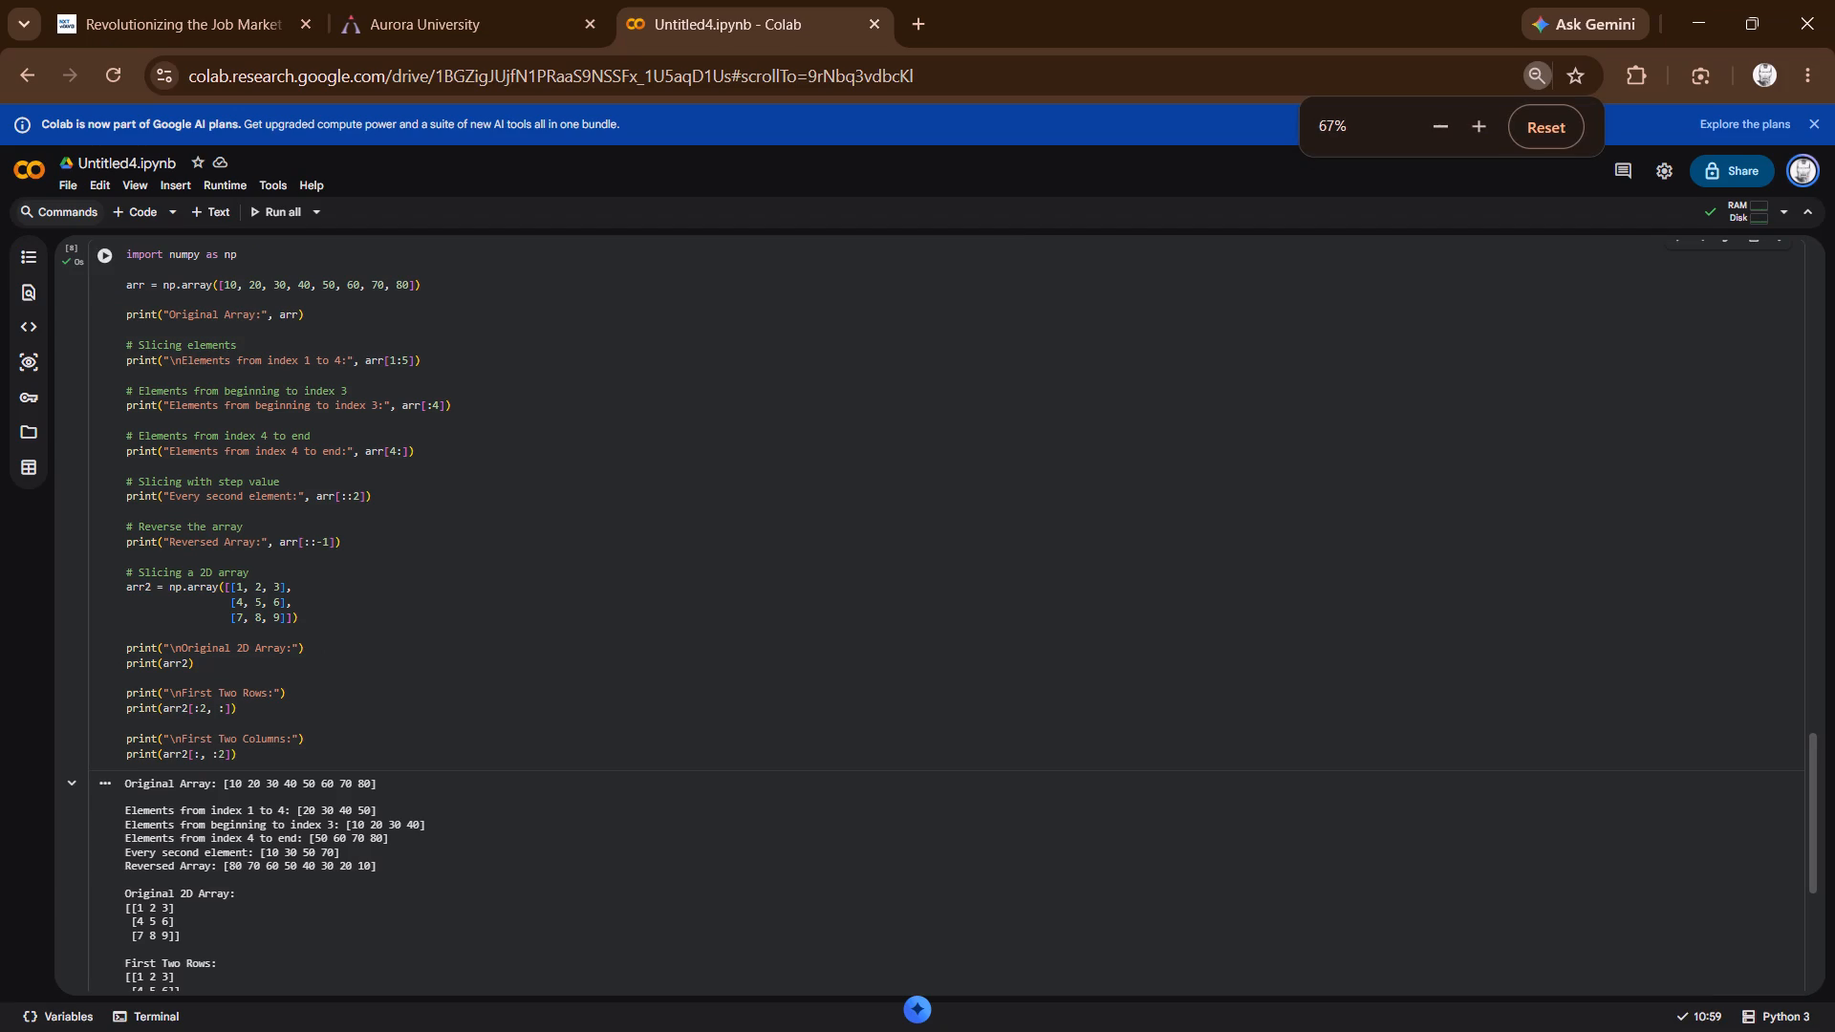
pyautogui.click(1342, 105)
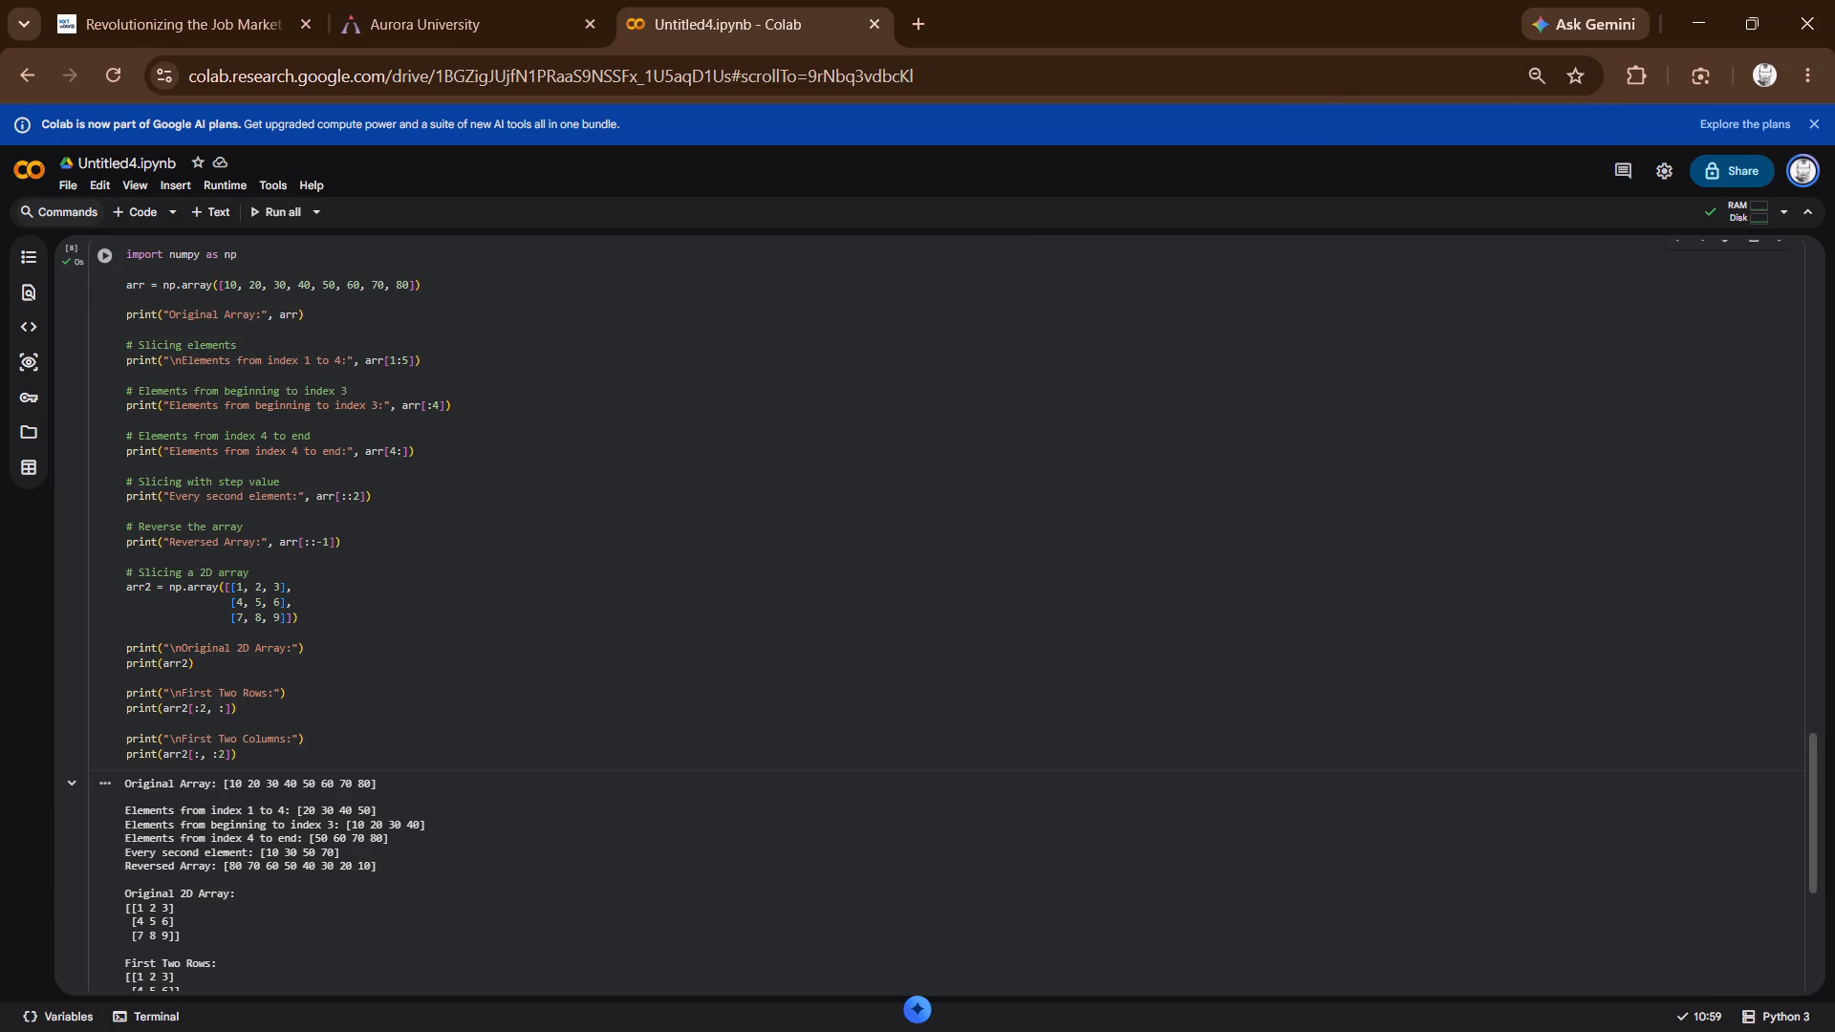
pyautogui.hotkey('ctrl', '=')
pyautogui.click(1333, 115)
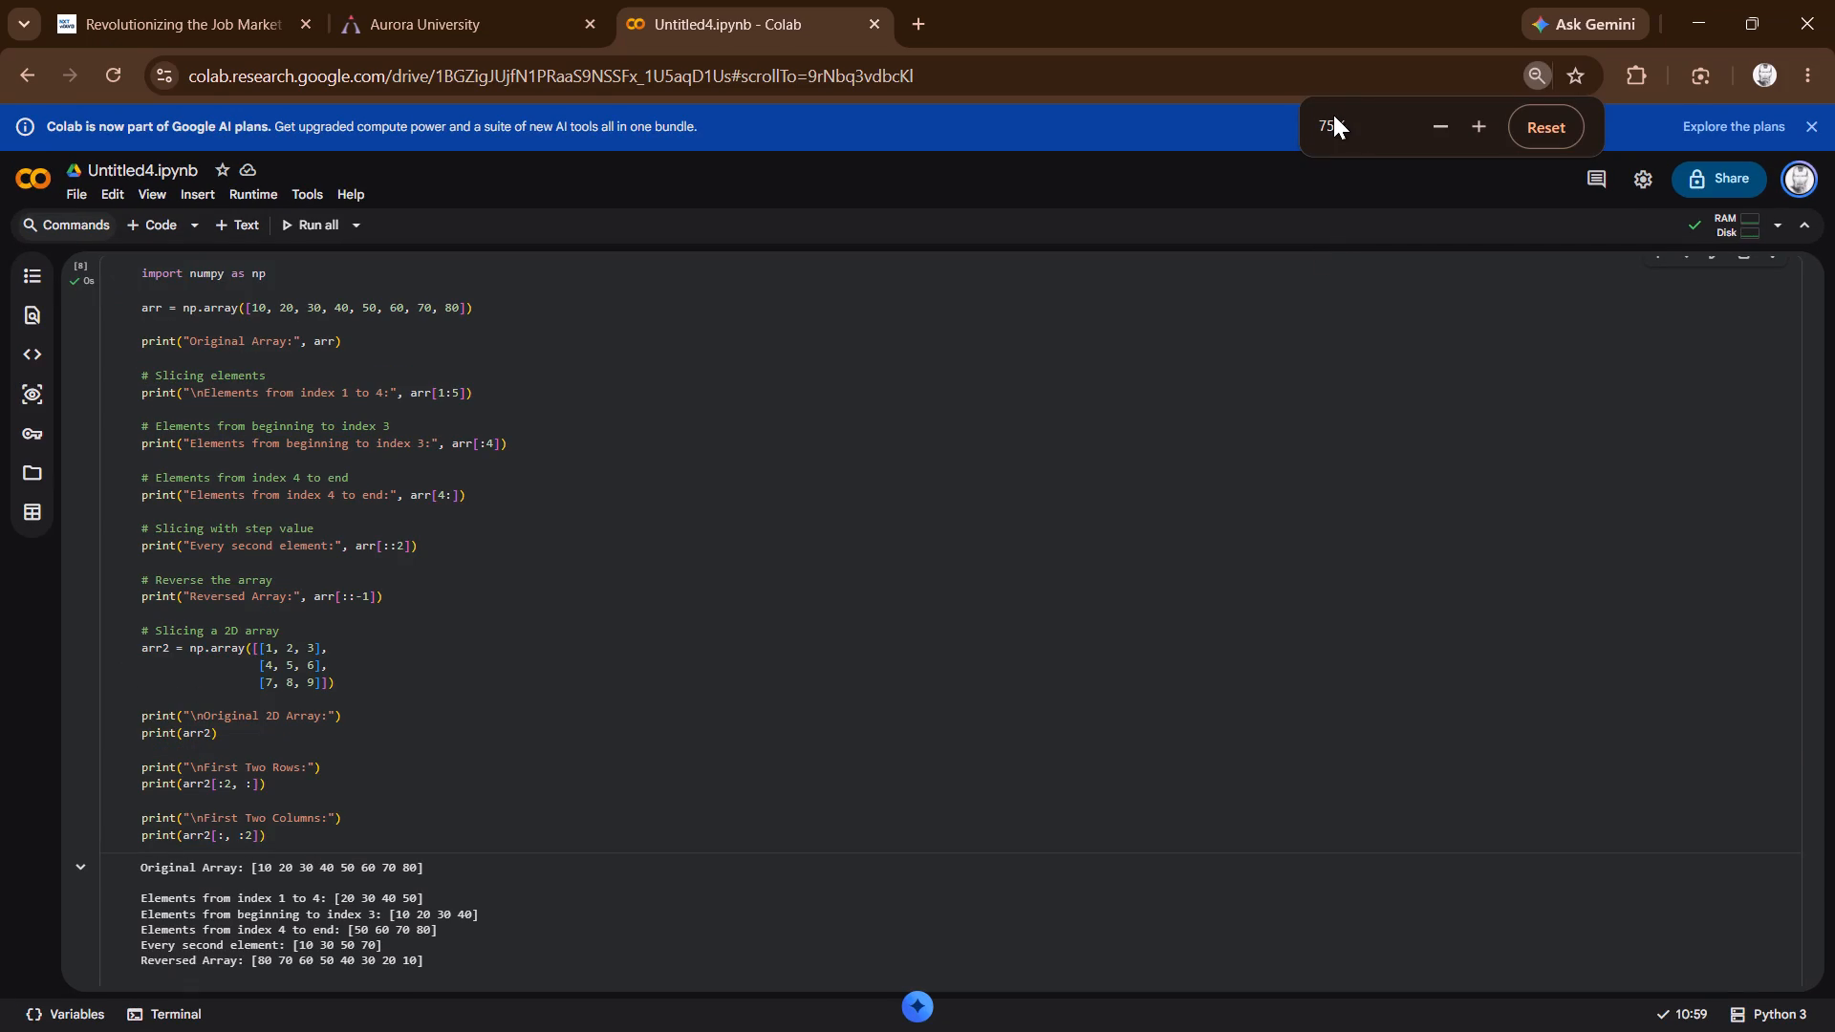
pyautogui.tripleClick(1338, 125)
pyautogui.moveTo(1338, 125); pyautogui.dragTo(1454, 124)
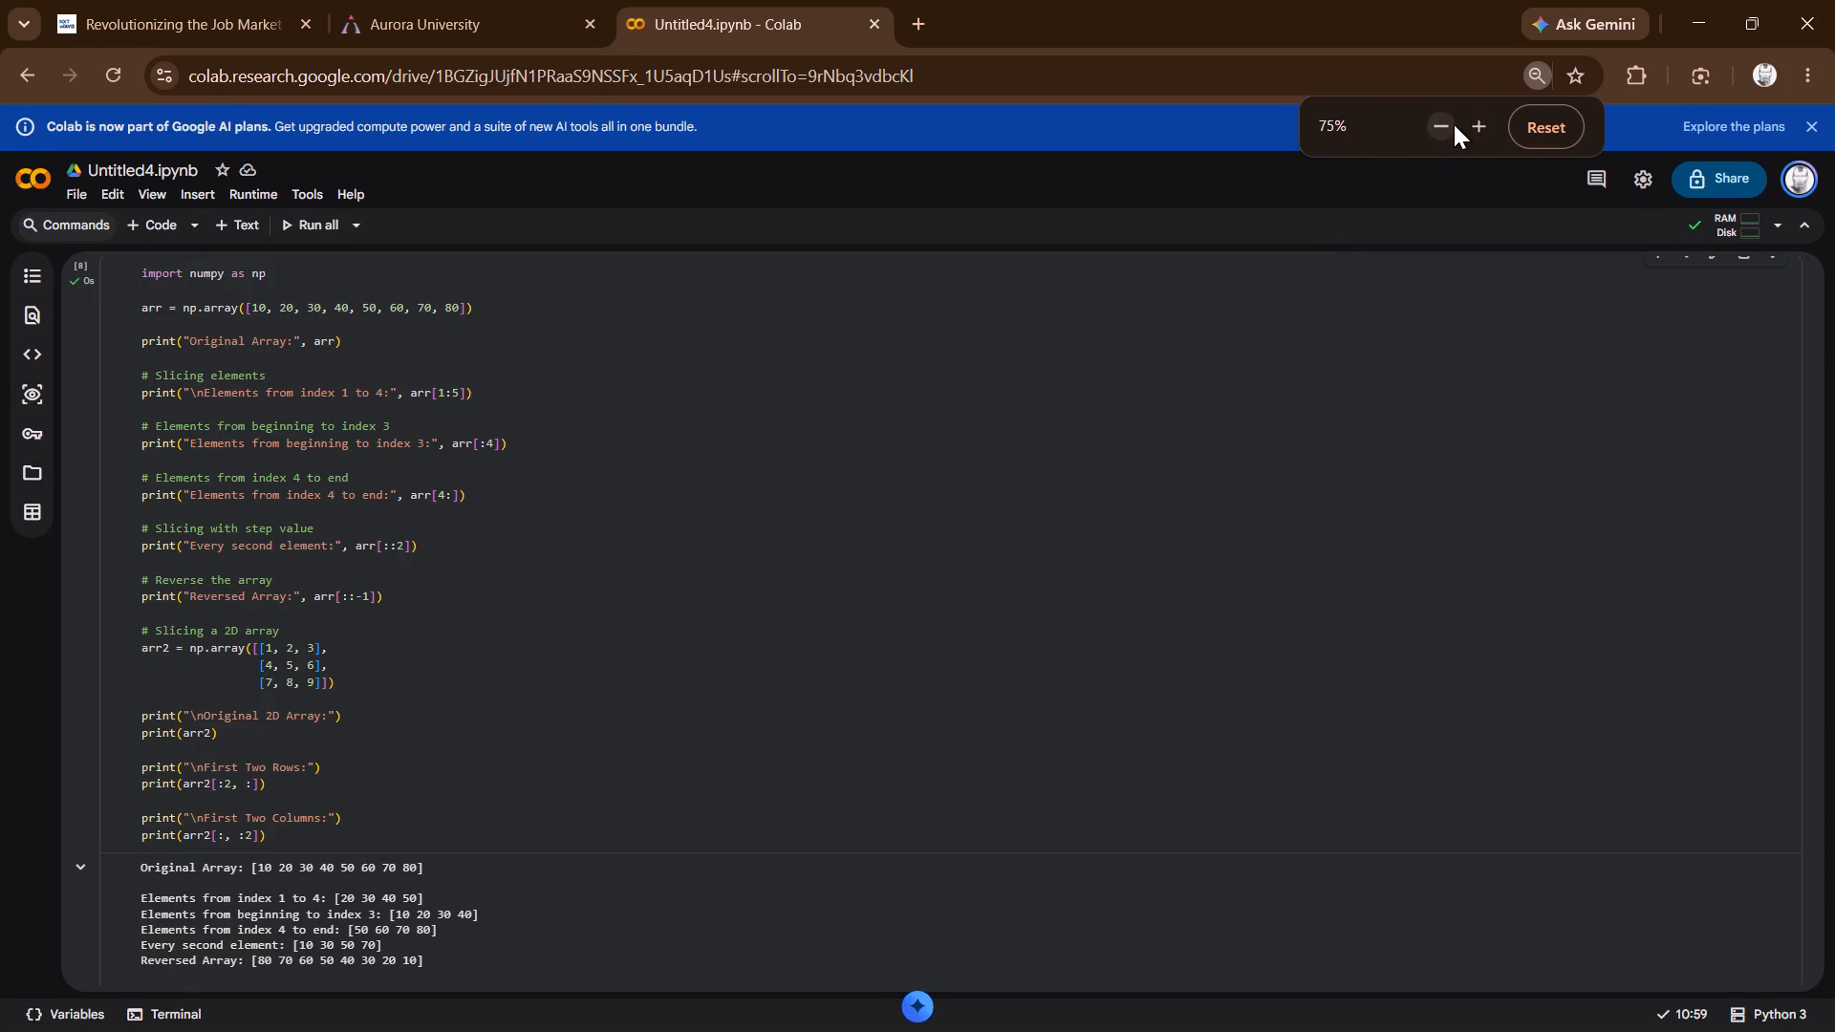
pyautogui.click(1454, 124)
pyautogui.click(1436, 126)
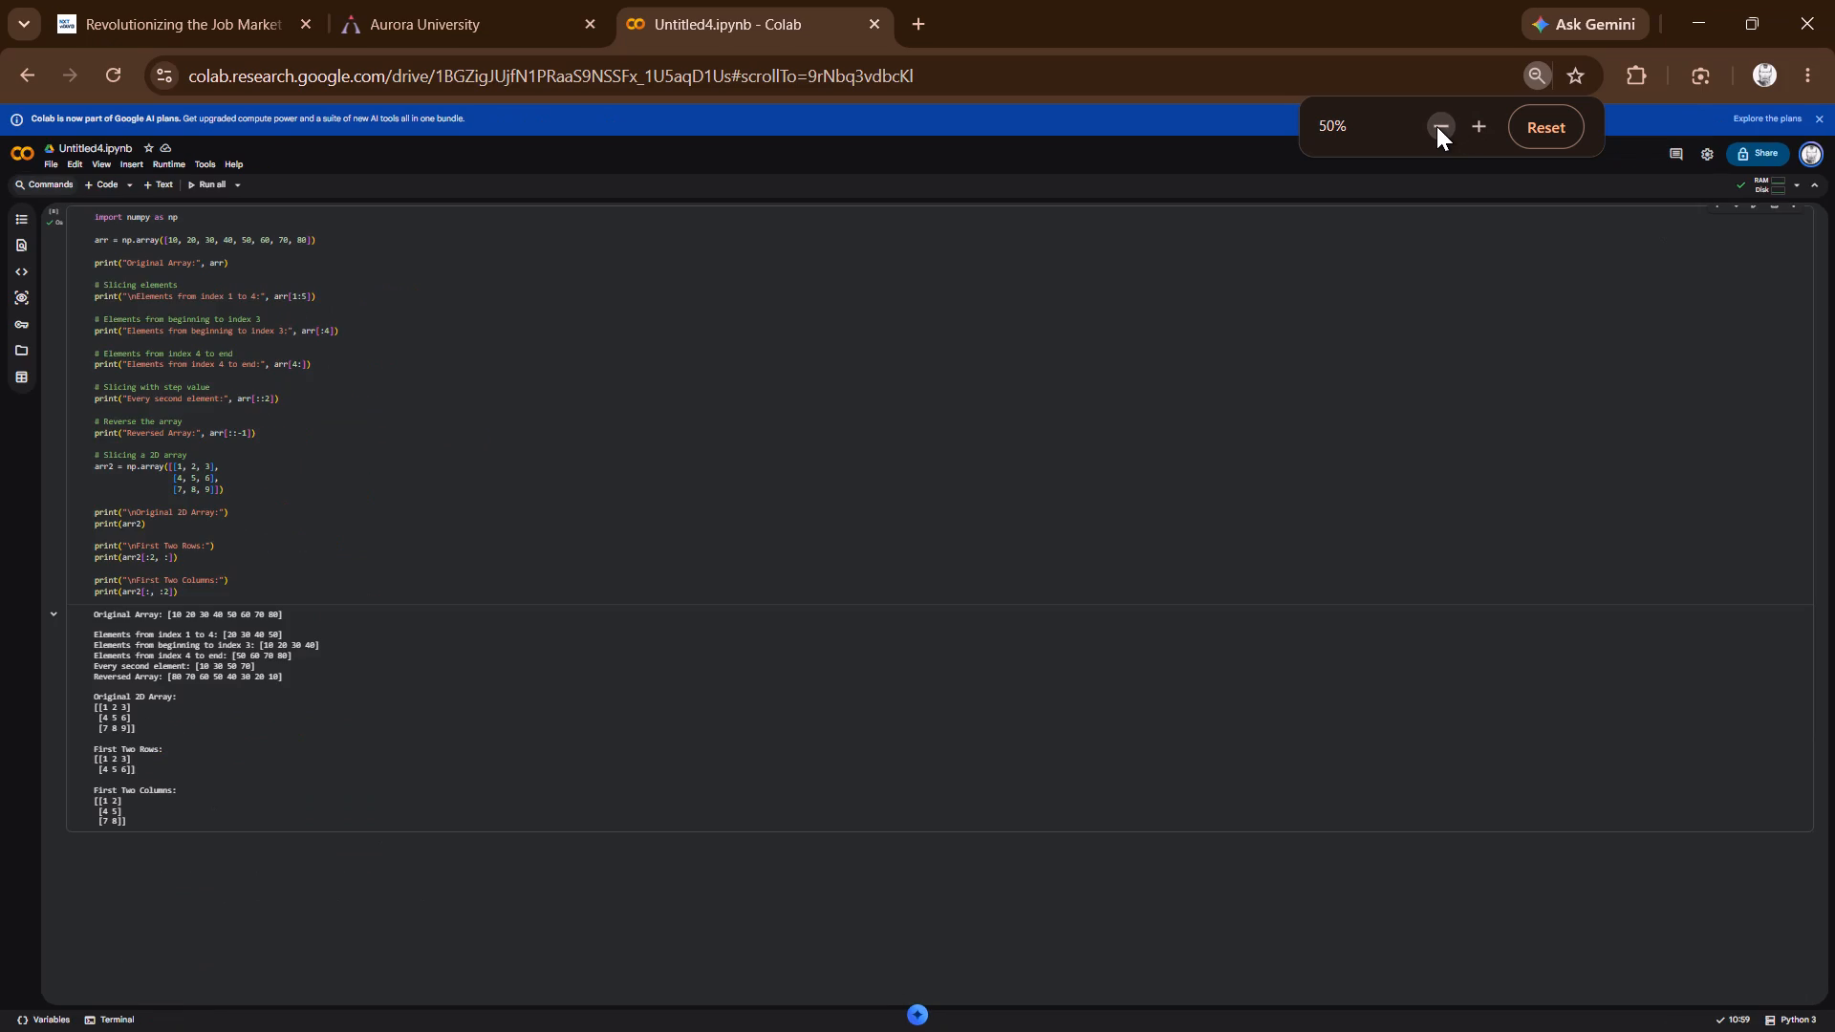
# Show the notebook in full screen at 67% zoom so the whole slicing program and its output fit.
pyautogui.click(1802, 69)
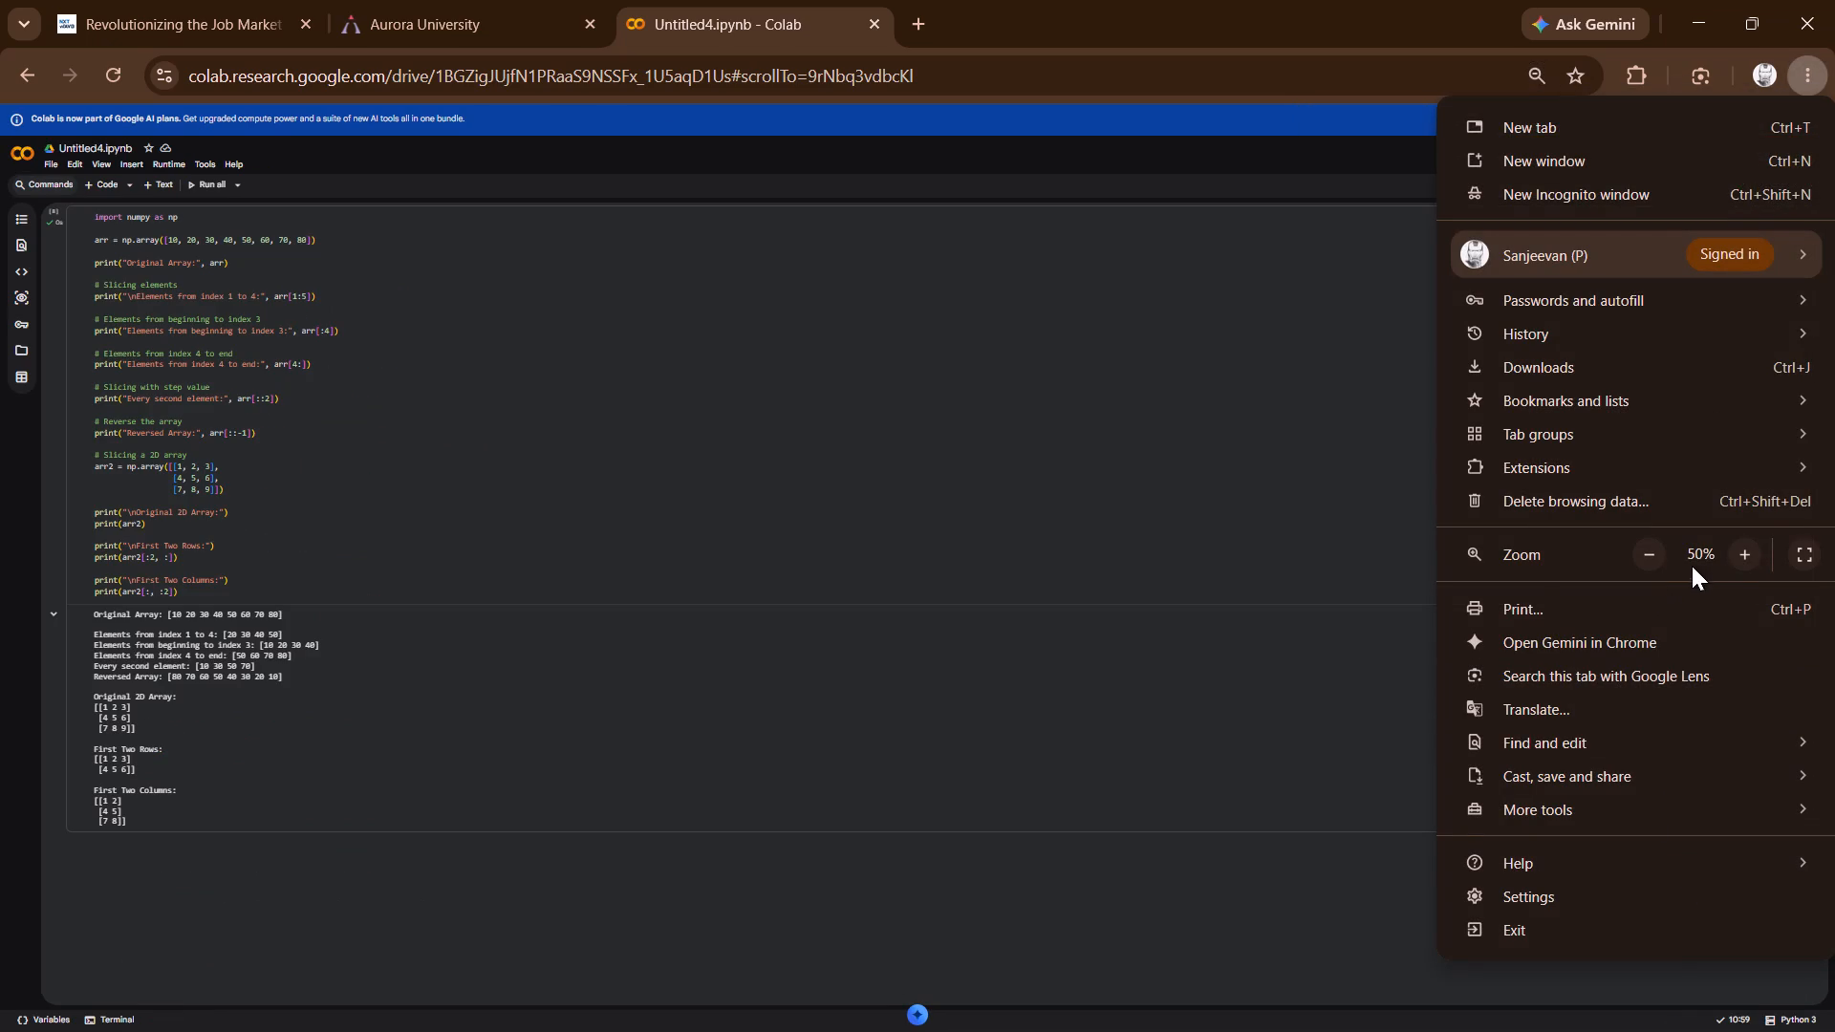
pyautogui.click(1695, 550)
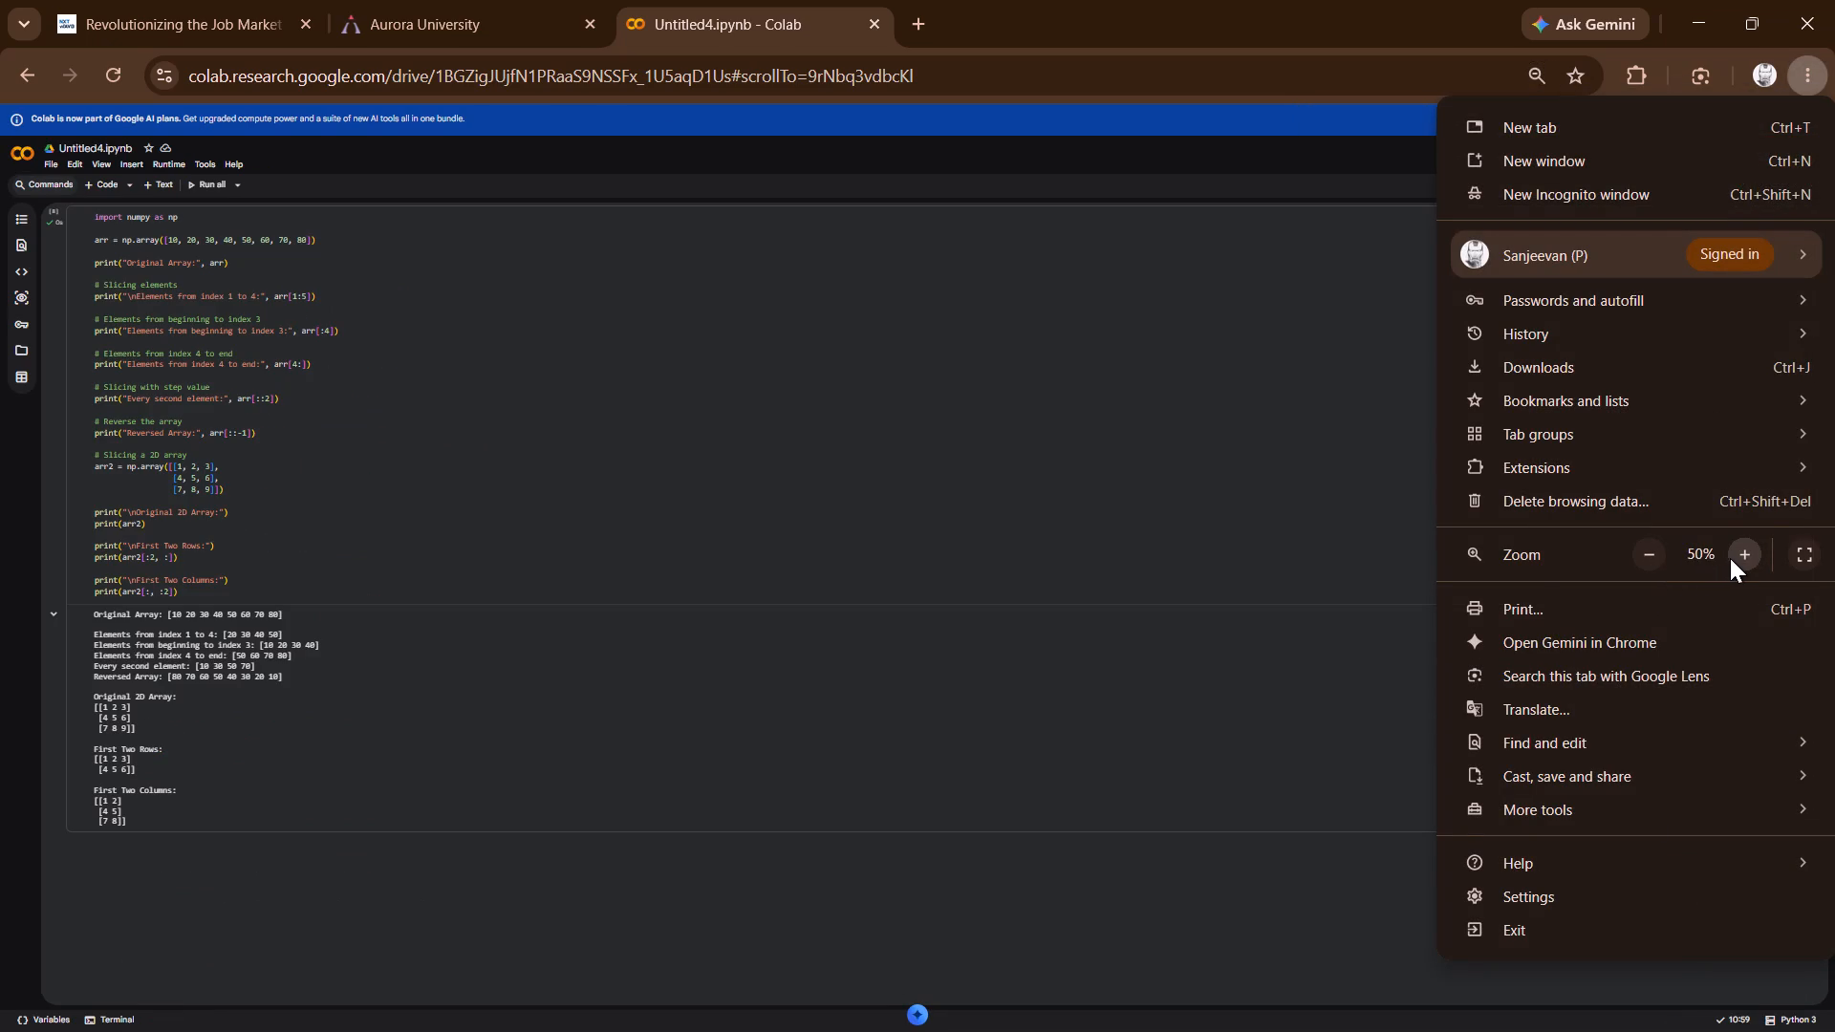
pyautogui.click(1730, 558)
pyautogui.tripleClick(1693, 554)
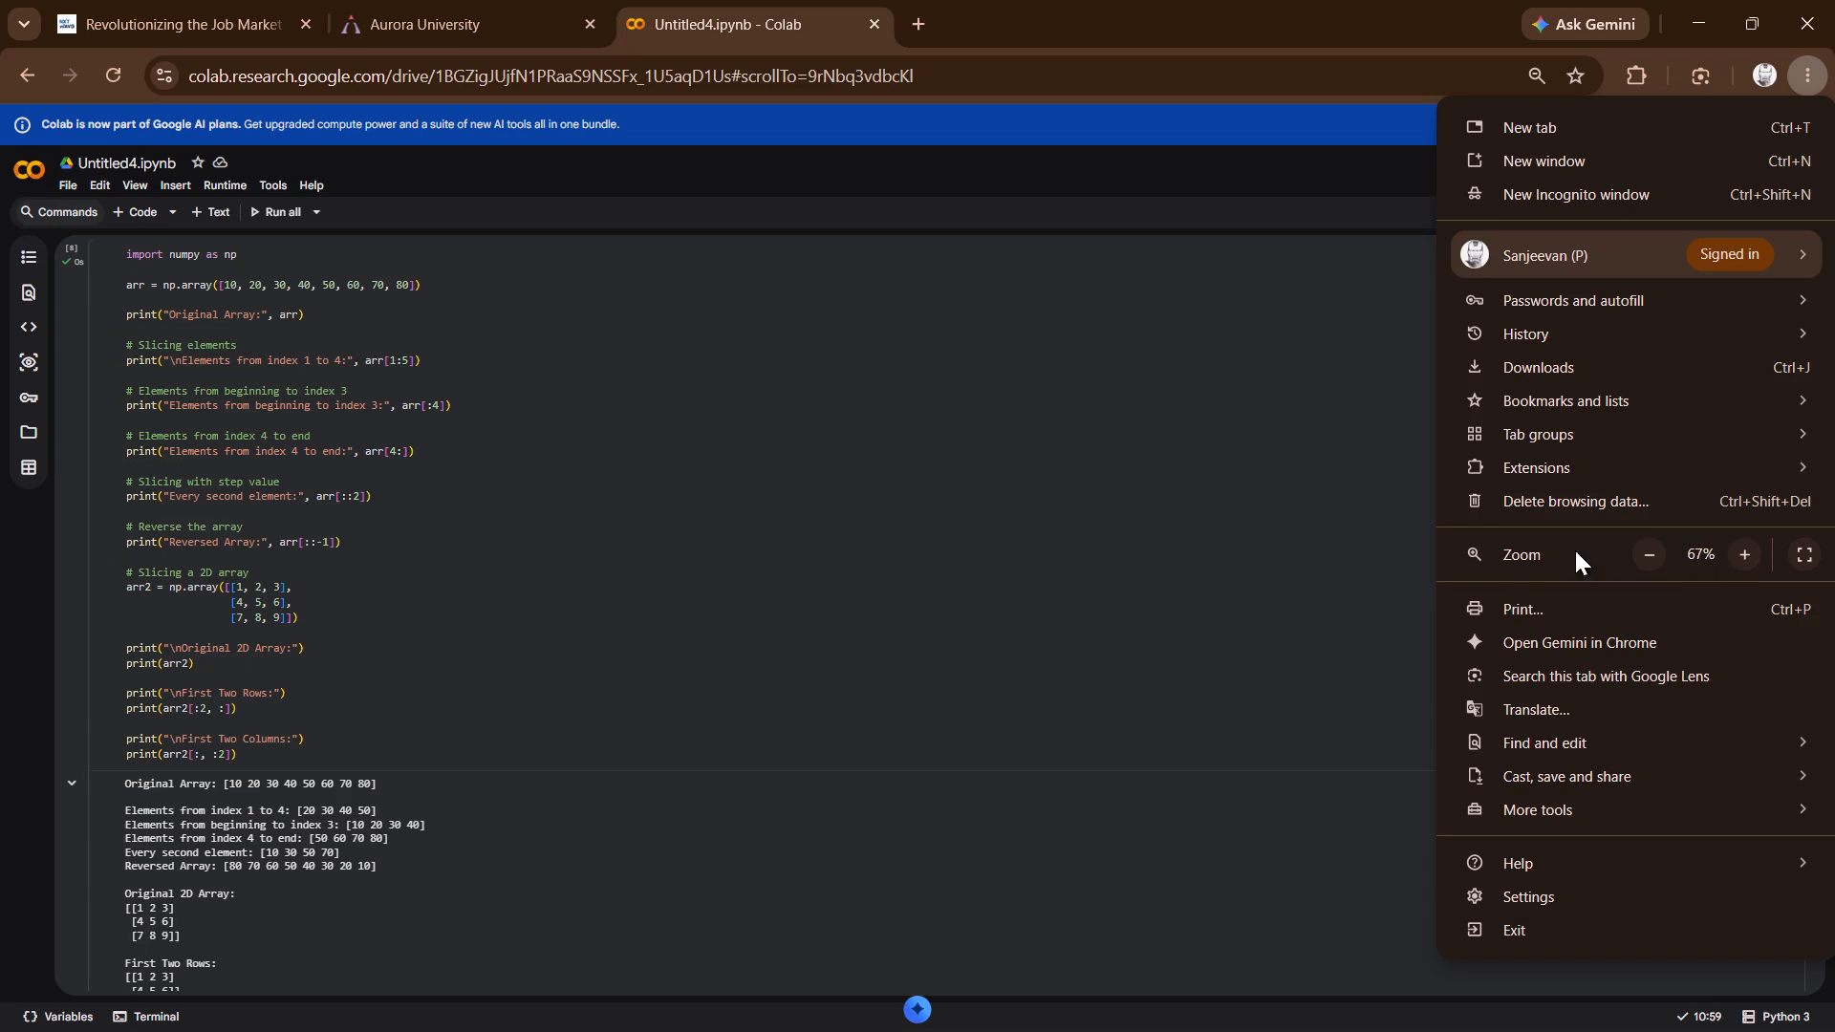
pyautogui.click(1509, 565)
pyautogui.click(1483, 557)
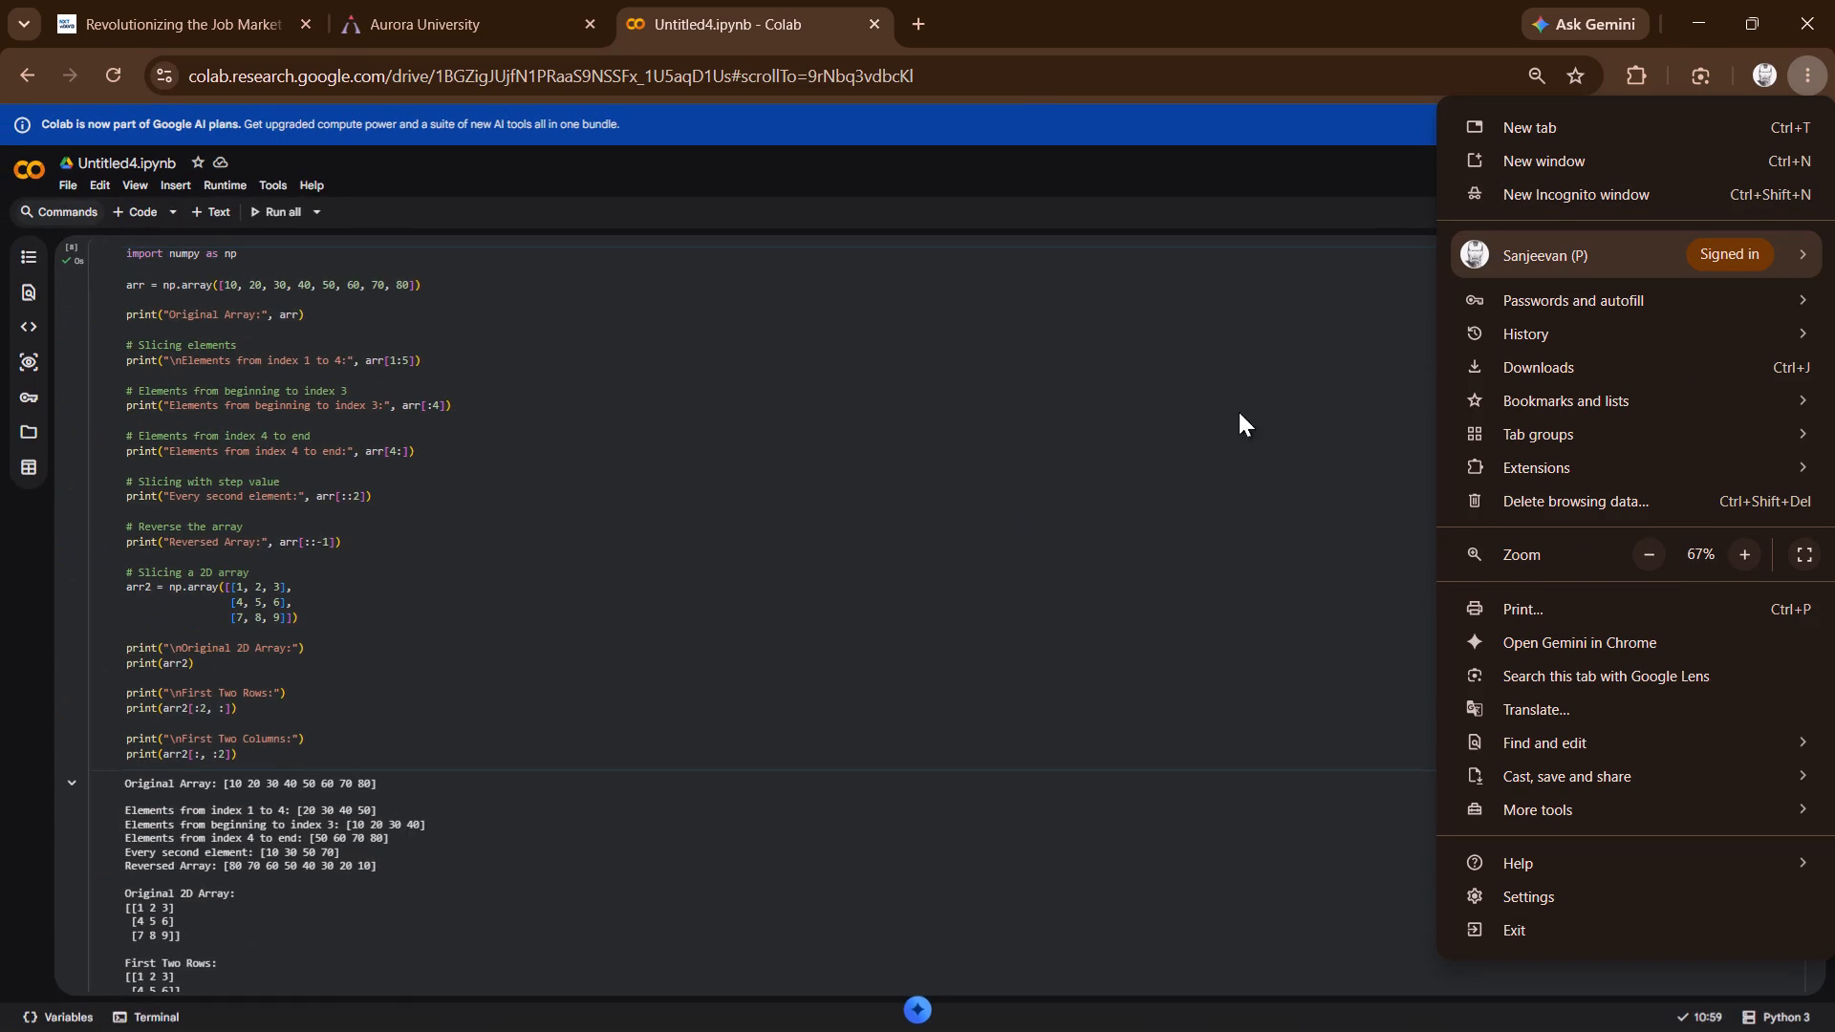
pyautogui.click(1780, 551)
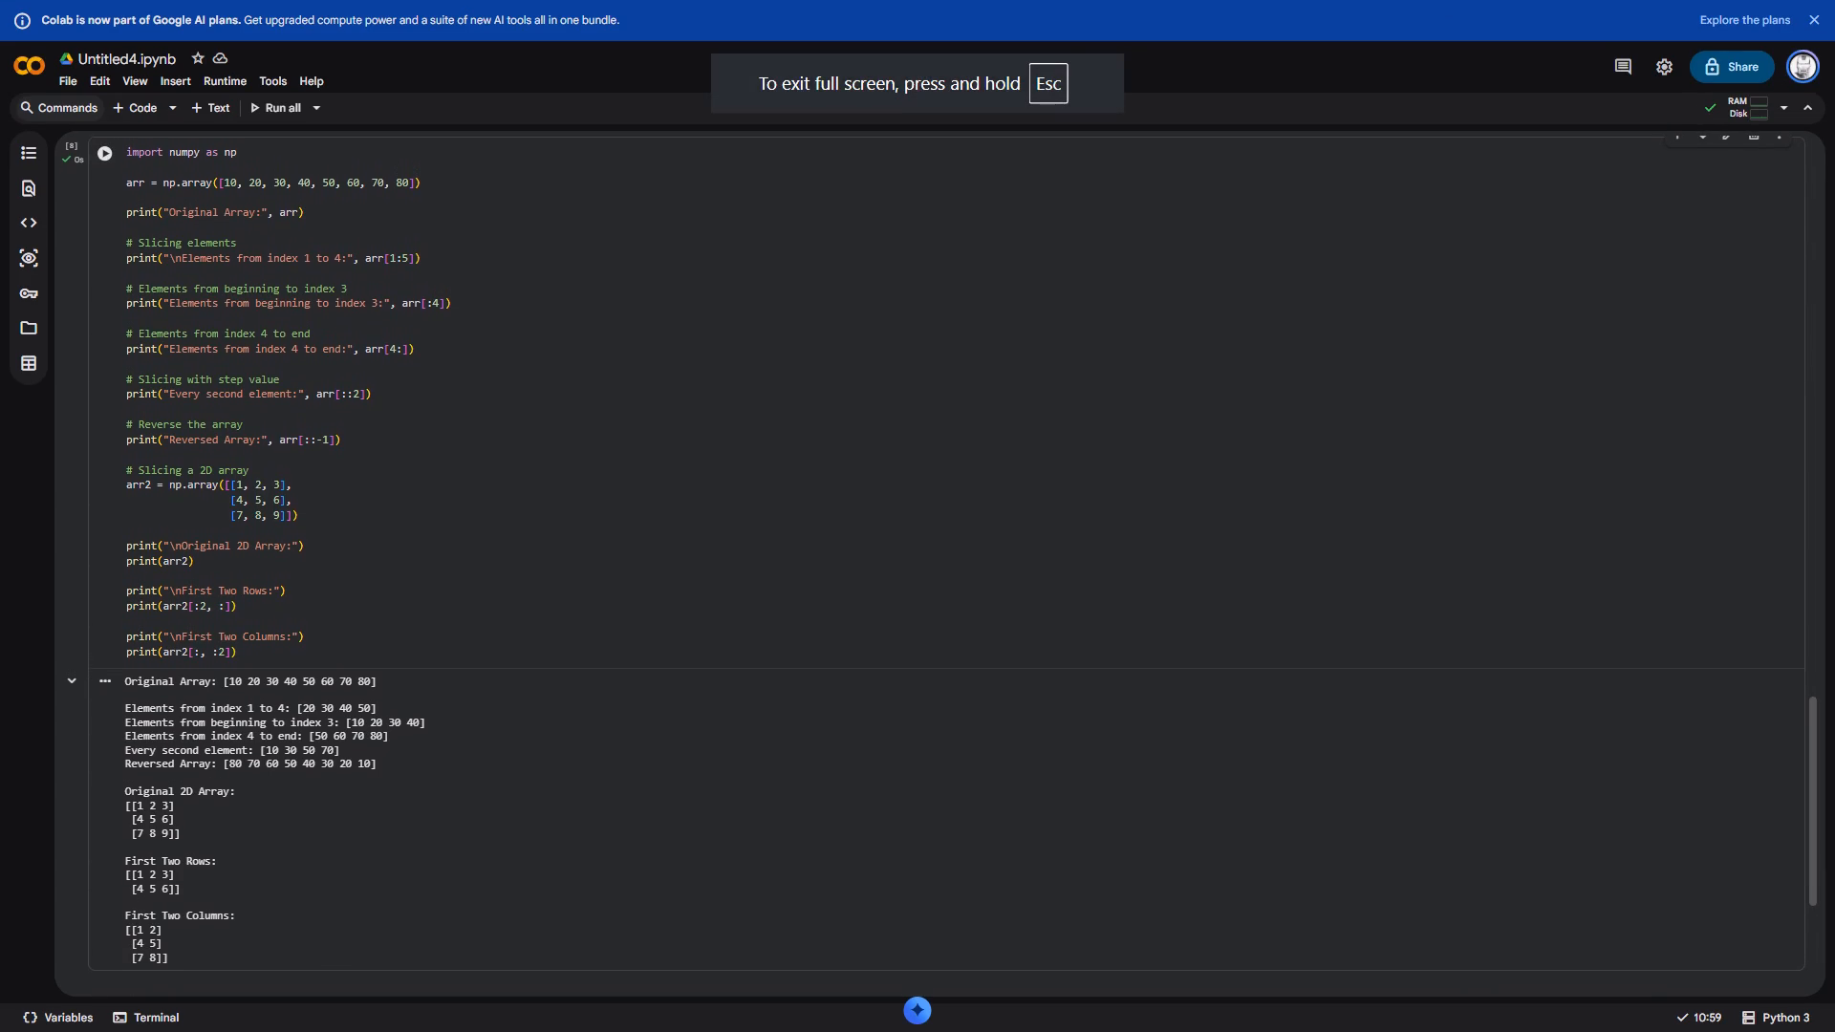
# Capture a screenshot of the entire full-screen slicing program with its output, and exit full screen.
pyautogui.press('shift+super+s')
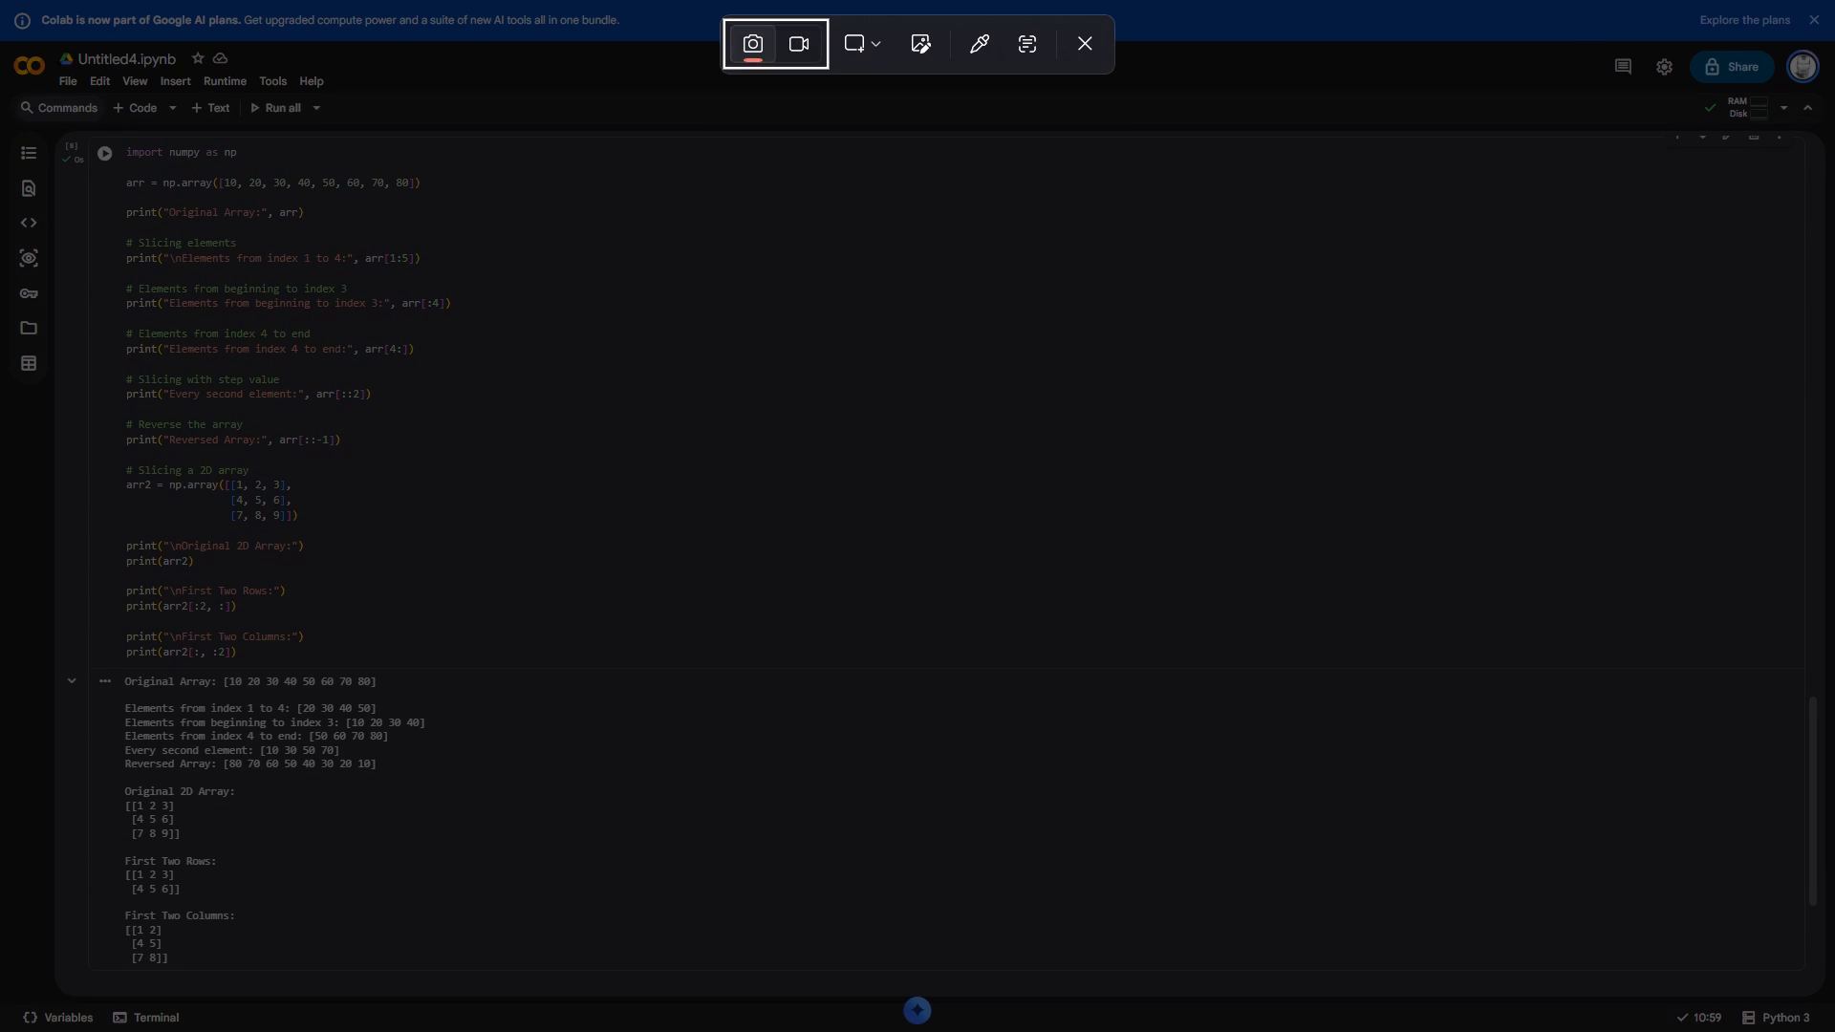
pyautogui.moveTo(0, 0); pyautogui.dragTo(1828, 1031)
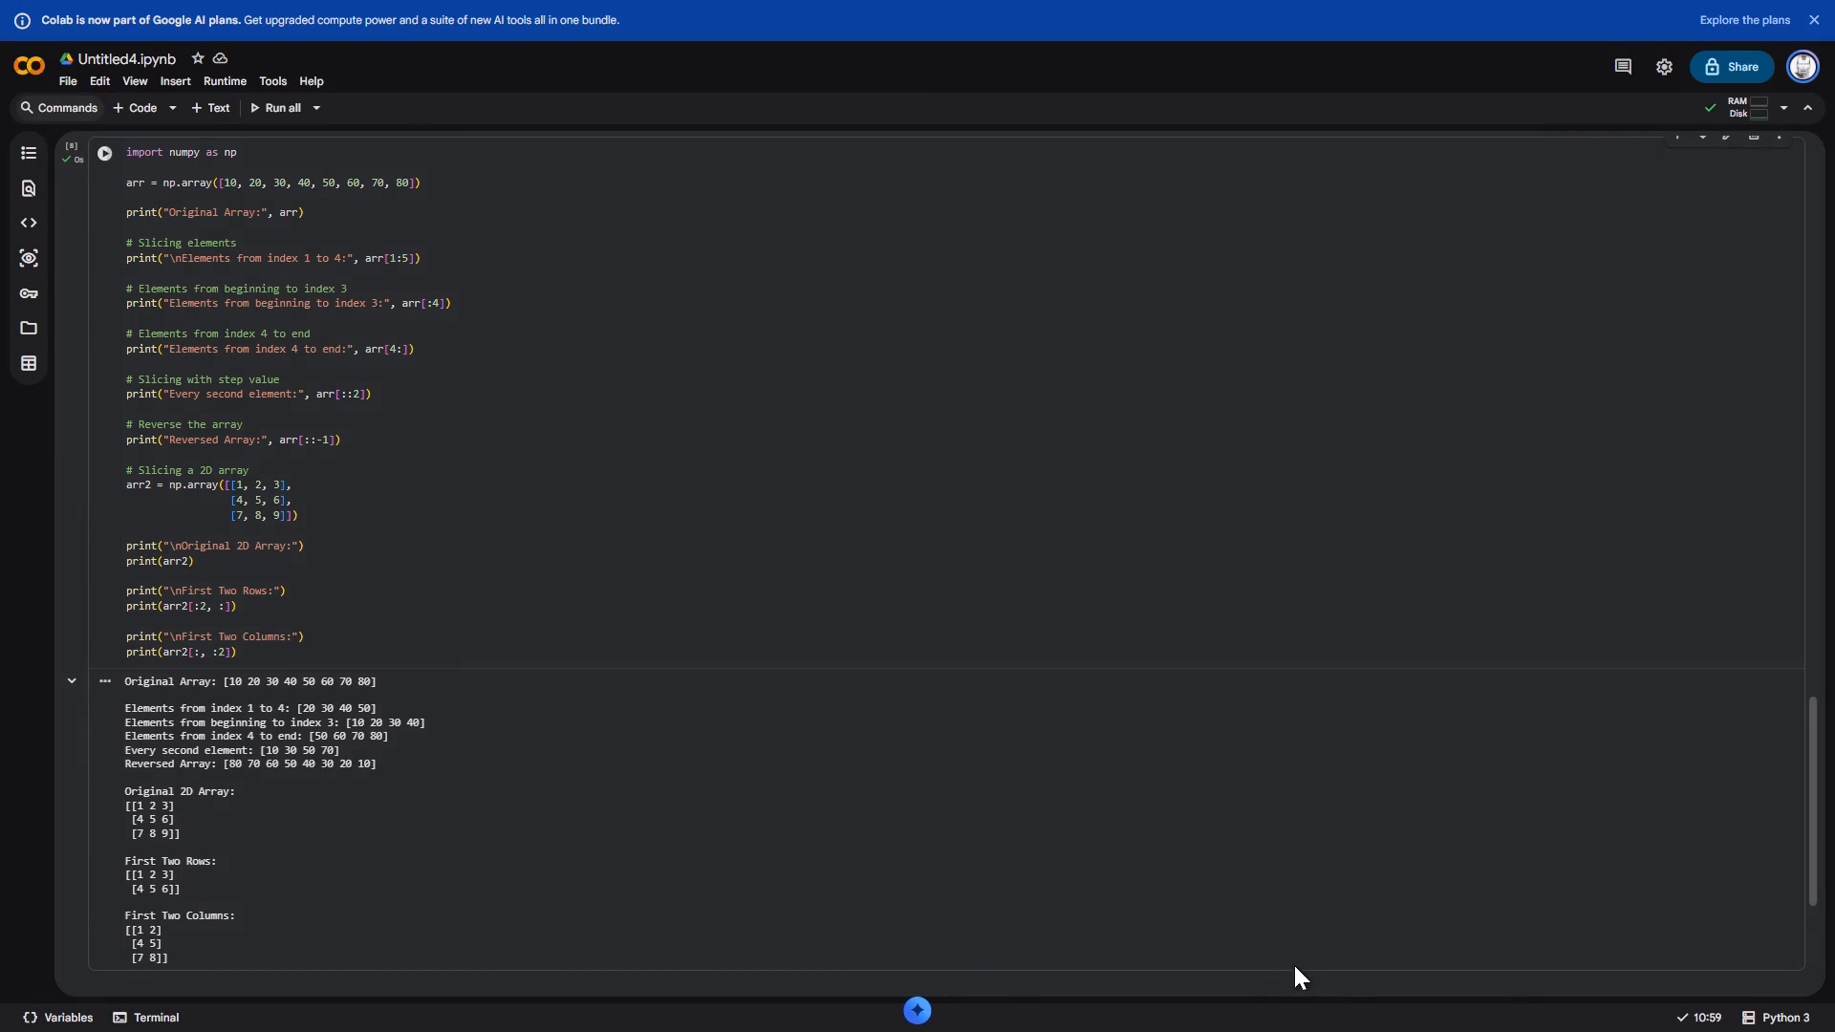
pyautogui.press('Escape')
pyautogui.press('Escape')
pyautogui.press('Escape')
pyautogui.press('Escape')
pyautogui.press('F11')
# Return to the Word report and paste the captured screenshot on the unnumbered line under item 5, Slicing.
pyautogui.click(1369, 1005)
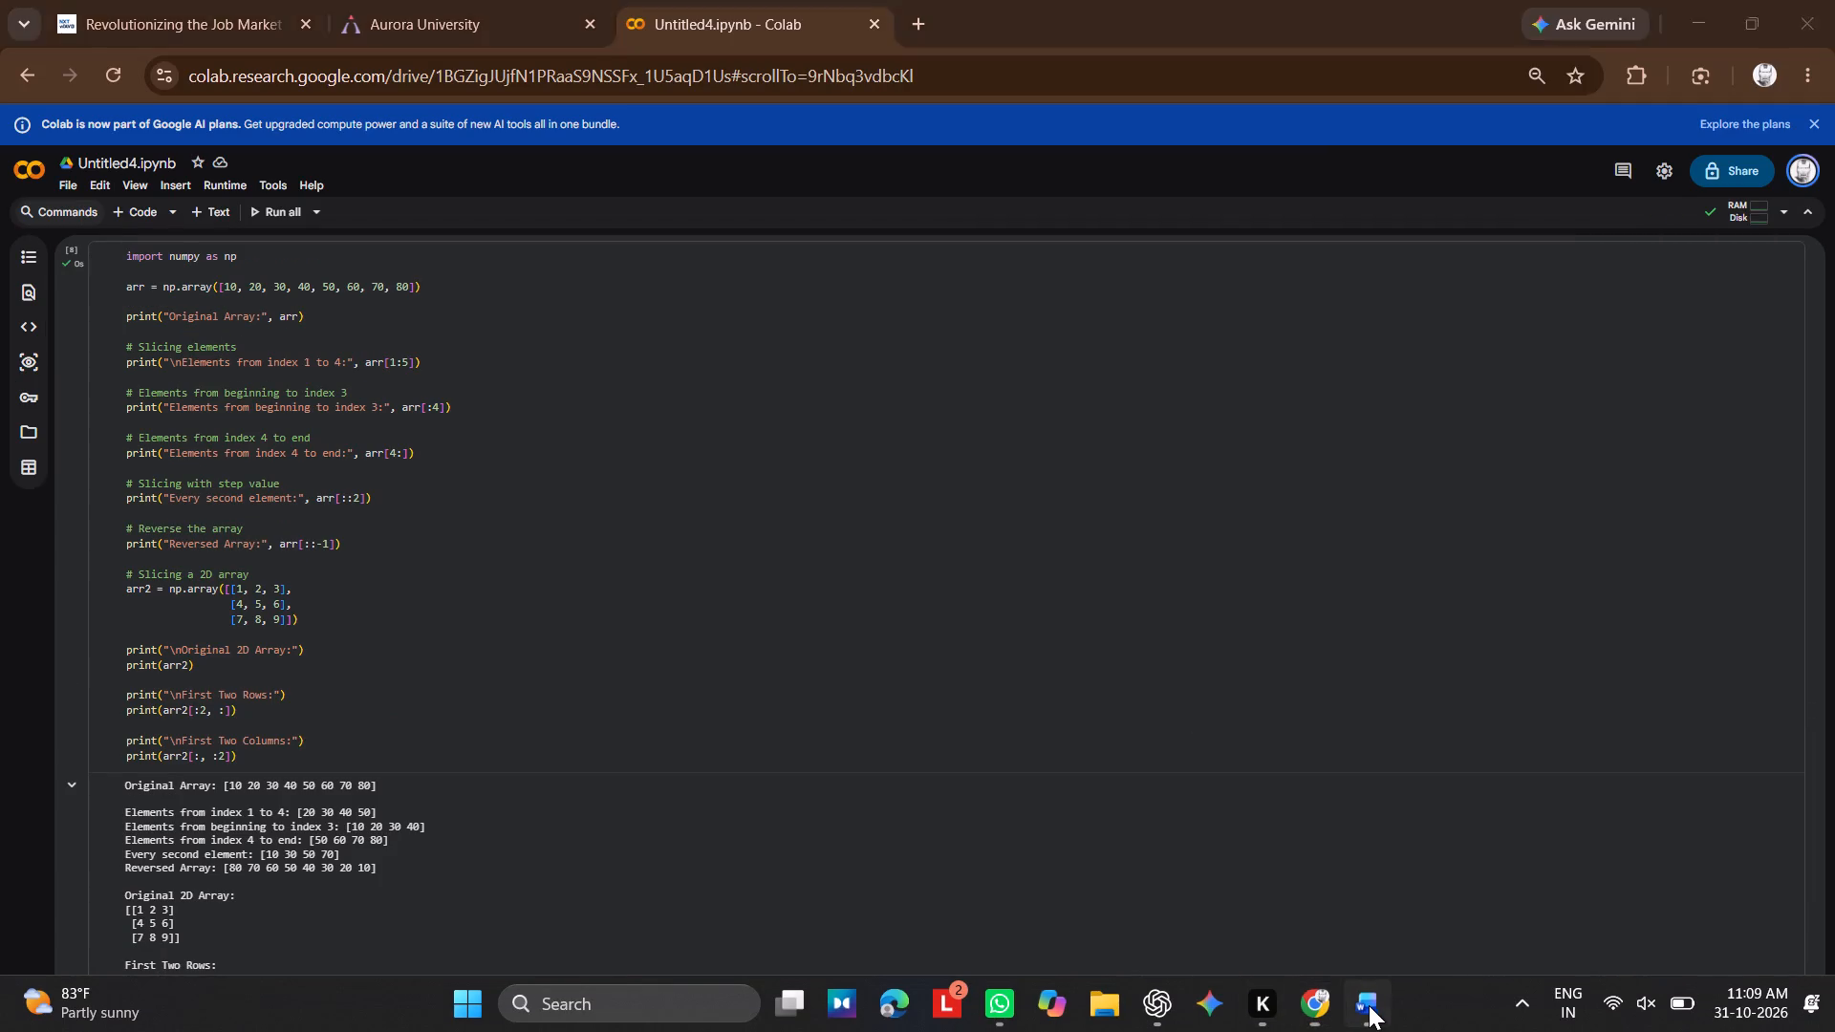
pyautogui.hotkey('ctrl', 'v')
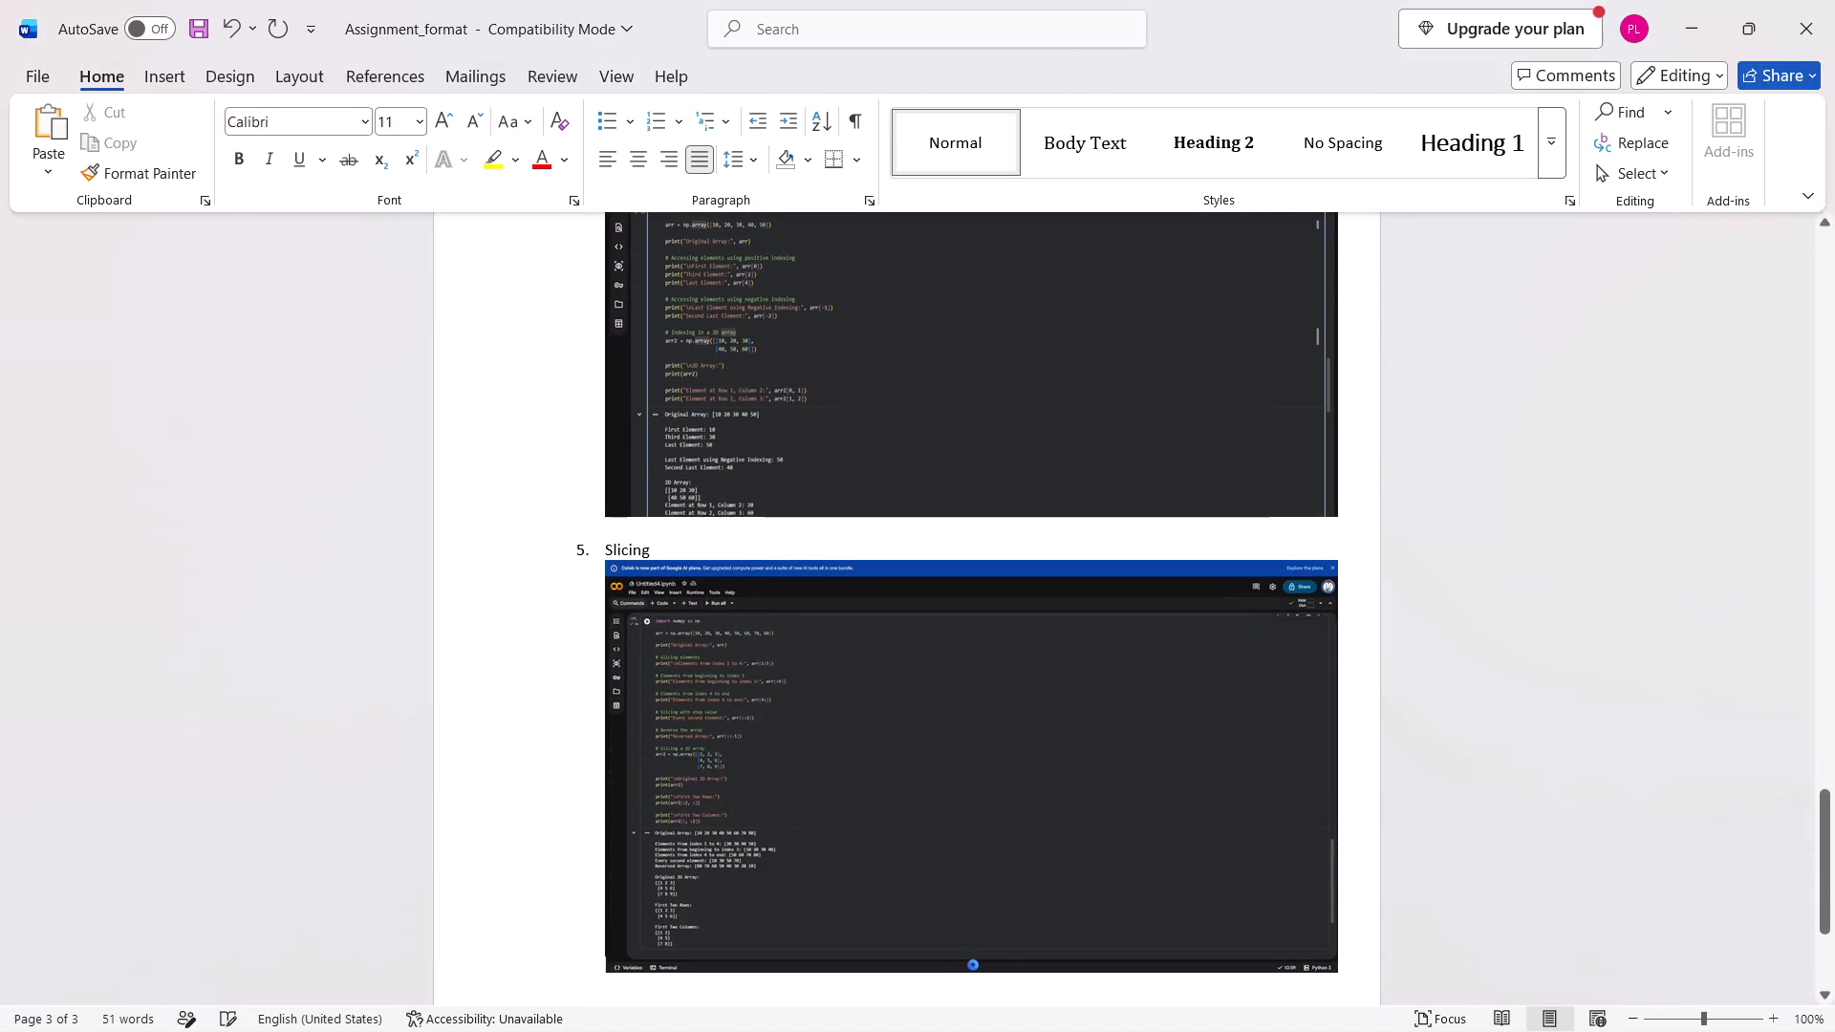
# Examine the pasted Slicing screenshot close up and as a whole to check its code and output.
pyautogui.scroll(-1, 723, 883)
pyautogui.click(734, 749)
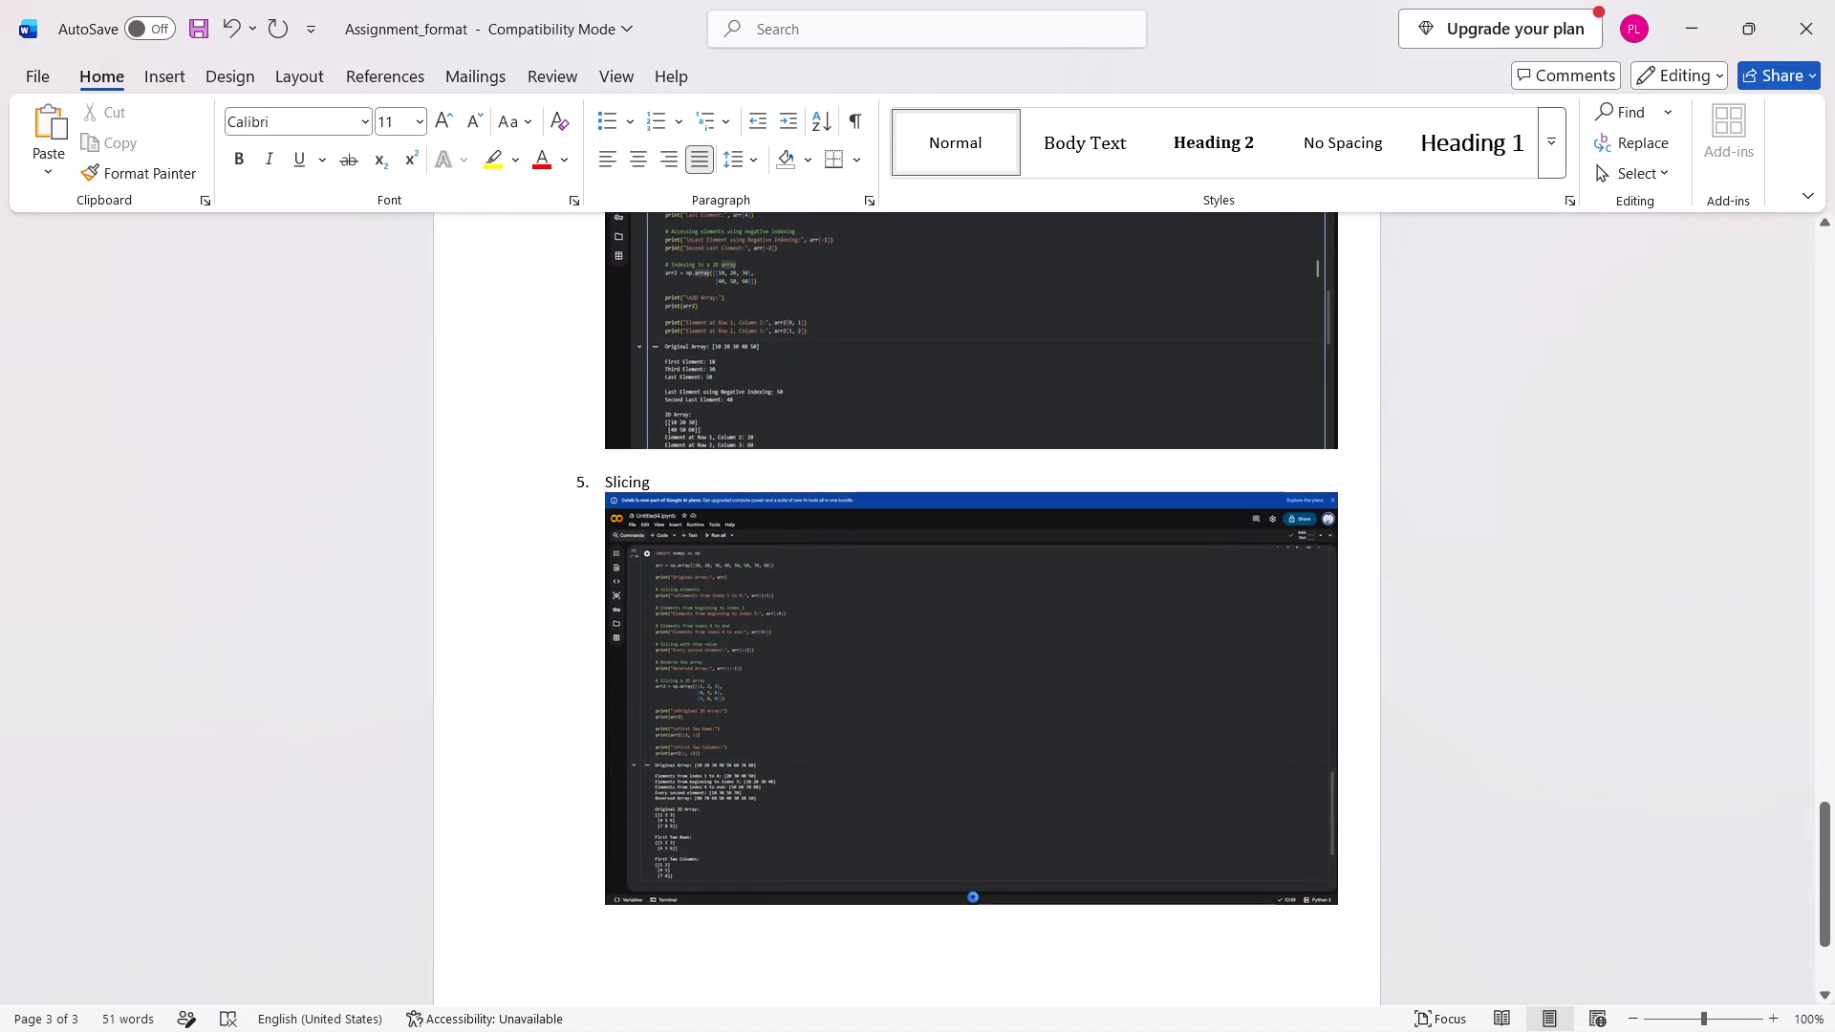
pyautogui.keyDown('ctrl'); pyautogui.scroll(10, 734, 749); pyautogui.keyUp('ctrl')
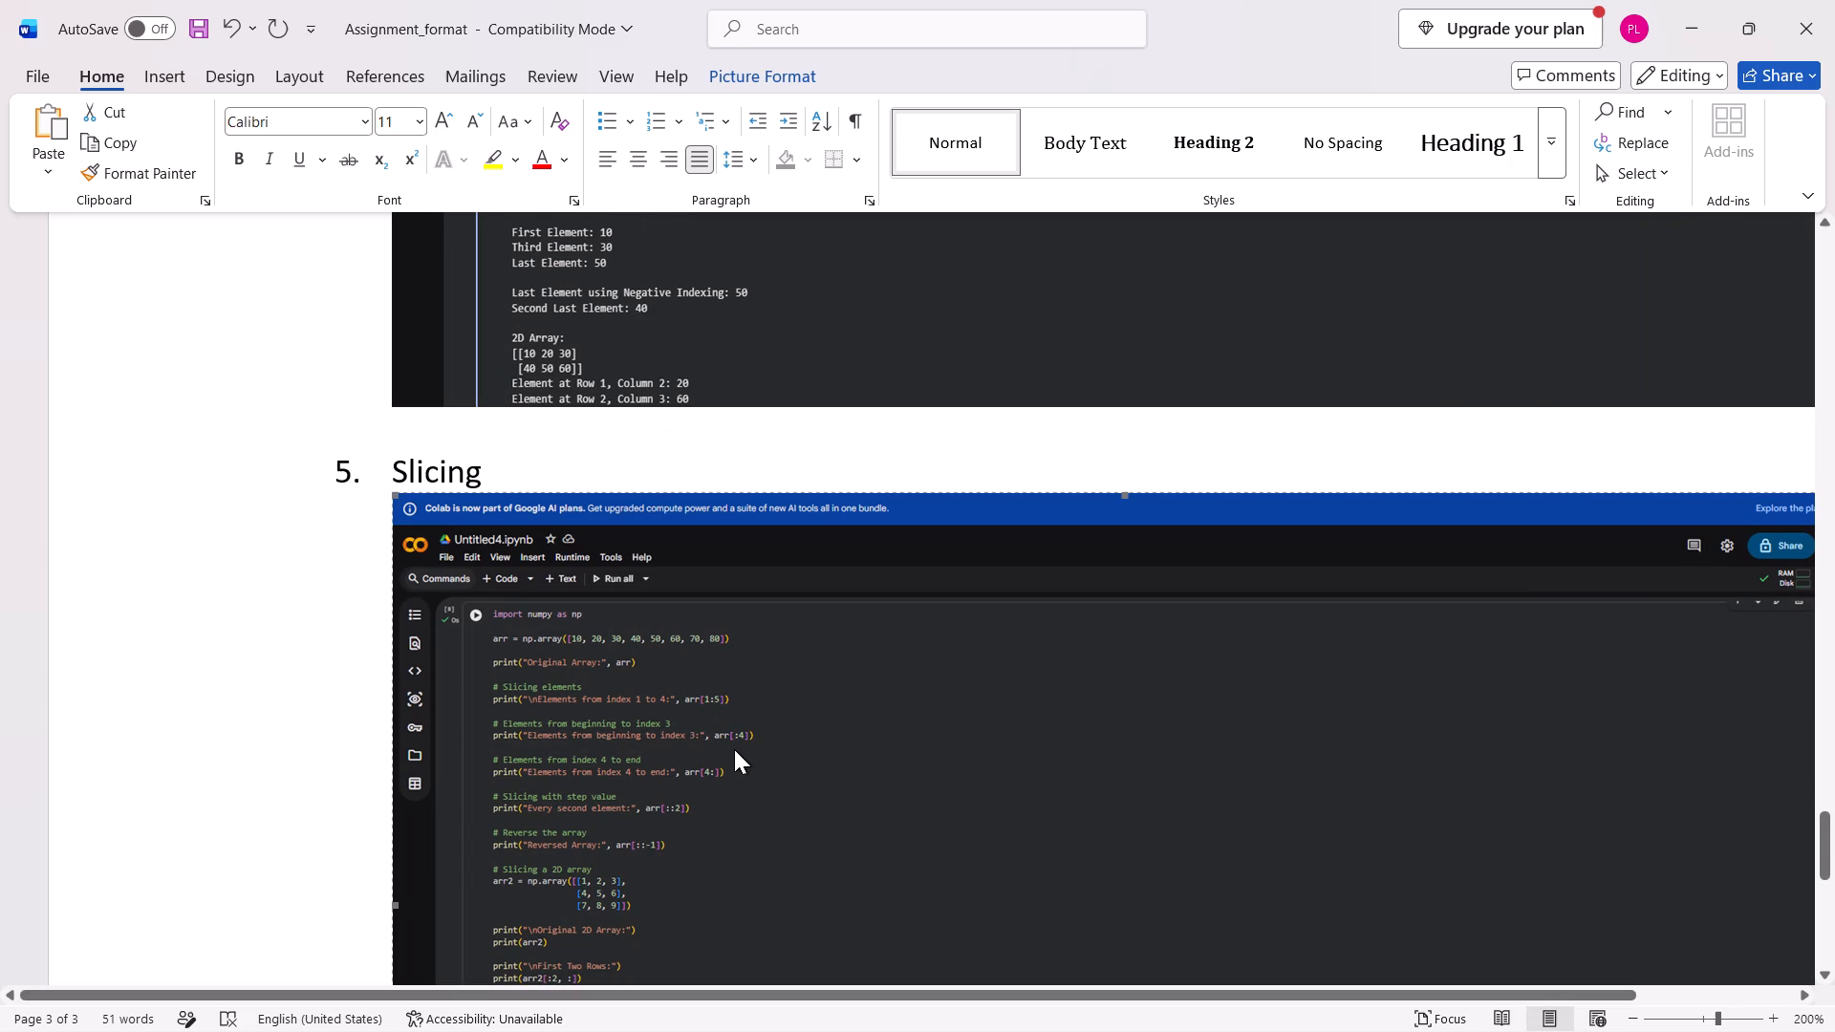
pyautogui.keyDown('ctrl'); pyautogui.scroll(-5, 734, 749); pyautogui.keyUp('ctrl')
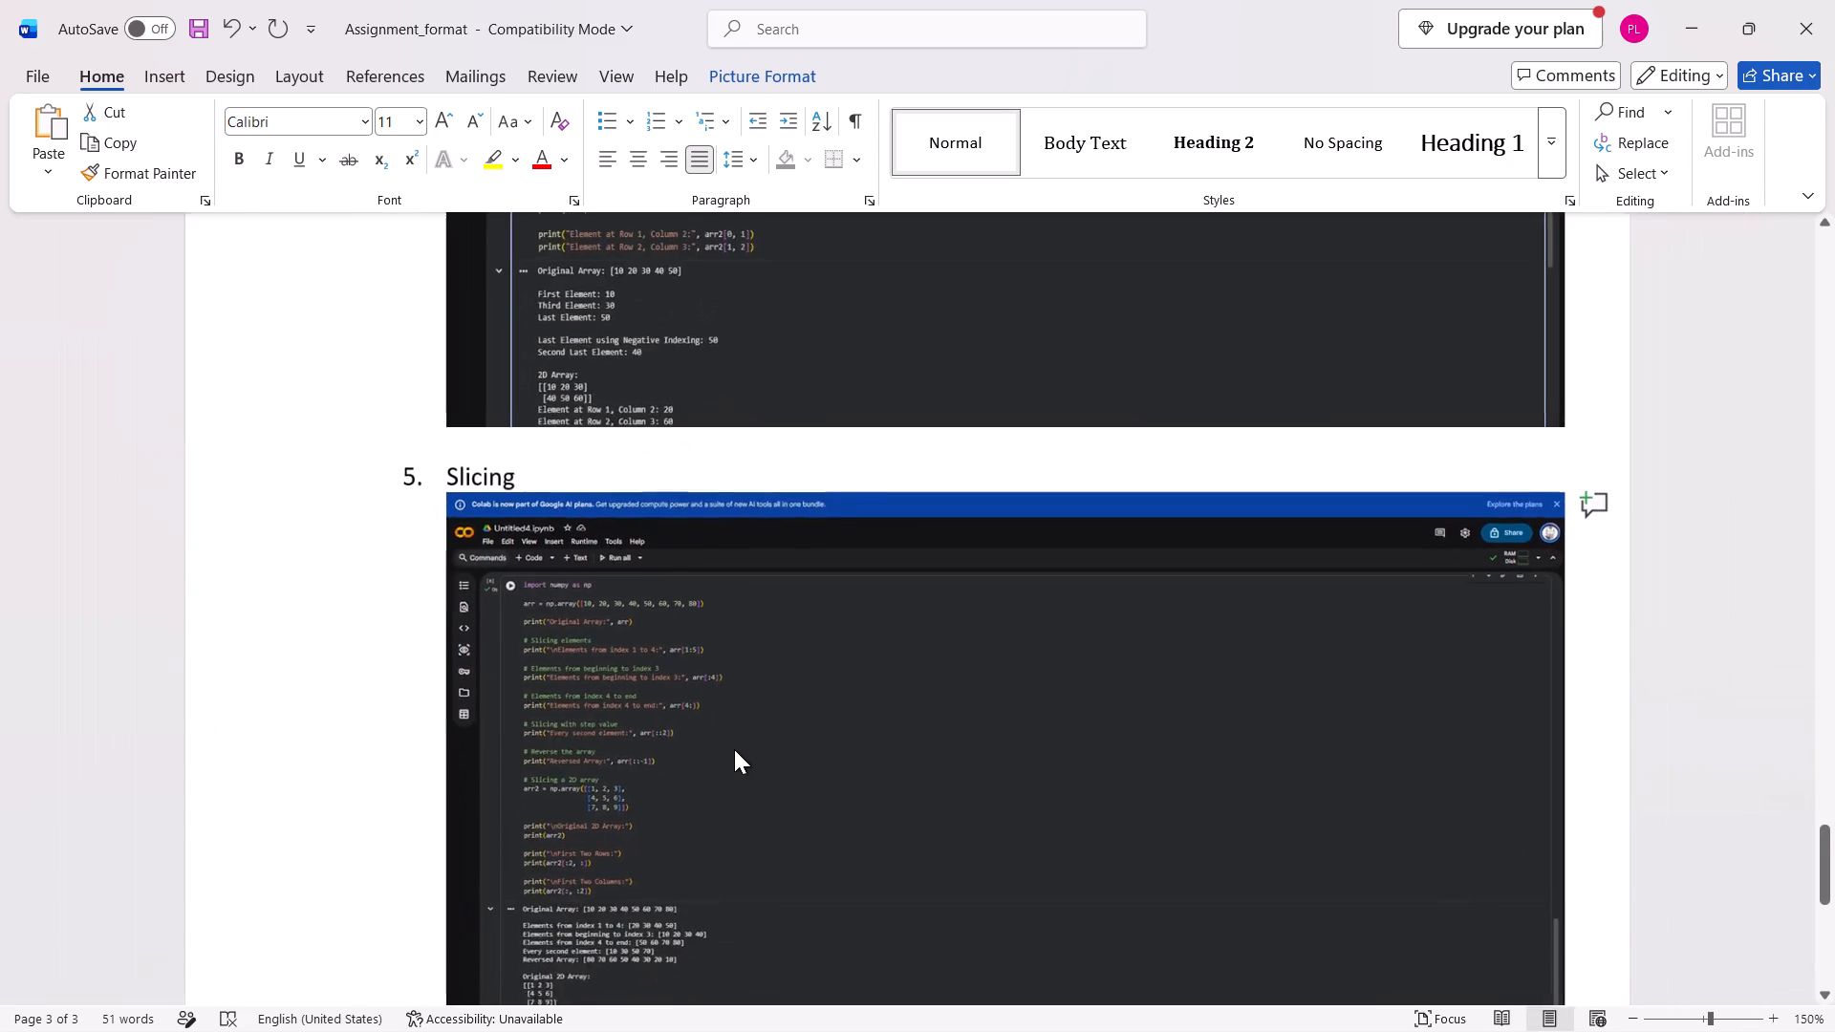
pyautogui.keyDown('ctrl'); pyautogui.scroll(-7, 734, 749); pyautogui.keyUp('ctrl')
pyautogui.keyDown('ctrl'); pyautogui.scroll(3, 734, 749); pyautogui.keyUp('ctrl')
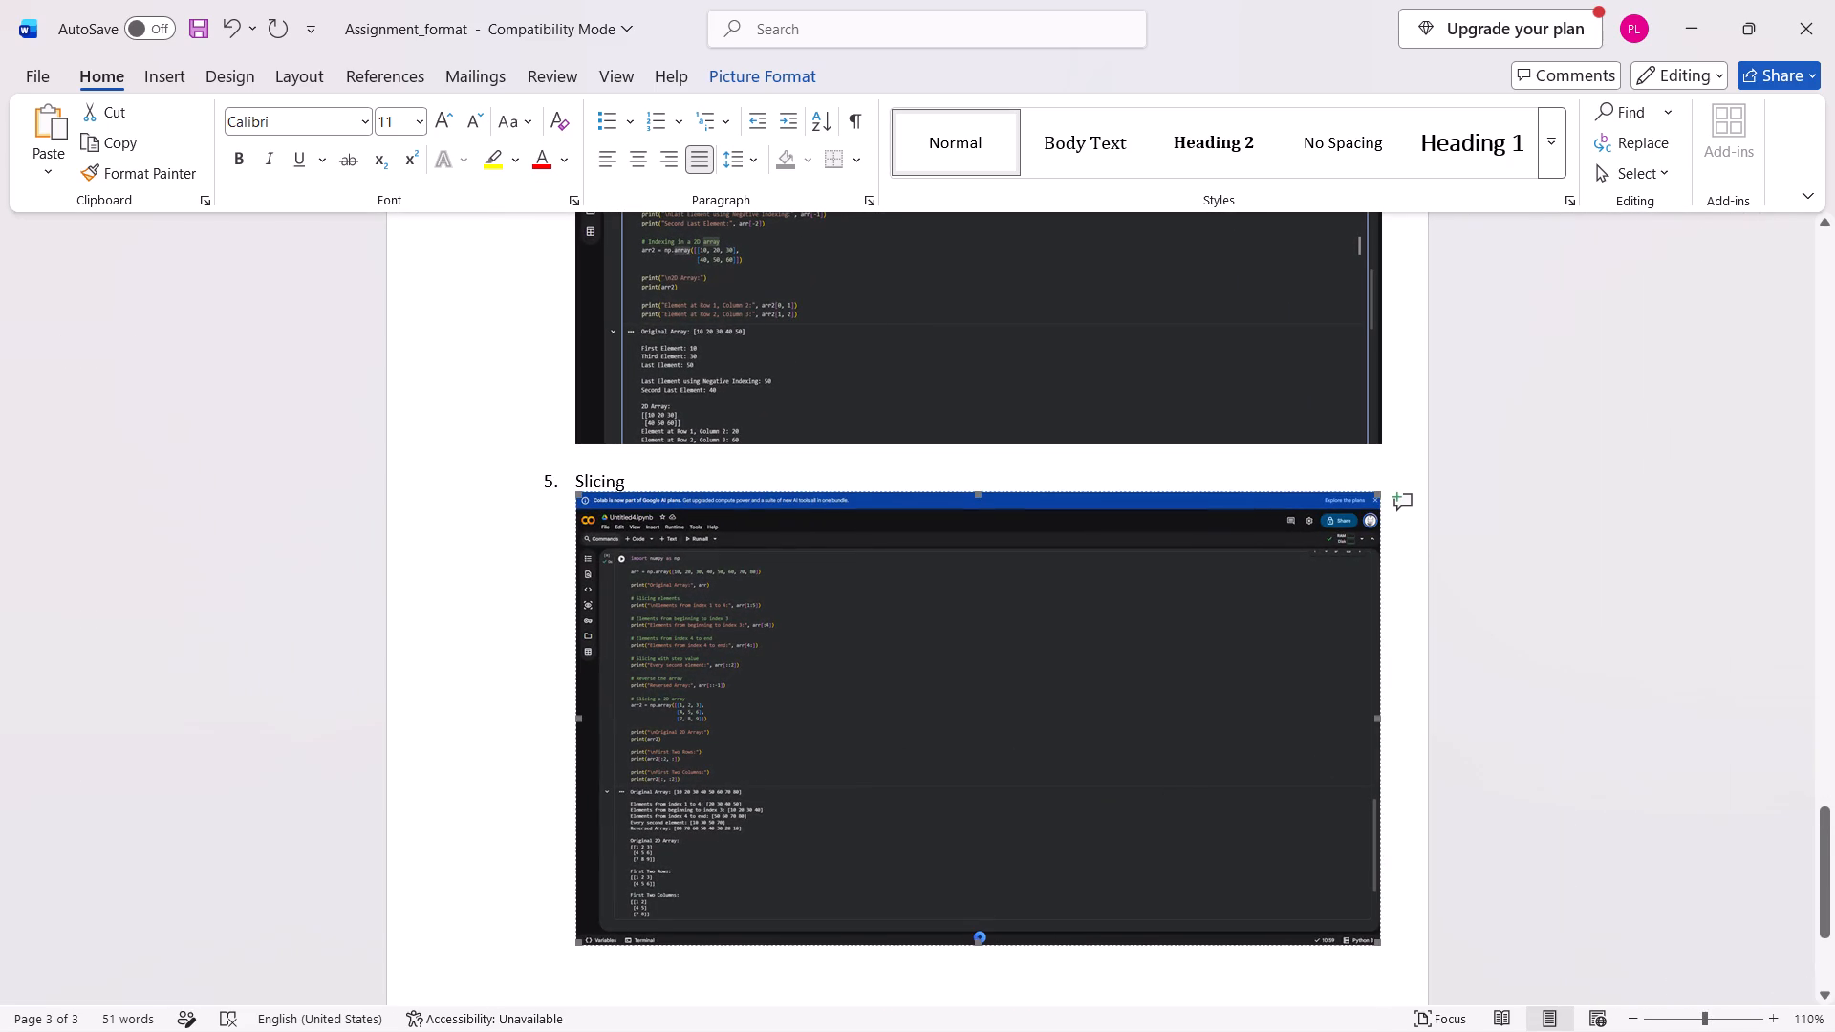
# Select all the report's content, from the Slicing screenshot up to the Lab Report - 1 heading, and set its font to Times New Roman.
pyautogui.moveTo(1396, 940); pyautogui.dragTo(472, 2)
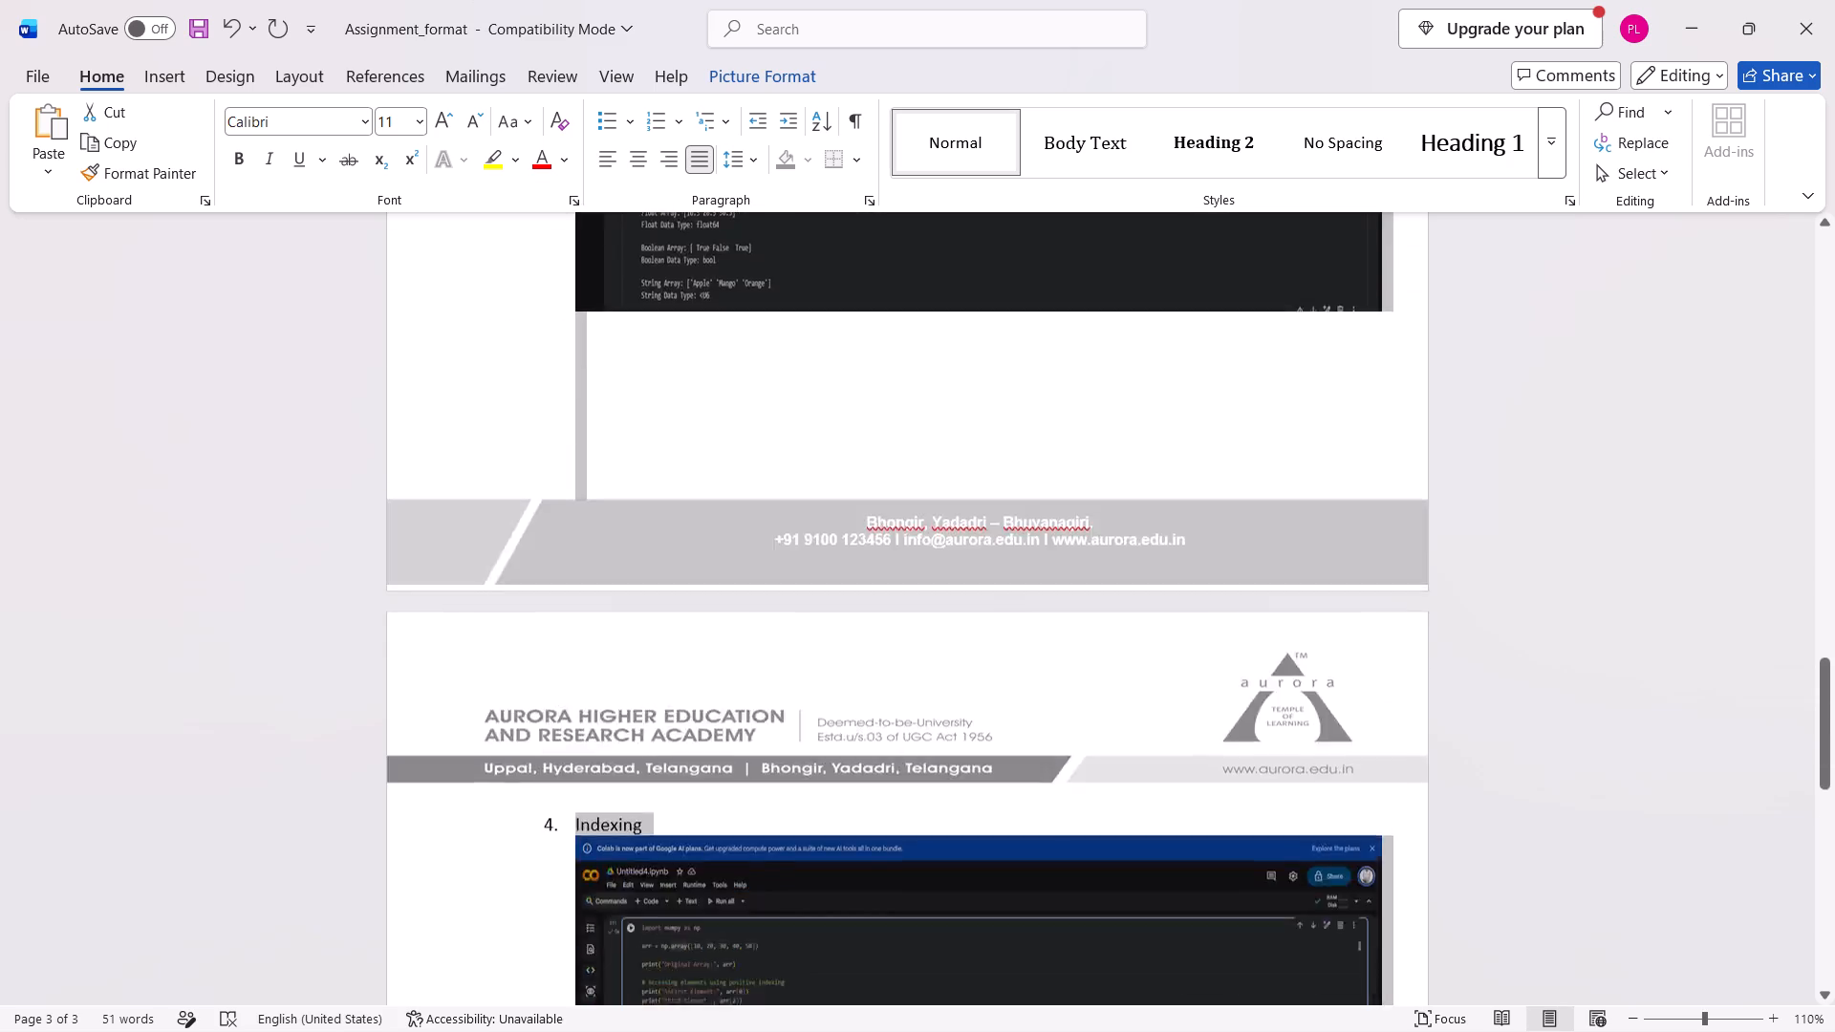
pyautogui.moveTo(472, 2); pyautogui.dragTo(473, 3)
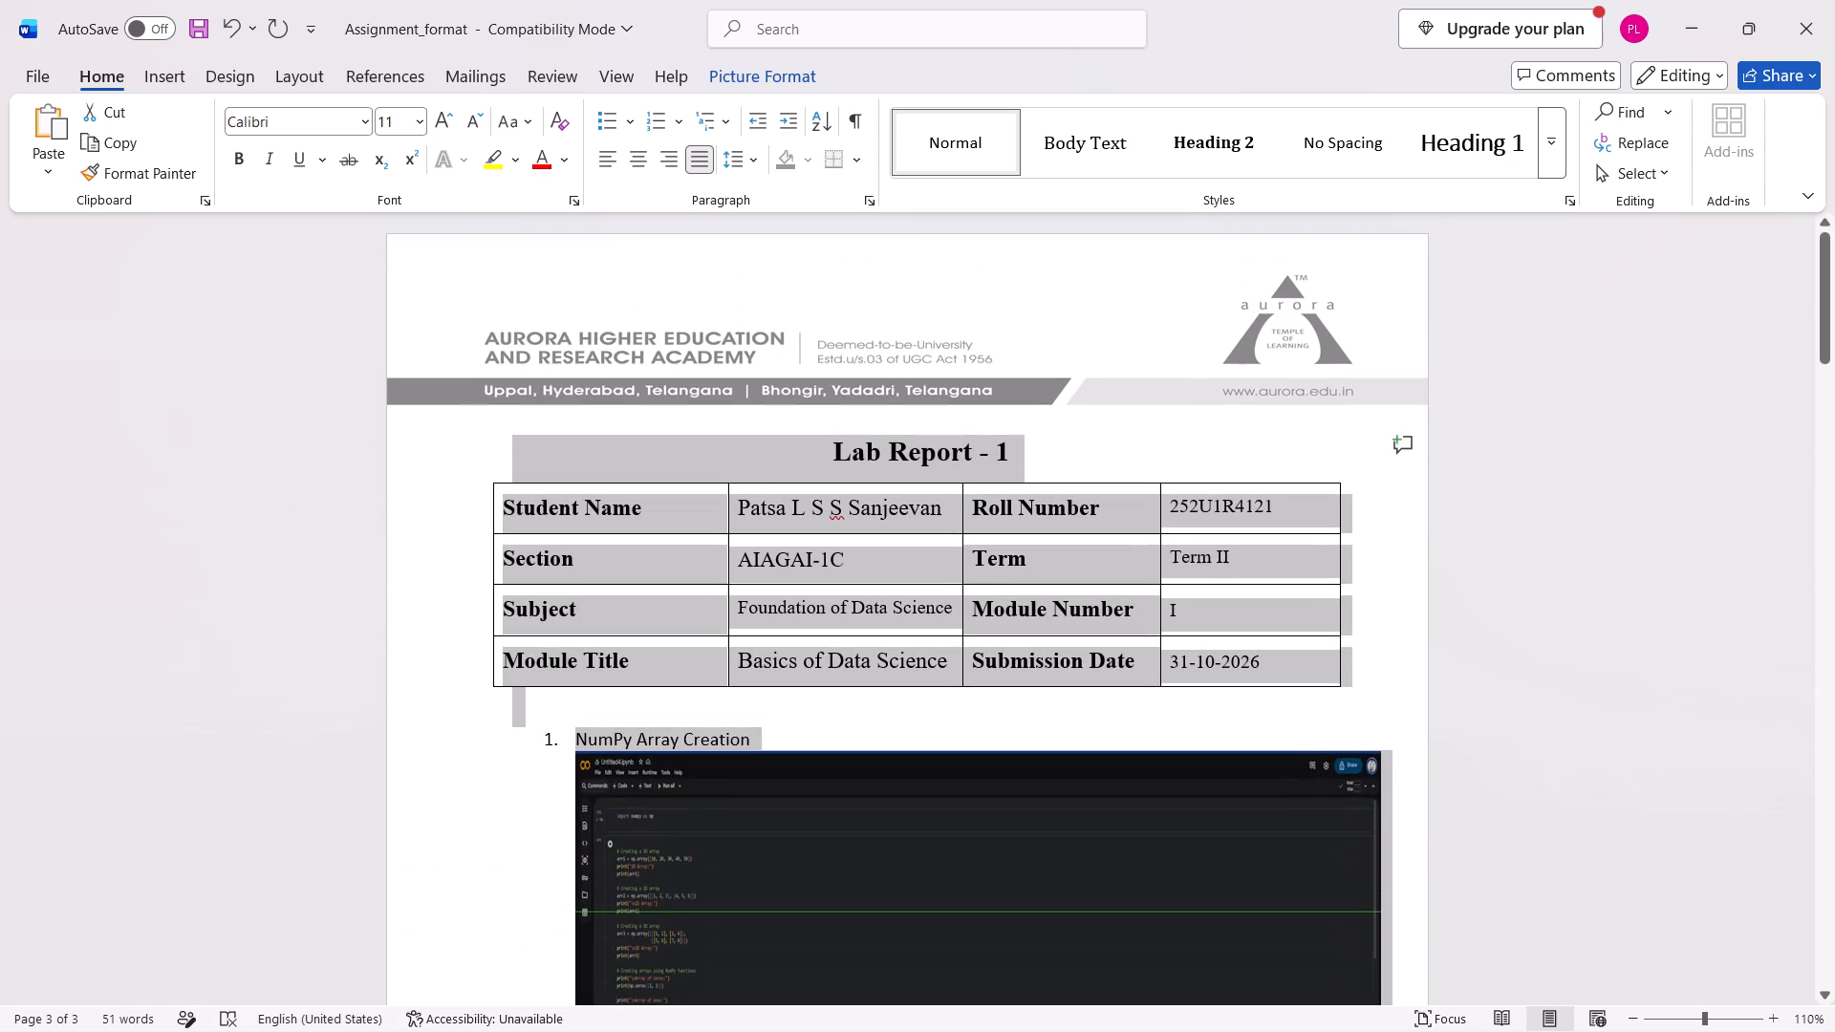
pyautogui.moveTo(473, 3); pyautogui.dragTo(497, 273)
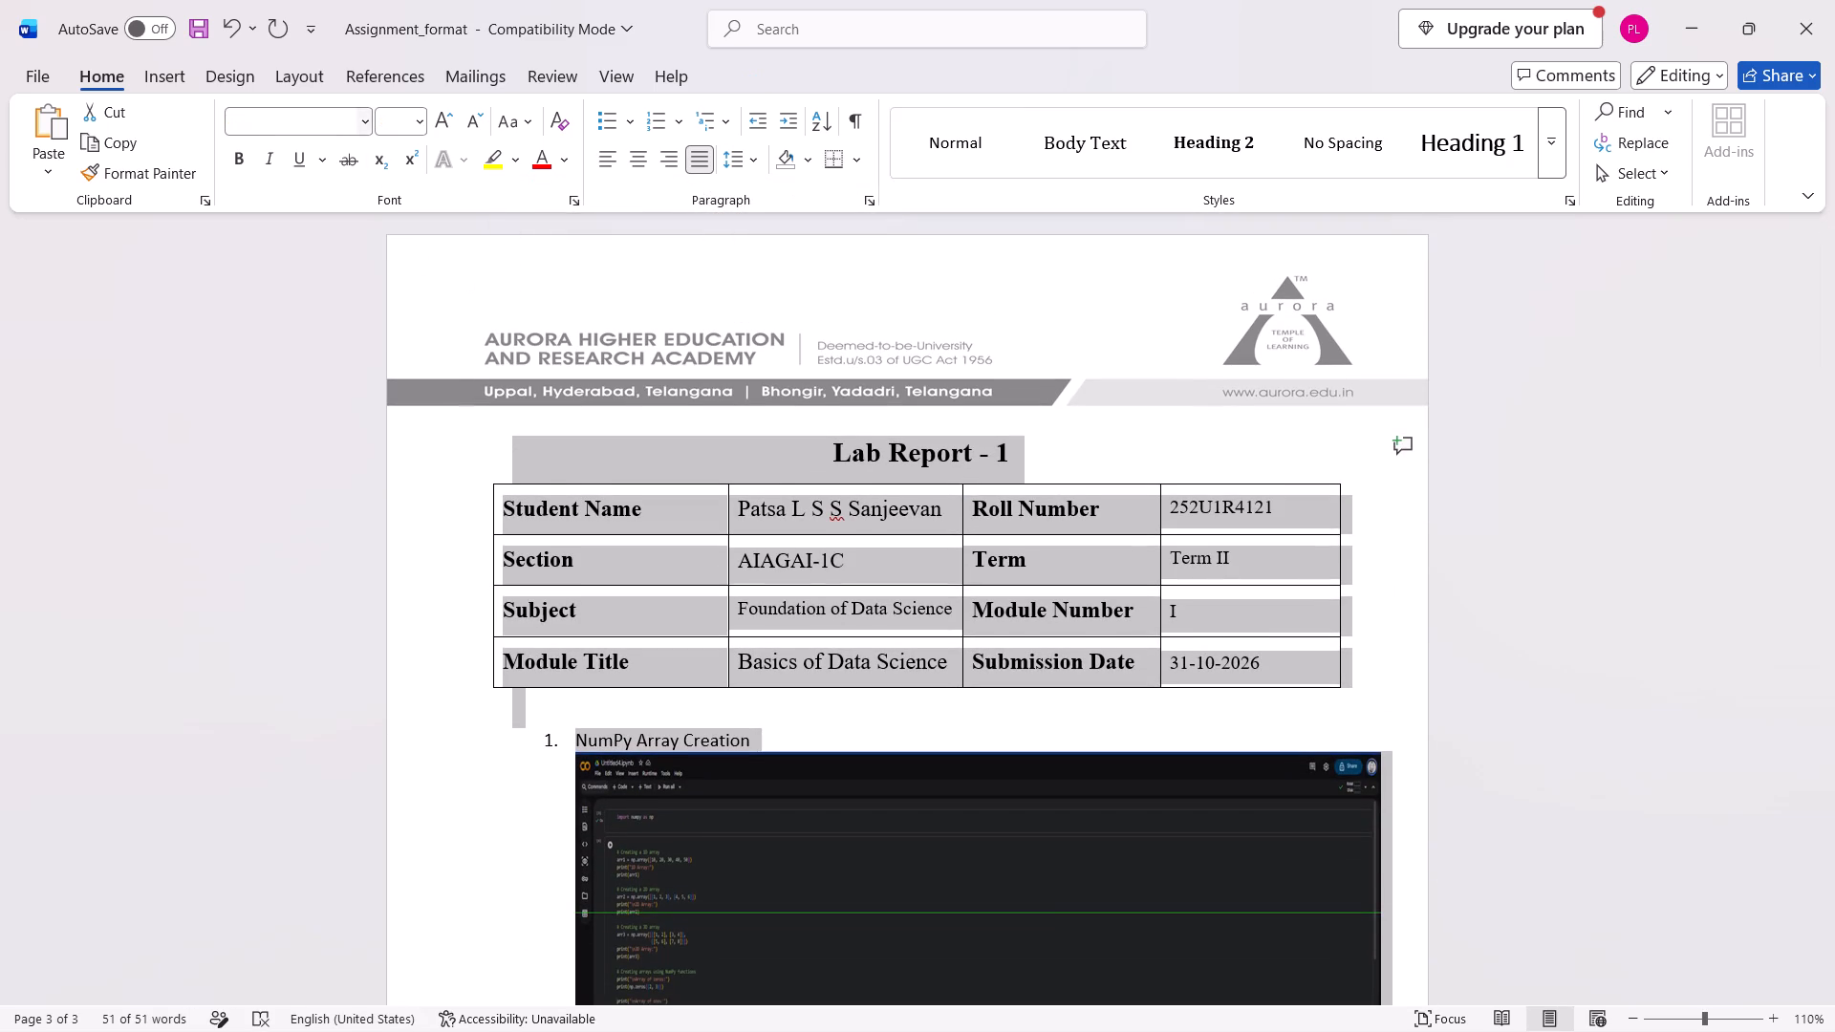
pyautogui.click(368, 130)
pyautogui.click(347, 290)
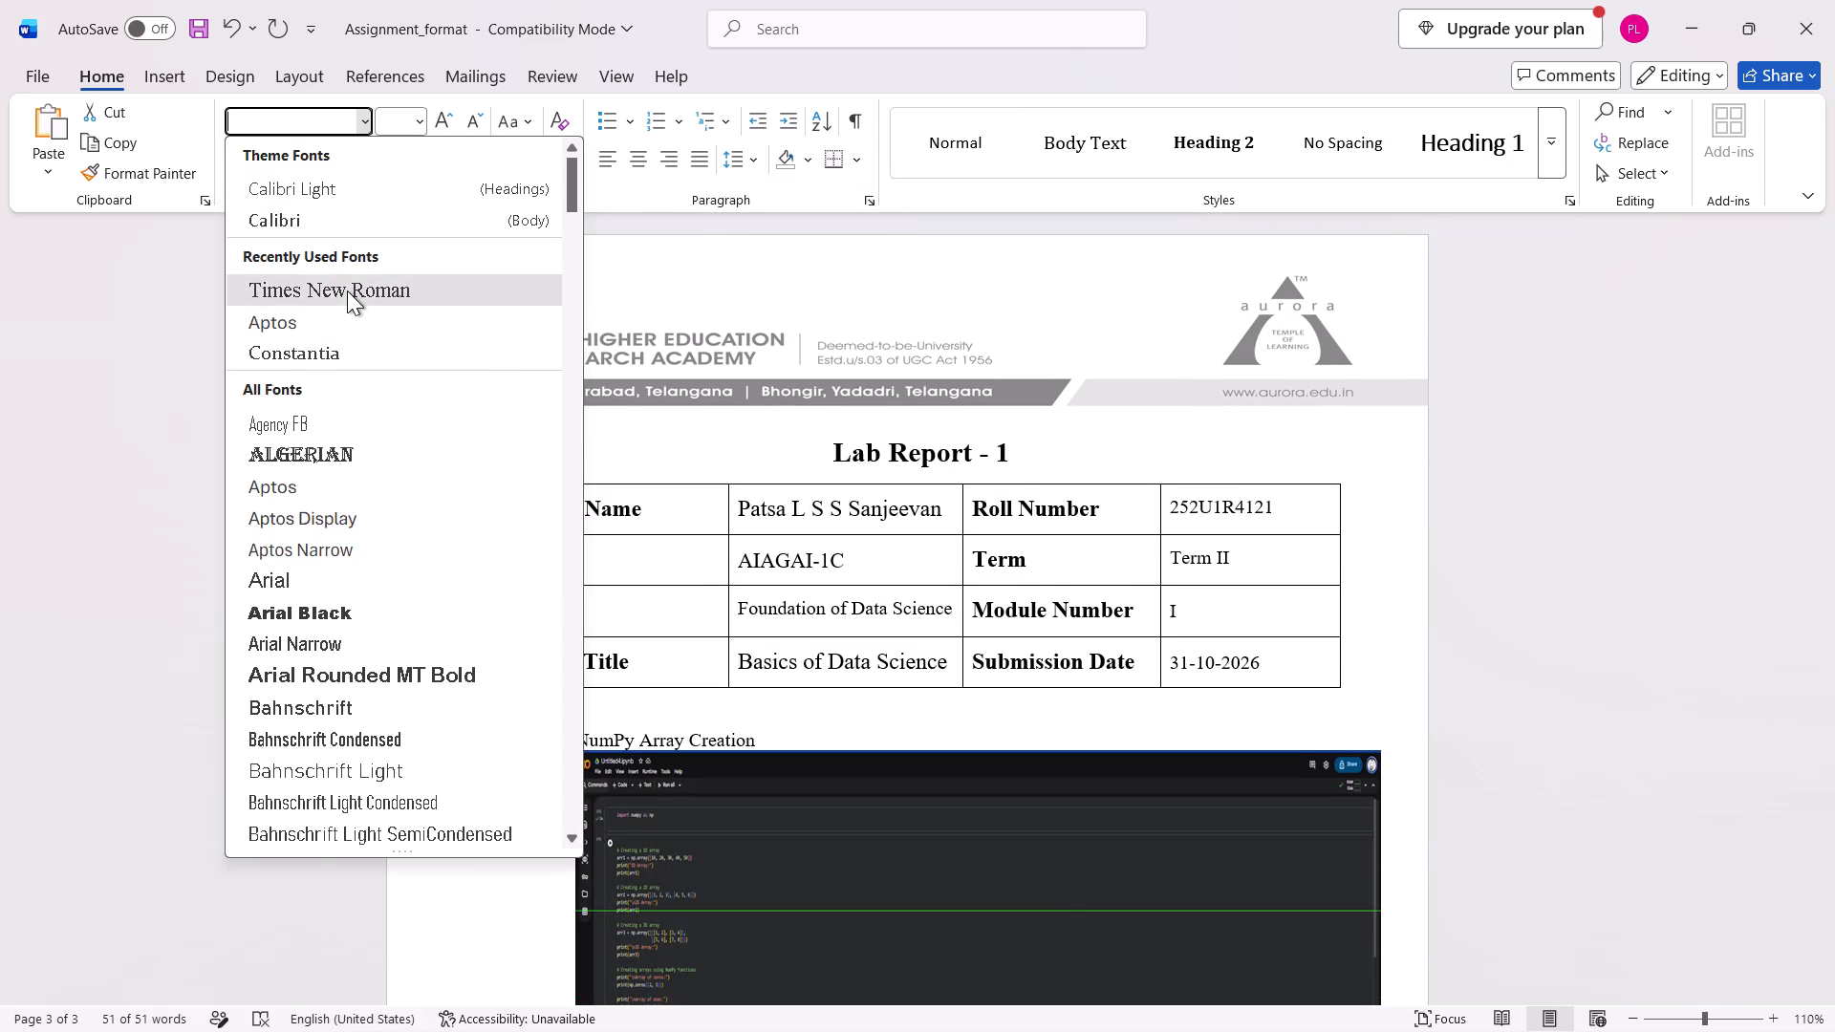
# Set the font size of all the selected report content to 12 and deselect it.
pyautogui.click(415, 122)
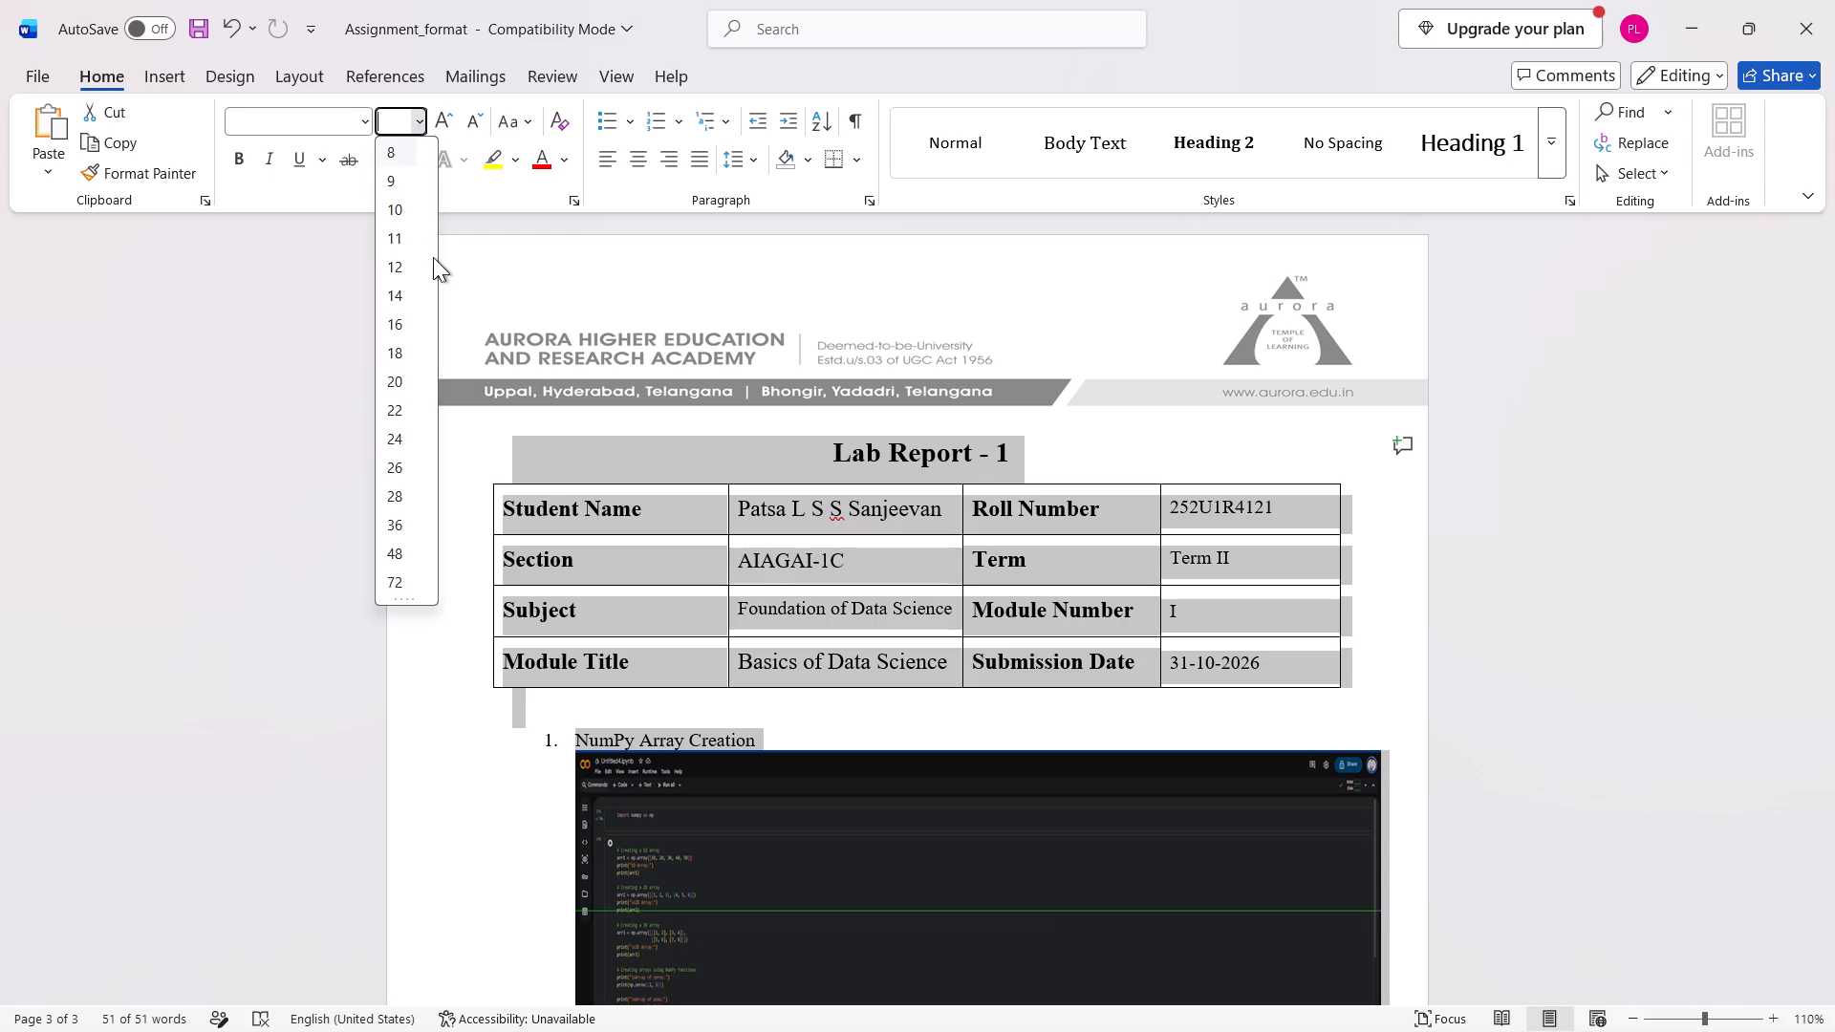
pyautogui.click(399, 276)
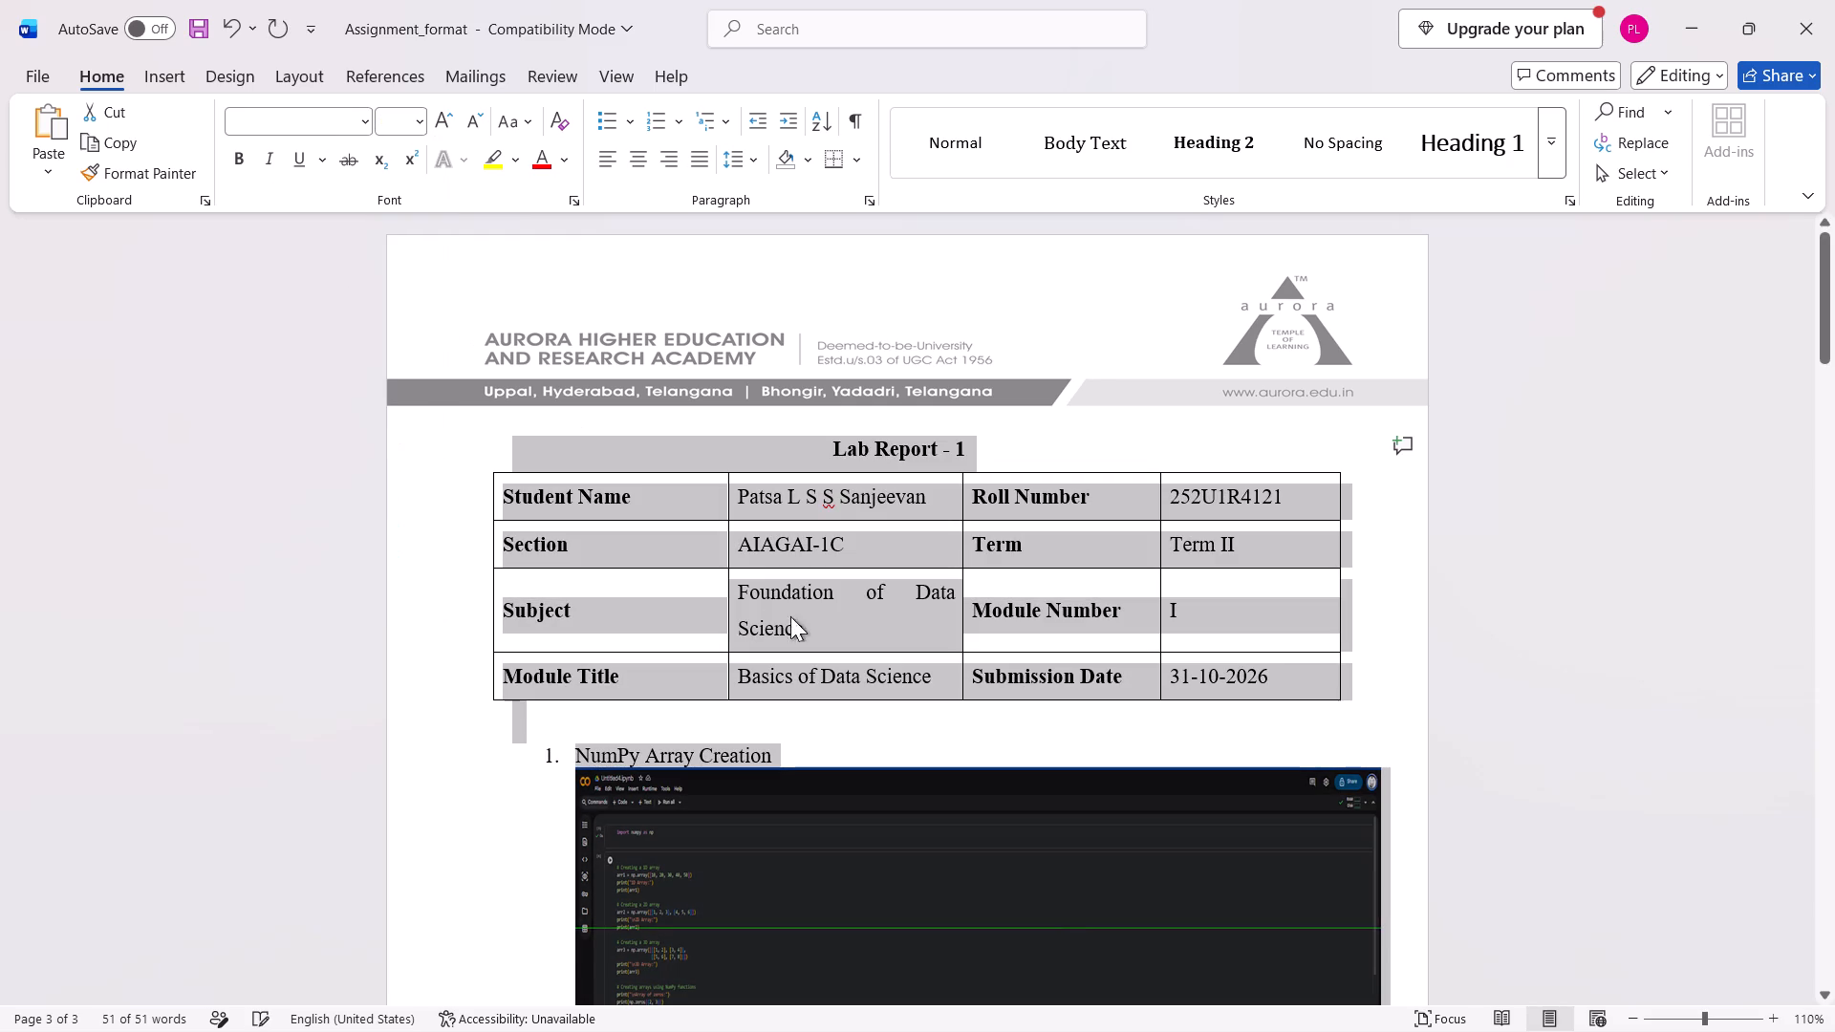
pyautogui.click(845, 718)
# Make the title of item 1, NumPy Array Creation, bold.
pyautogui.scroll(-1, 845, 718)
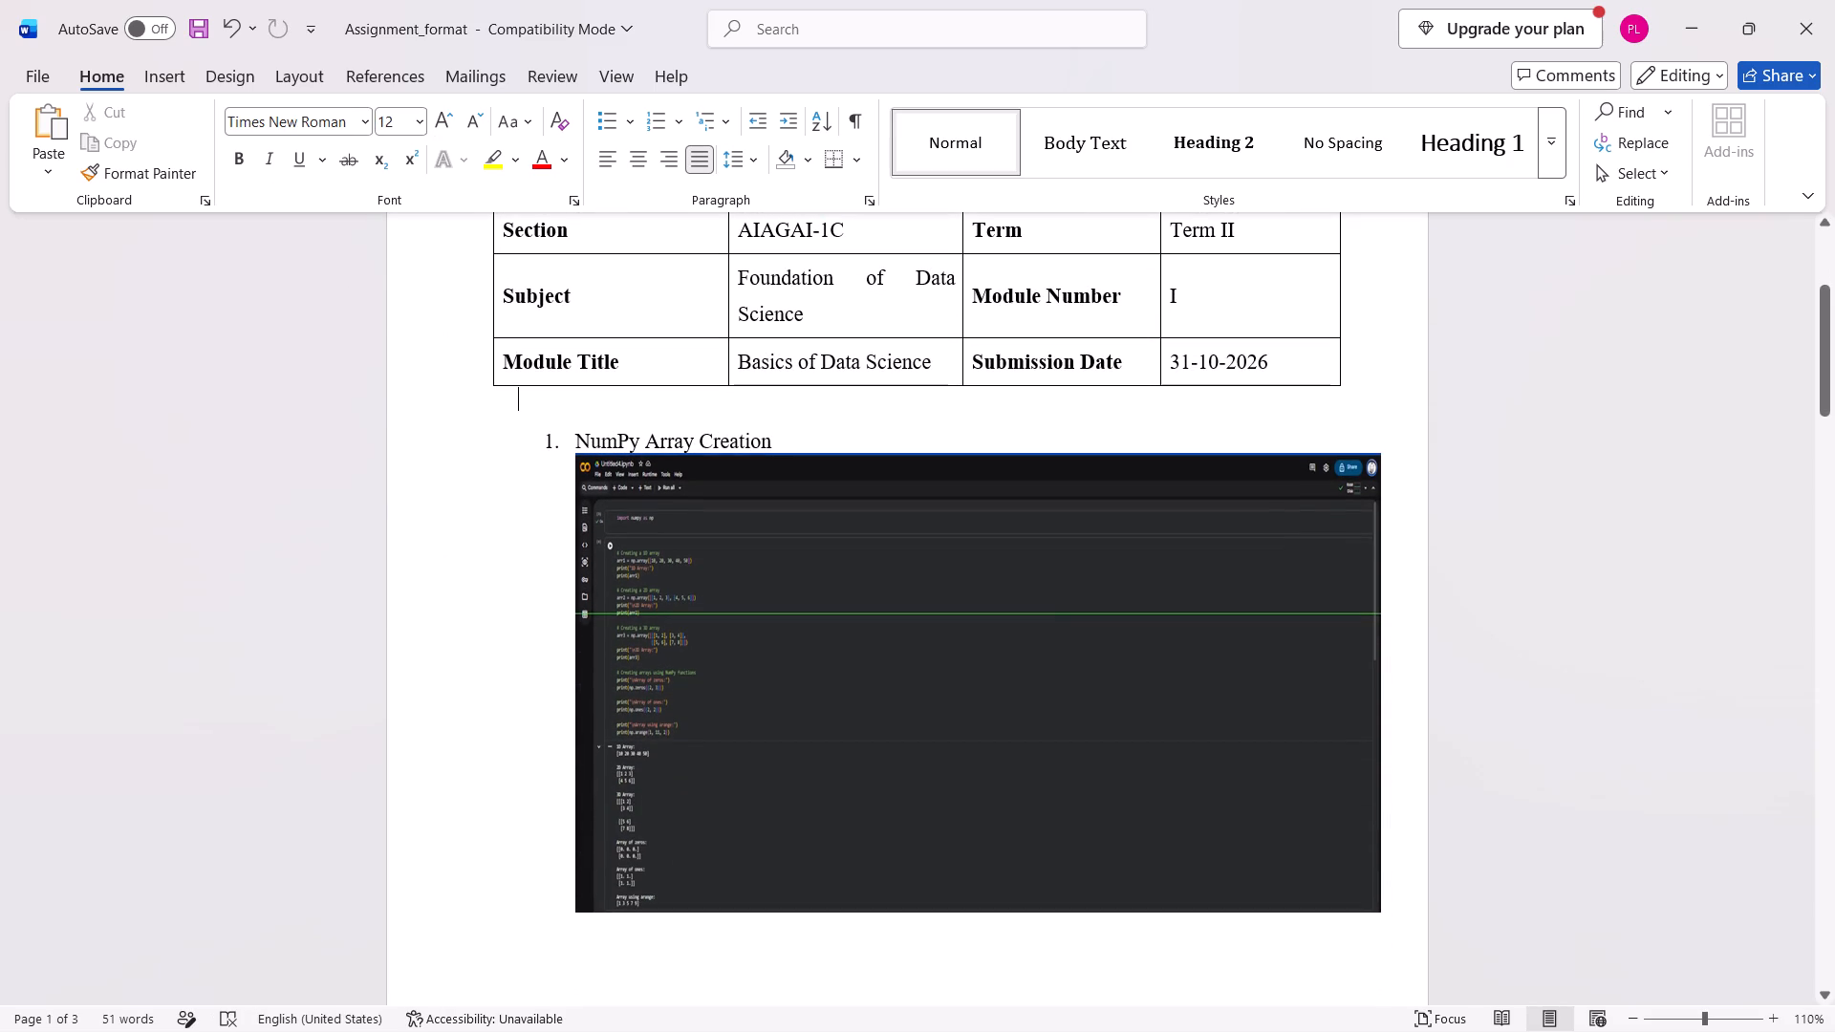
pyautogui.moveTo(800, 432); pyautogui.dragTo(533, 438)
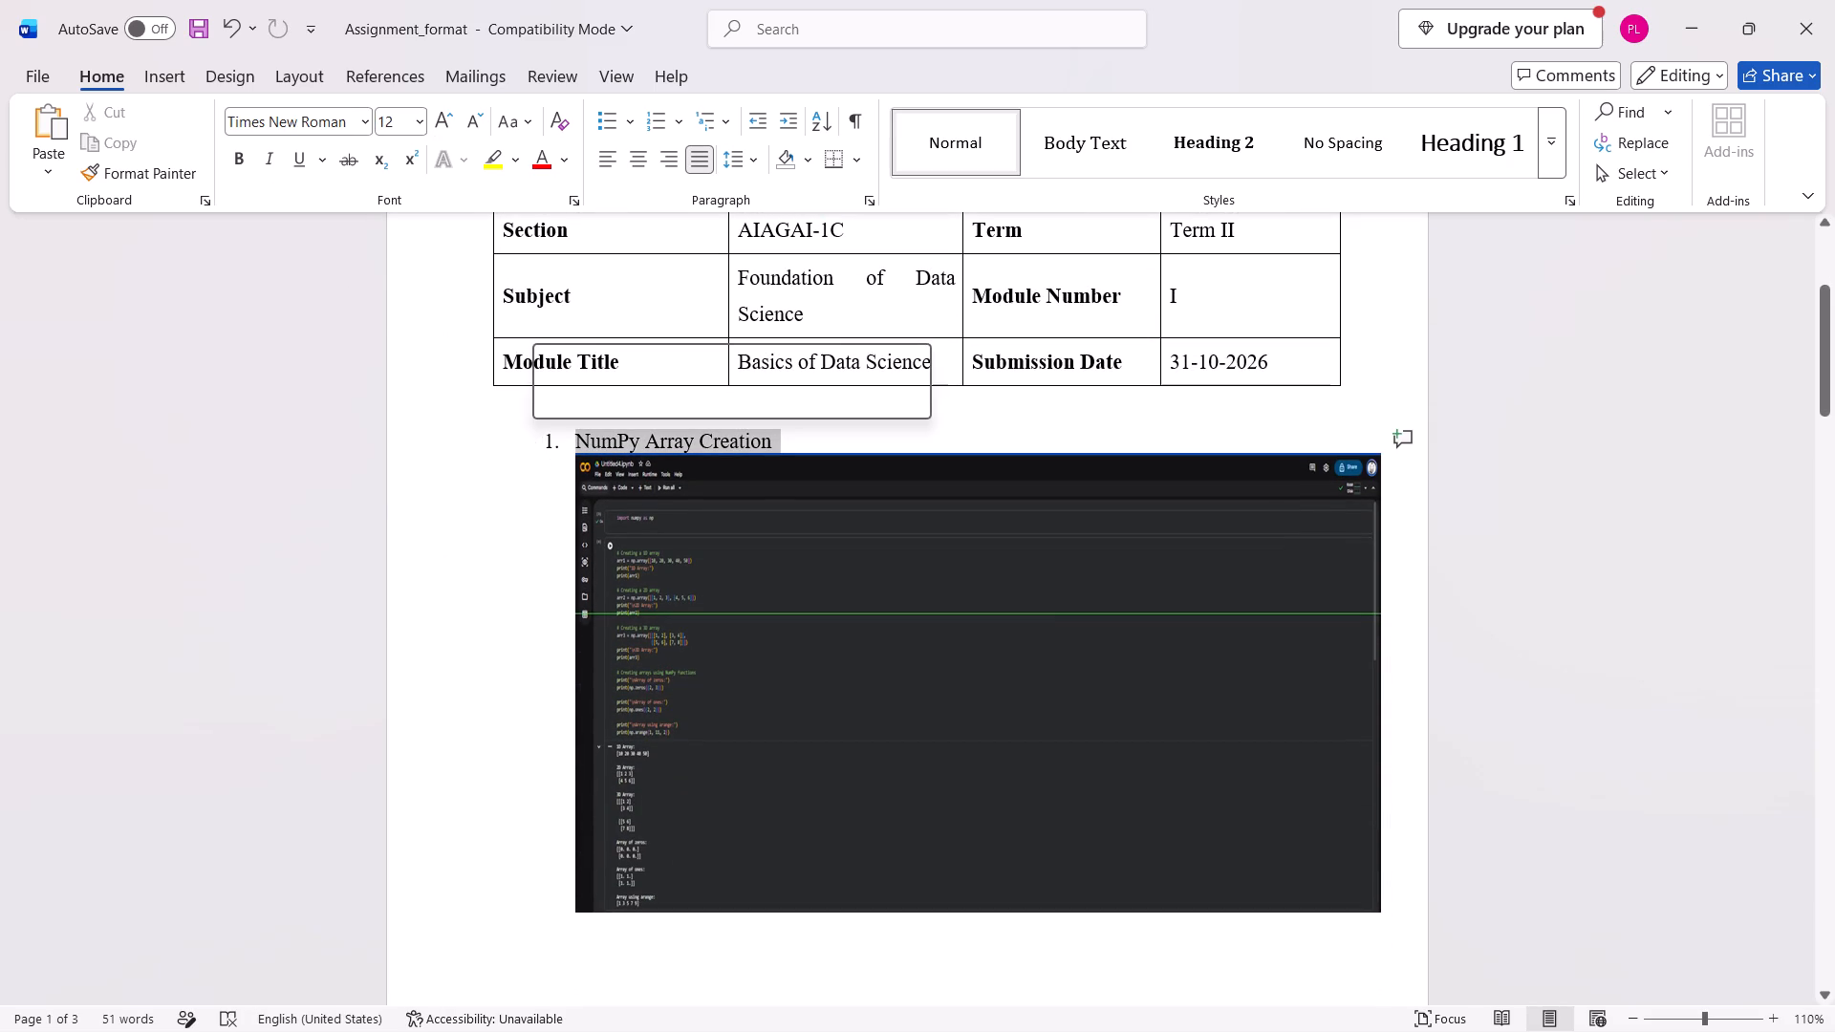
pyautogui.click(549, 407)
pyautogui.click(542, 666)
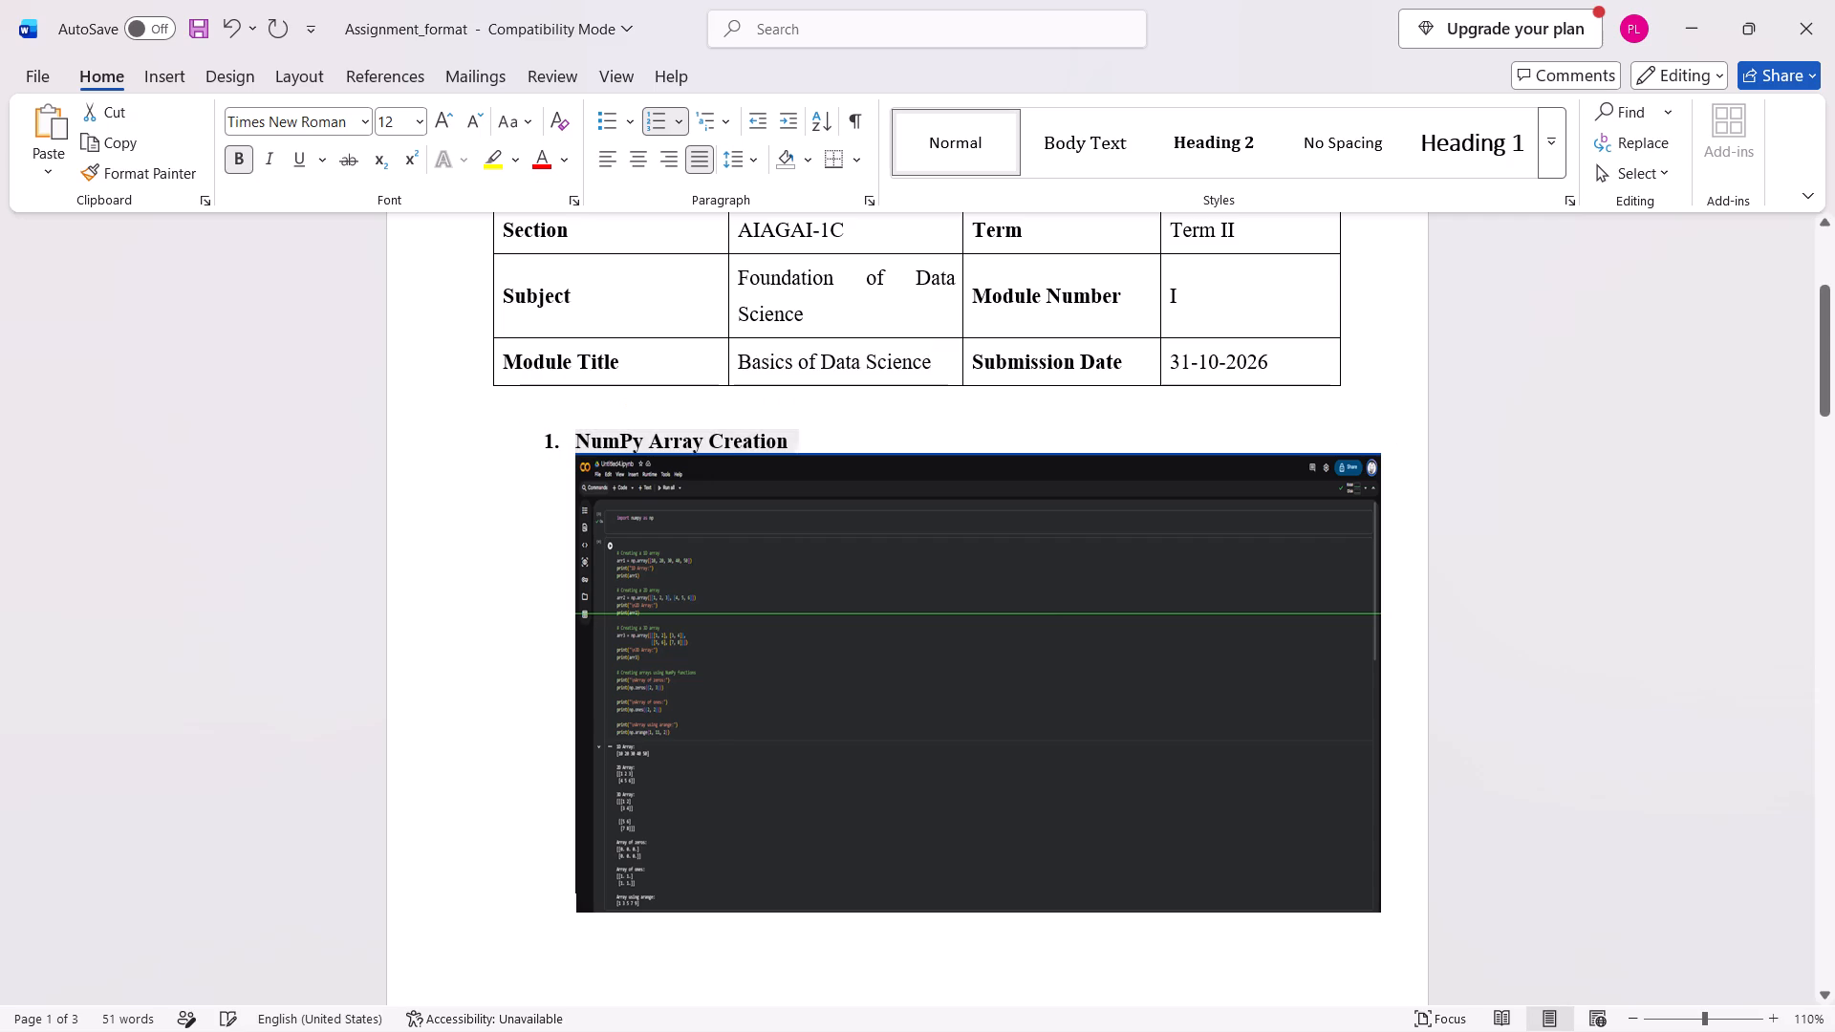
# Make the title of item 2, NumPy Attributes, bold.
pyautogui.scroll(-1, 542, 666)
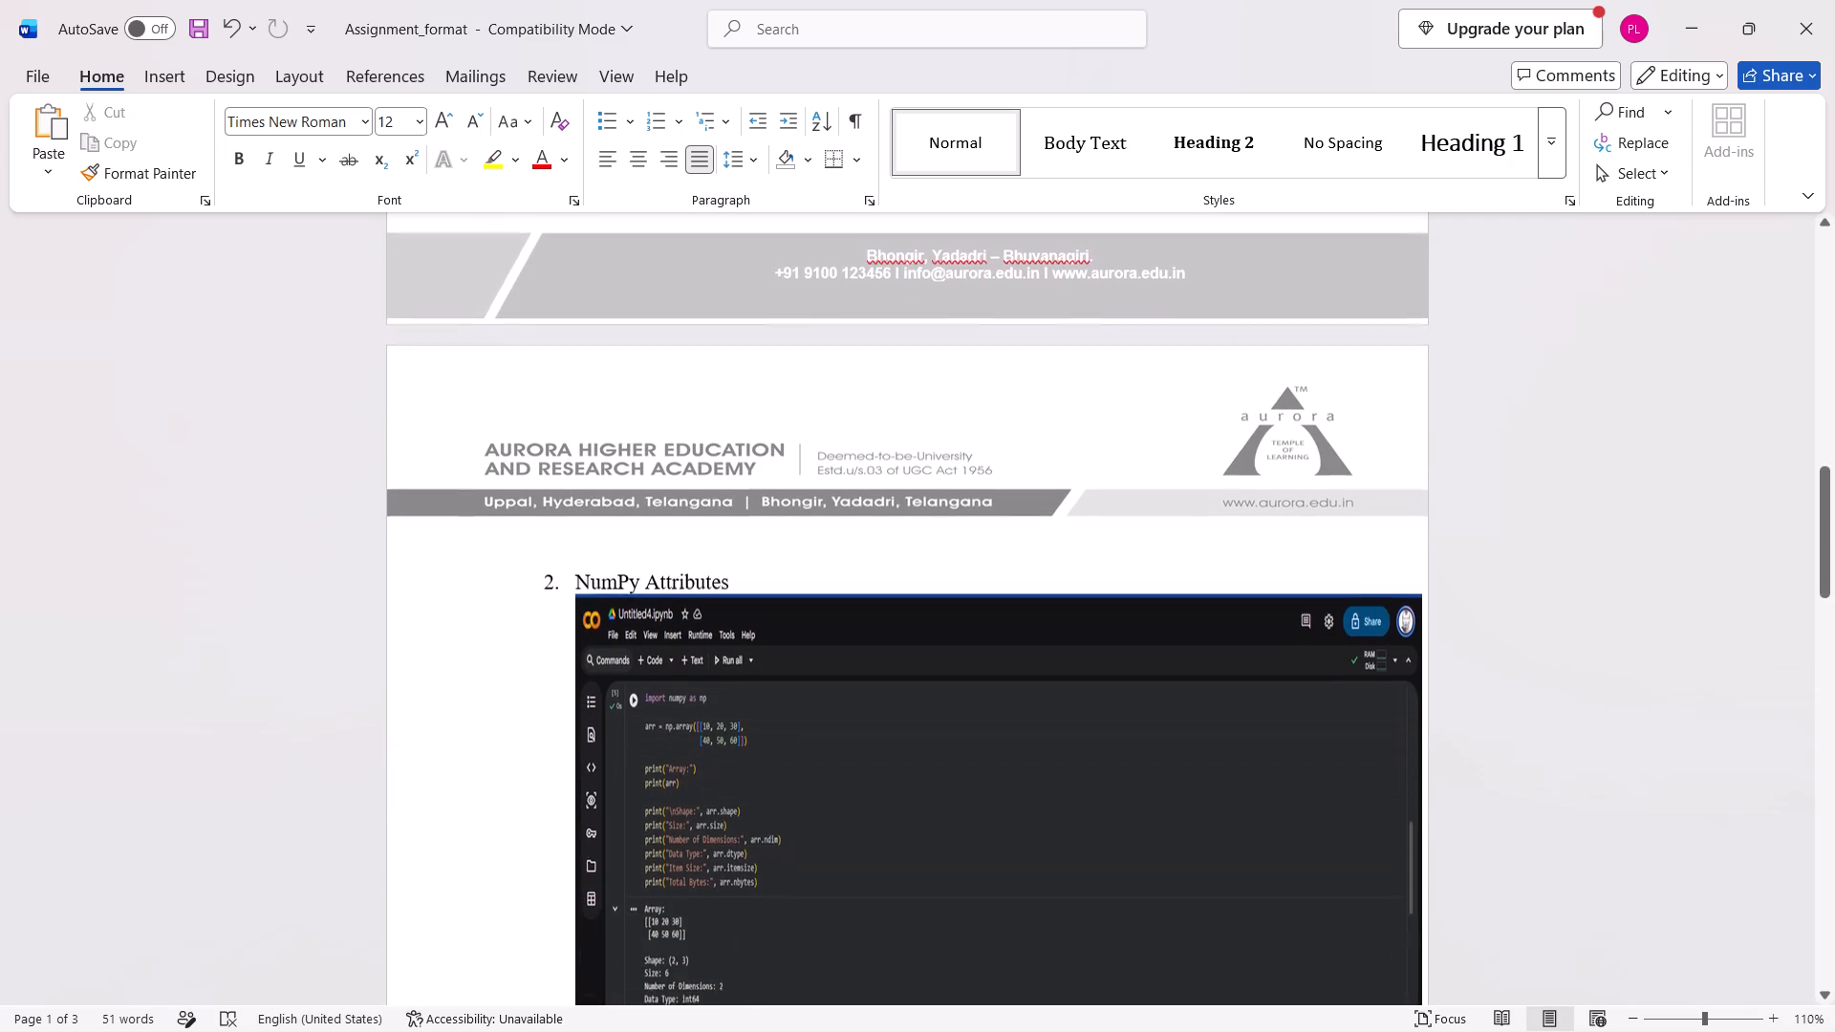
pyautogui.click(750, 548)
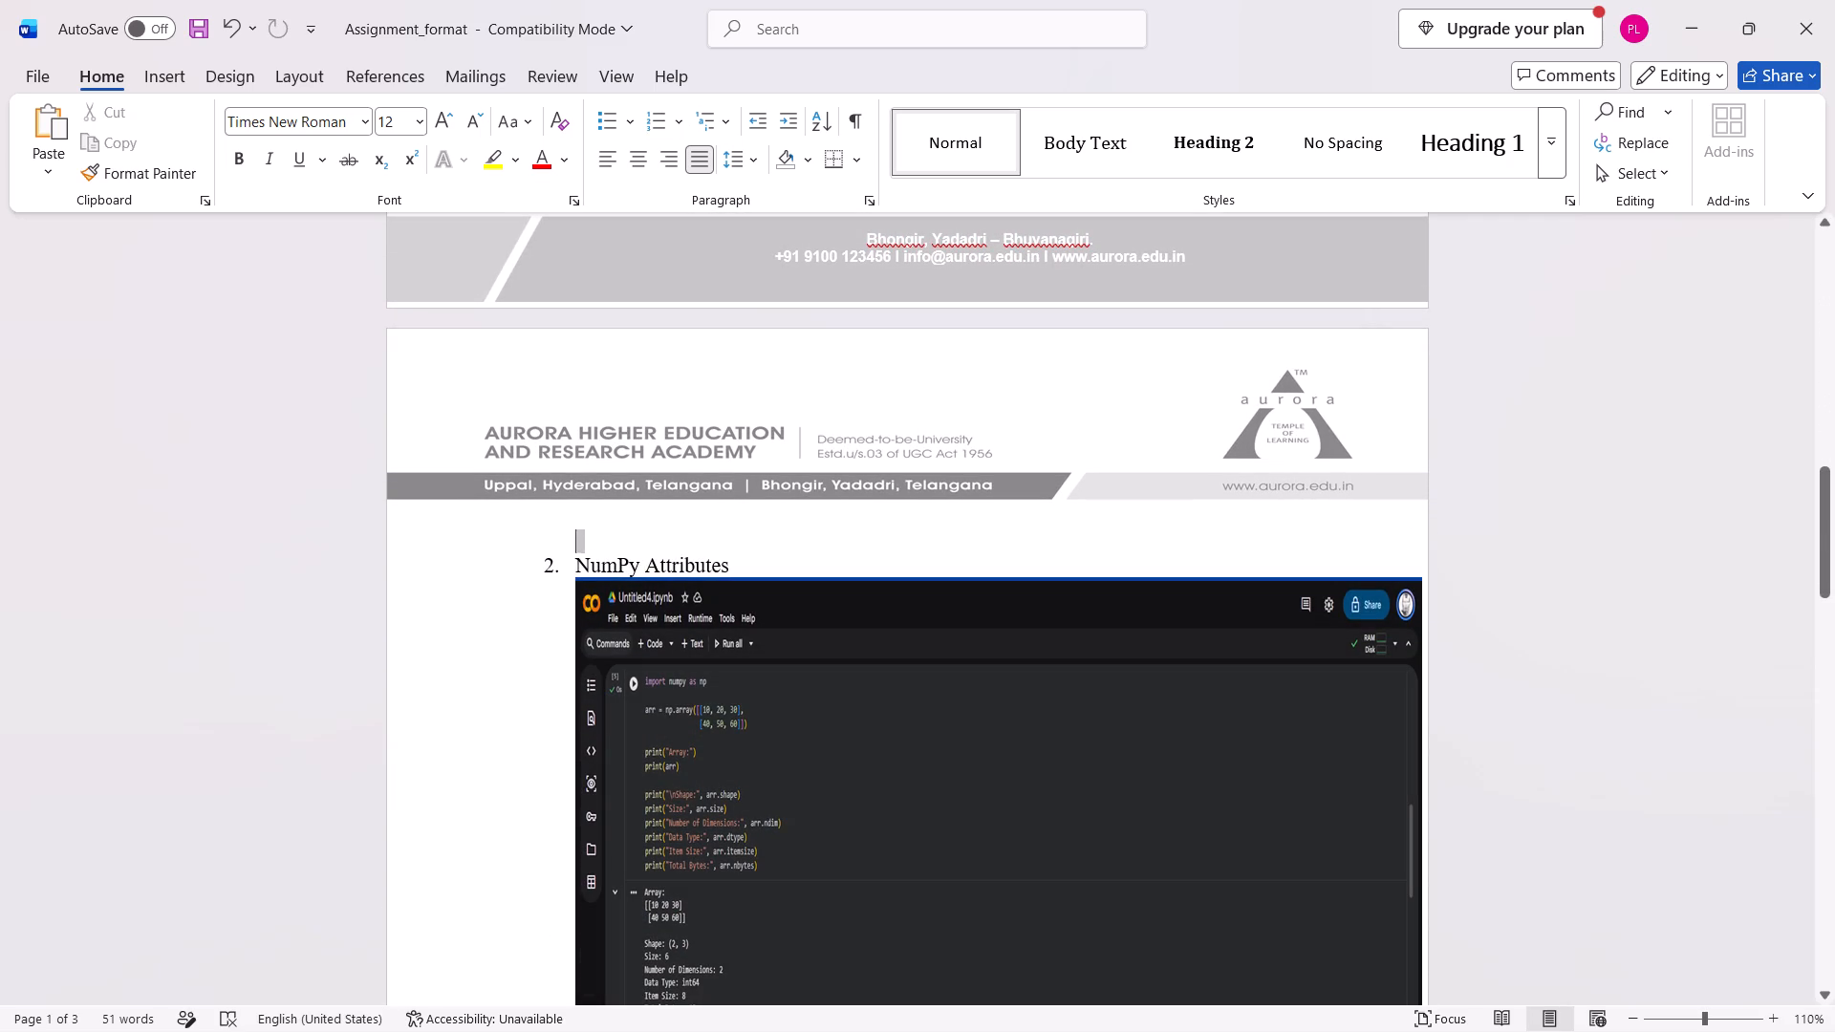
pyautogui.click(757, 547)
pyautogui.moveTo(742, 556); pyautogui.dragTo(540, 560)
pyautogui.click(559, 523)
# Make the title of item 3, NumPy Data Types, bold.
pyautogui.scroll(-1, 524, 683)
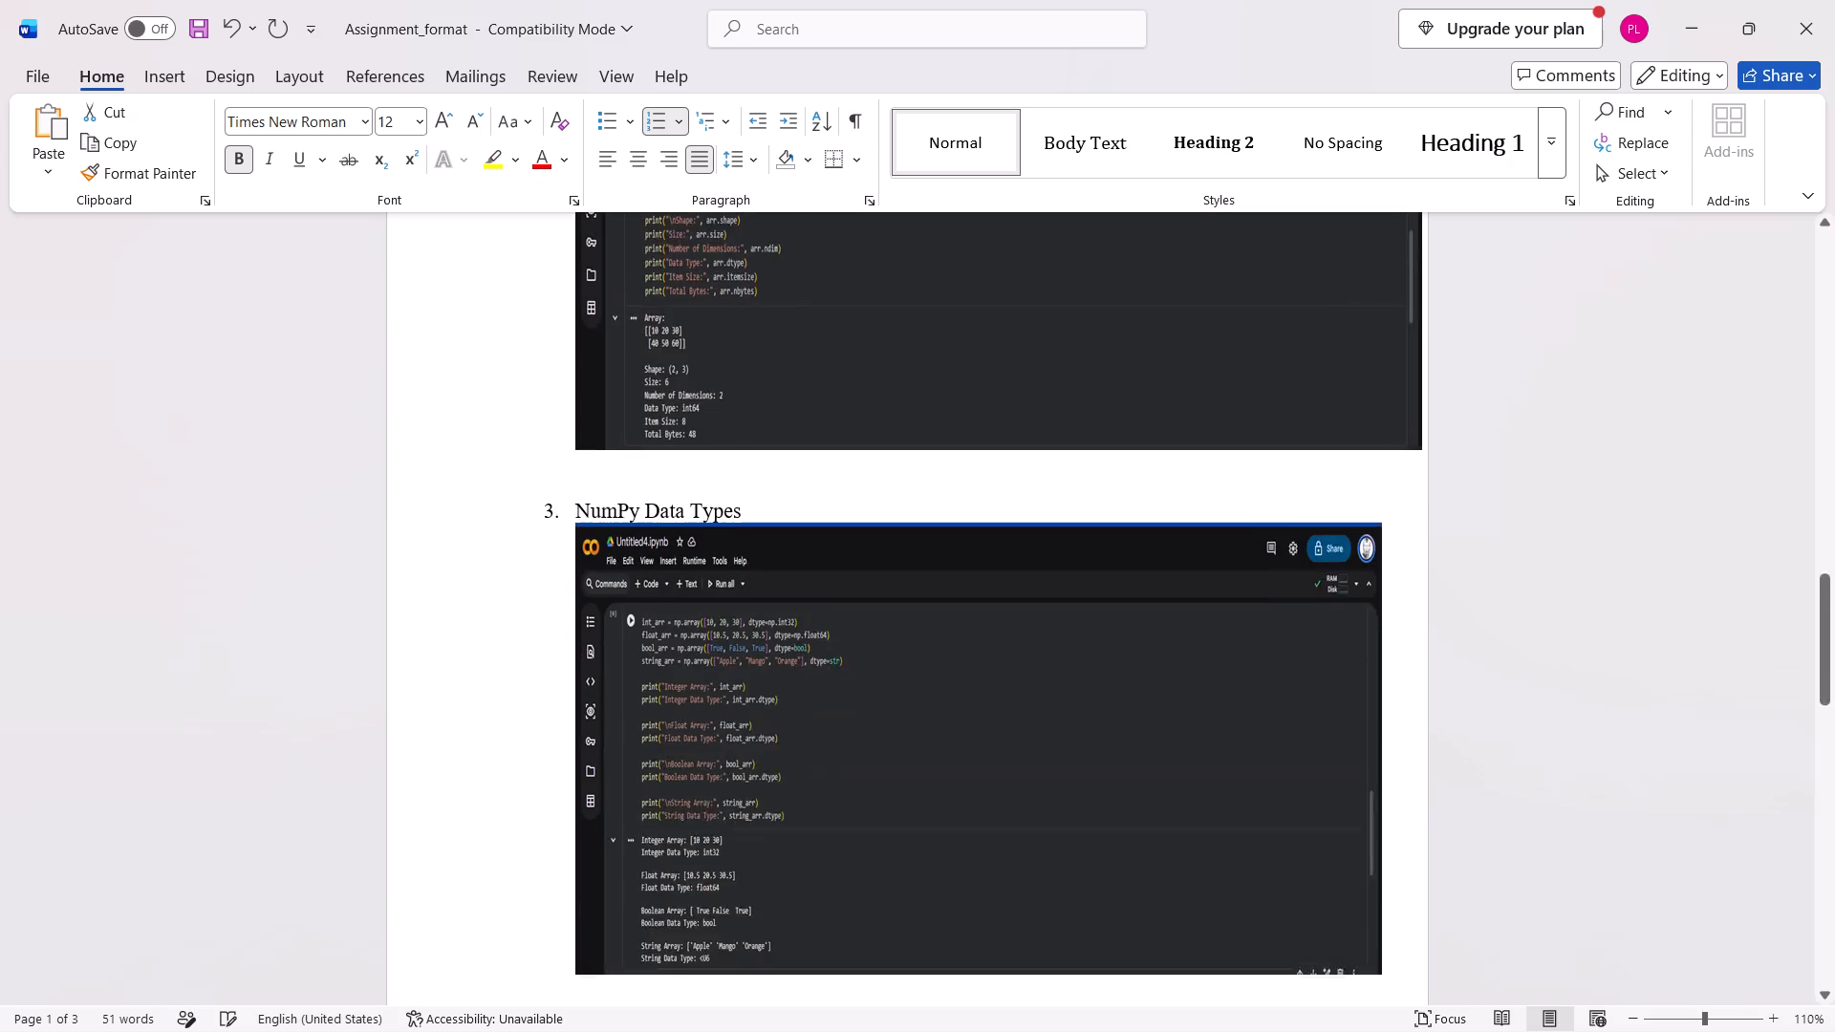
pyautogui.scroll(-1, 524, 683)
pyautogui.moveTo(749, 253); pyautogui.dragTo(581, 255)
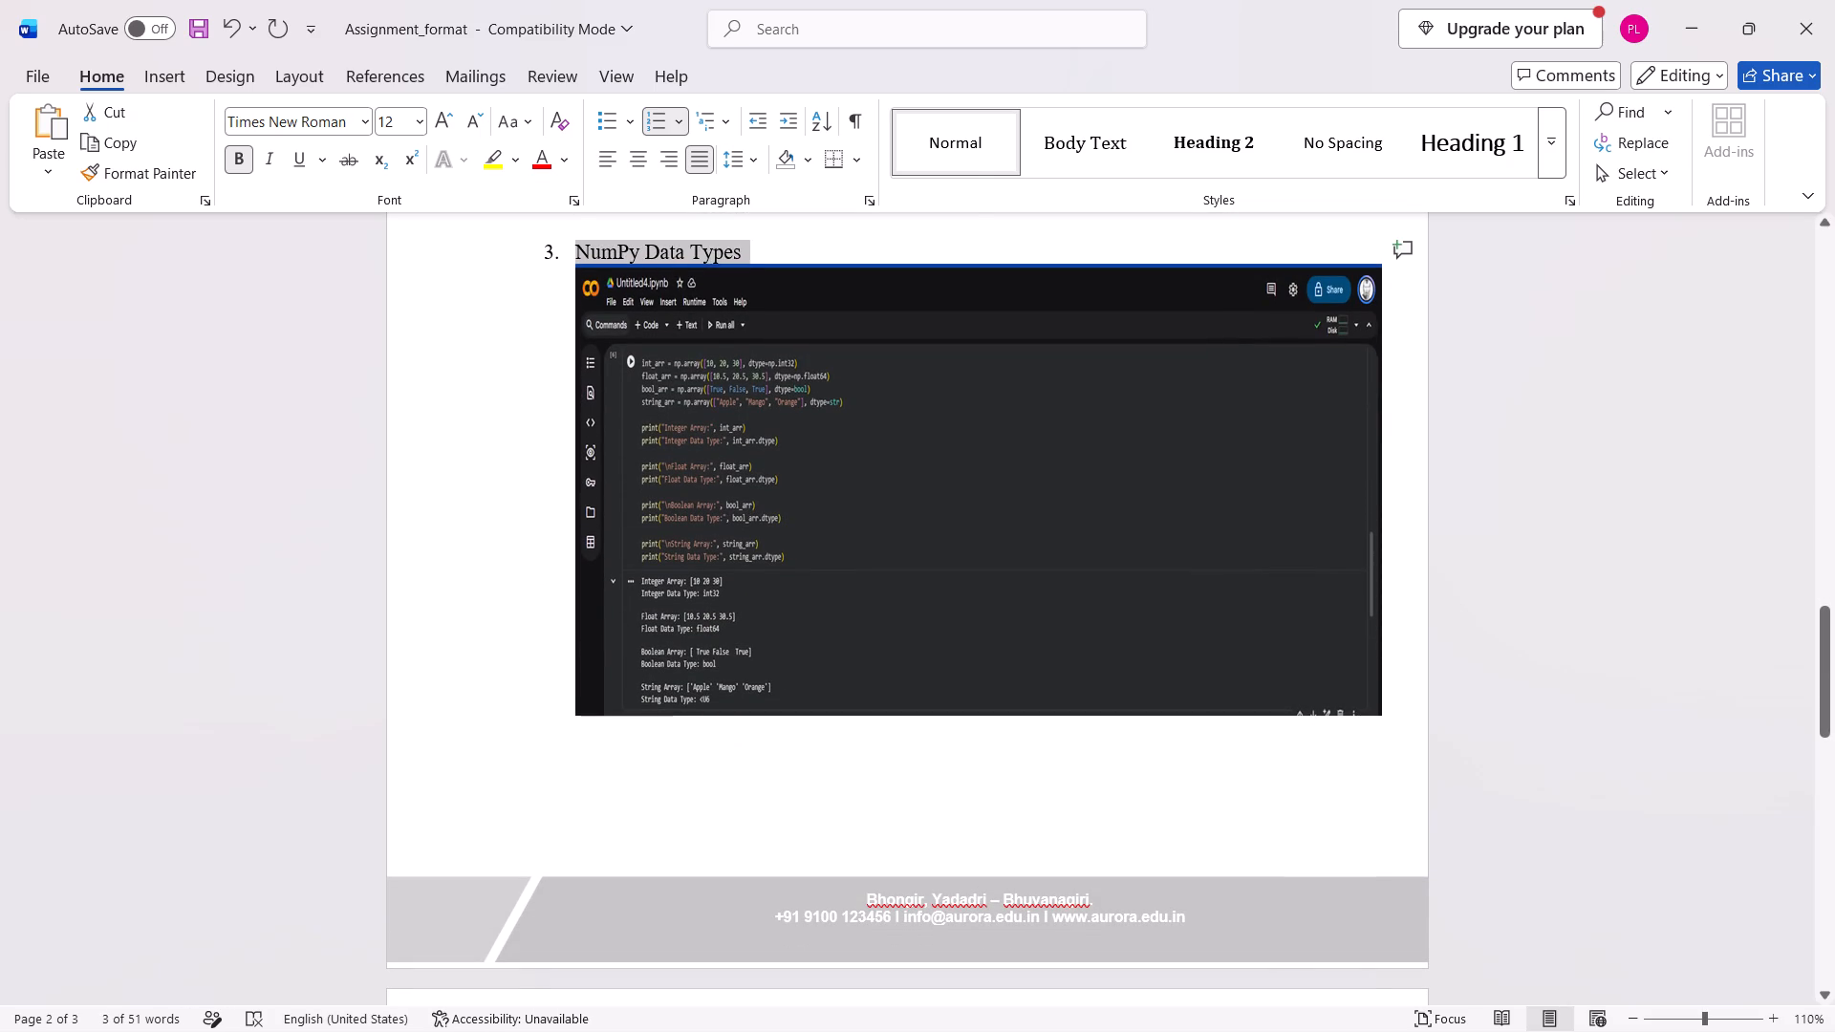
pyautogui.moveTo(581, 255); pyautogui.dragTo(580, 255)
pyautogui.click(595, 215)
# Make the title of item 4, Indexing, bold.
pyautogui.scroll(-1, 558, 678)
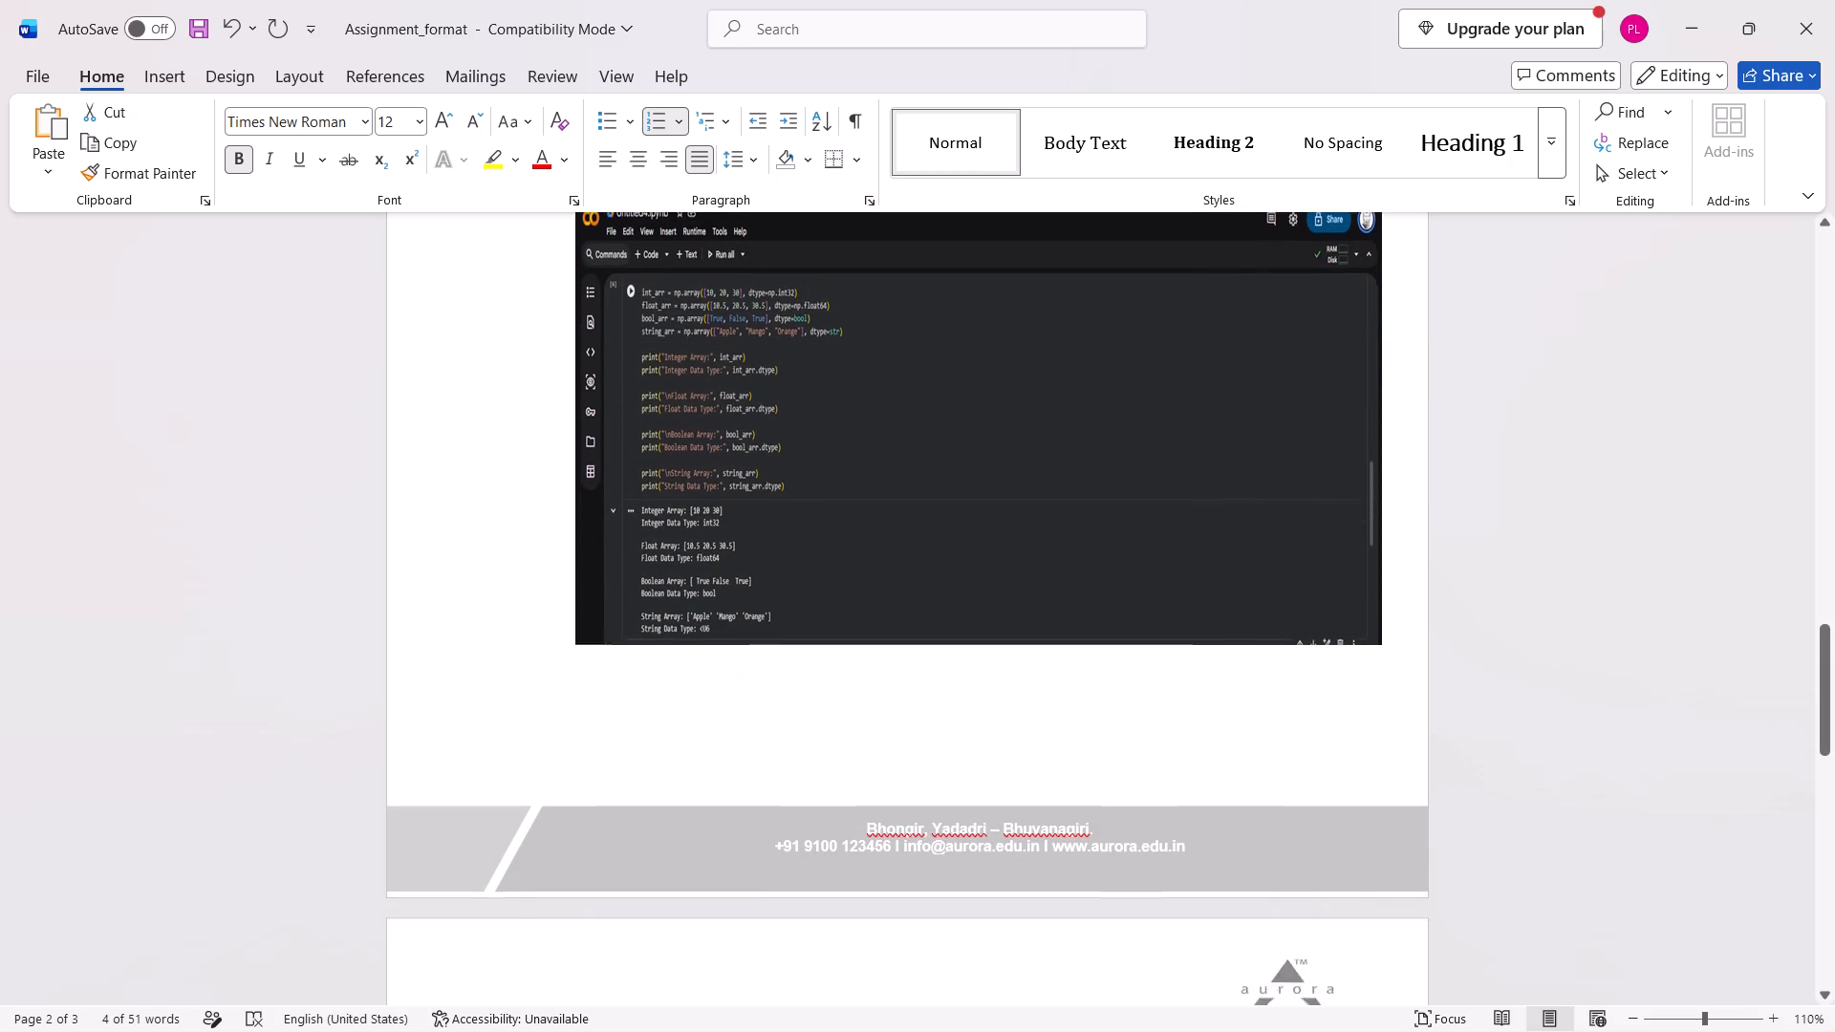
pyautogui.scroll(-1, 558, 678)
pyautogui.moveTo(658, 400); pyautogui.dragTo(535, 419)
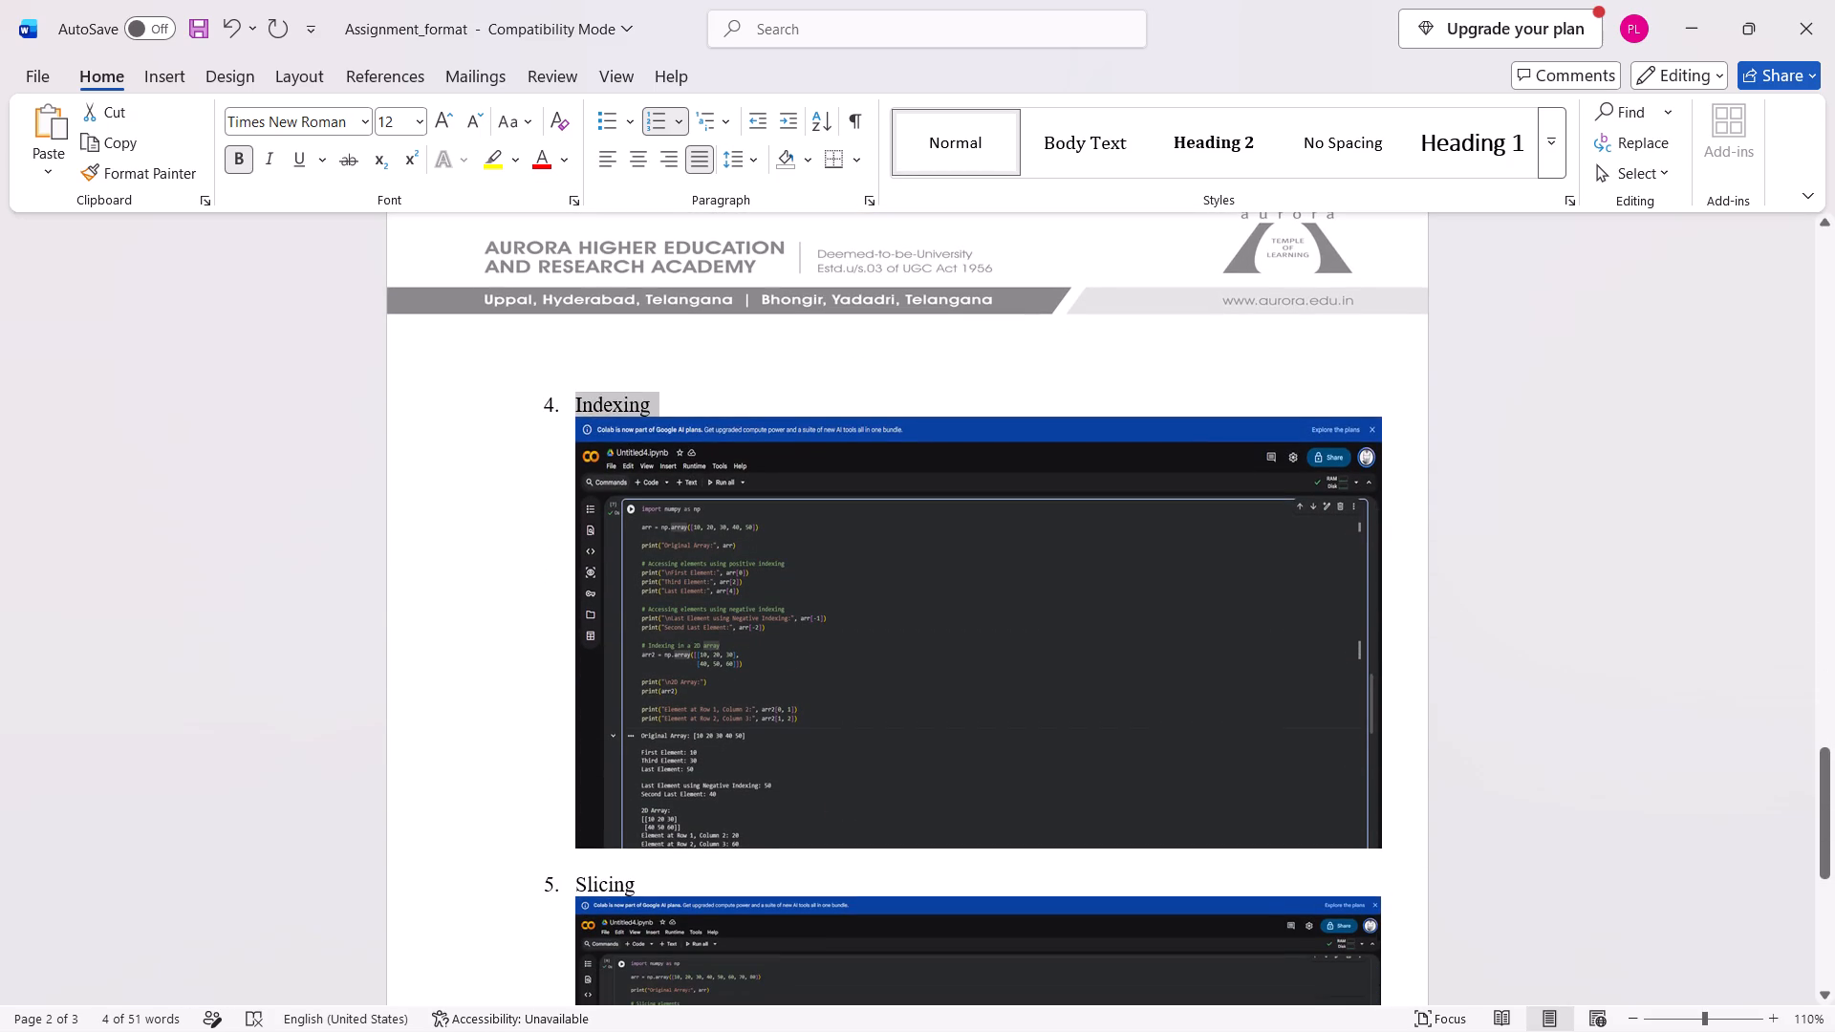
pyautogui.moveTo(535, 419); pyautogui.dragTo(534, 413)
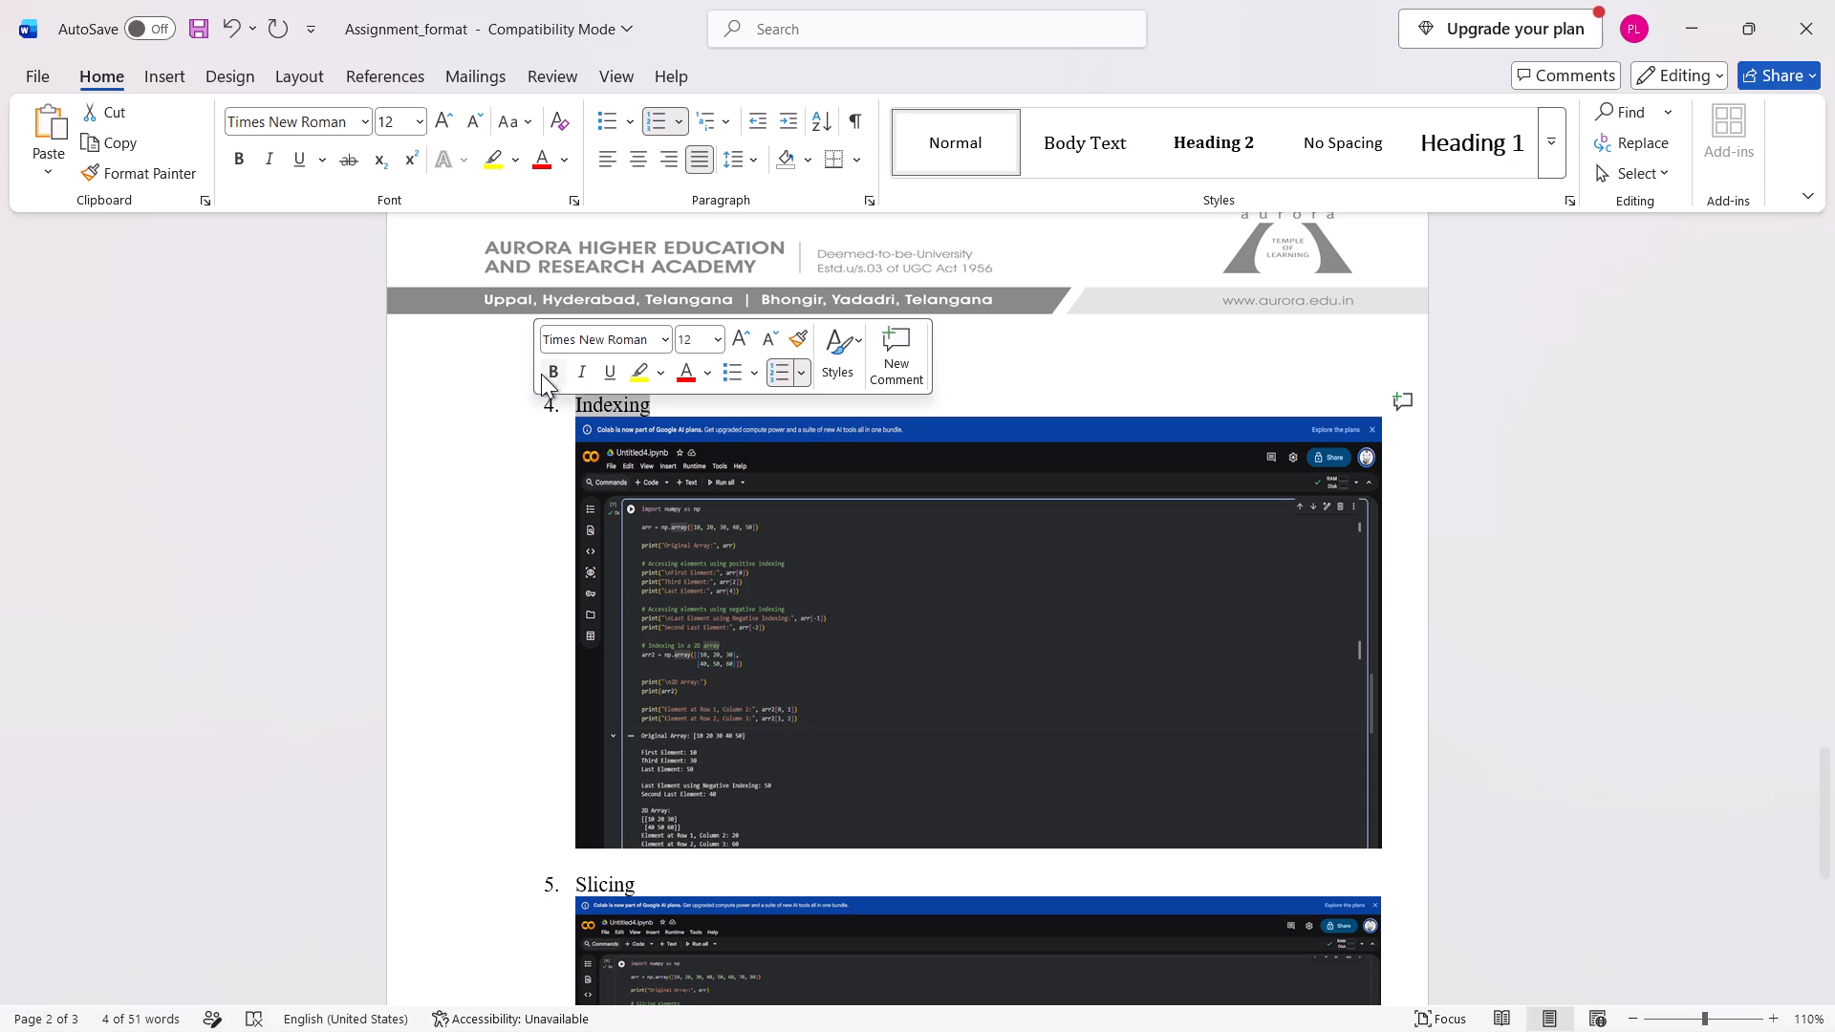
pyautogui.click(541, 374)
# Make the title of item 5, Slicing, bold, and clear the selection.
pyautogui.moveTo(657, 888); pyautogui.dragTo(532, 878)
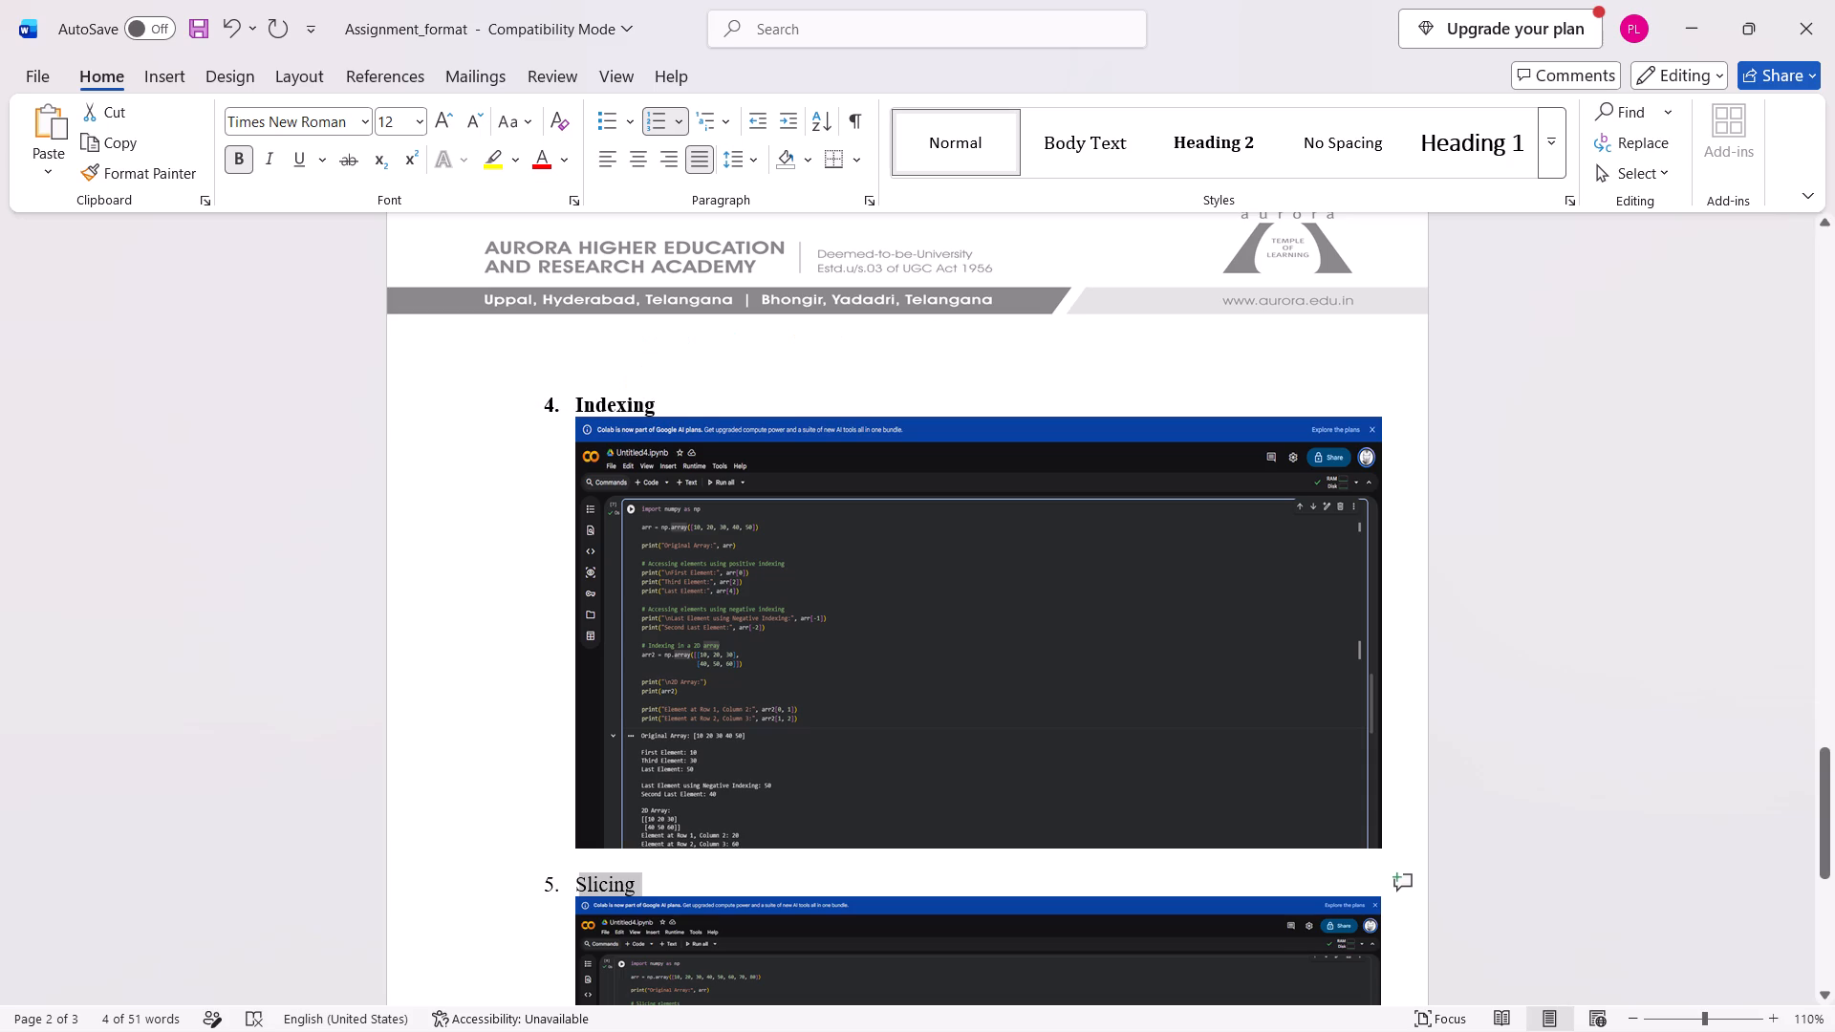
pyautogui.moveTo(532, 878); pyautogui.dragTo(517, 875)
pyautogui.click(542, 833)
pyautogui.click(428, 687)
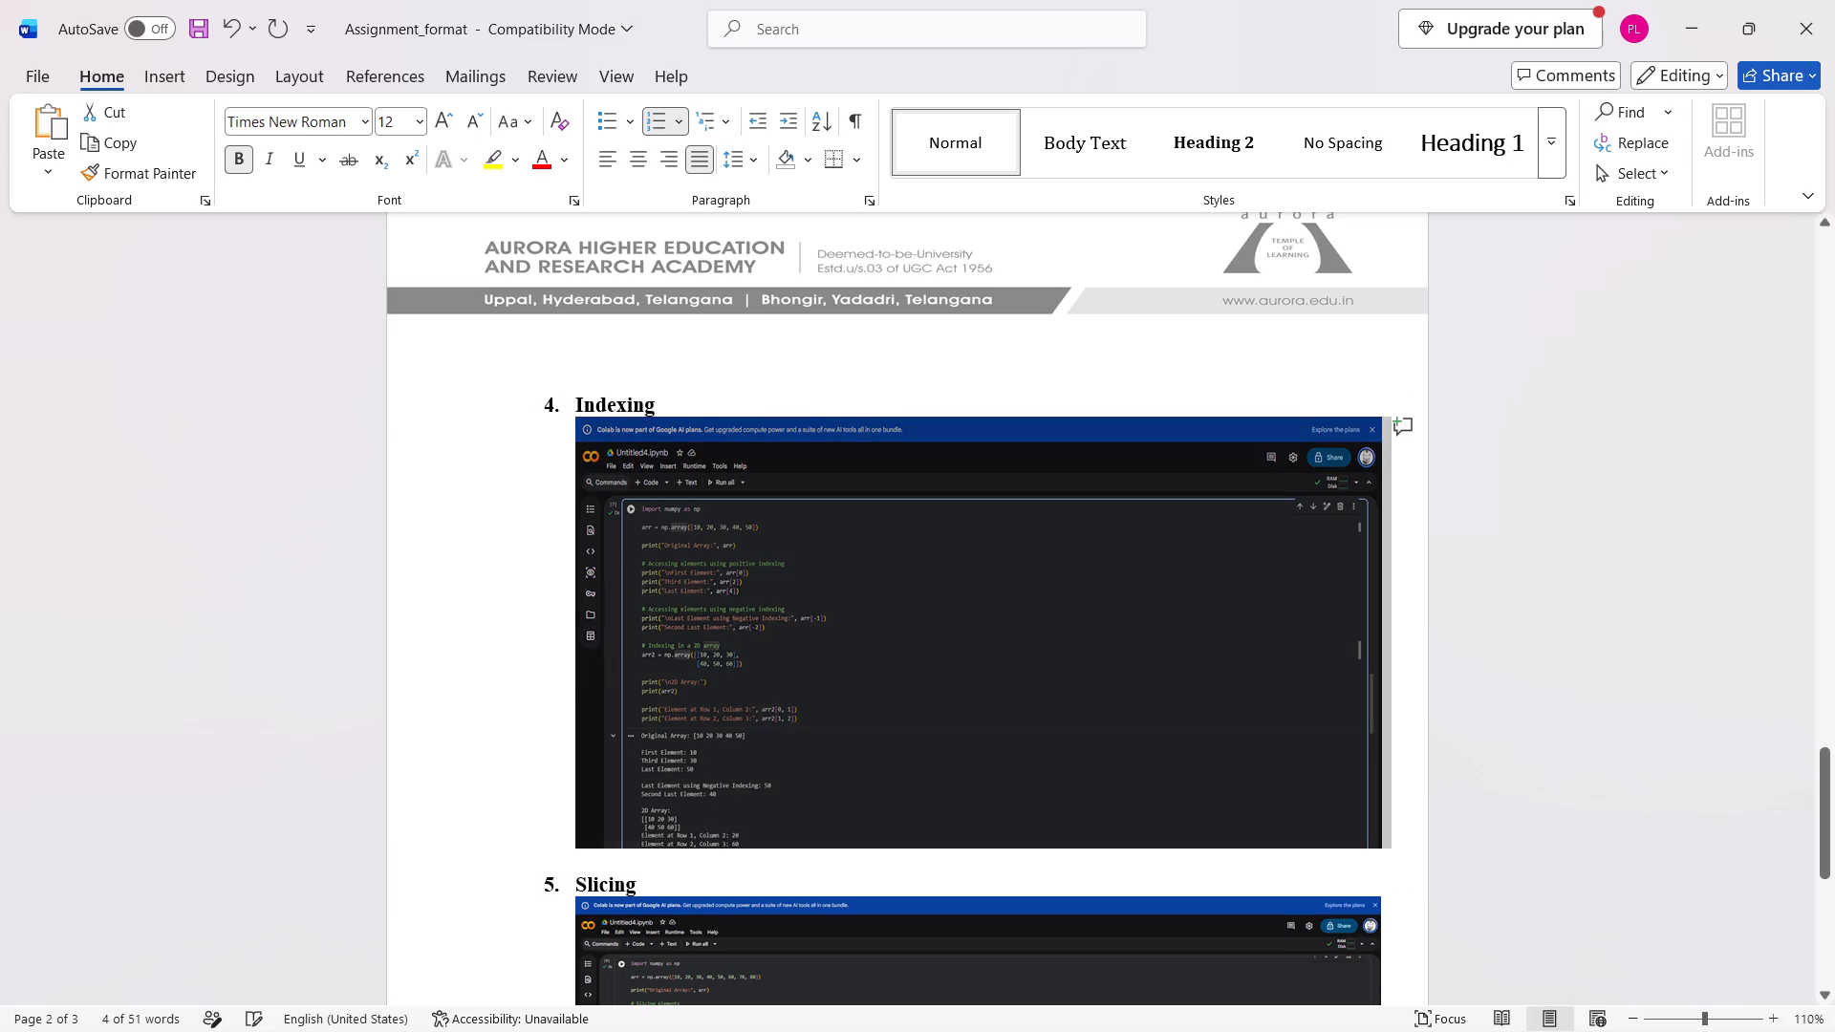
pyautogui.click(261, 608)
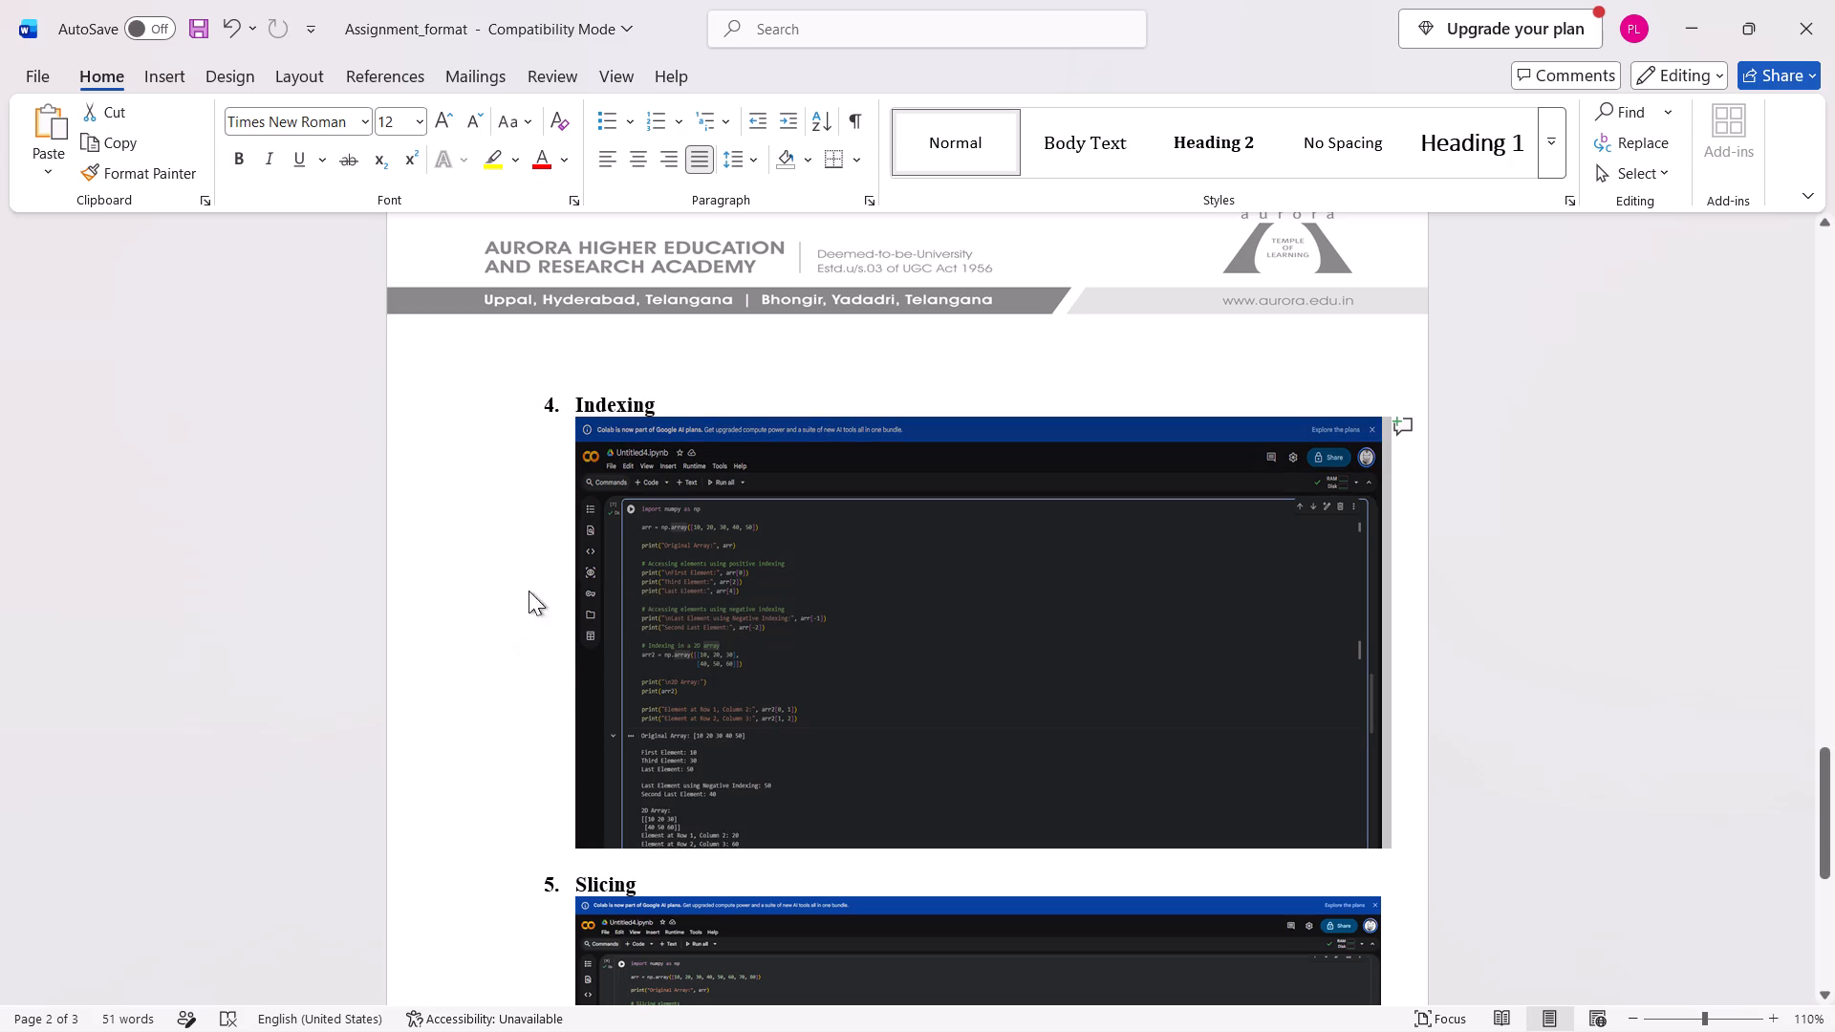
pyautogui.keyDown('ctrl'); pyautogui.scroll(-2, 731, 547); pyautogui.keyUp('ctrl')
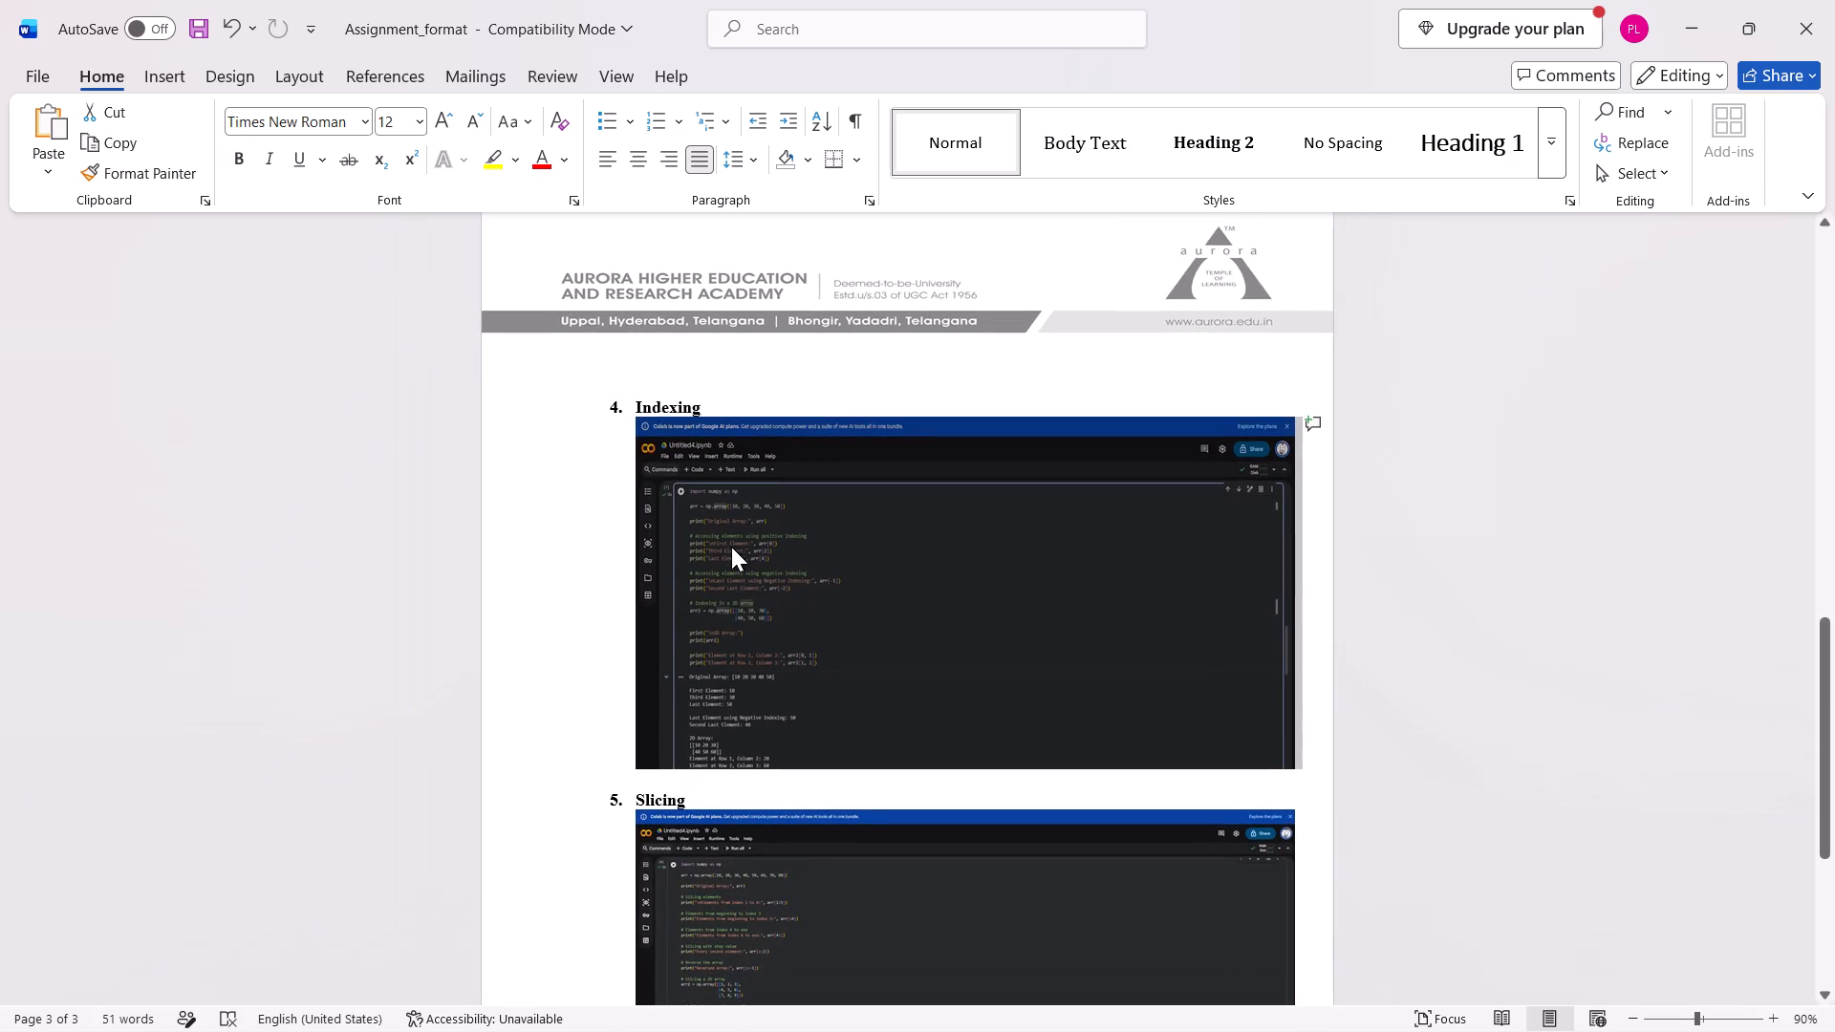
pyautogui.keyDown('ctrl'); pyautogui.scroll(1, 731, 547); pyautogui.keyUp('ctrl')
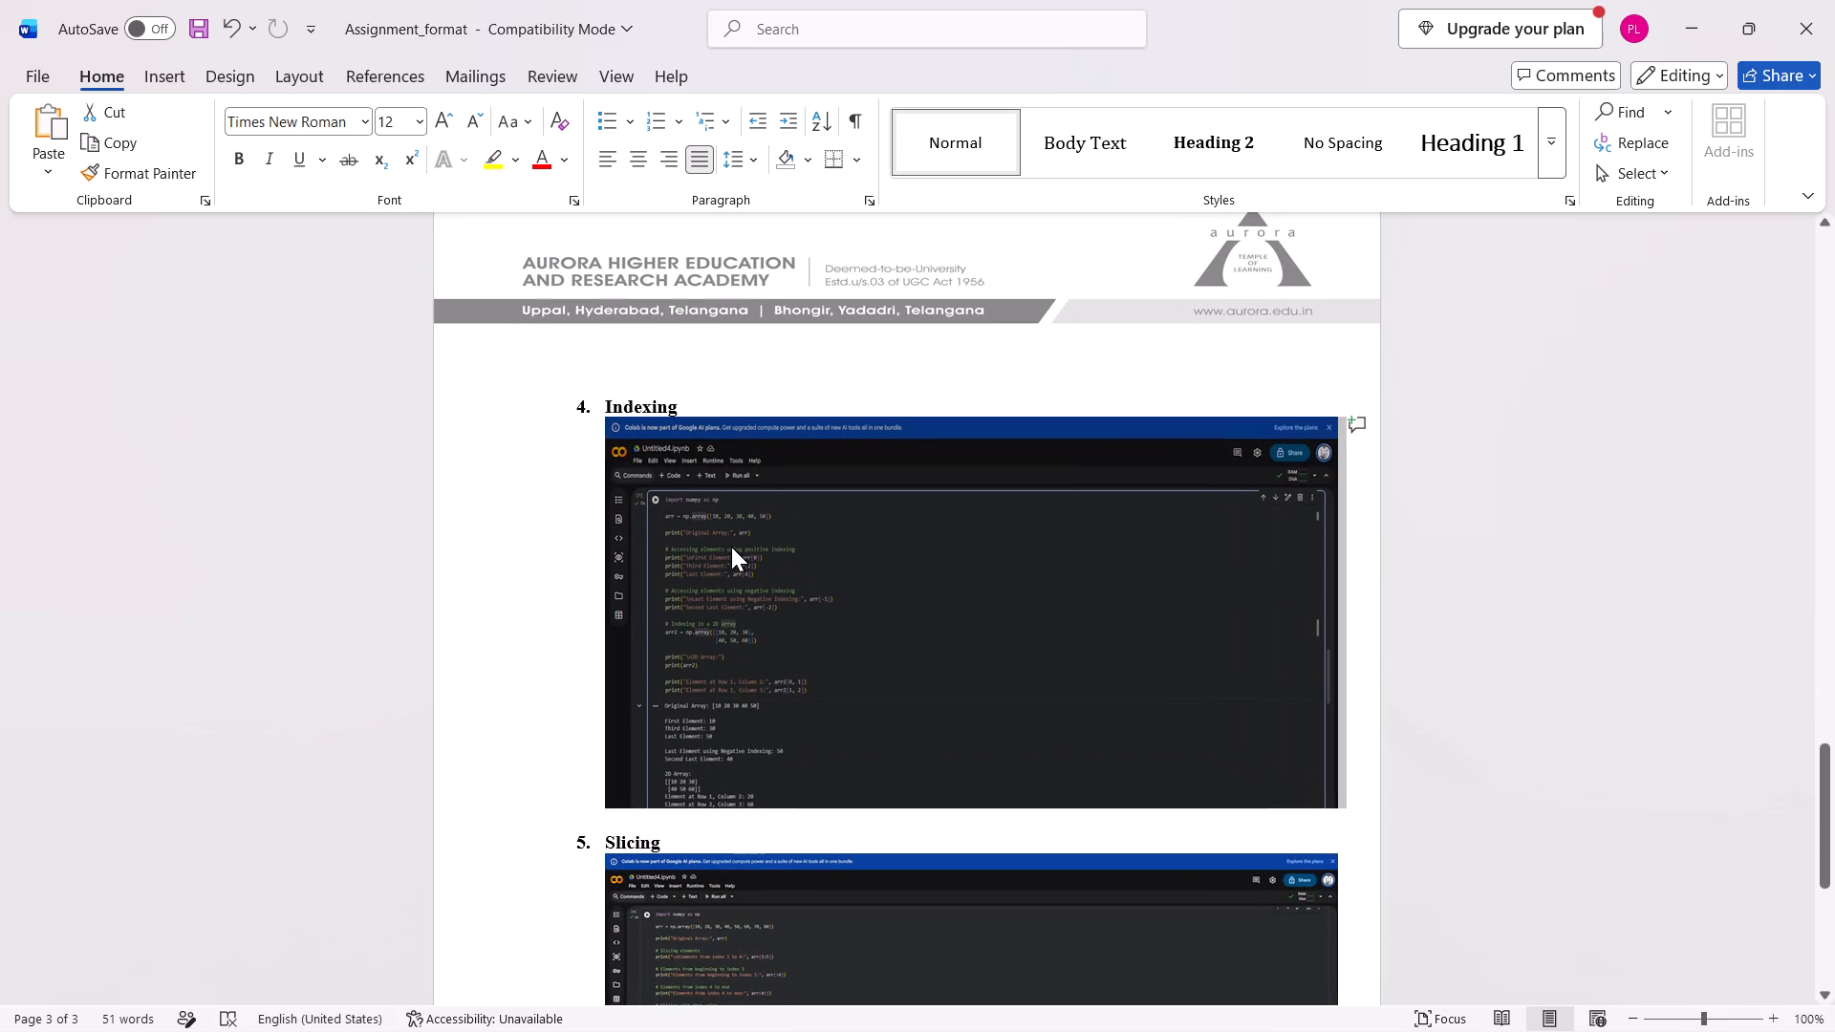
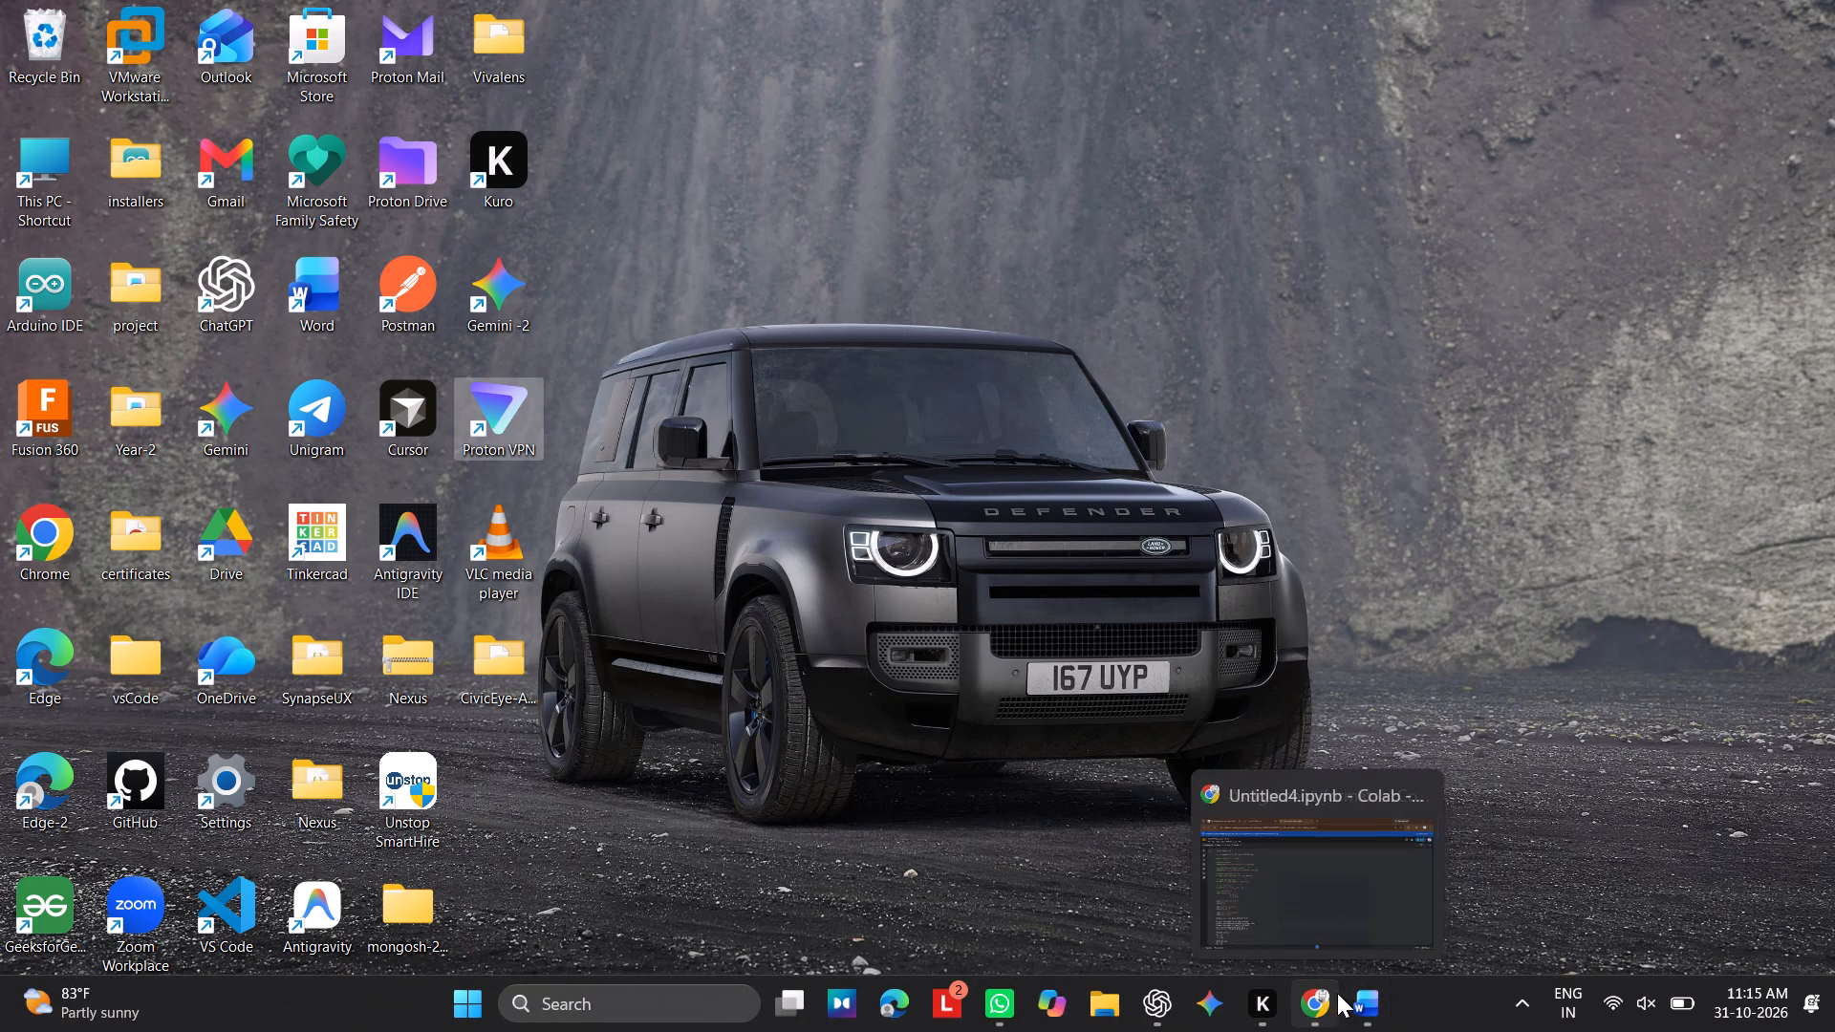
# Switch to the Word report and add the line "explanation" below the NumPy Array Creation screenshot, leaving a blank line between them.
pyautogui.click(1350, 987)
pyautogui.scroll(1, 883, 775)
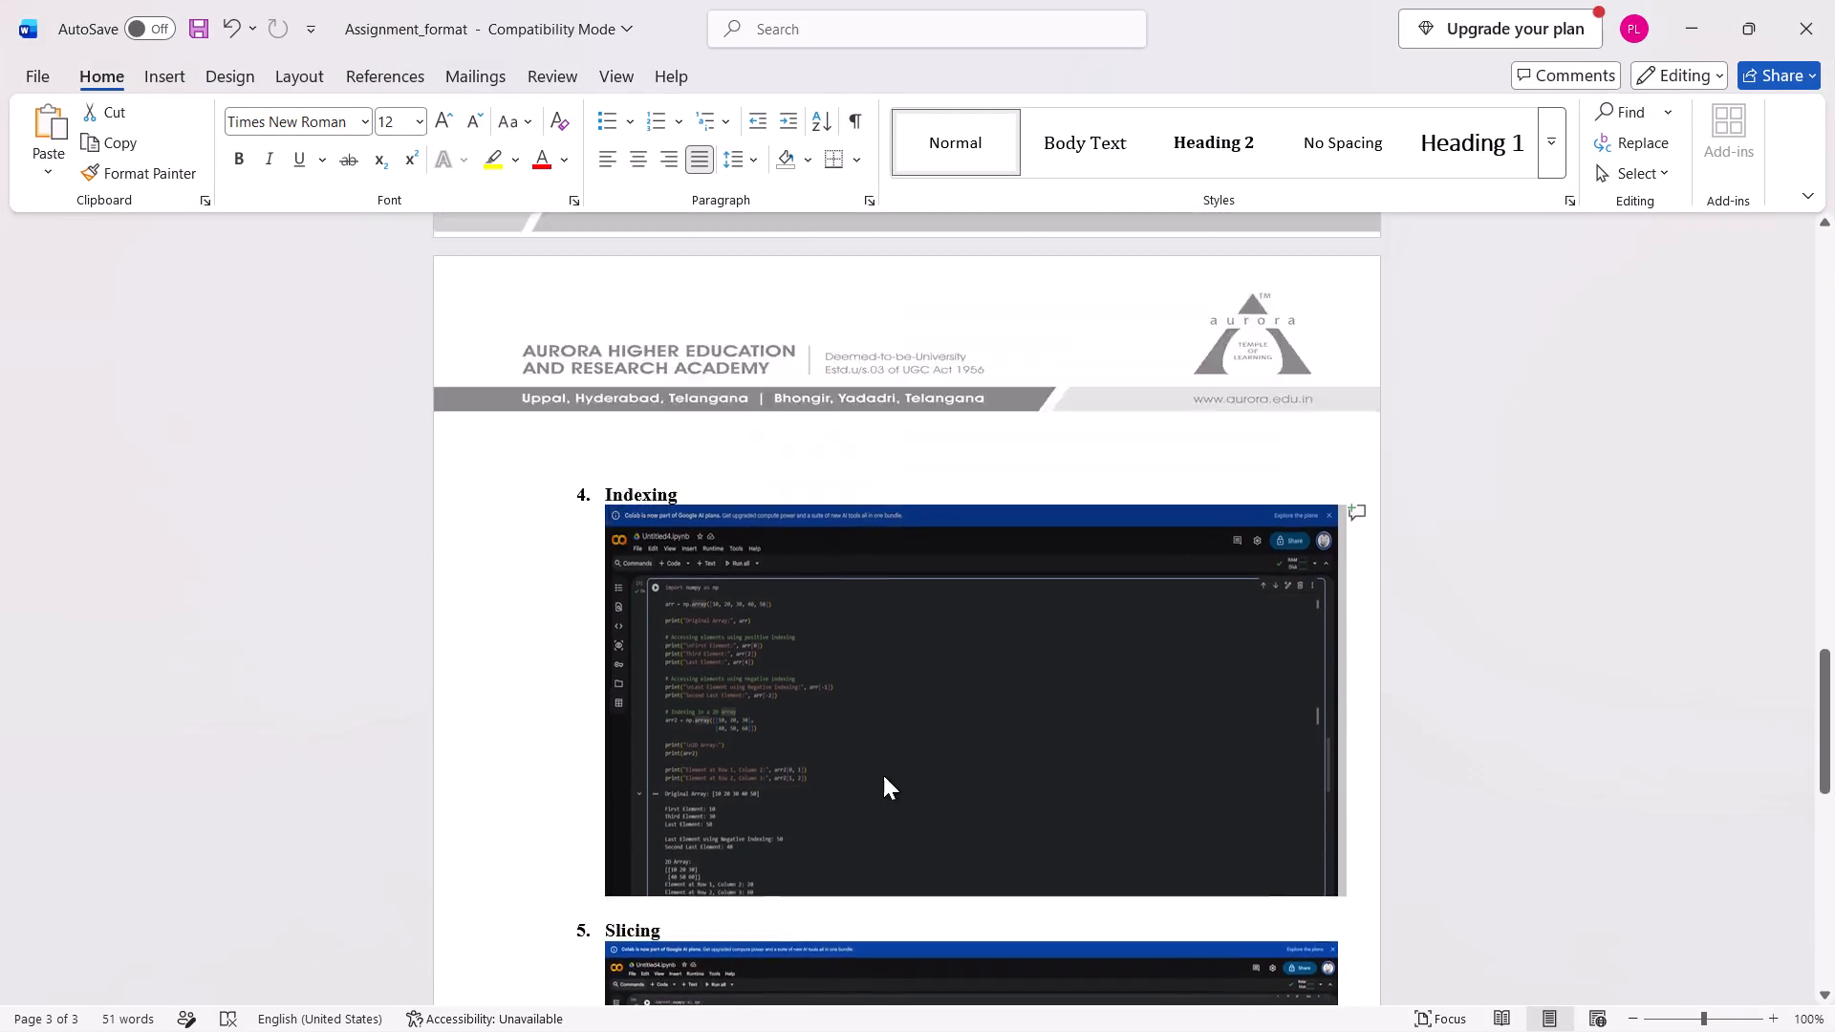
pyautogui.scroll(1, 883, 775)
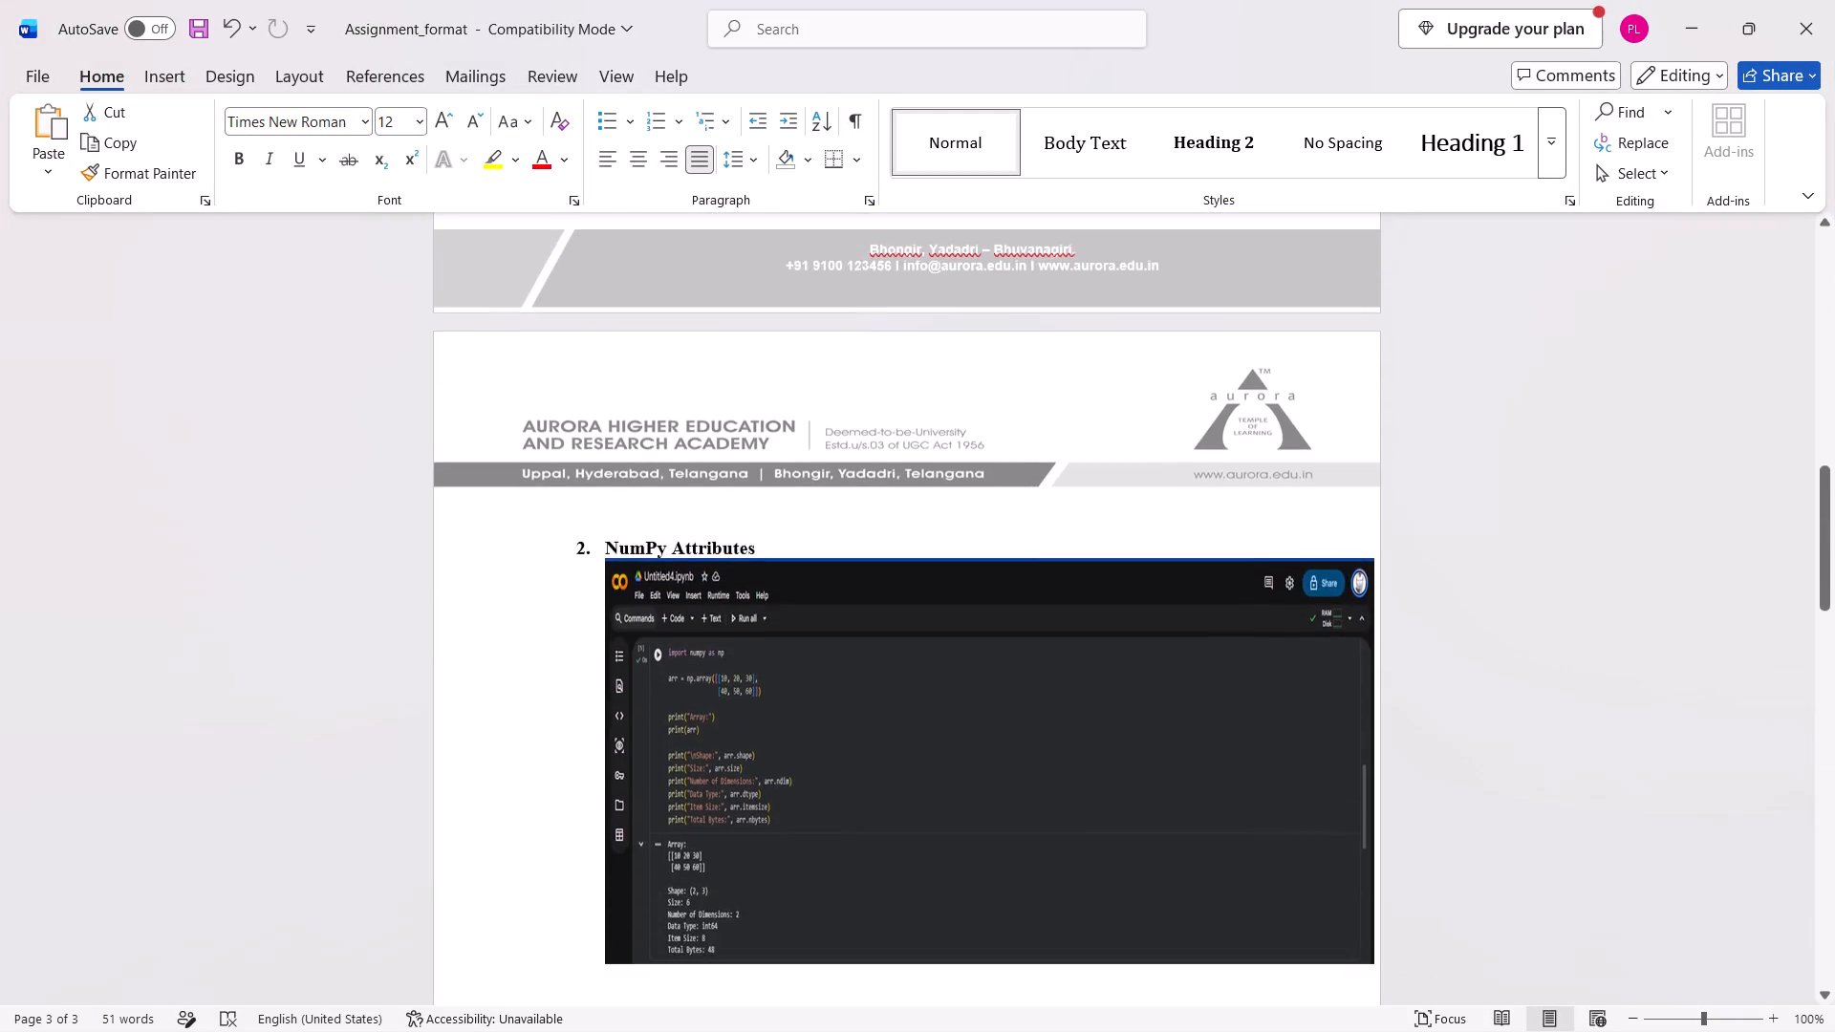
pyautogui.scroll(1, 883, 775)
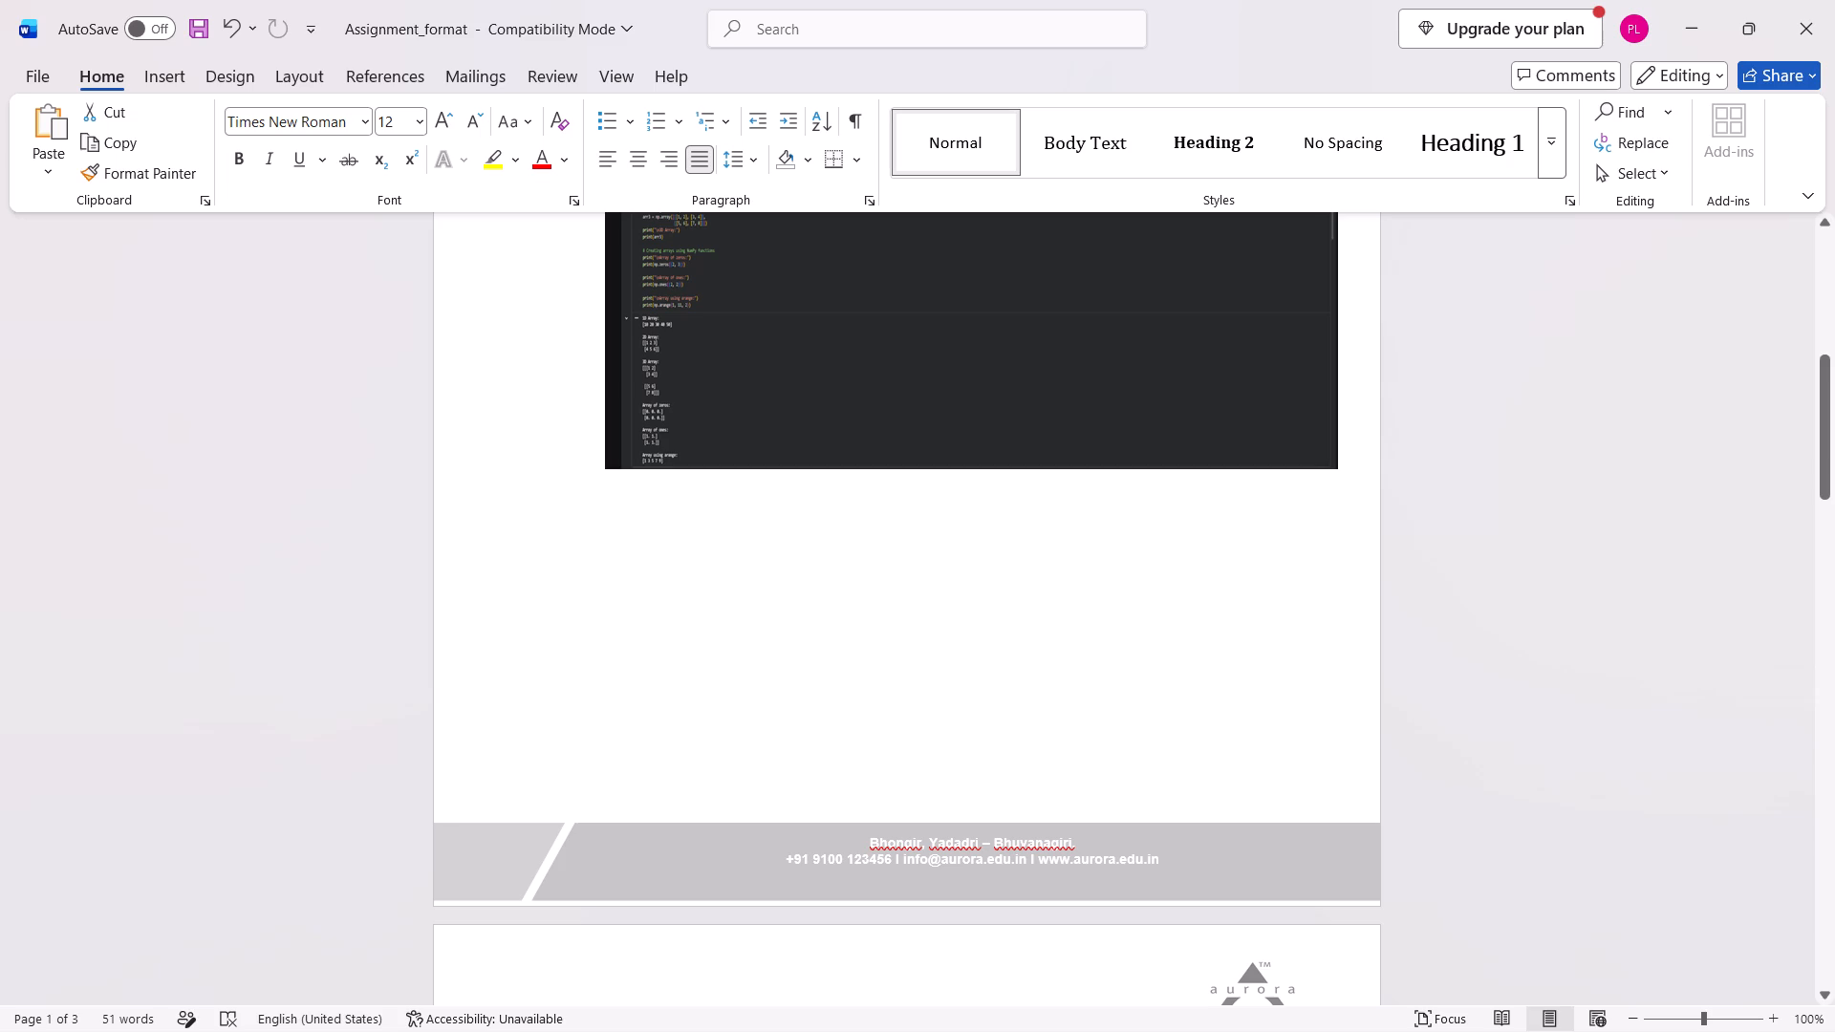
pyautogui.click(1353, 486)
pyautogui.press('Return')
pyautogui.press('Return')
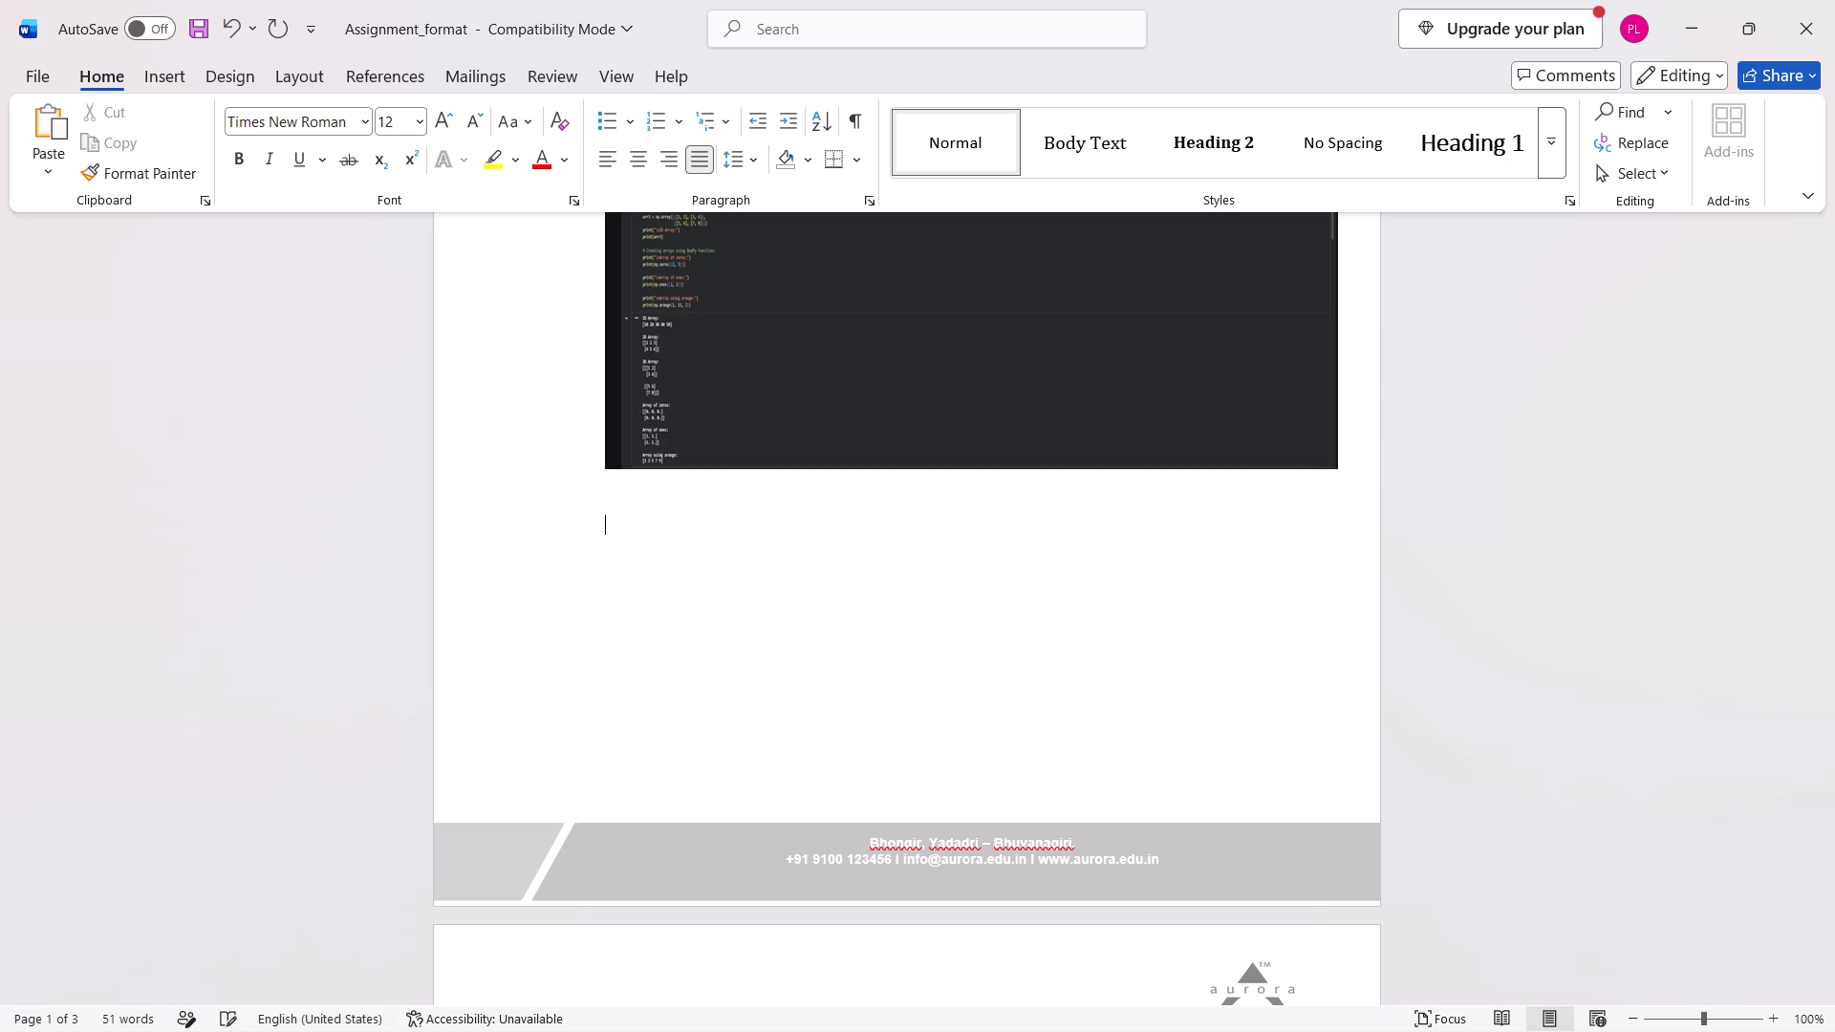
pyautogui.press('e')
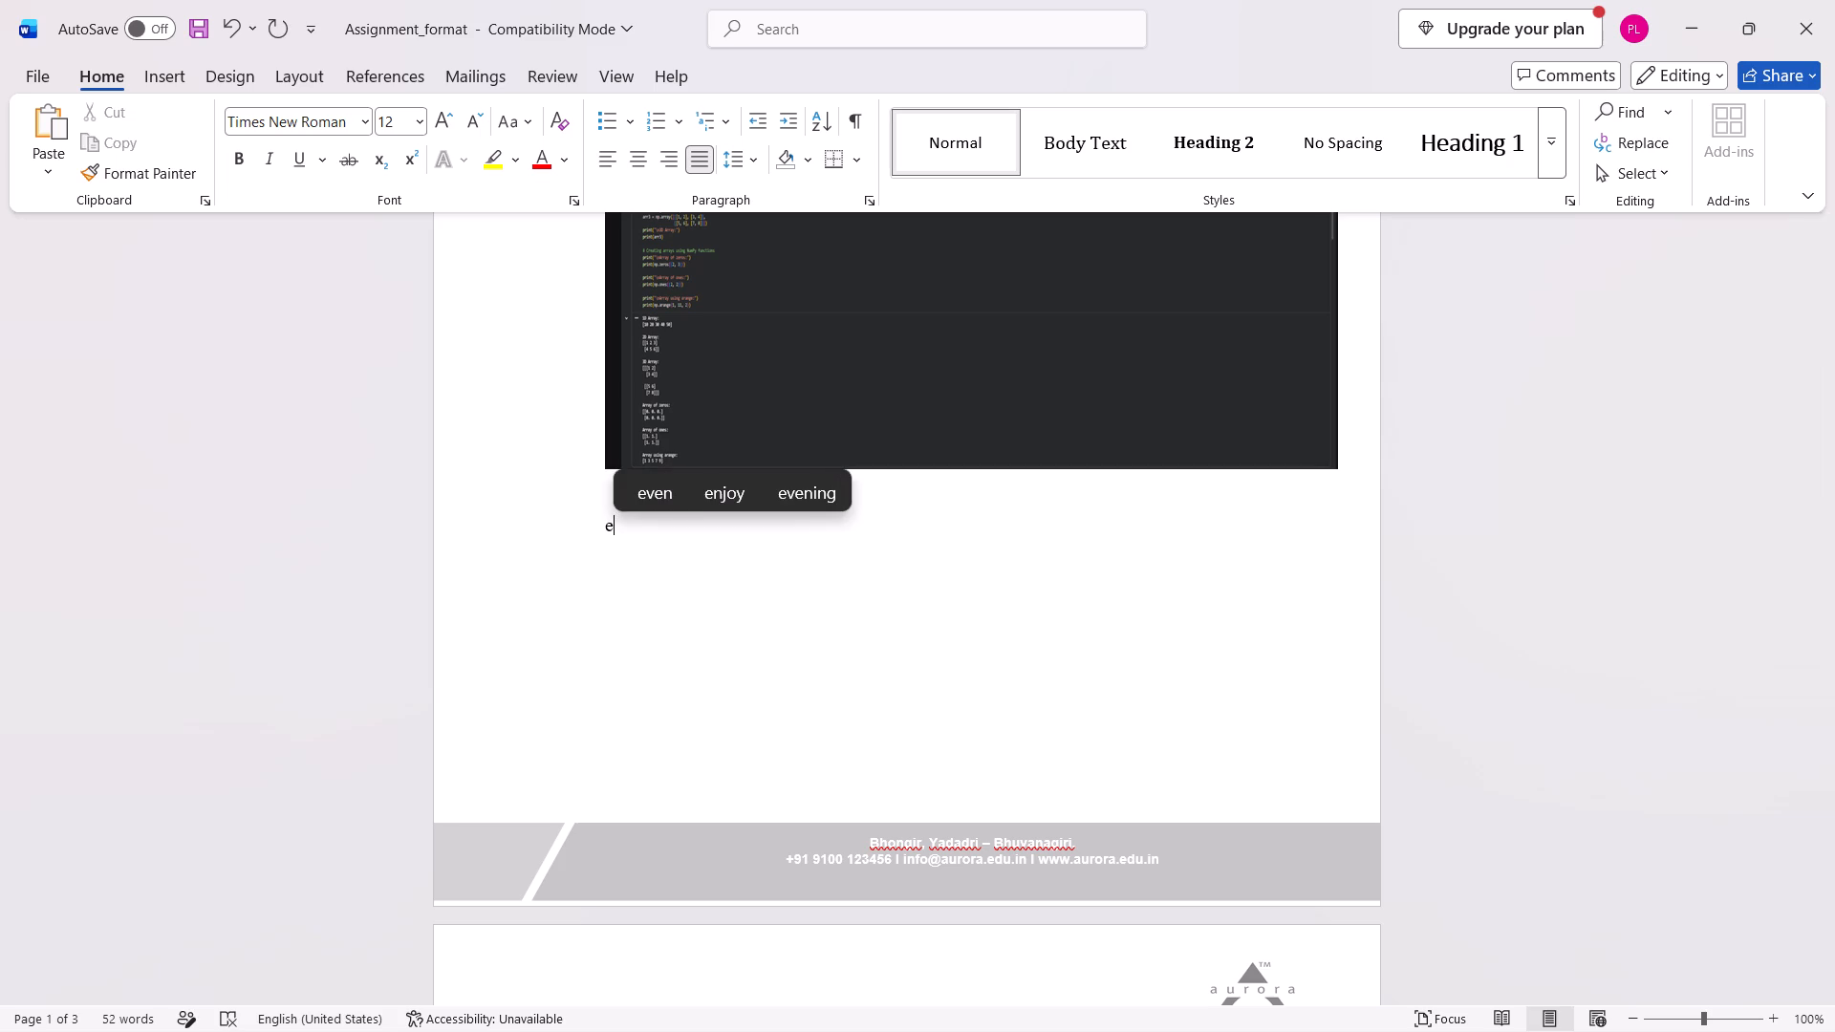
pyautogui.write('xplanation')
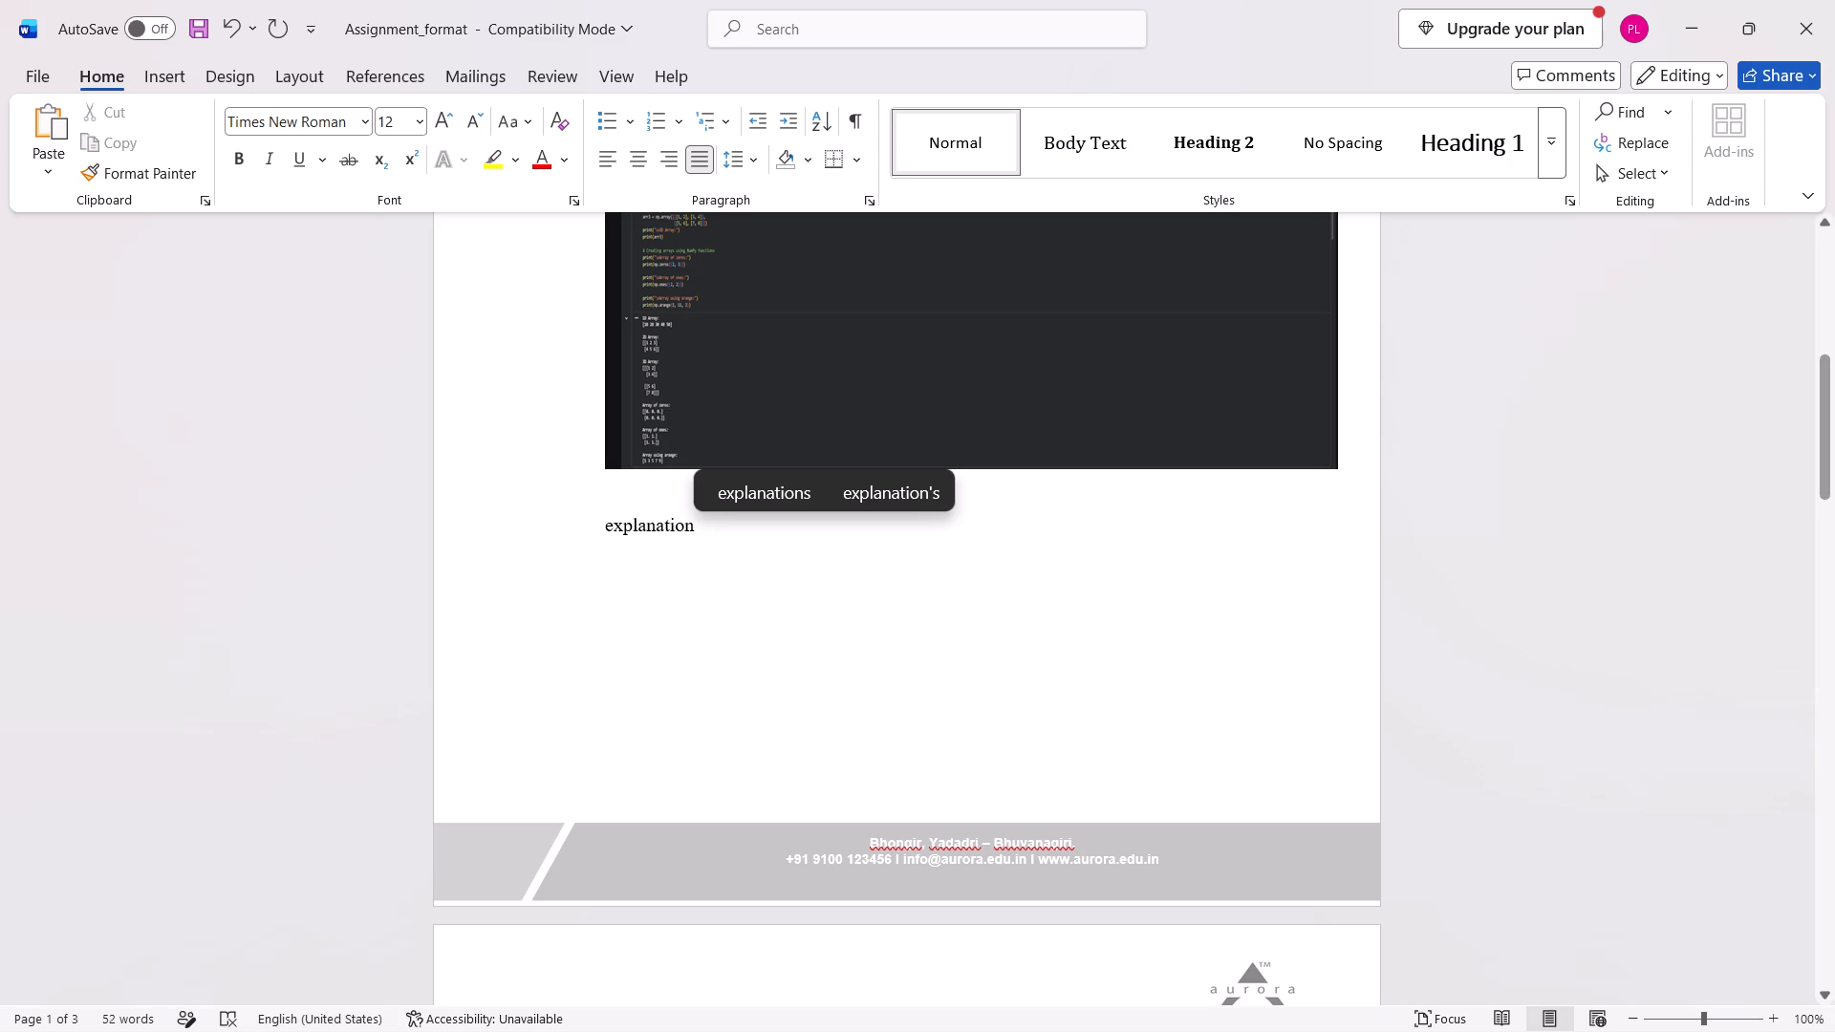
# Turn the "explanation" line into a bold, sentence-case heading ending with a colon, and start a new line under it.
pyautogui.moveTo(761, 539); pyautogui.dragTo(638, 515)
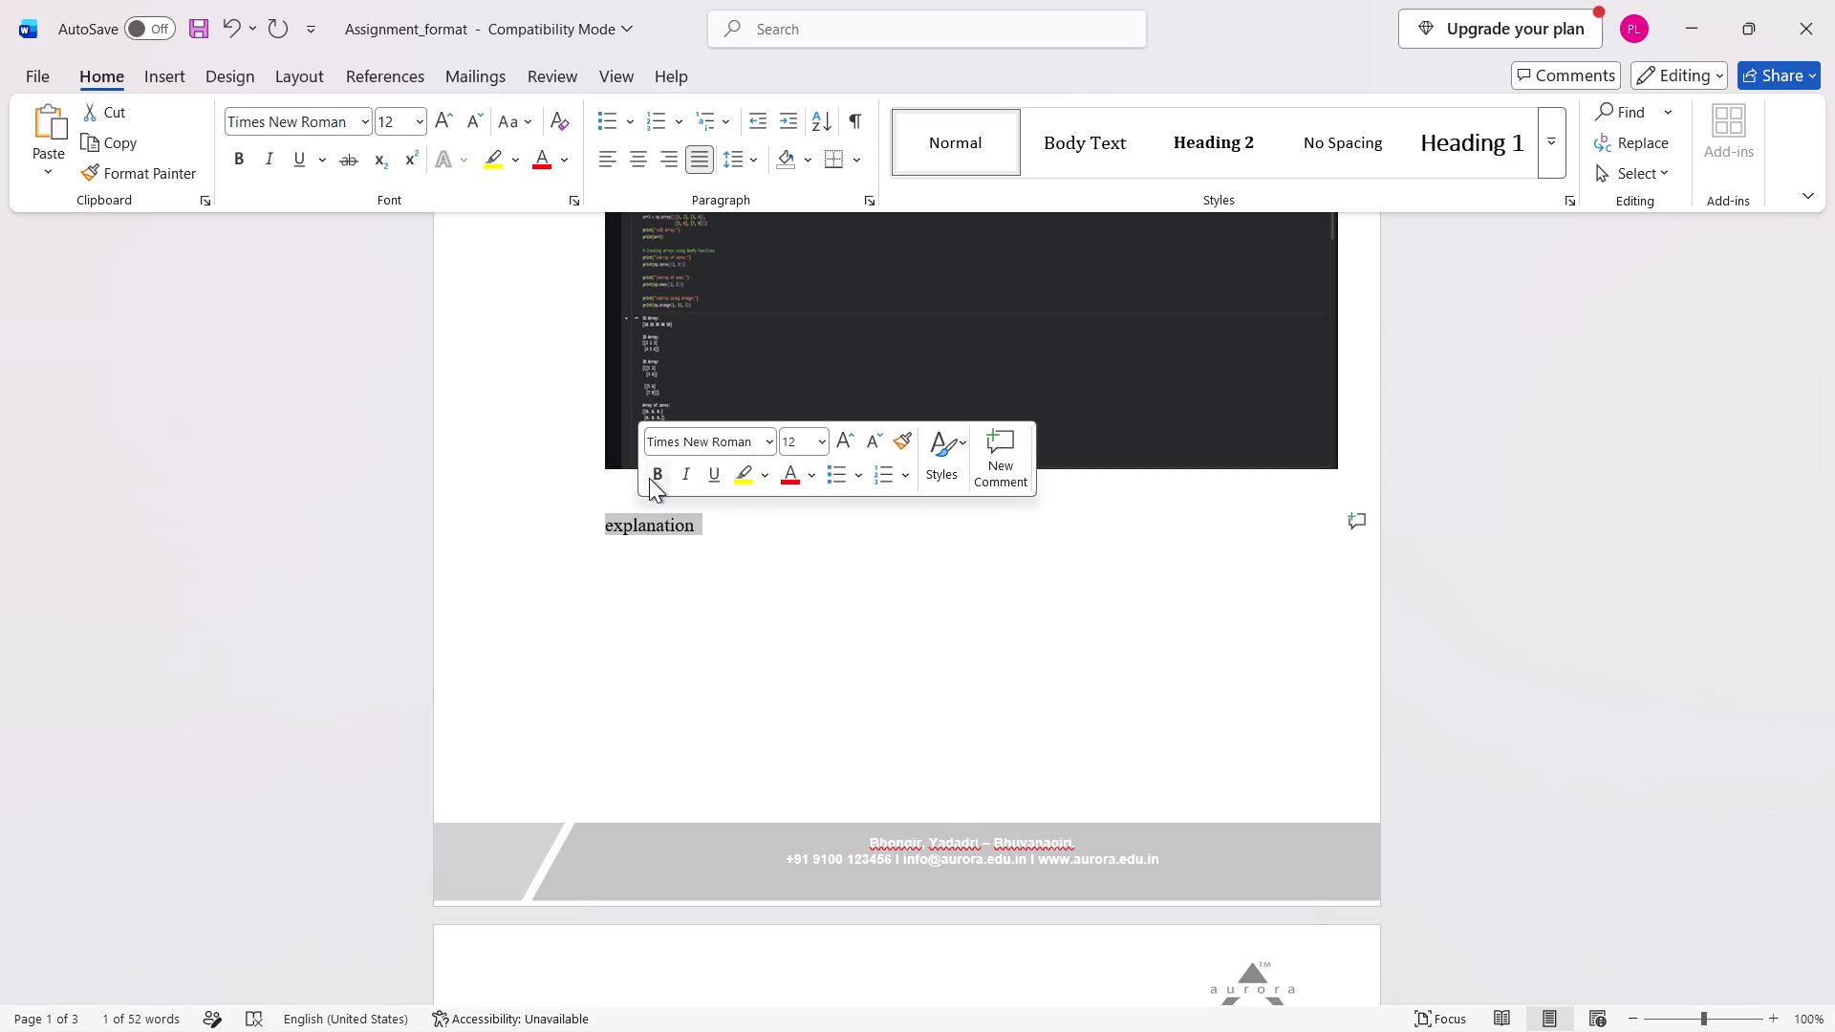
pyautogui.click(652, 478)
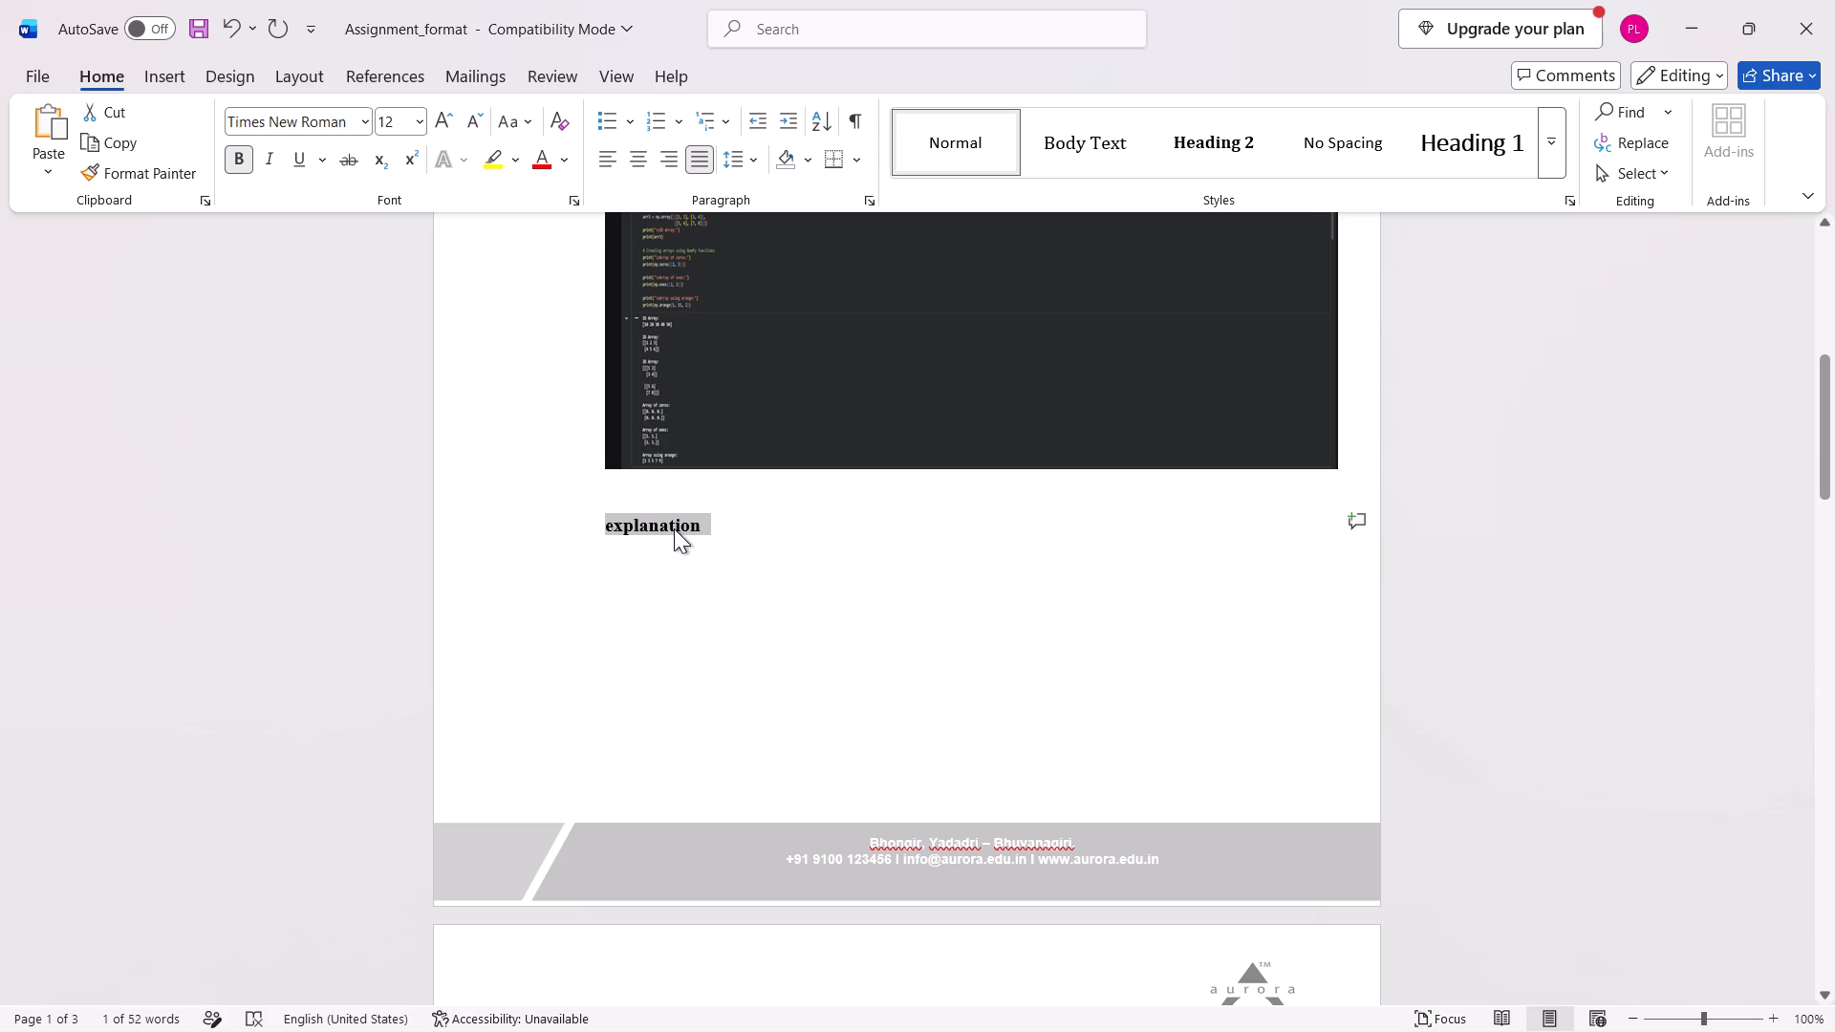
pyautogui.click(512, 124)
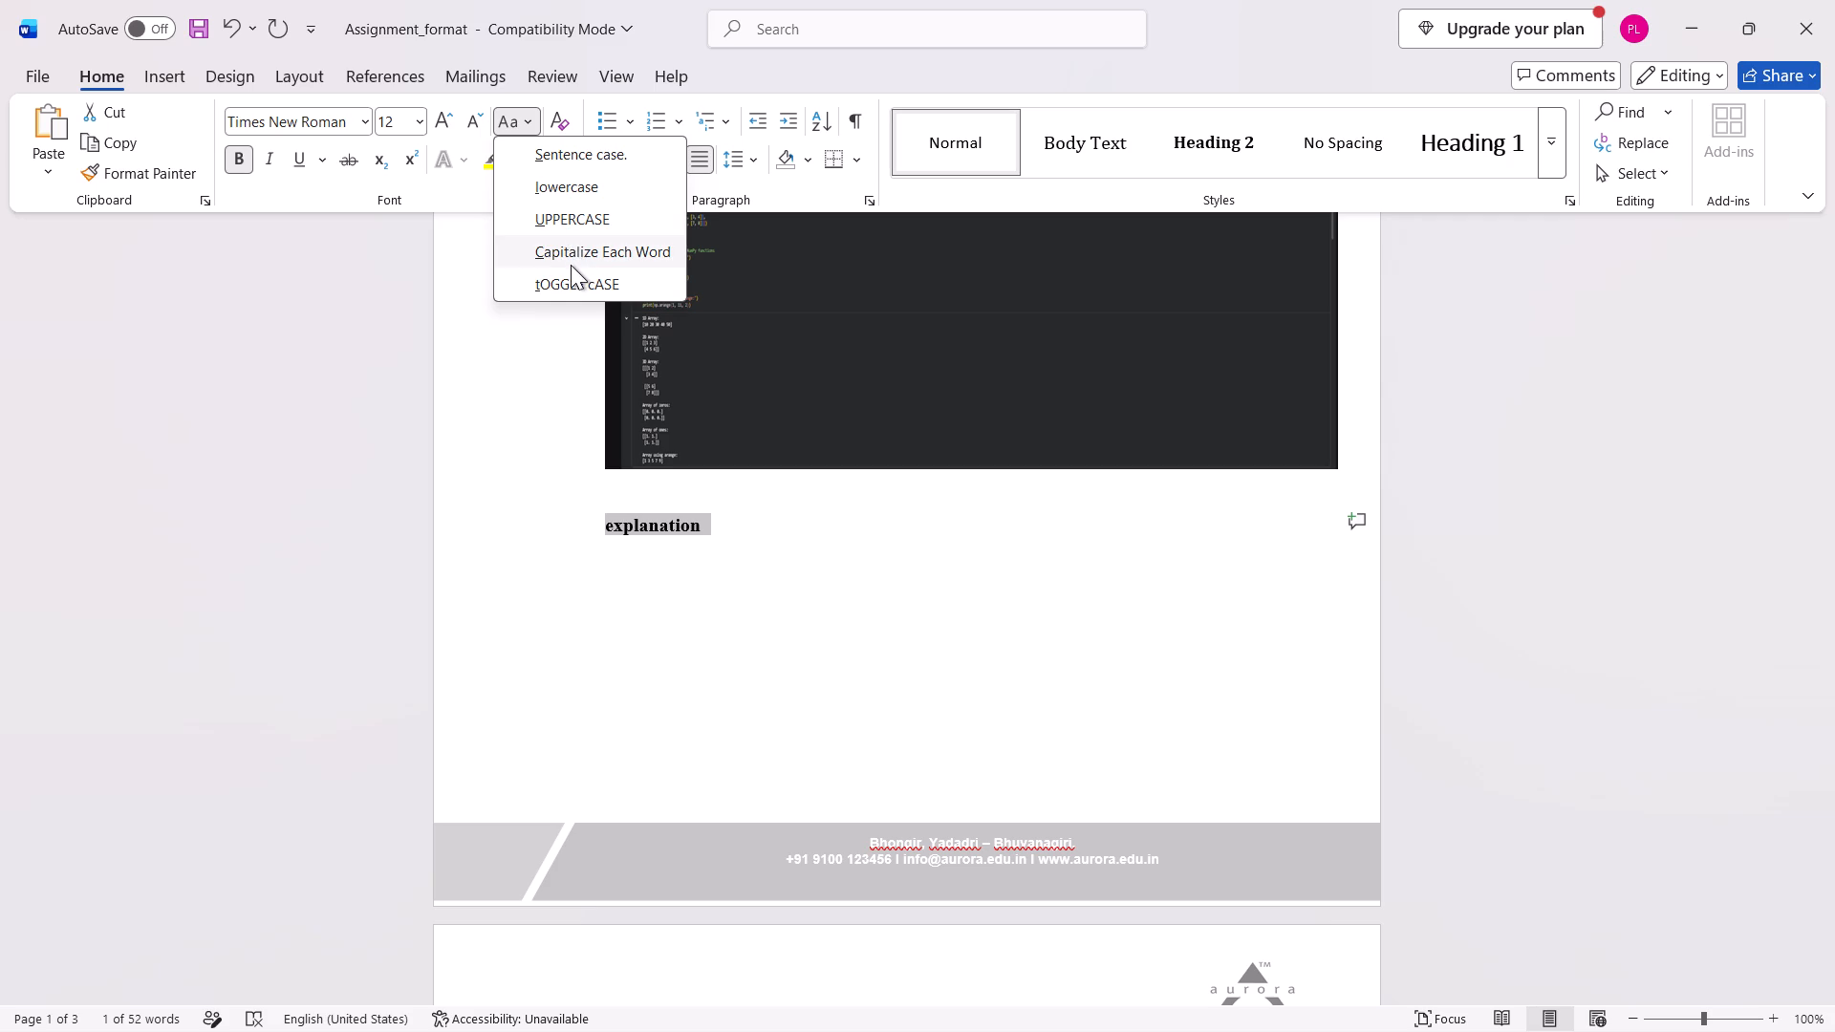
pyautogui.click(597, 155)
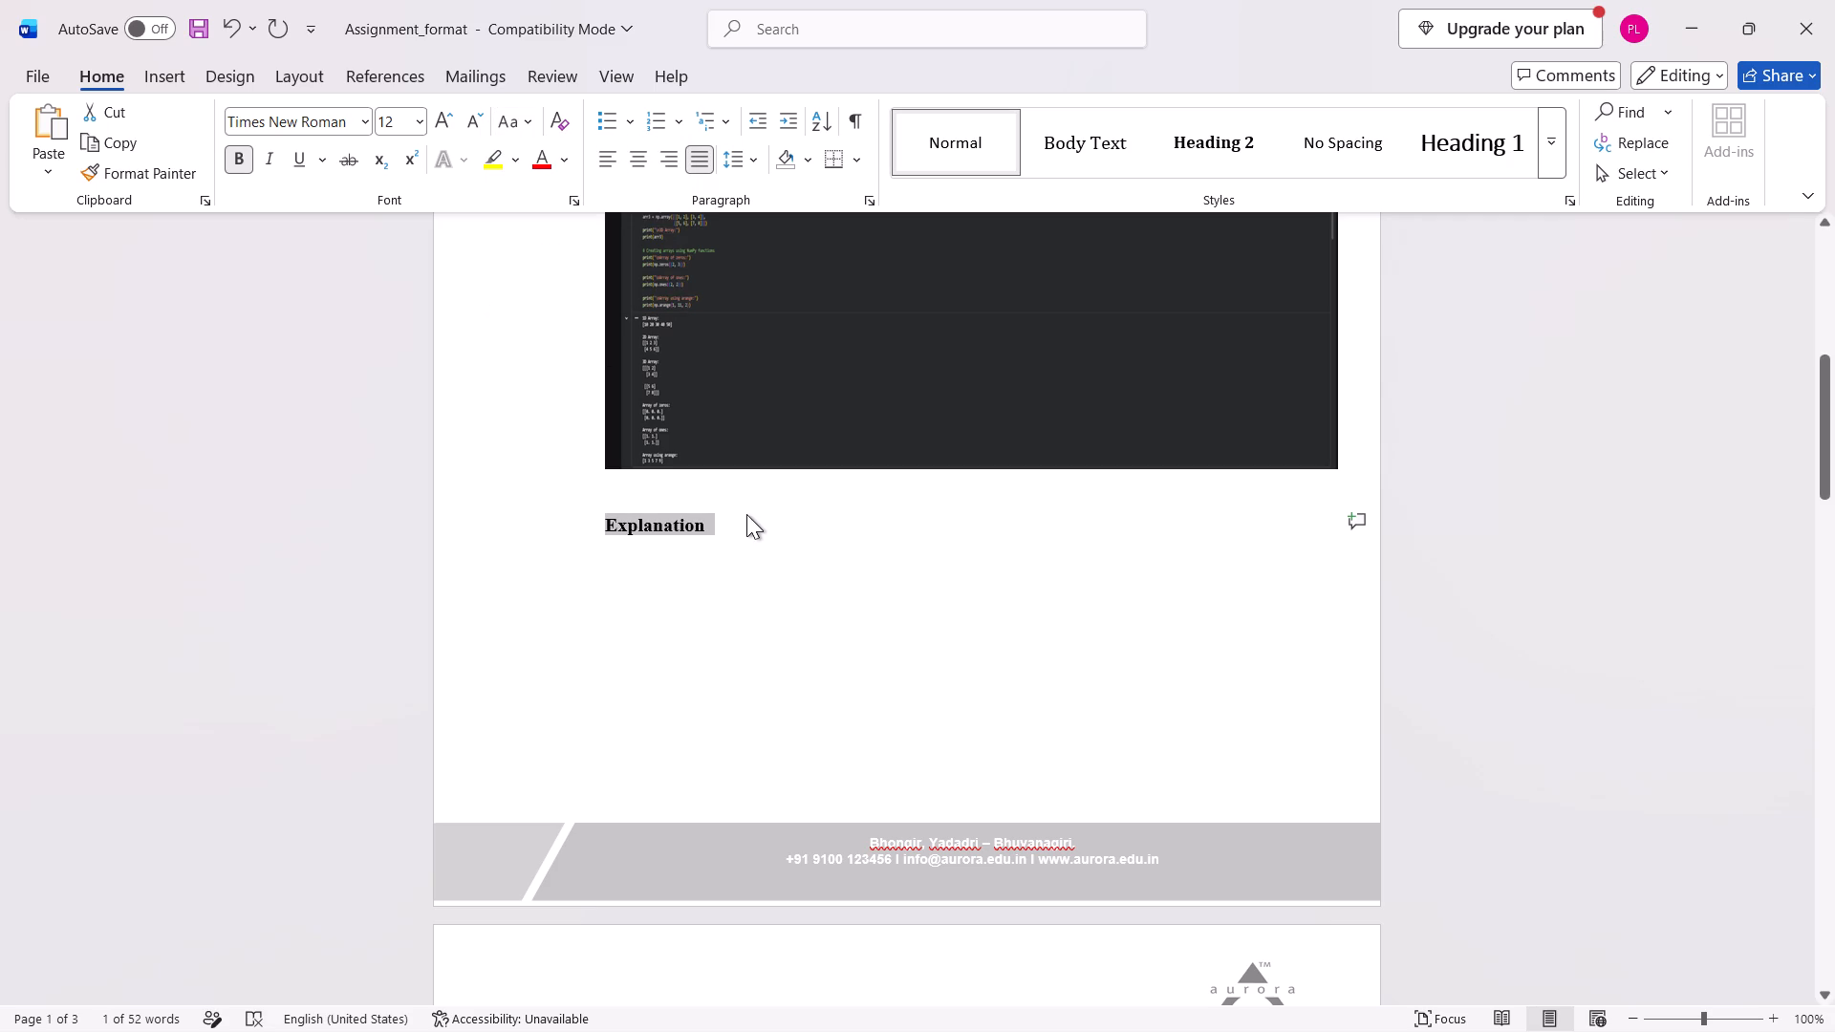
pyautogui.click(746, 514)
pyautogui.hotkey('shift', ':')
pyautogui.press('Return')
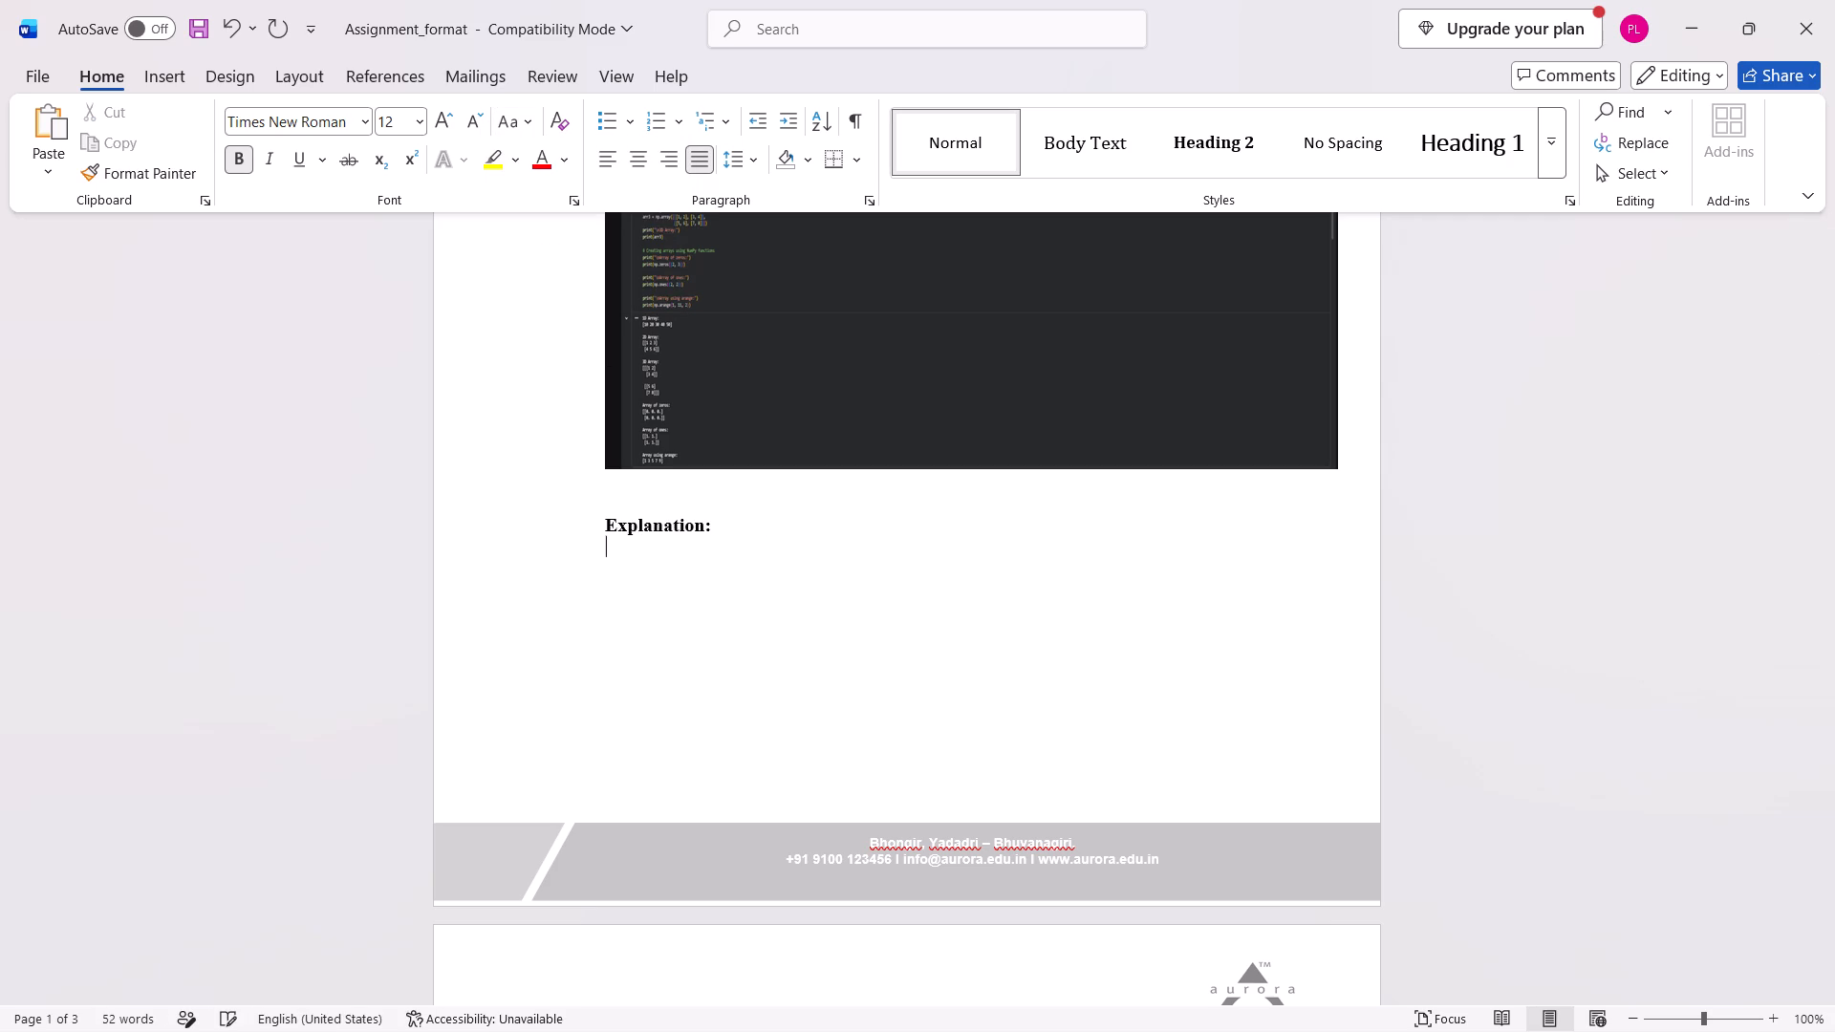
# Paste the copied array creation explanation under the "Explanation:" heading and remove the bold from the pasted paragraph.
pyautogui.hotkey('ctrl', 'v')
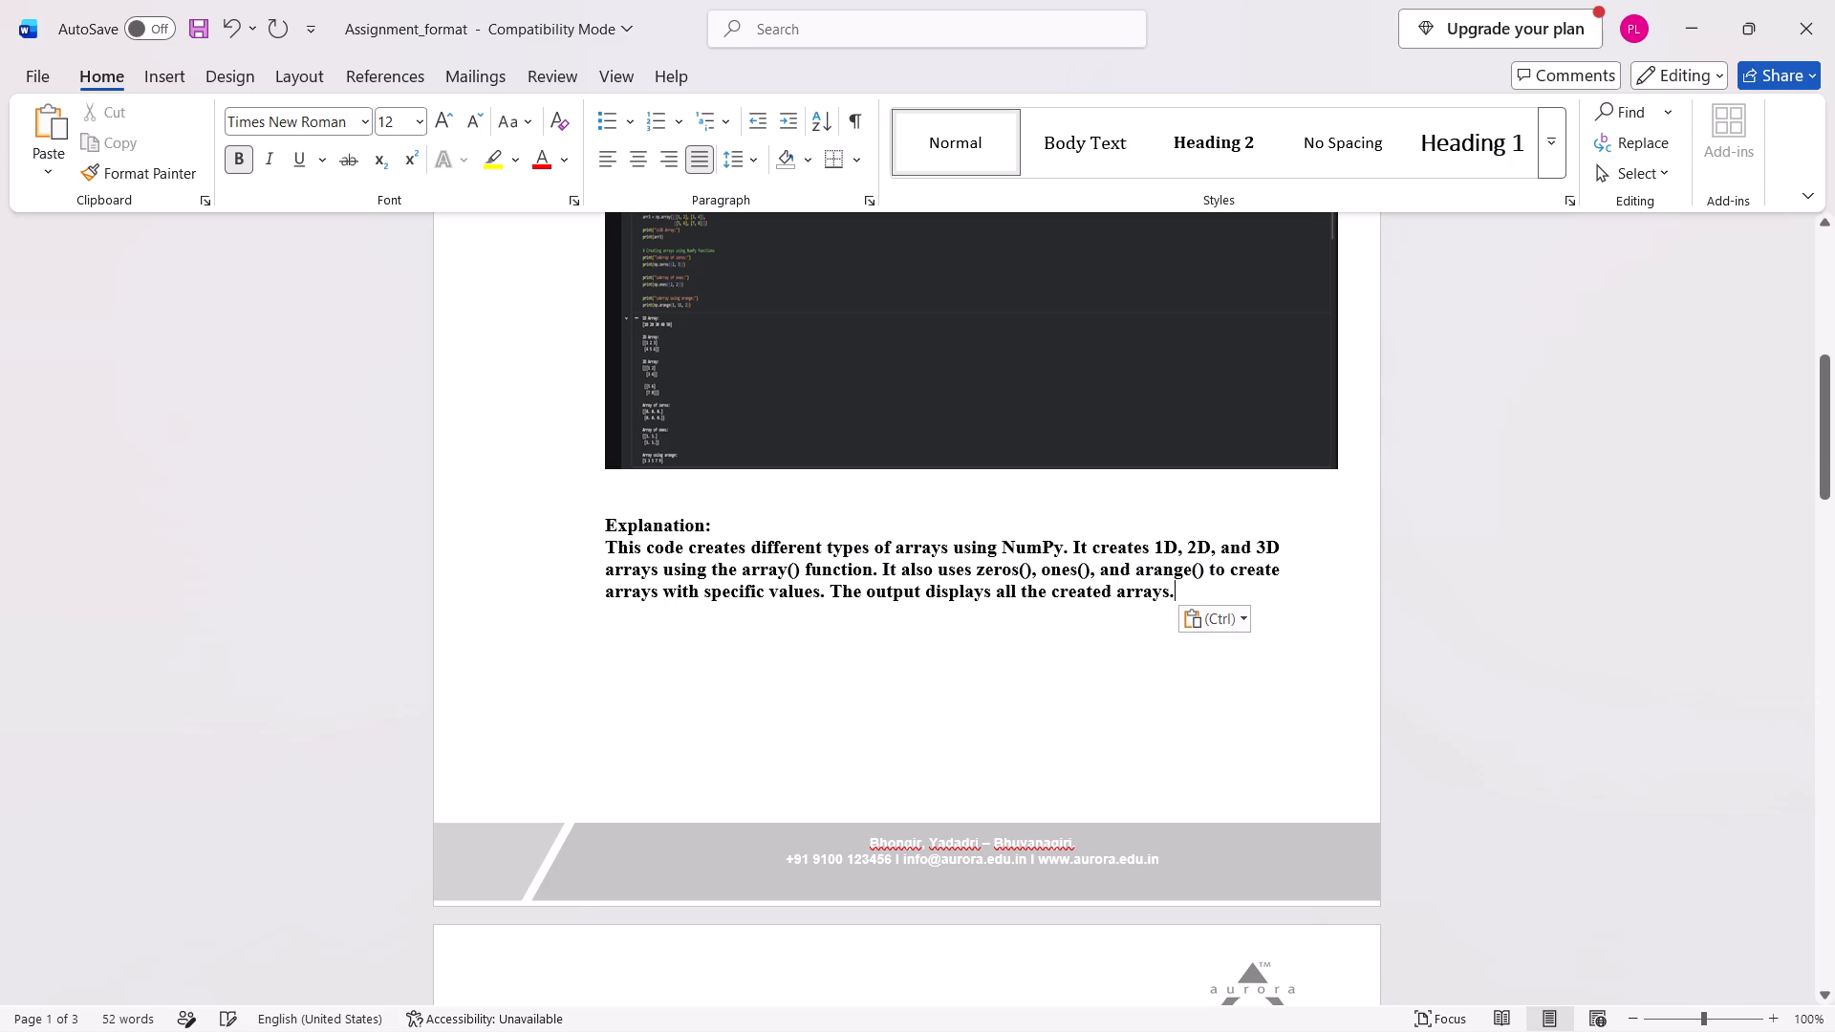
pyautogui.moveTo(1191, 592); pyautogui.dragTo(766, 554)
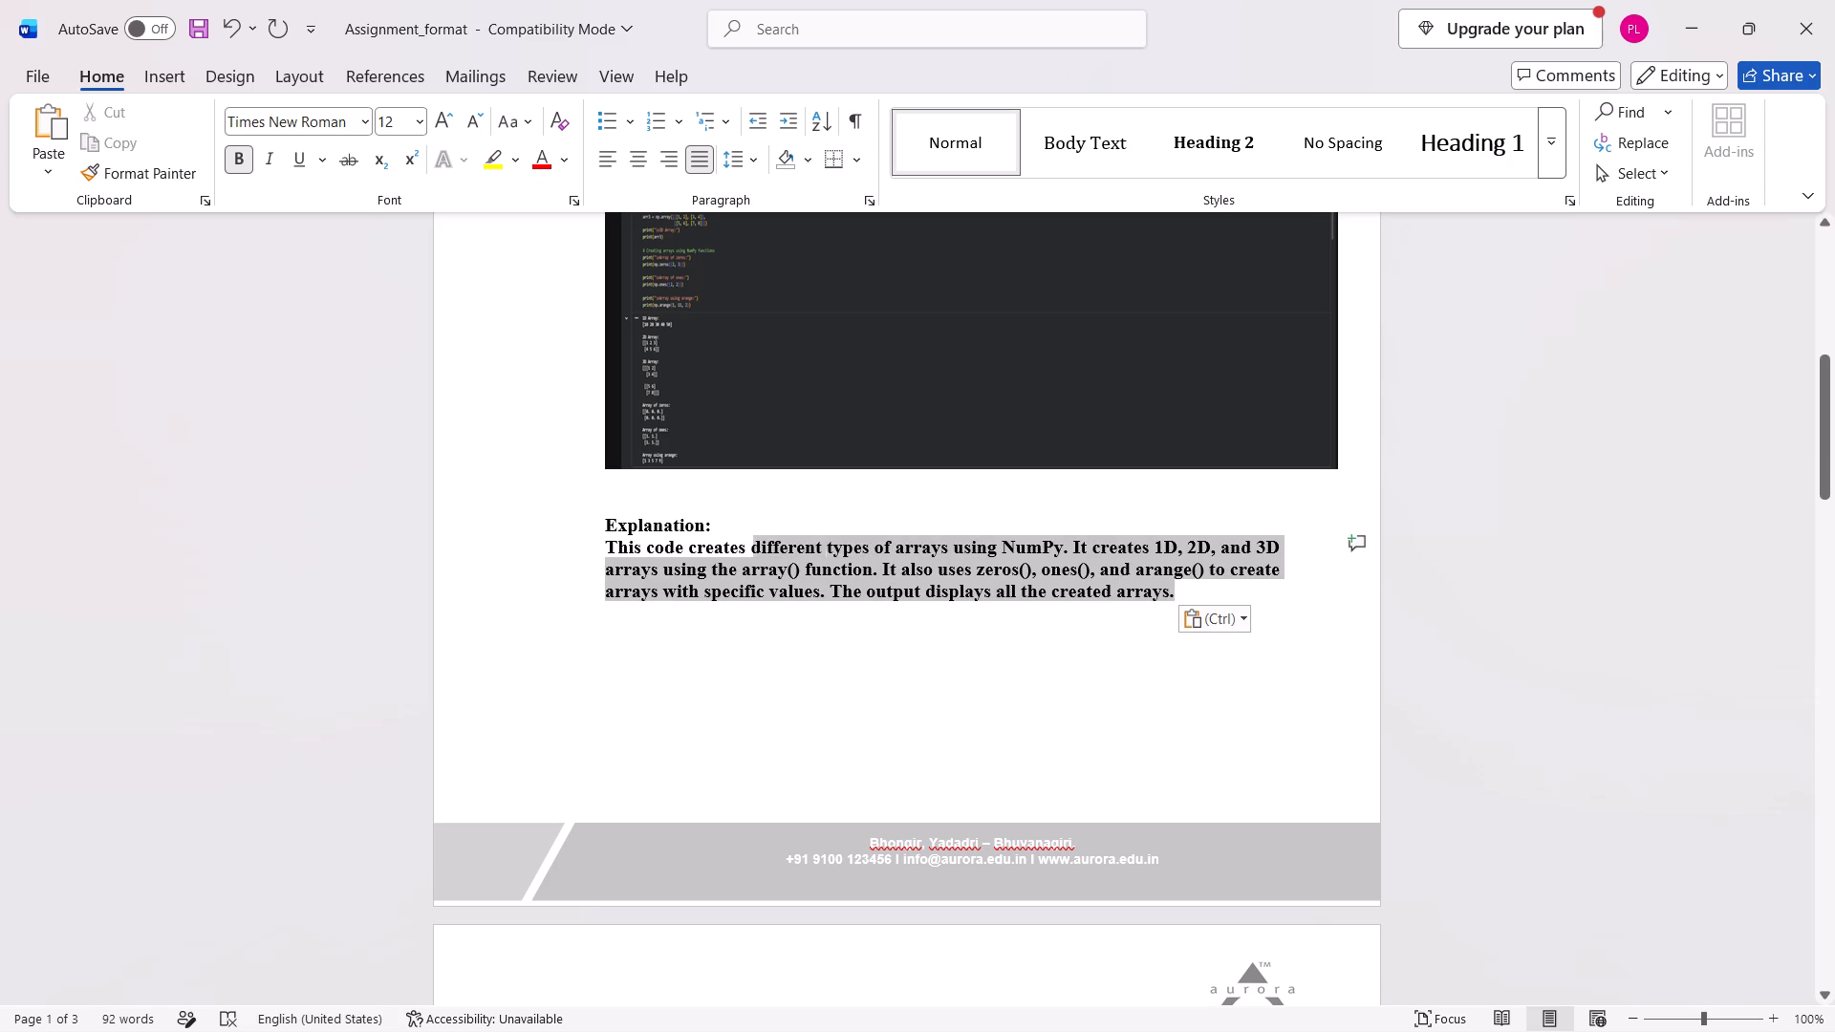
pyautogui.moveTo(766, 554); pyautogui.dragTo(583, 544)
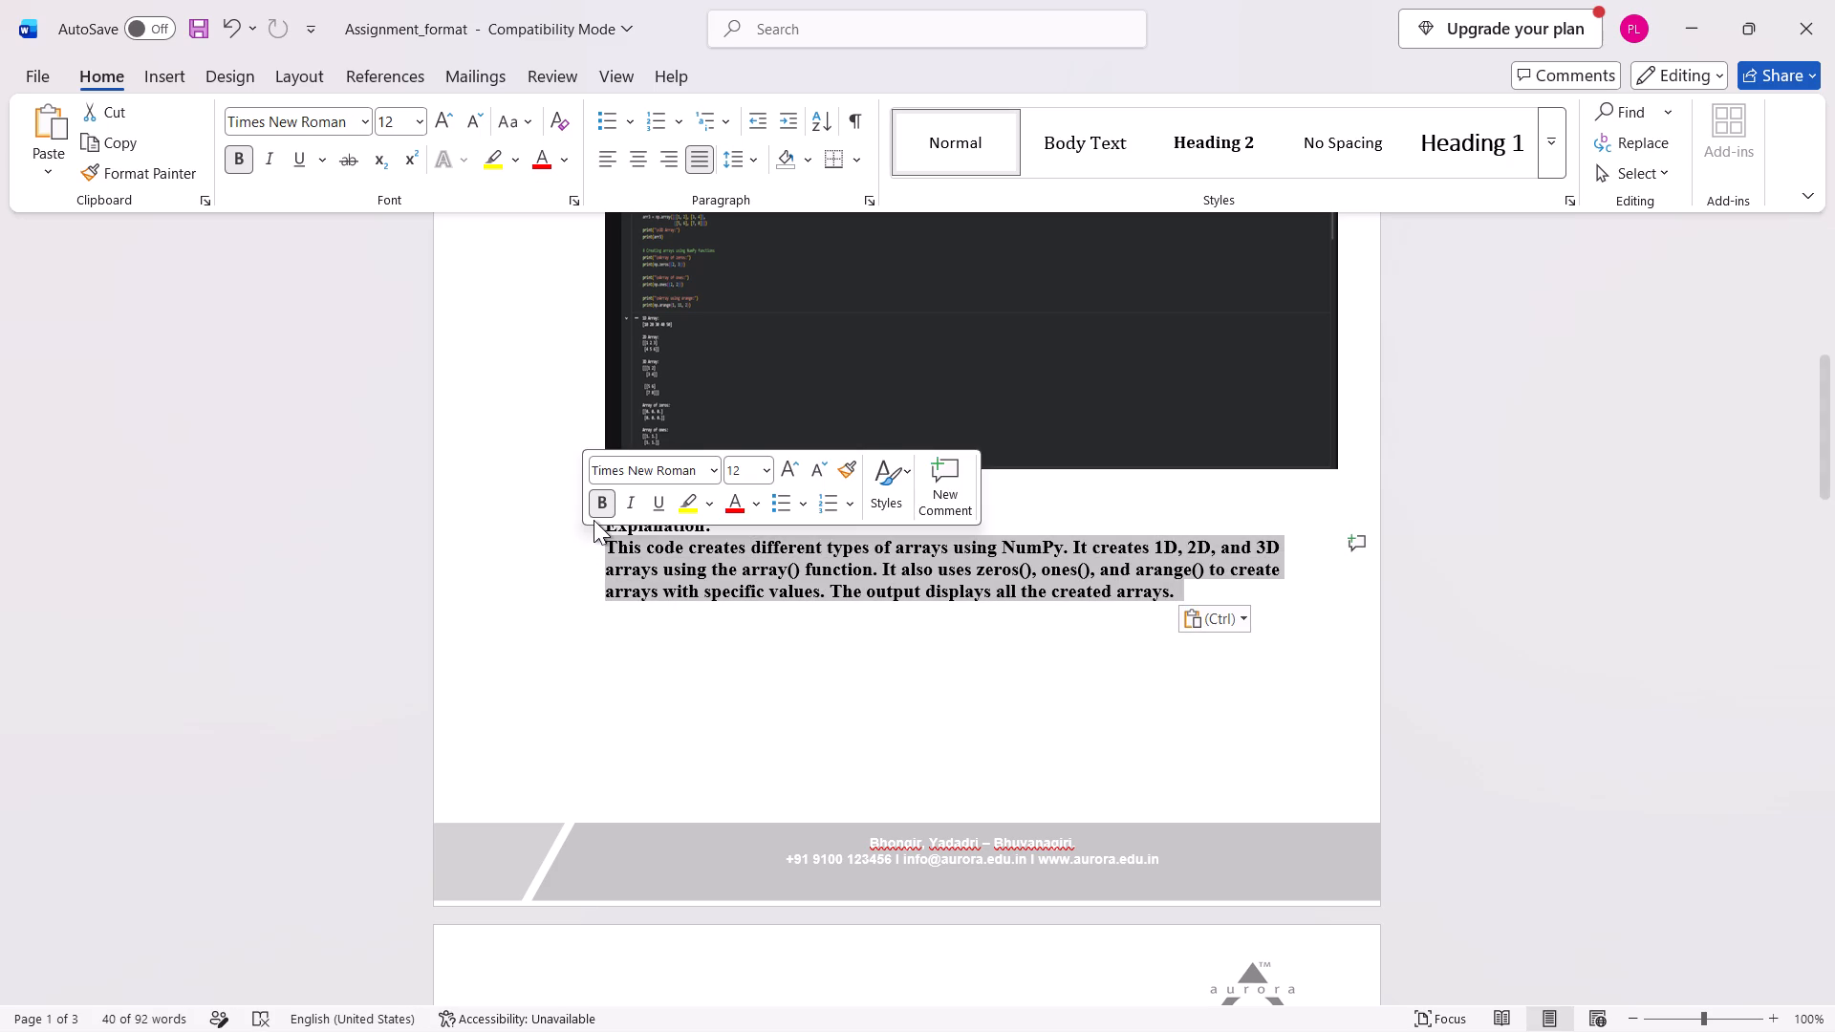
pyautogui.click(594, 520)
pyautogui.click(595, 511)
pyautogui.click(696, 610)
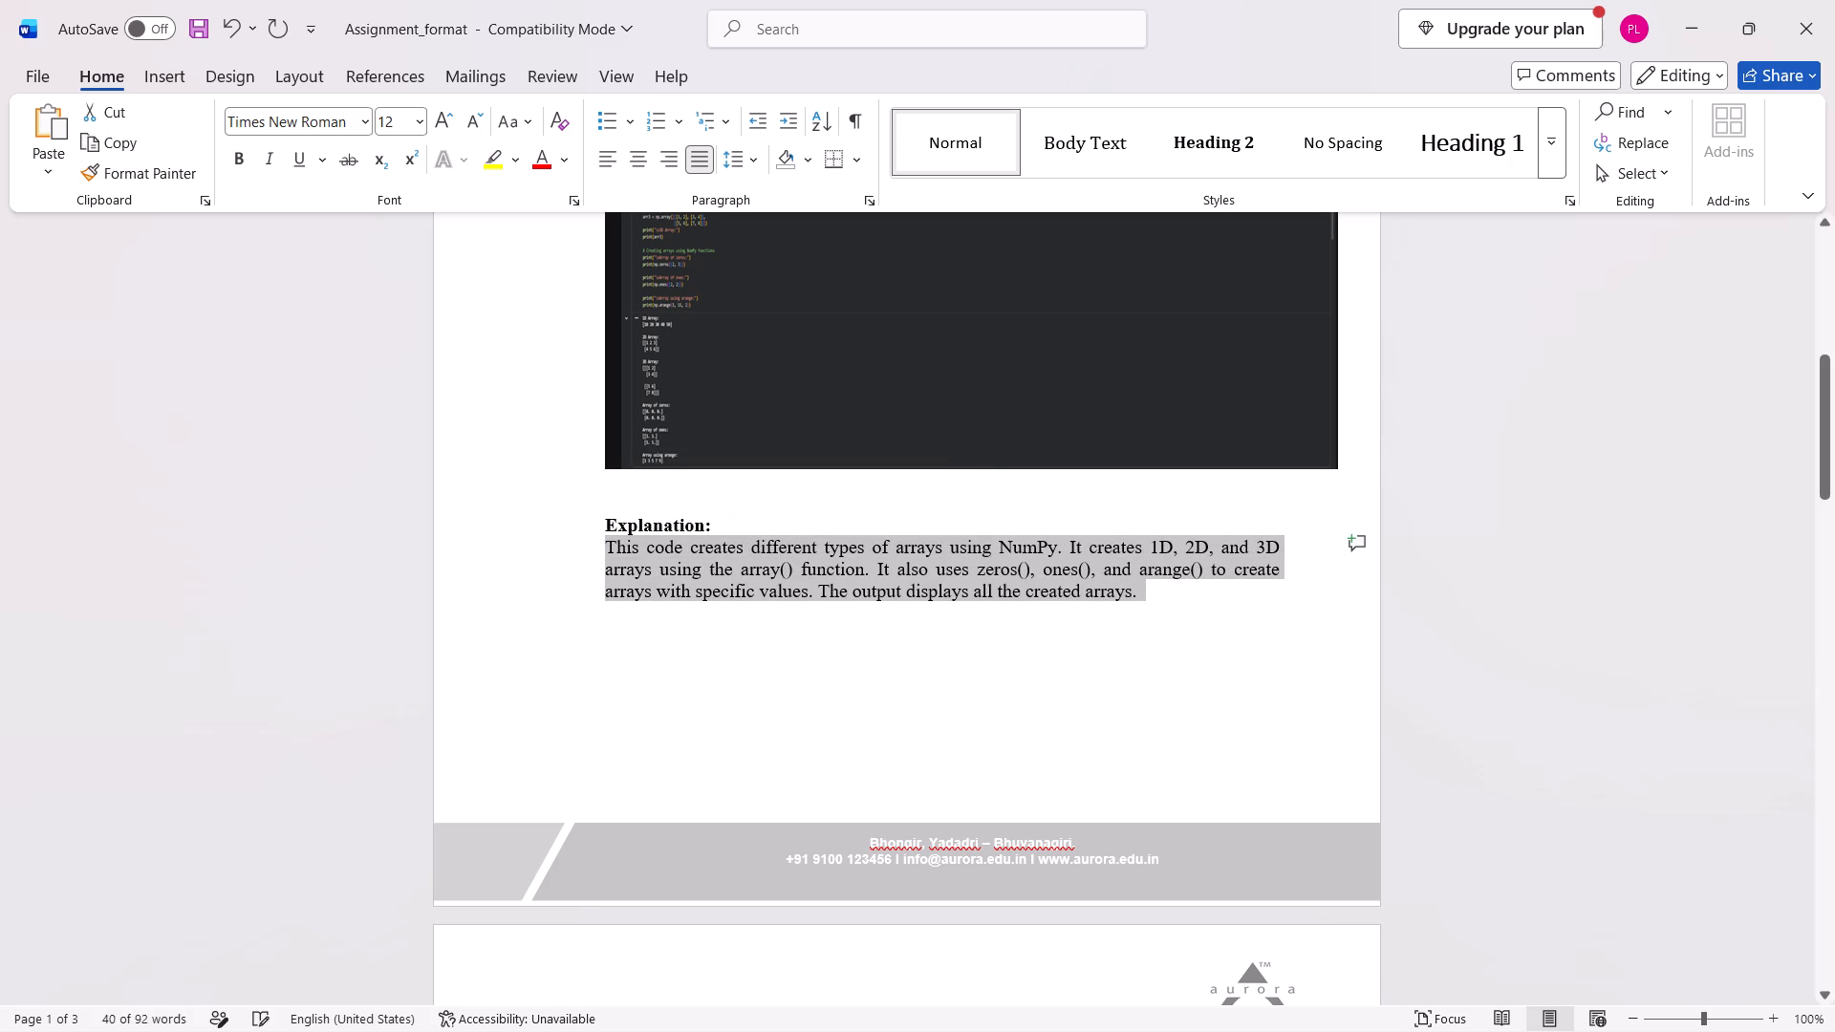
# Insert a blank line between the "Explanation:" heading and the array creation paragraph.
pyautogui.click(727, 528)
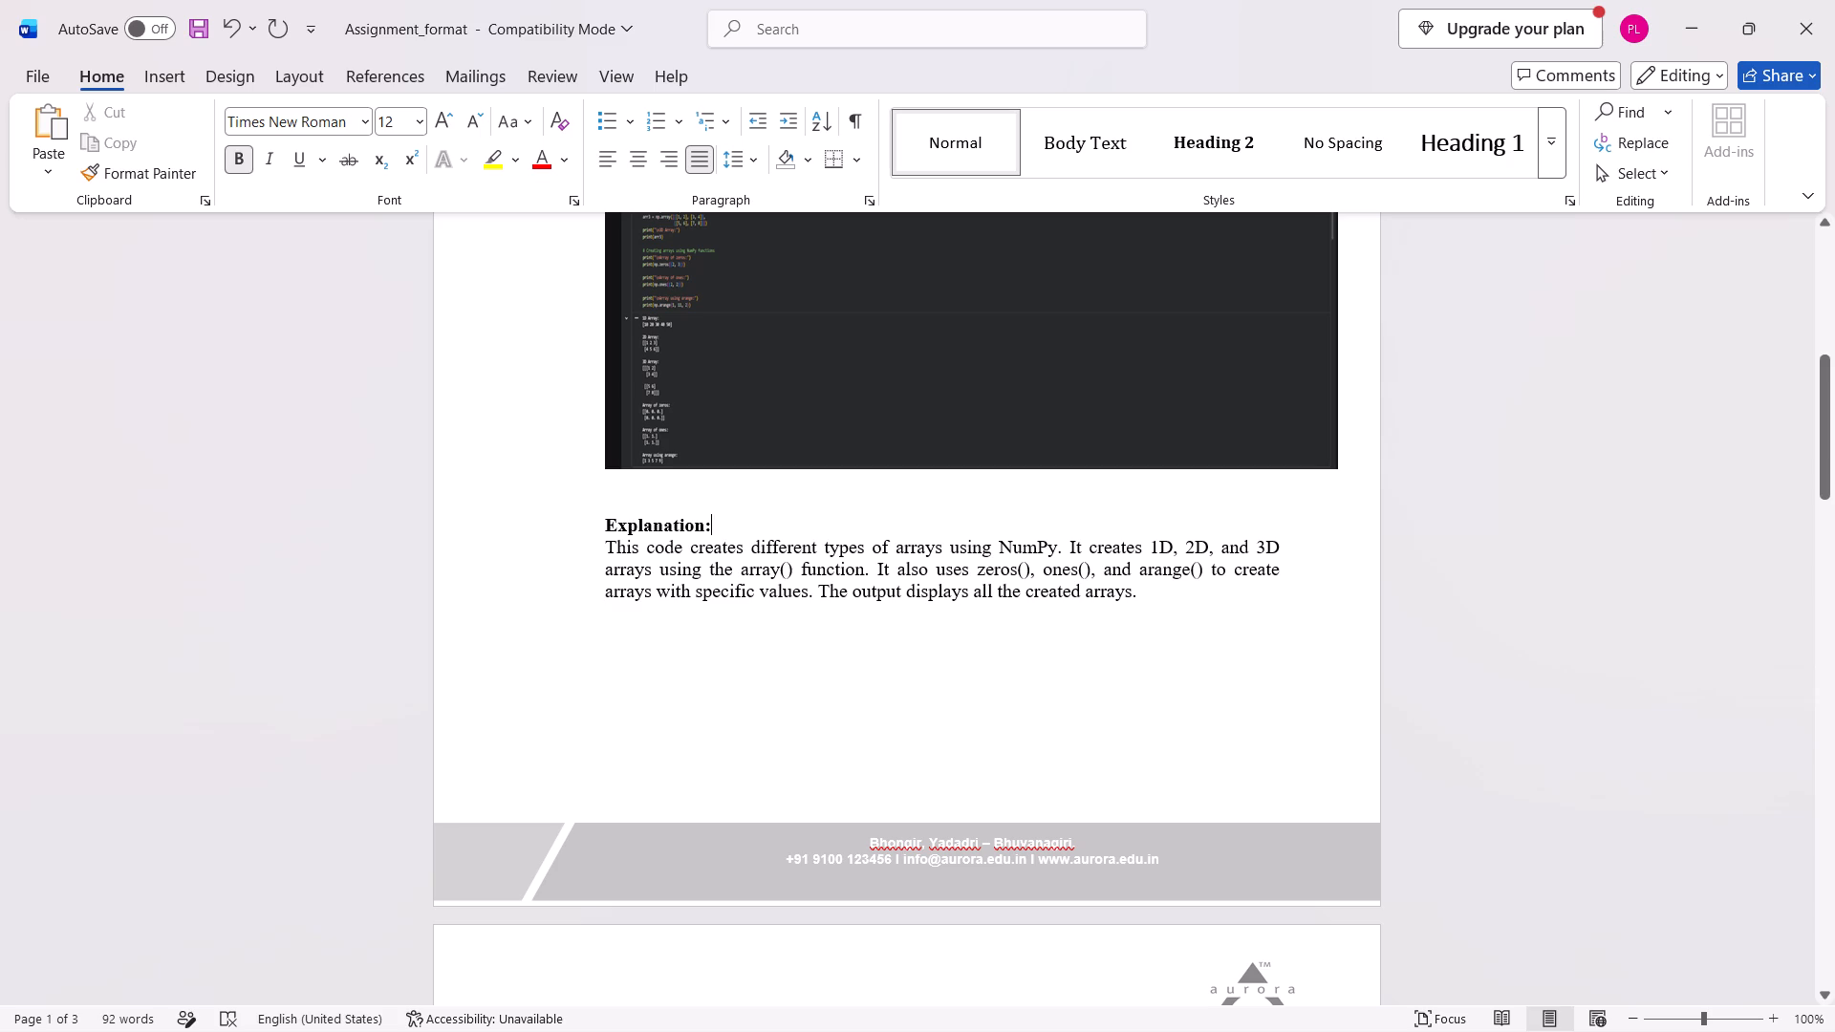
pyautogui.press('Return')
pyautogui.click(939, 617)
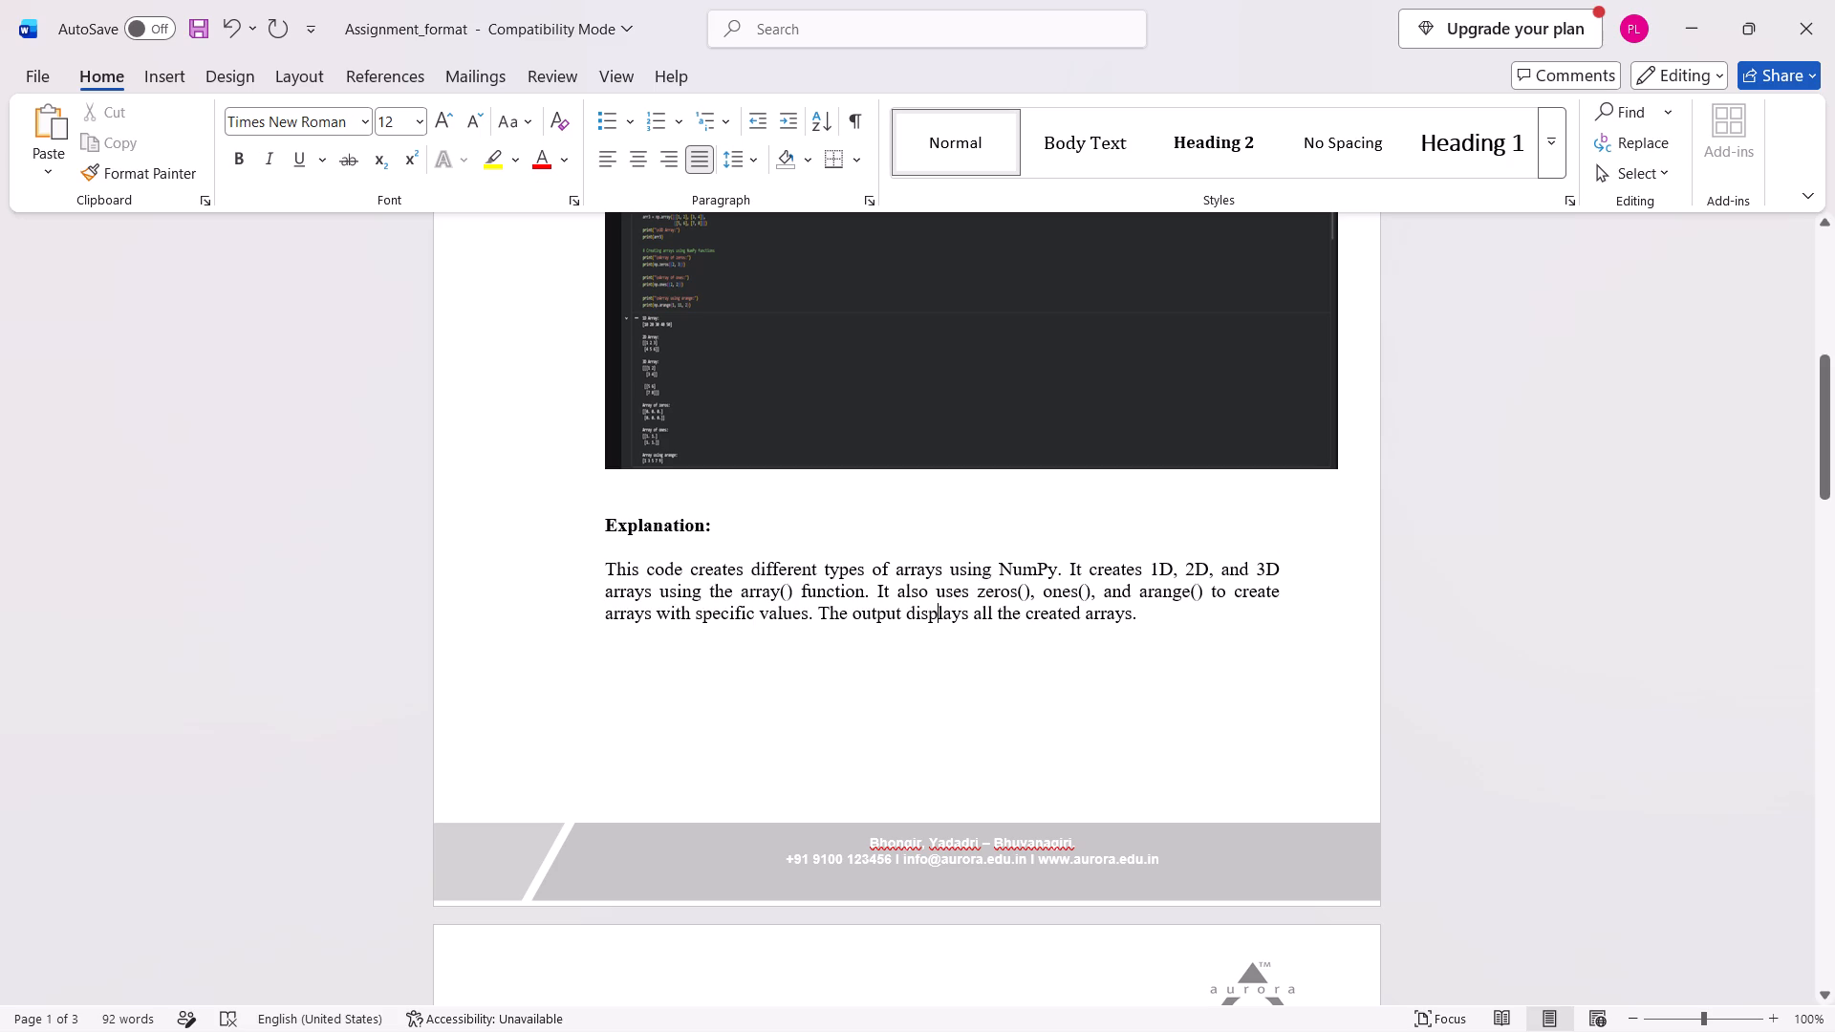
pyautogui.click(1162, 614)
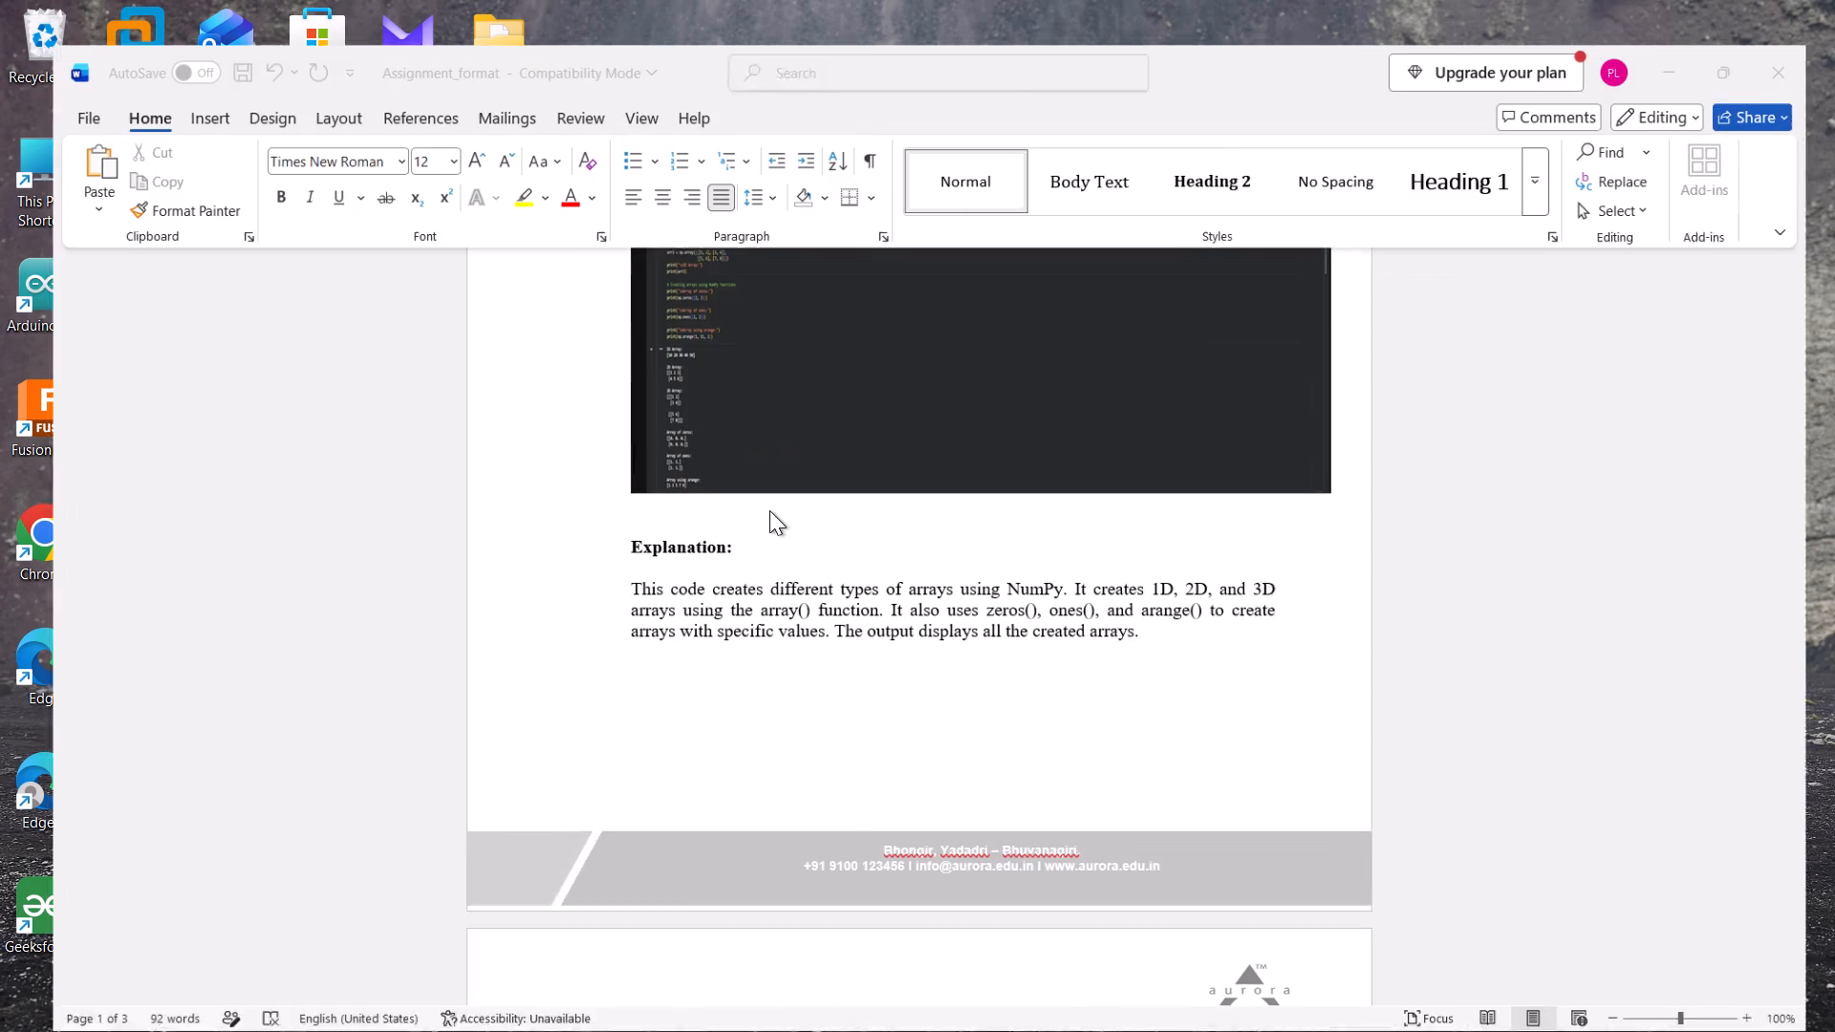
# Review the report's layout, checking the NumPy Array Creation section, its explanation and the NumPy Attributes section.
pyautogui.click(781, 407)
pyautogui.keyDown('ctrl'); pyautogui.scroll(3, 781, 407); pyautogui.keyUp('ctrl')
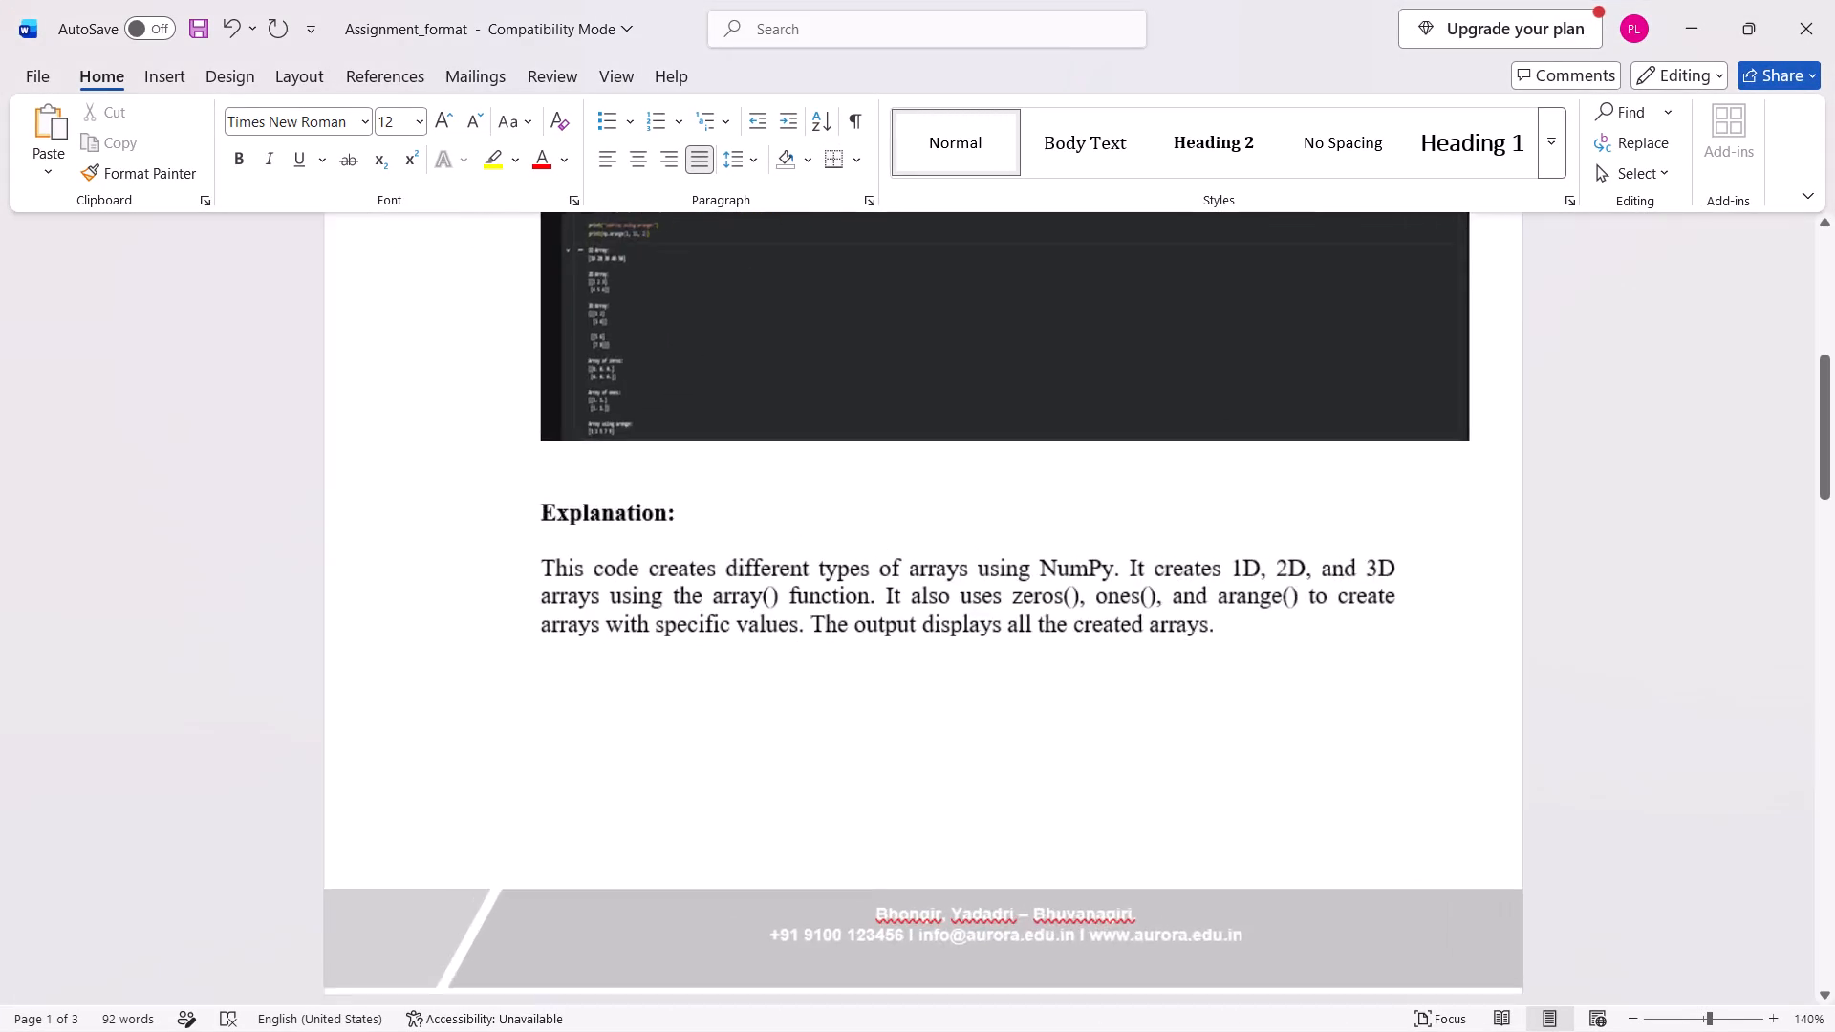
pyautogui.keyDown('ctrl'); pyautogui.scroll(2, 781, 407); pyautogui.keyUp('ctrl')
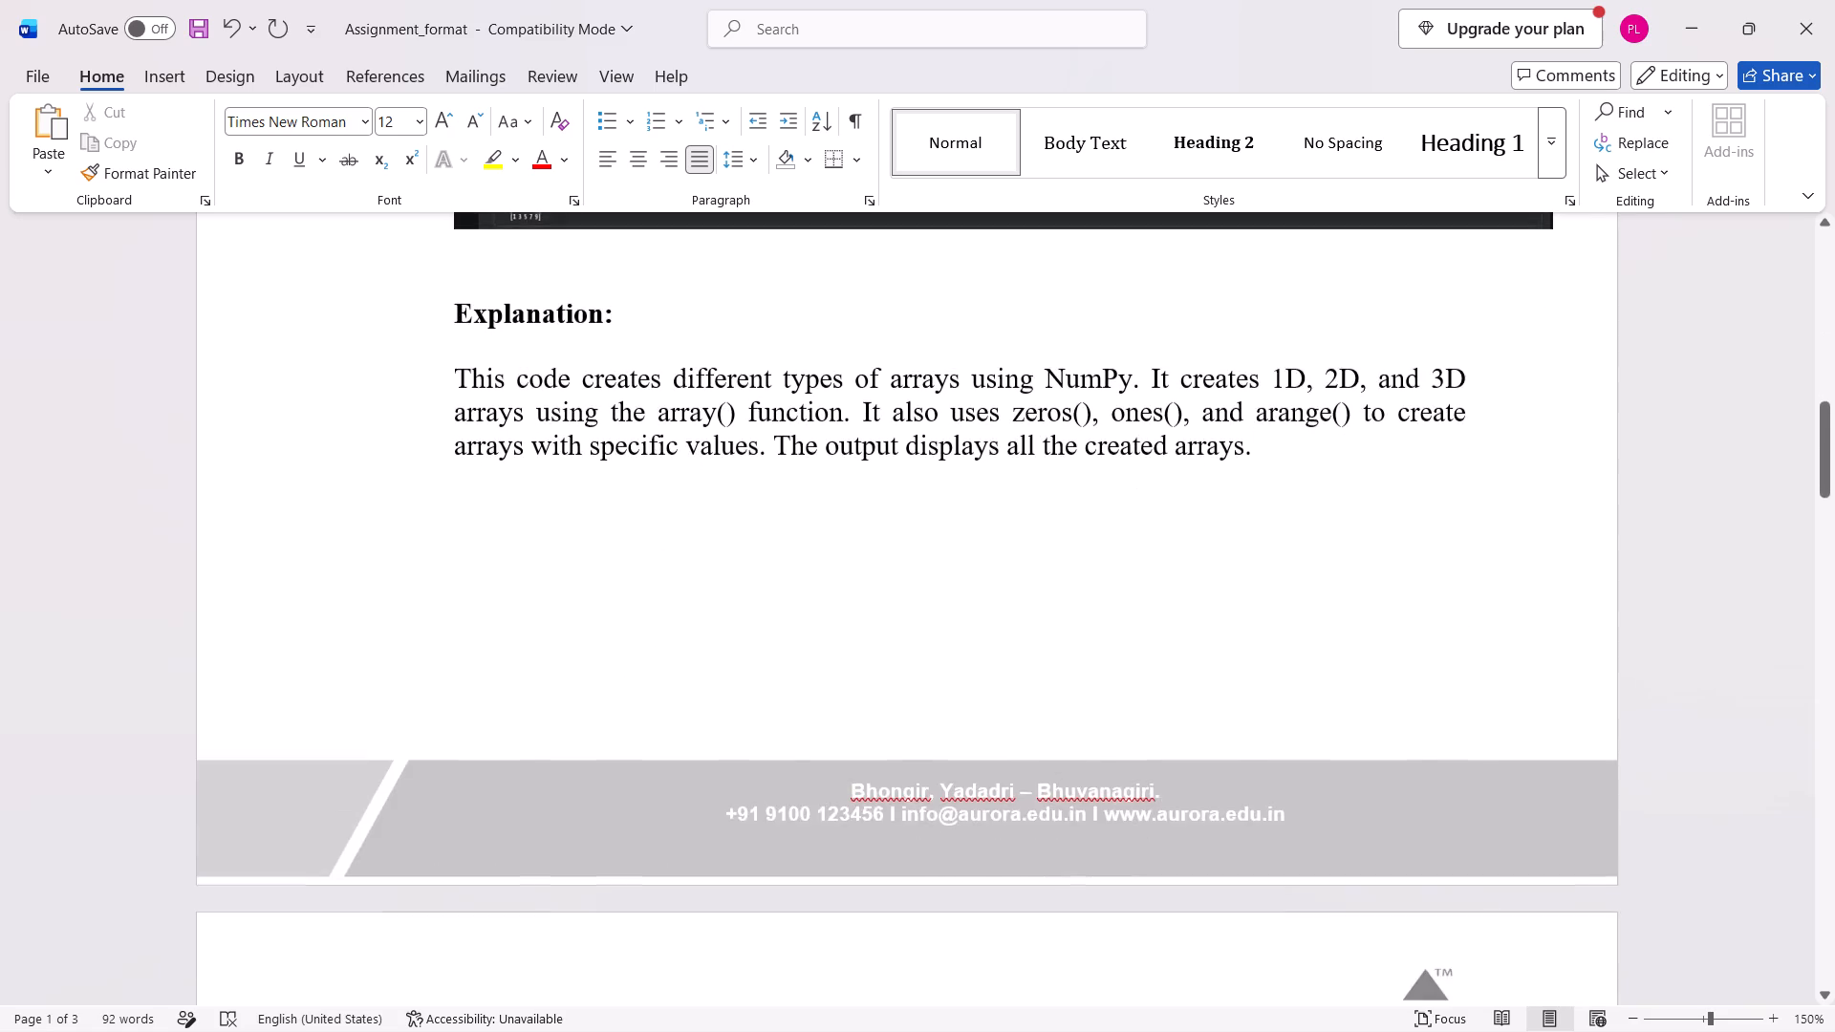
pyautogui.keyDown('ctrl'); pyautogui.scroll(6, 781, 407); pyautogui.keyUp('ctrl')
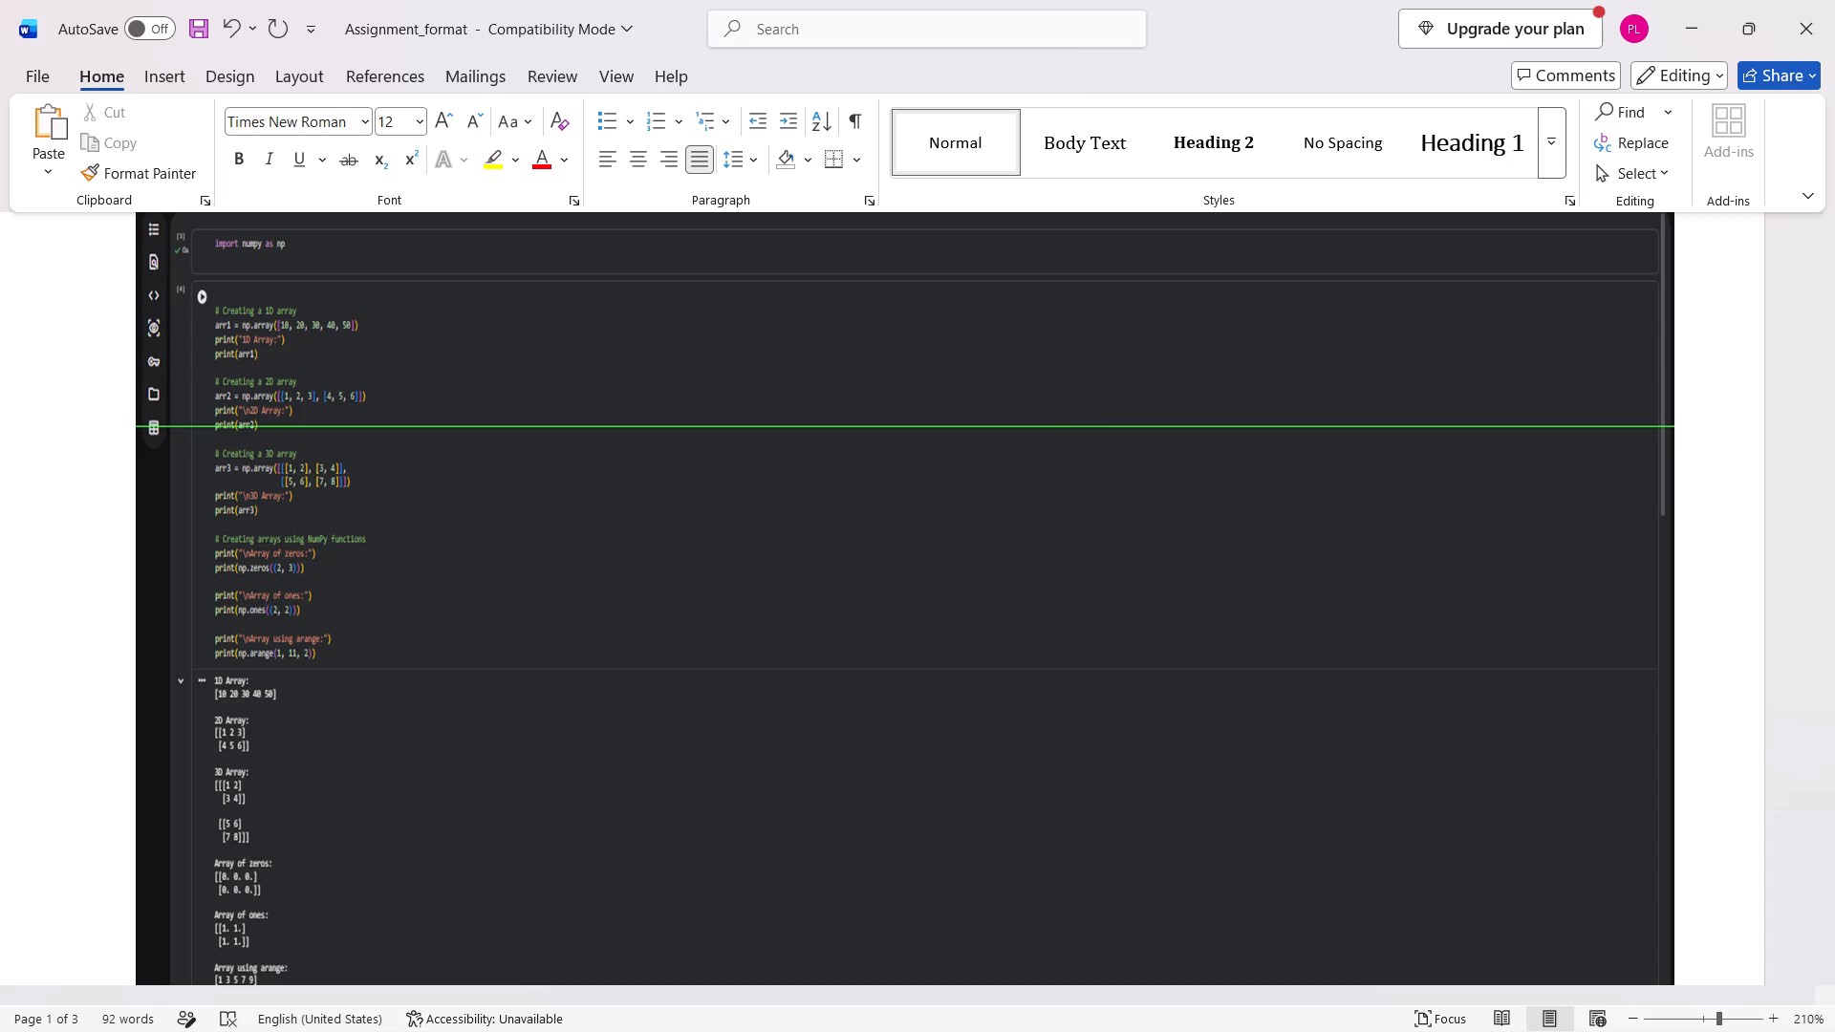
pyautogui.scroll(-1, 638, 378)
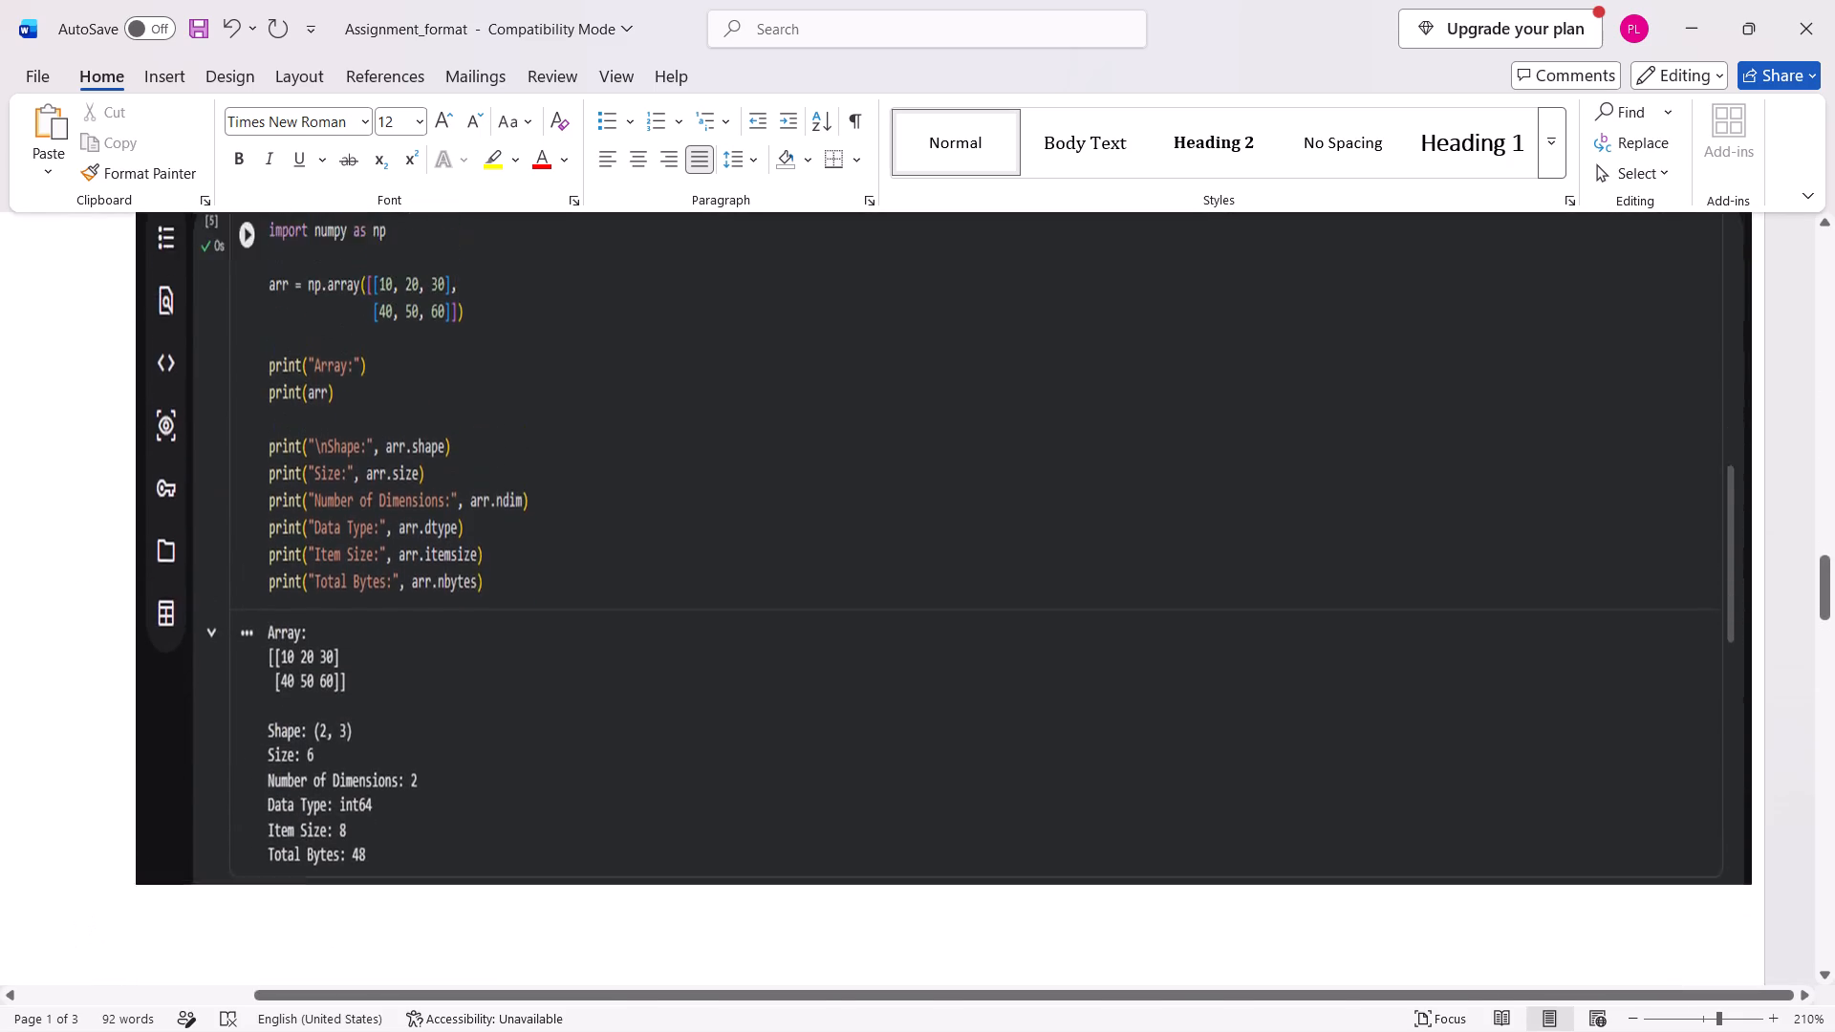
pyautogui.scroll(-1, 638, 378)
pyautogui.keyDown('ctrl'); pyautogui.scroll(-7, 638, 378); pyautogui.keyUp('ctrl')
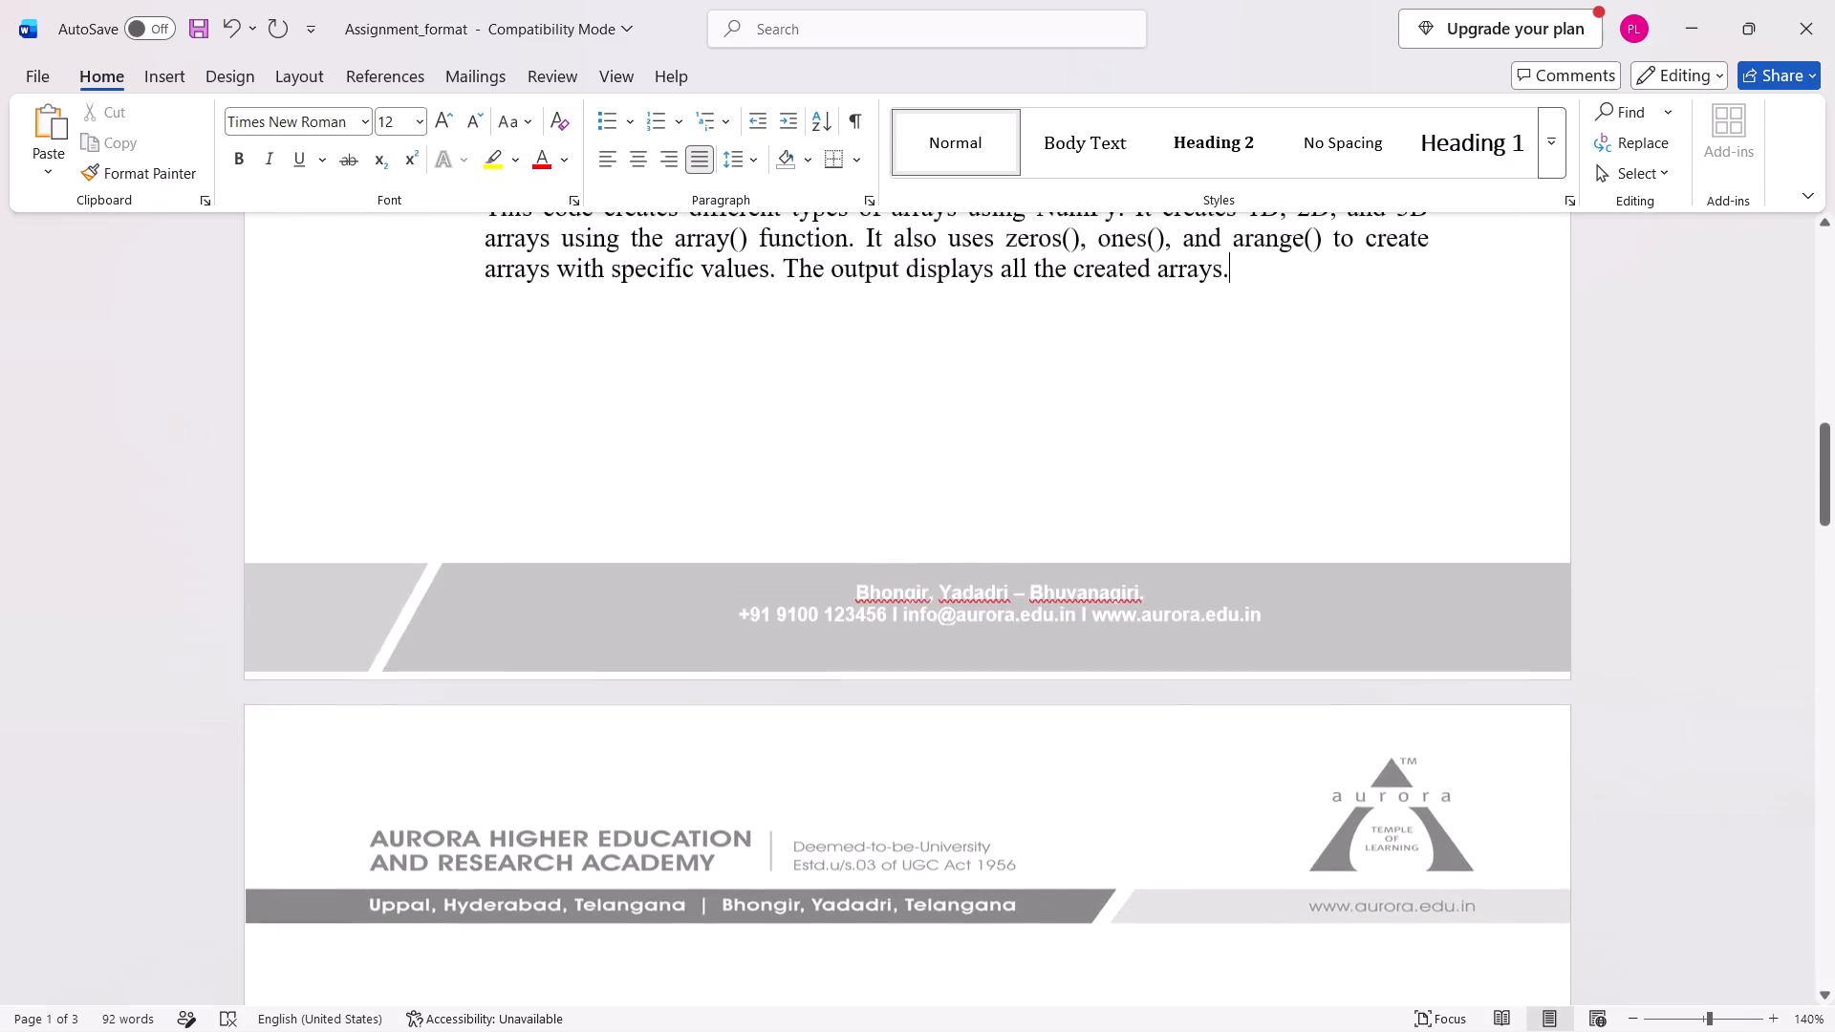
pyautogui.keyDown('ctrl'); pyautogui.scroll(-5, 638, 378); pyautogui.keyUp('ctrl')
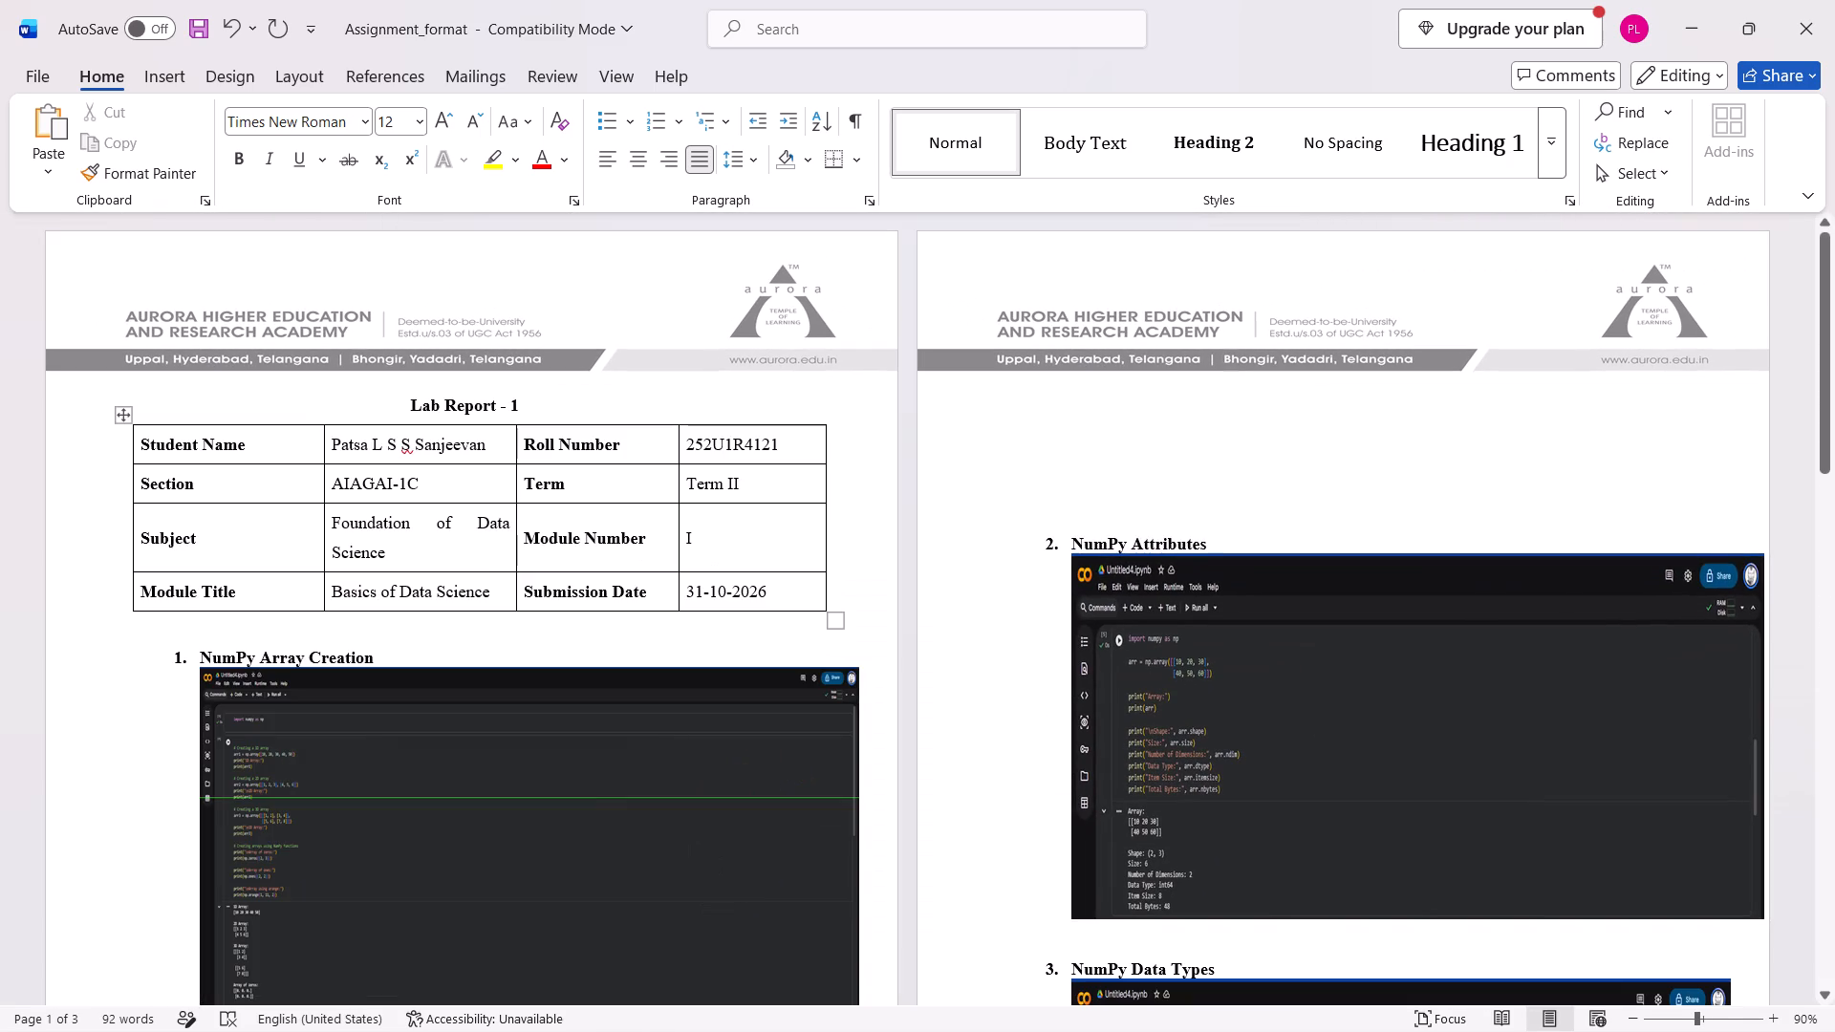
pyautogui.keyDown('ctrl'); pyautogui.scroll(2, 617, 520); pyautogui.keyUp('ctrl')
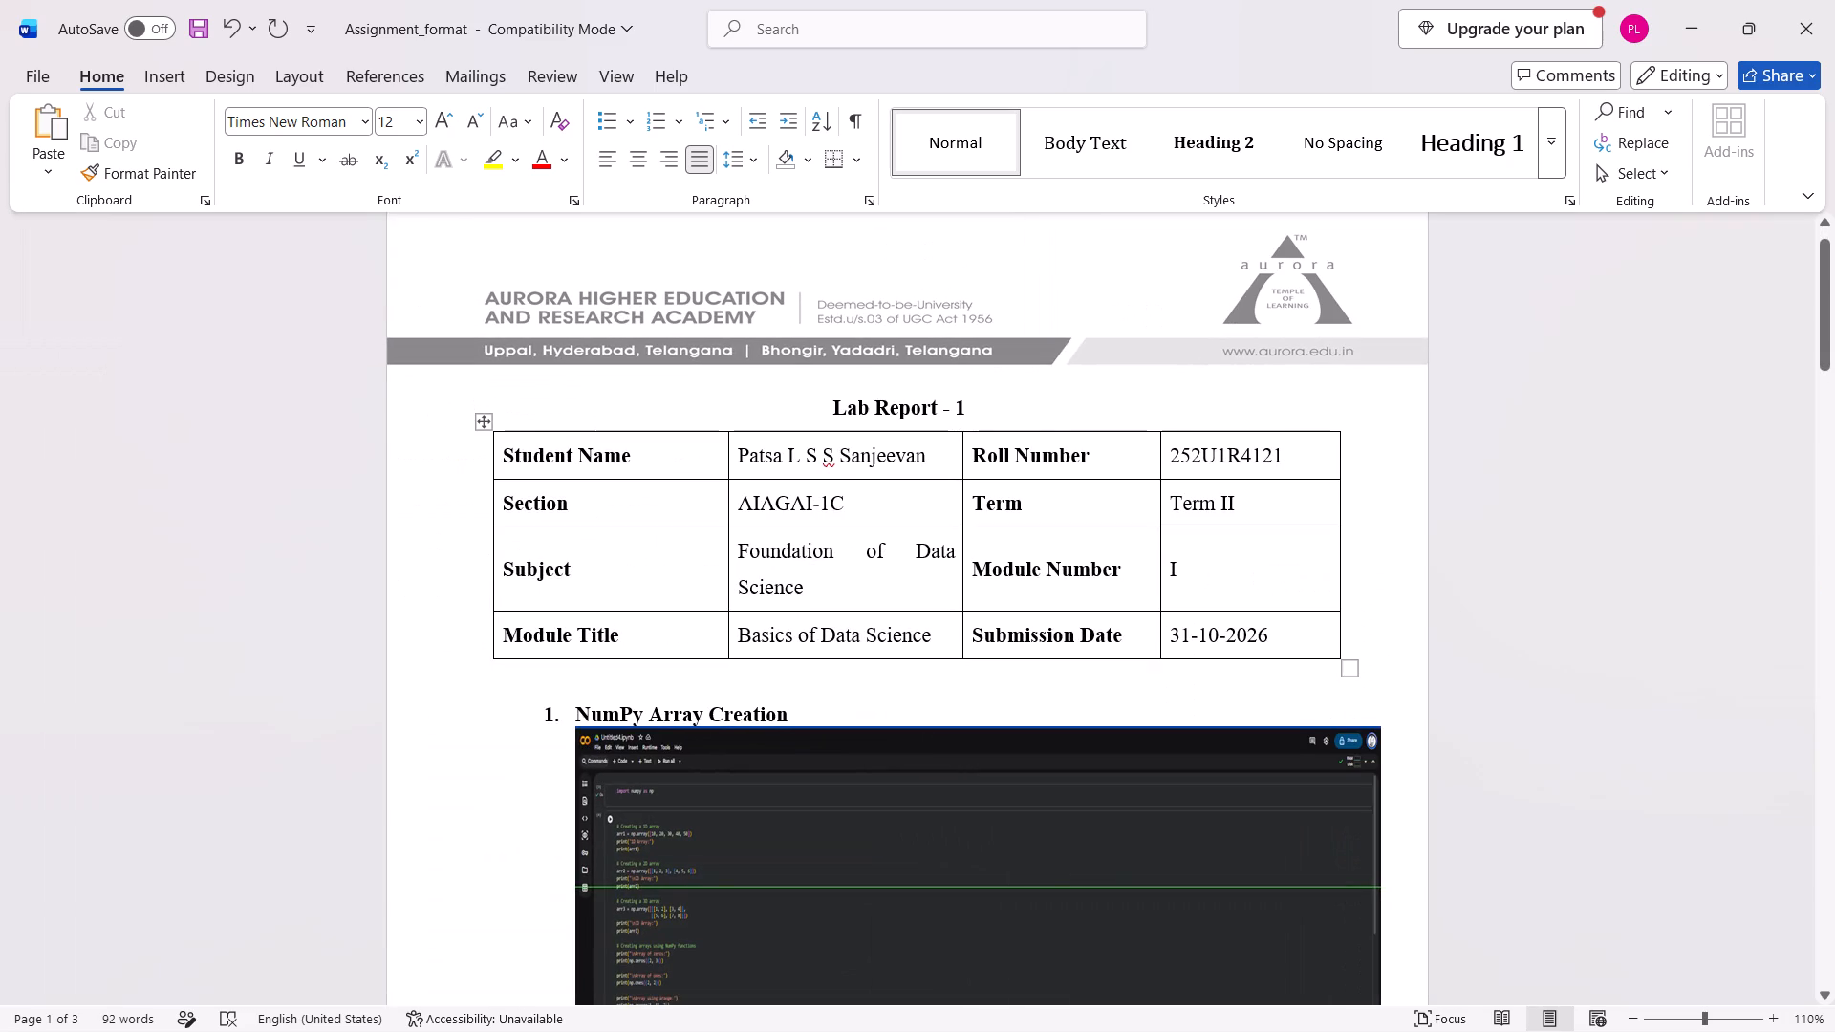
pyautogui.scroll(-1, 624, 603)
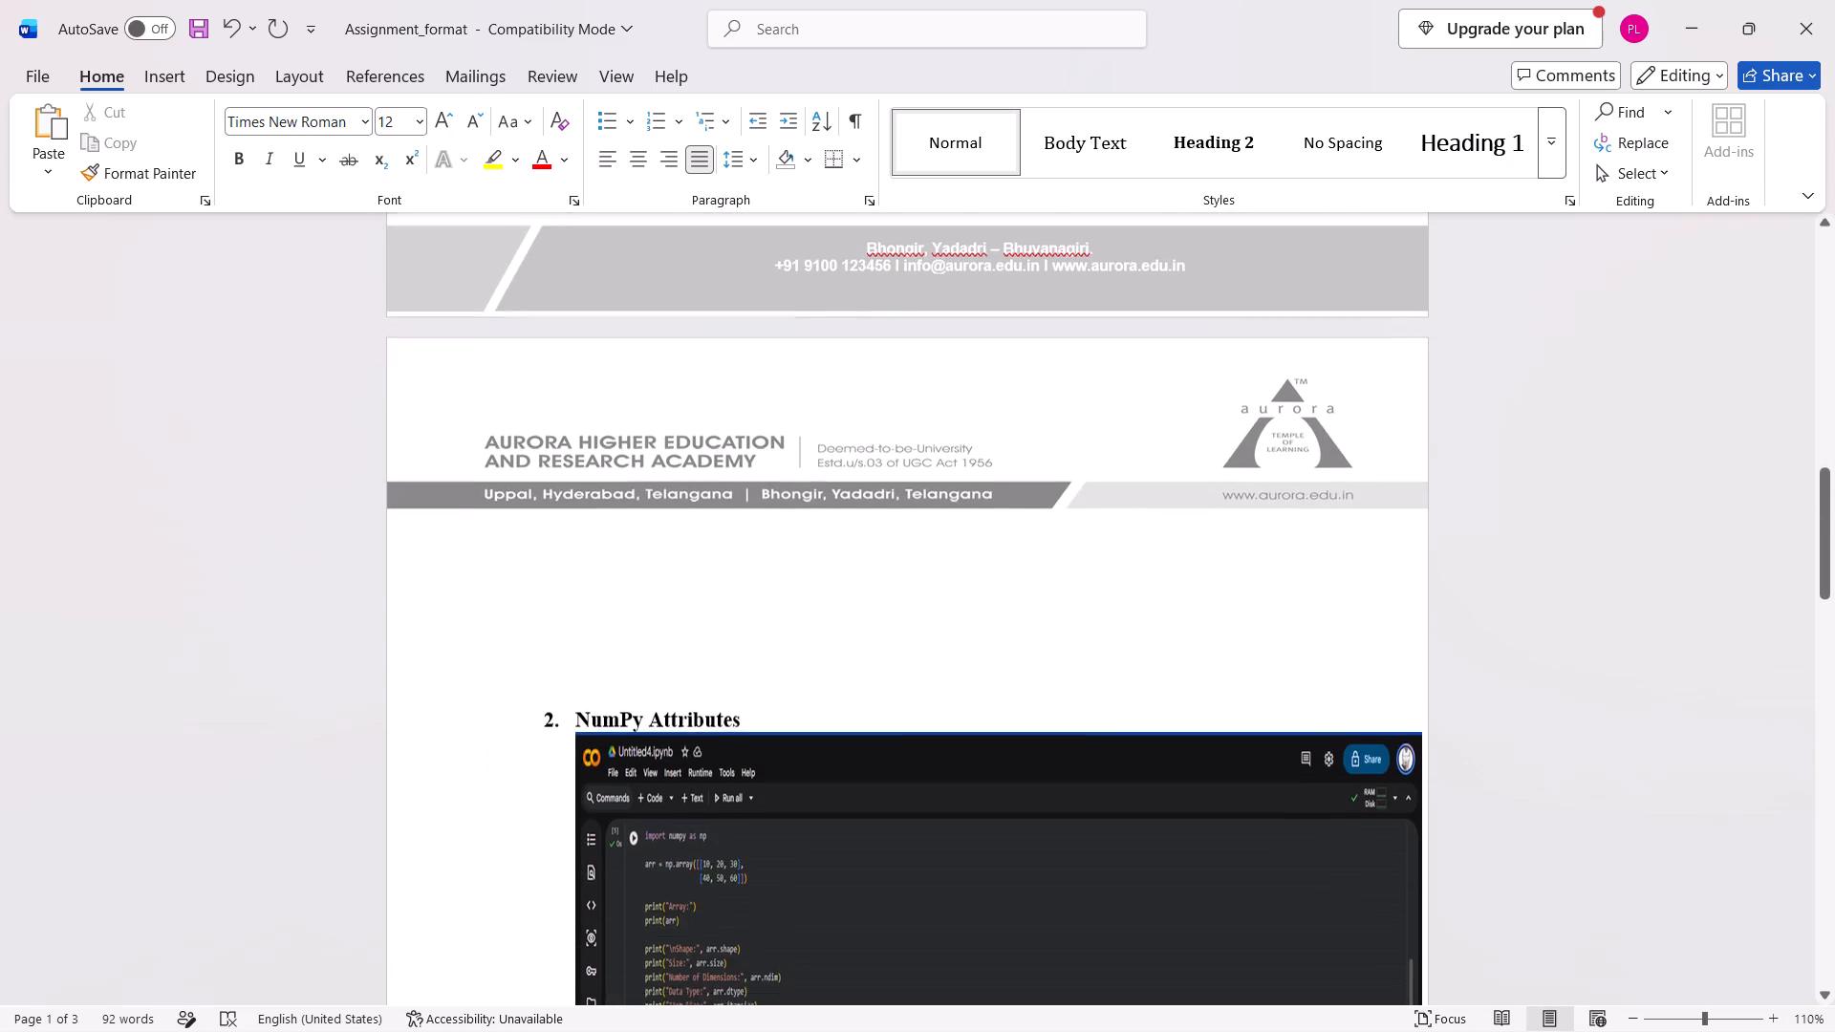
# Delete the blank lines above the "NumPy Attributes" heading so it starts at the top of the second page.
pyautogui.scroll(-1, 624, 603)
pyautogui.click(549, 669)
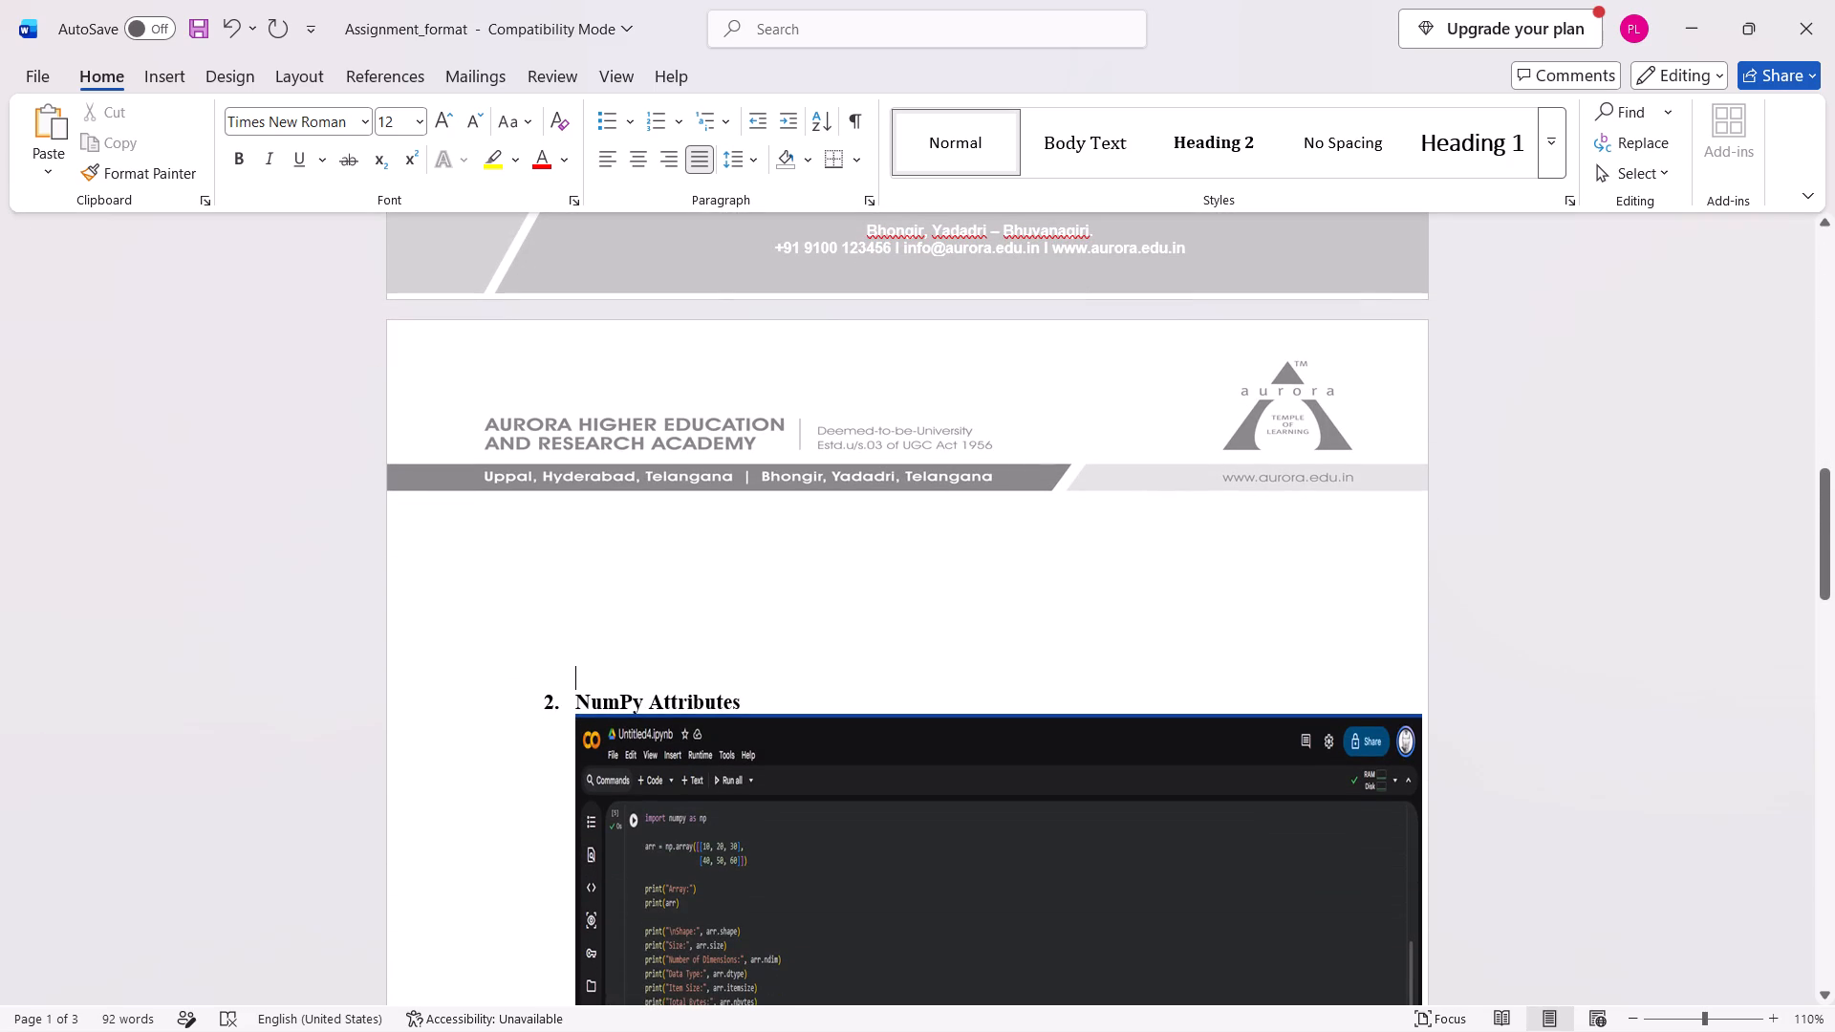
pyautogui.press('BackSpace')
pyautogui.press('BackSpace')
pyautogui.press('BackSpace')
pyautogui.press('BackSpace')
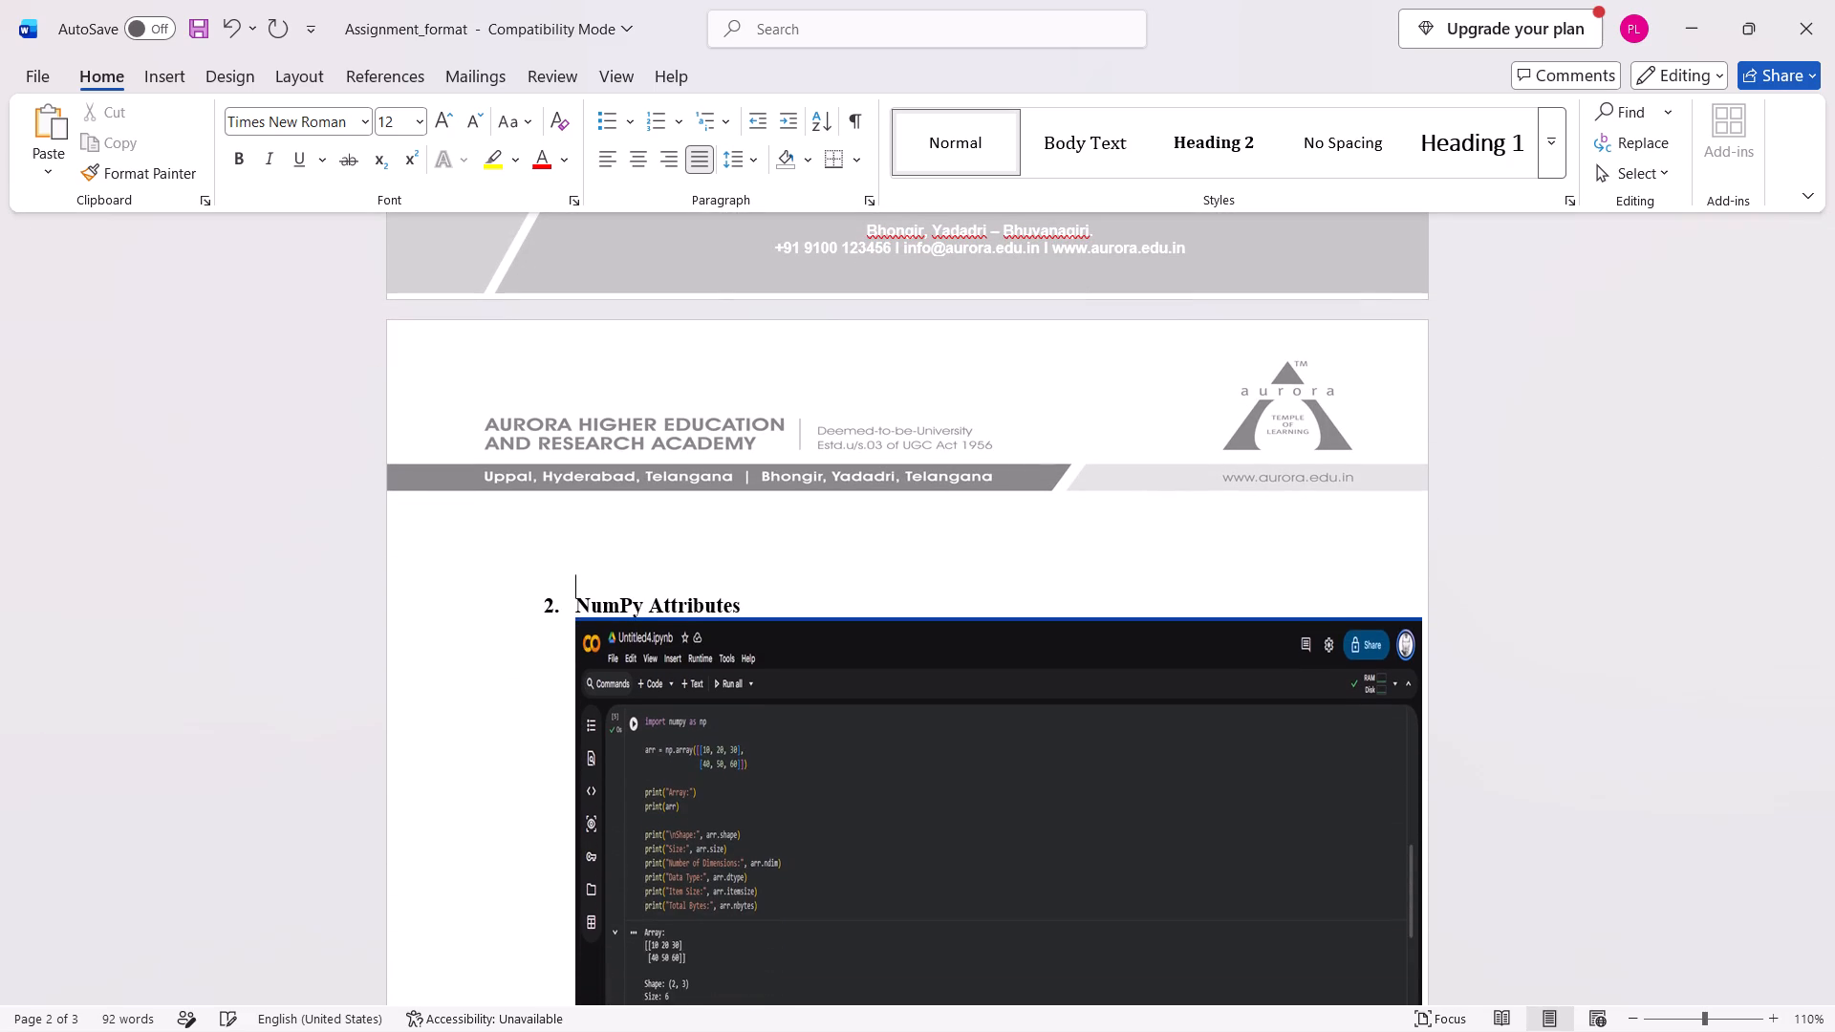
pyautogui.press('BackSpace')
pyautogui.press('BackSpace')
pyautogui.press('BackSpace')
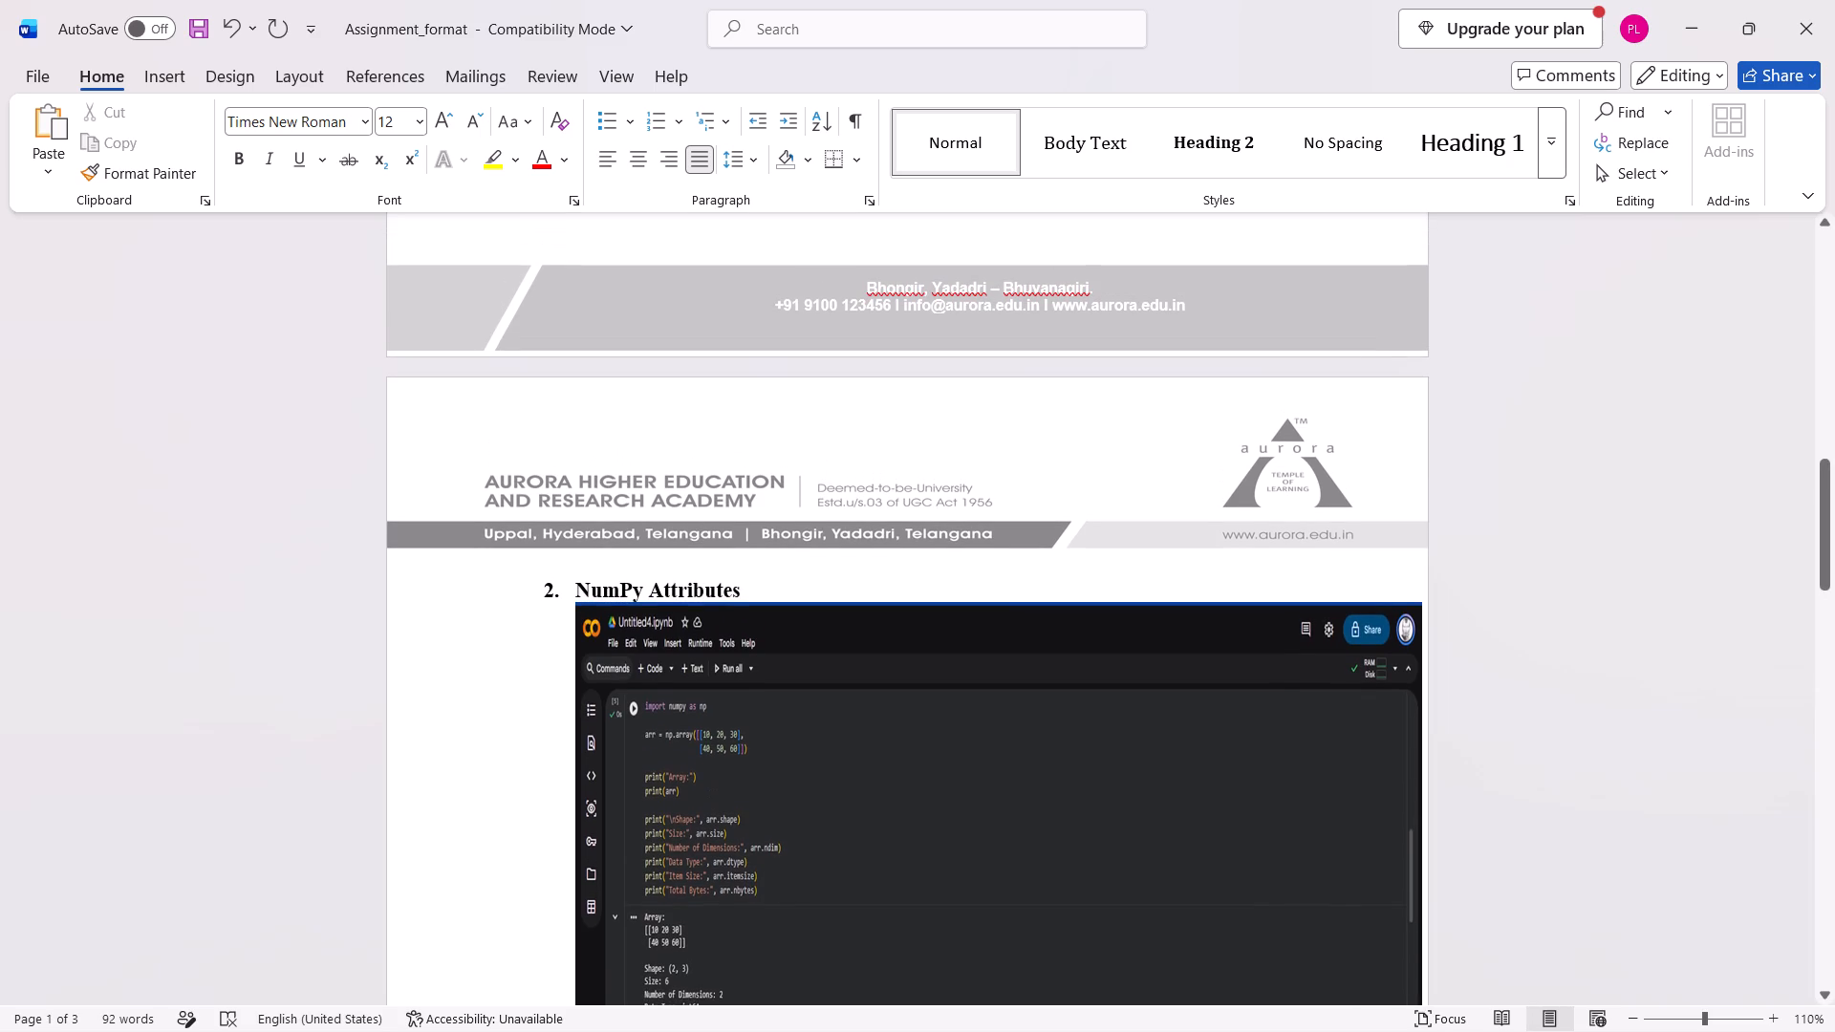
# Insert two blank lines between the NumPy Attributes screenshot and the "NumPy Data Types" heading.
pyautogui.scroll(-1, 723, 696)
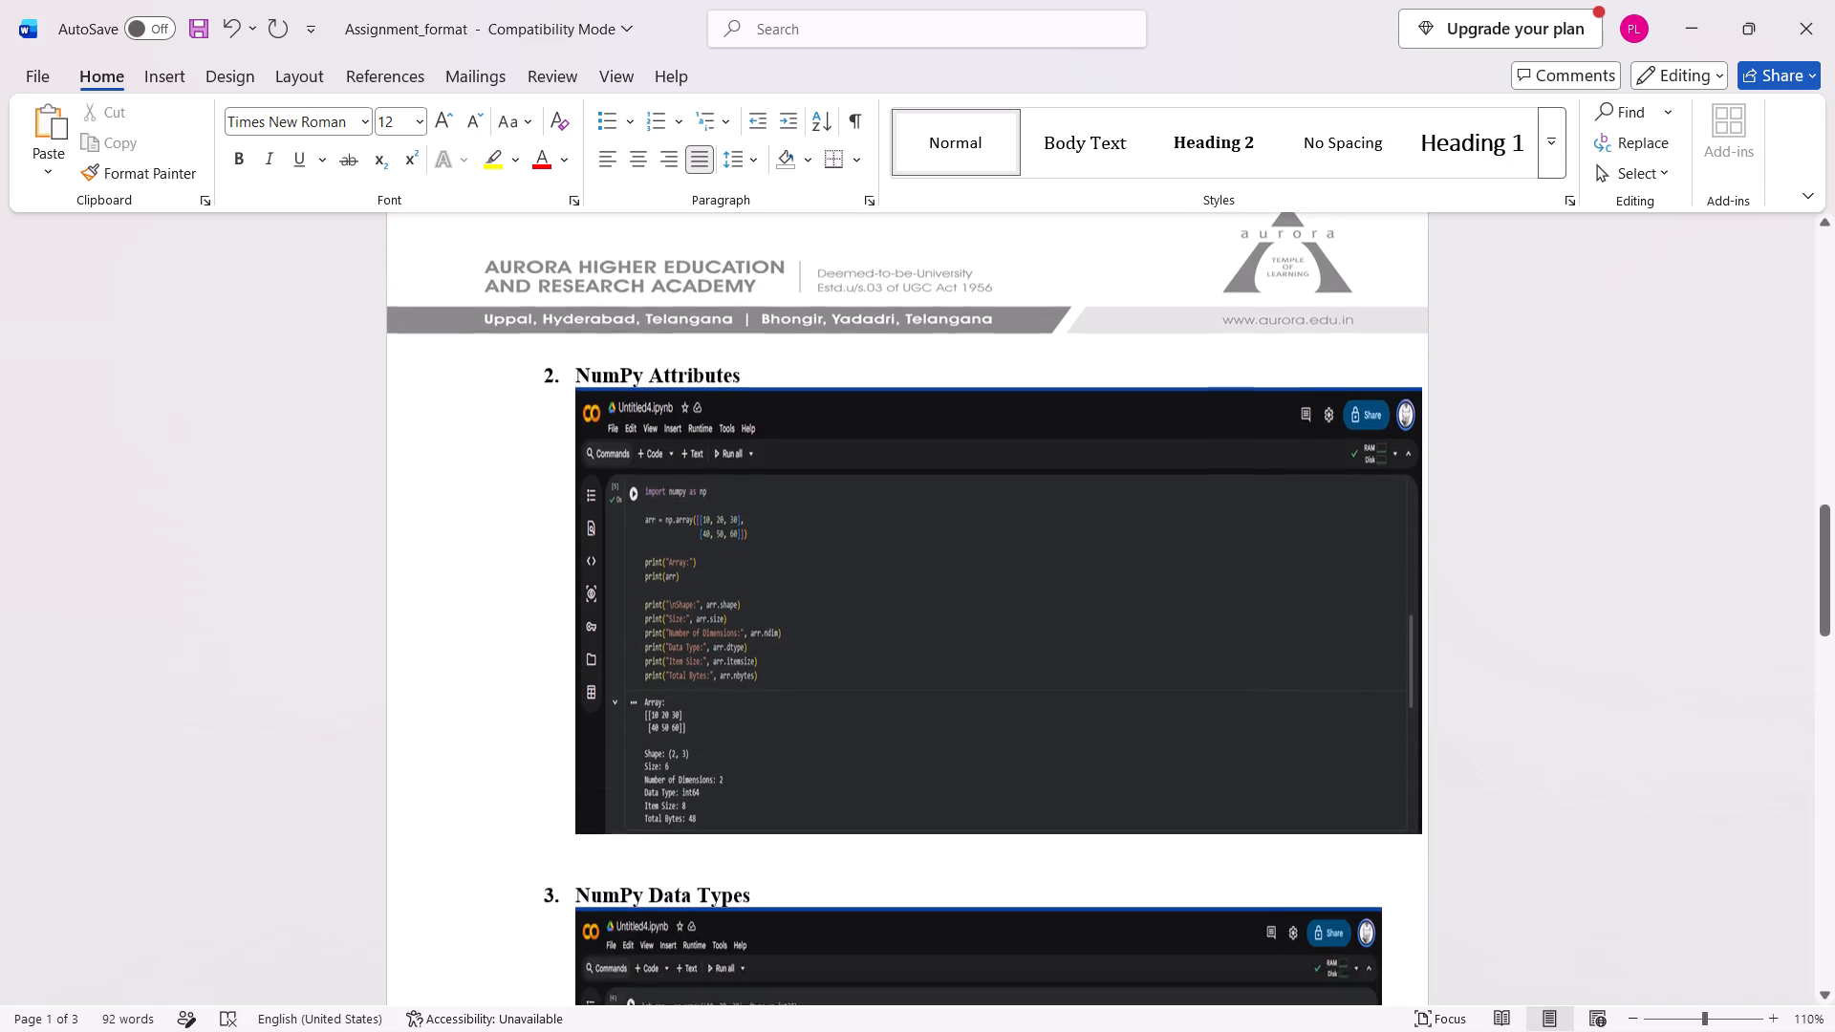
pyautogui.scroll(-1, 723, 696)
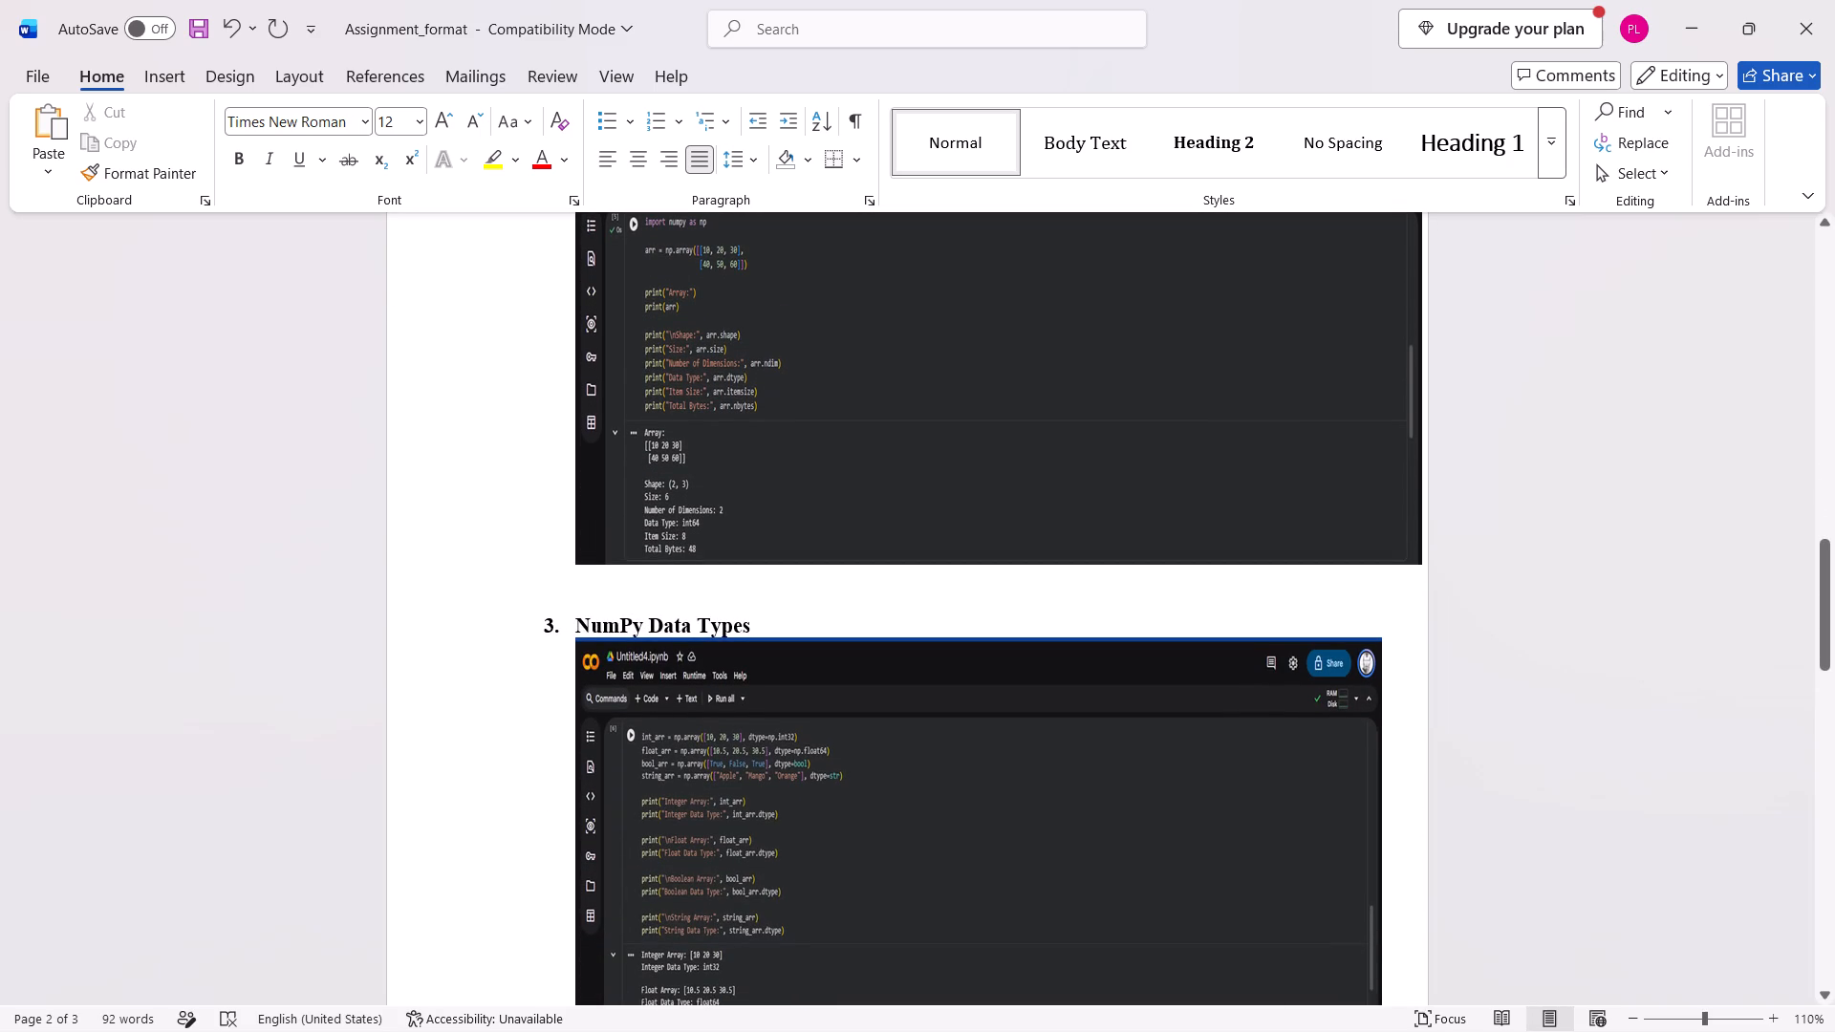
pyautogui.click(1421, 564)
pyautogui.press('Return')
pyautogui.press('Return')
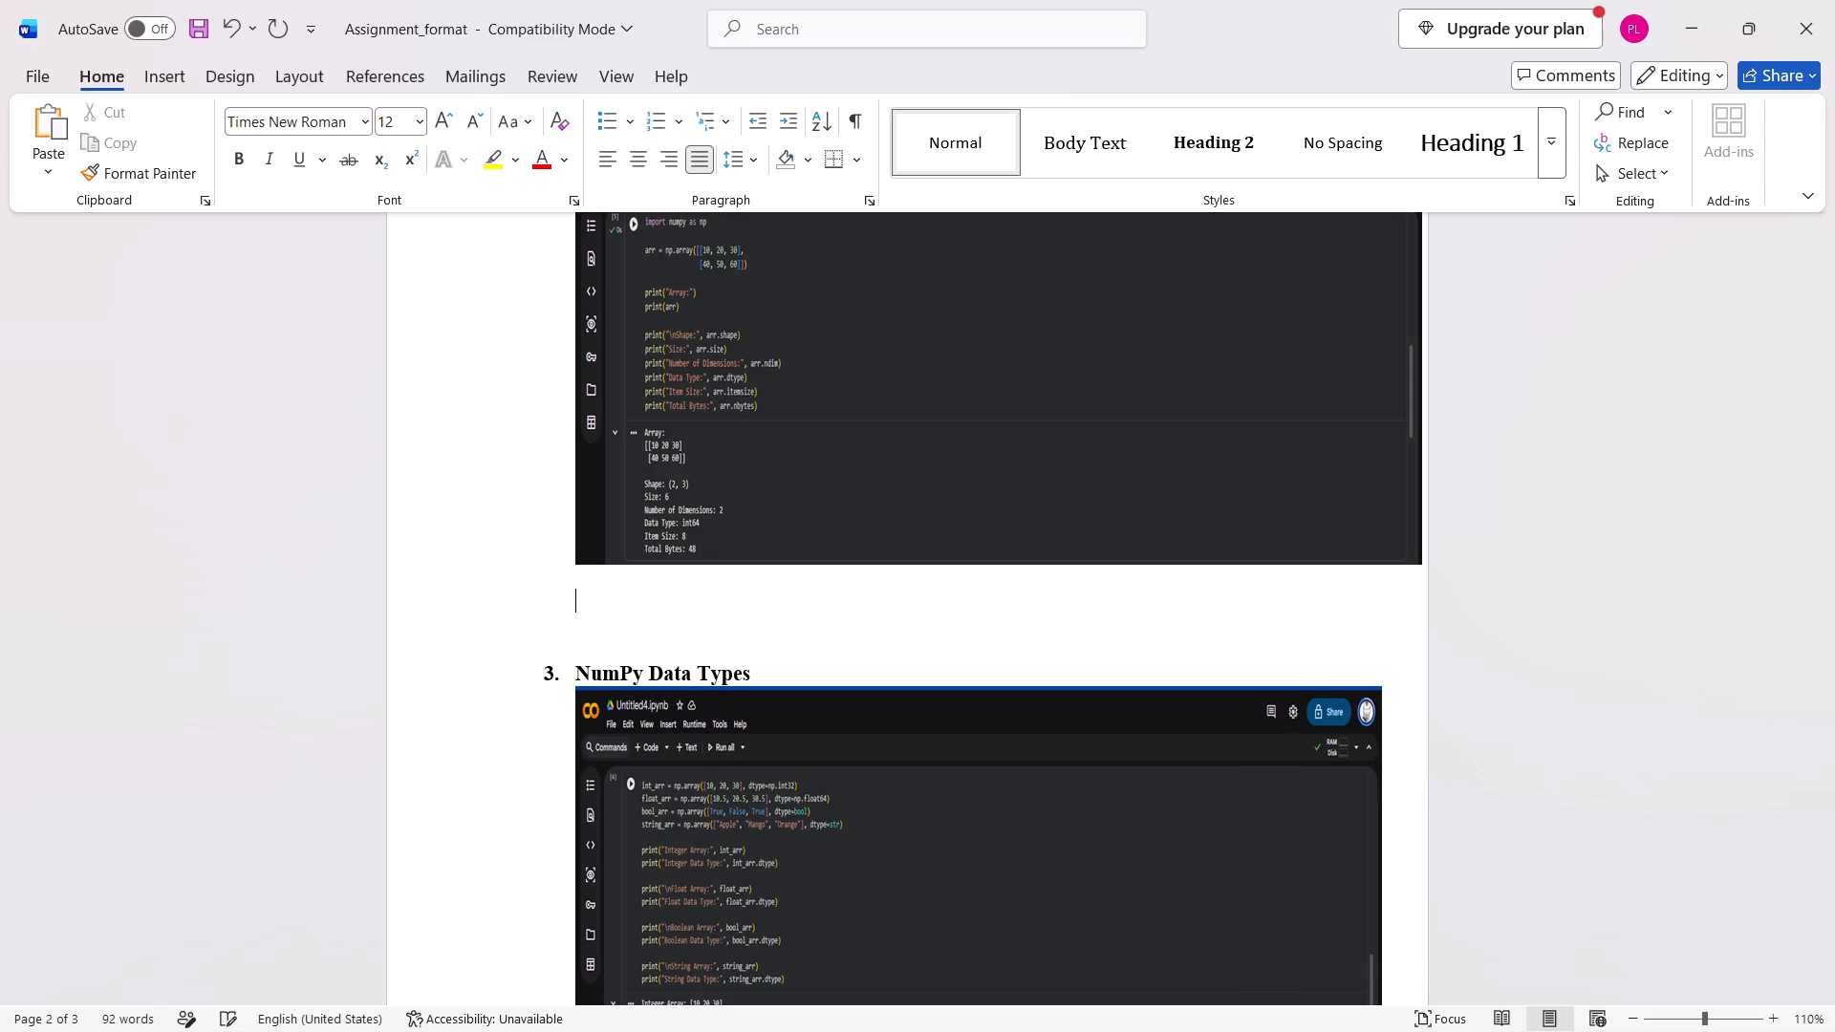
# Copy the bold "Explanation:" heading from the NumPy Array Creation section and paste it below the NumPy Attributes screenshot.
pyautogui.scroll(1, 1421, 564)
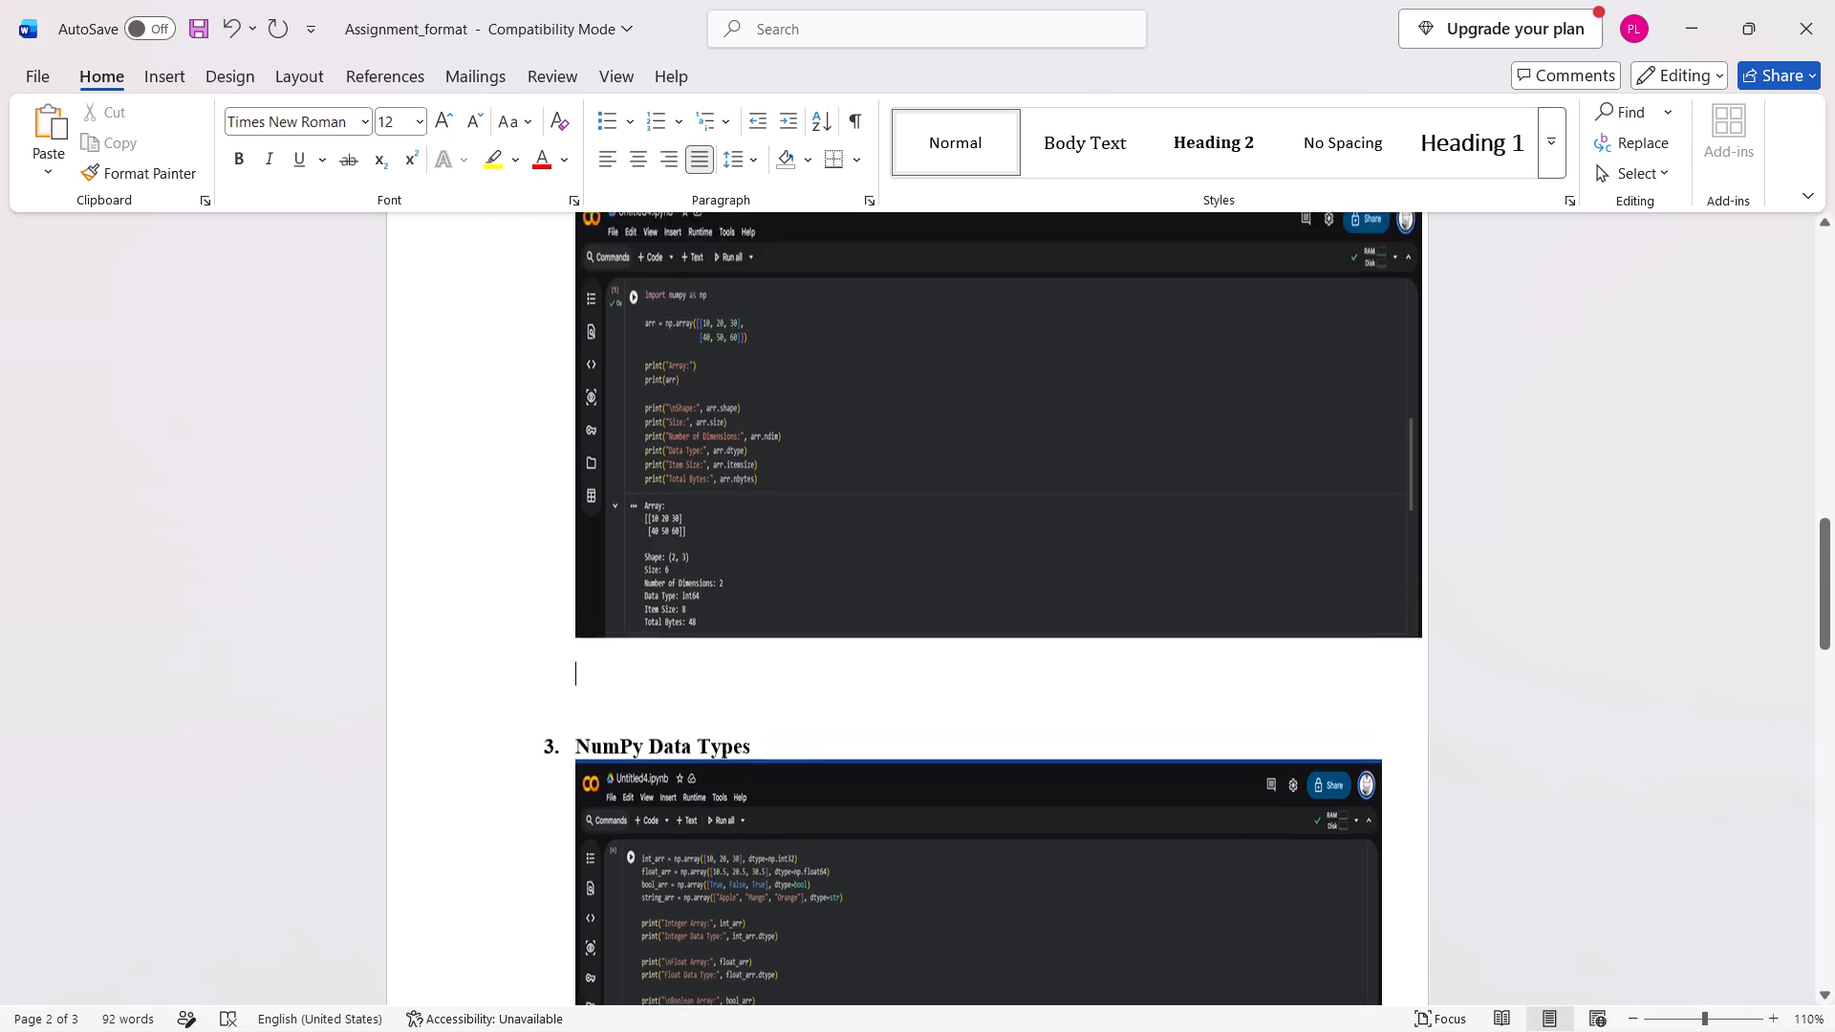
pyautogui.scroll(1, 1421, 564)
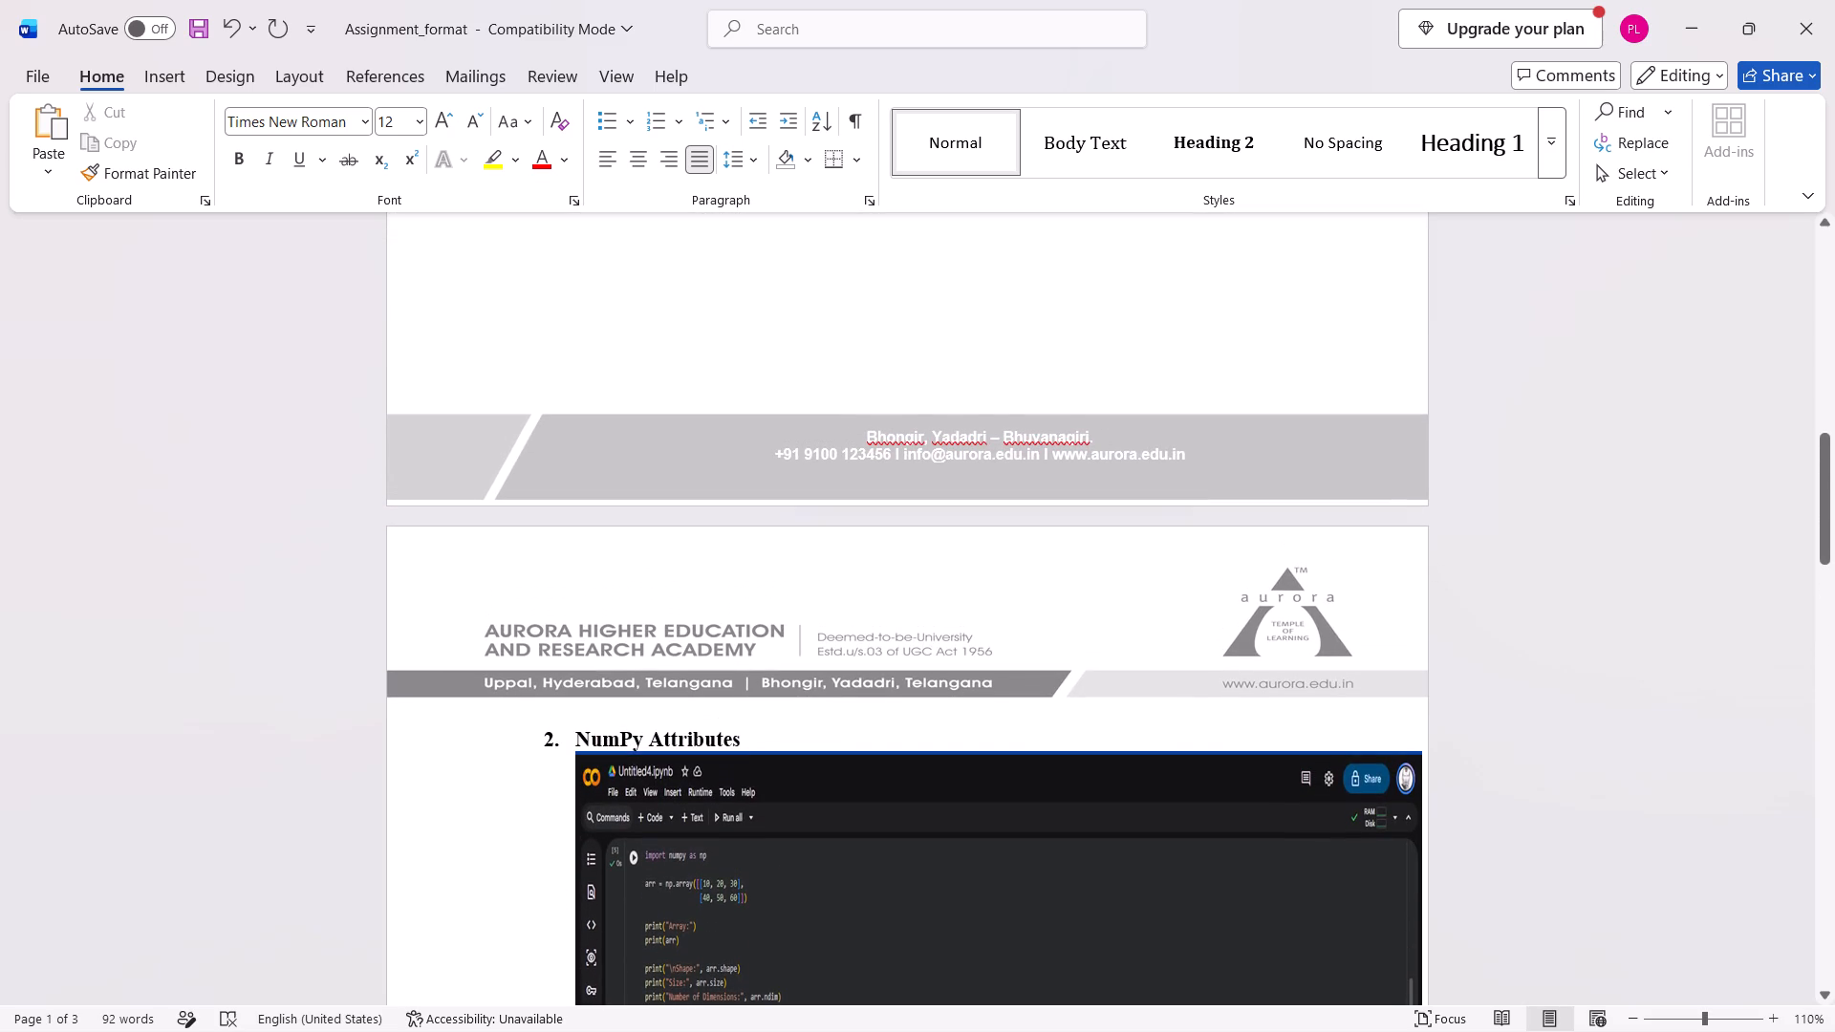
pyautogui.scroll(2, 964, 537)
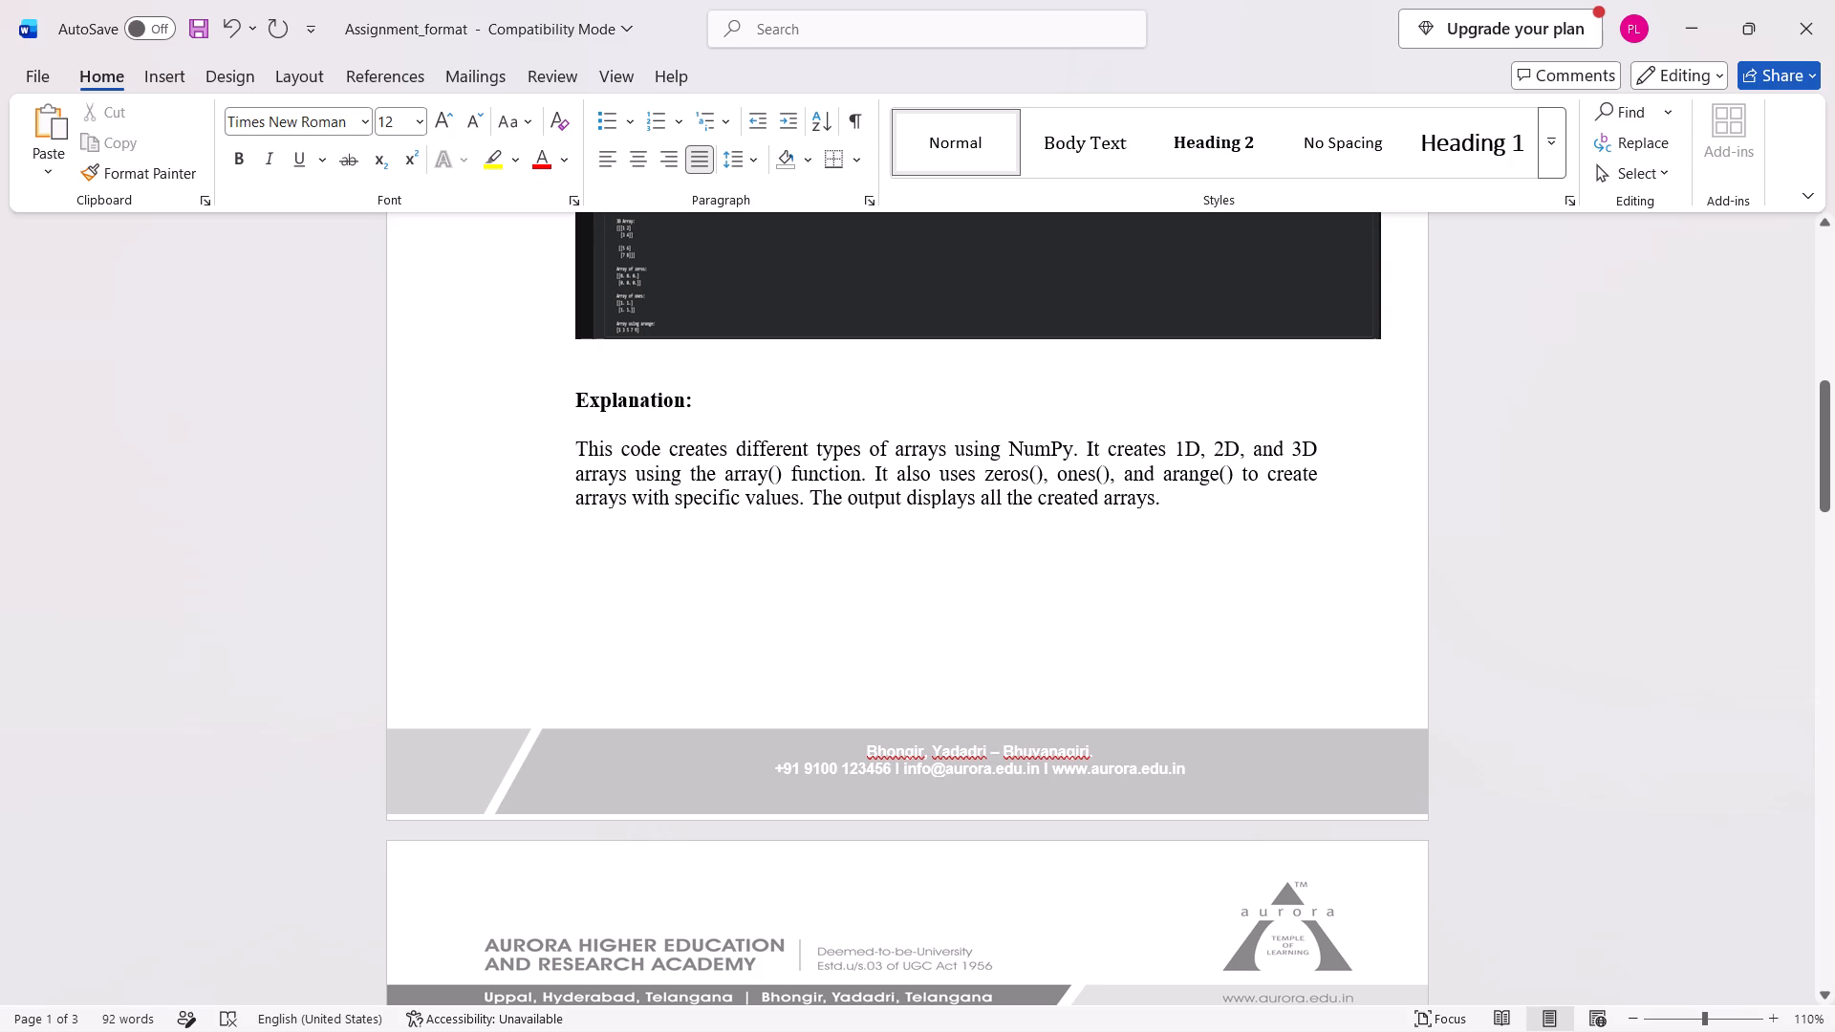
pyautogui.moveTo(721, 405); pyautogui.dragTo(585, 401)
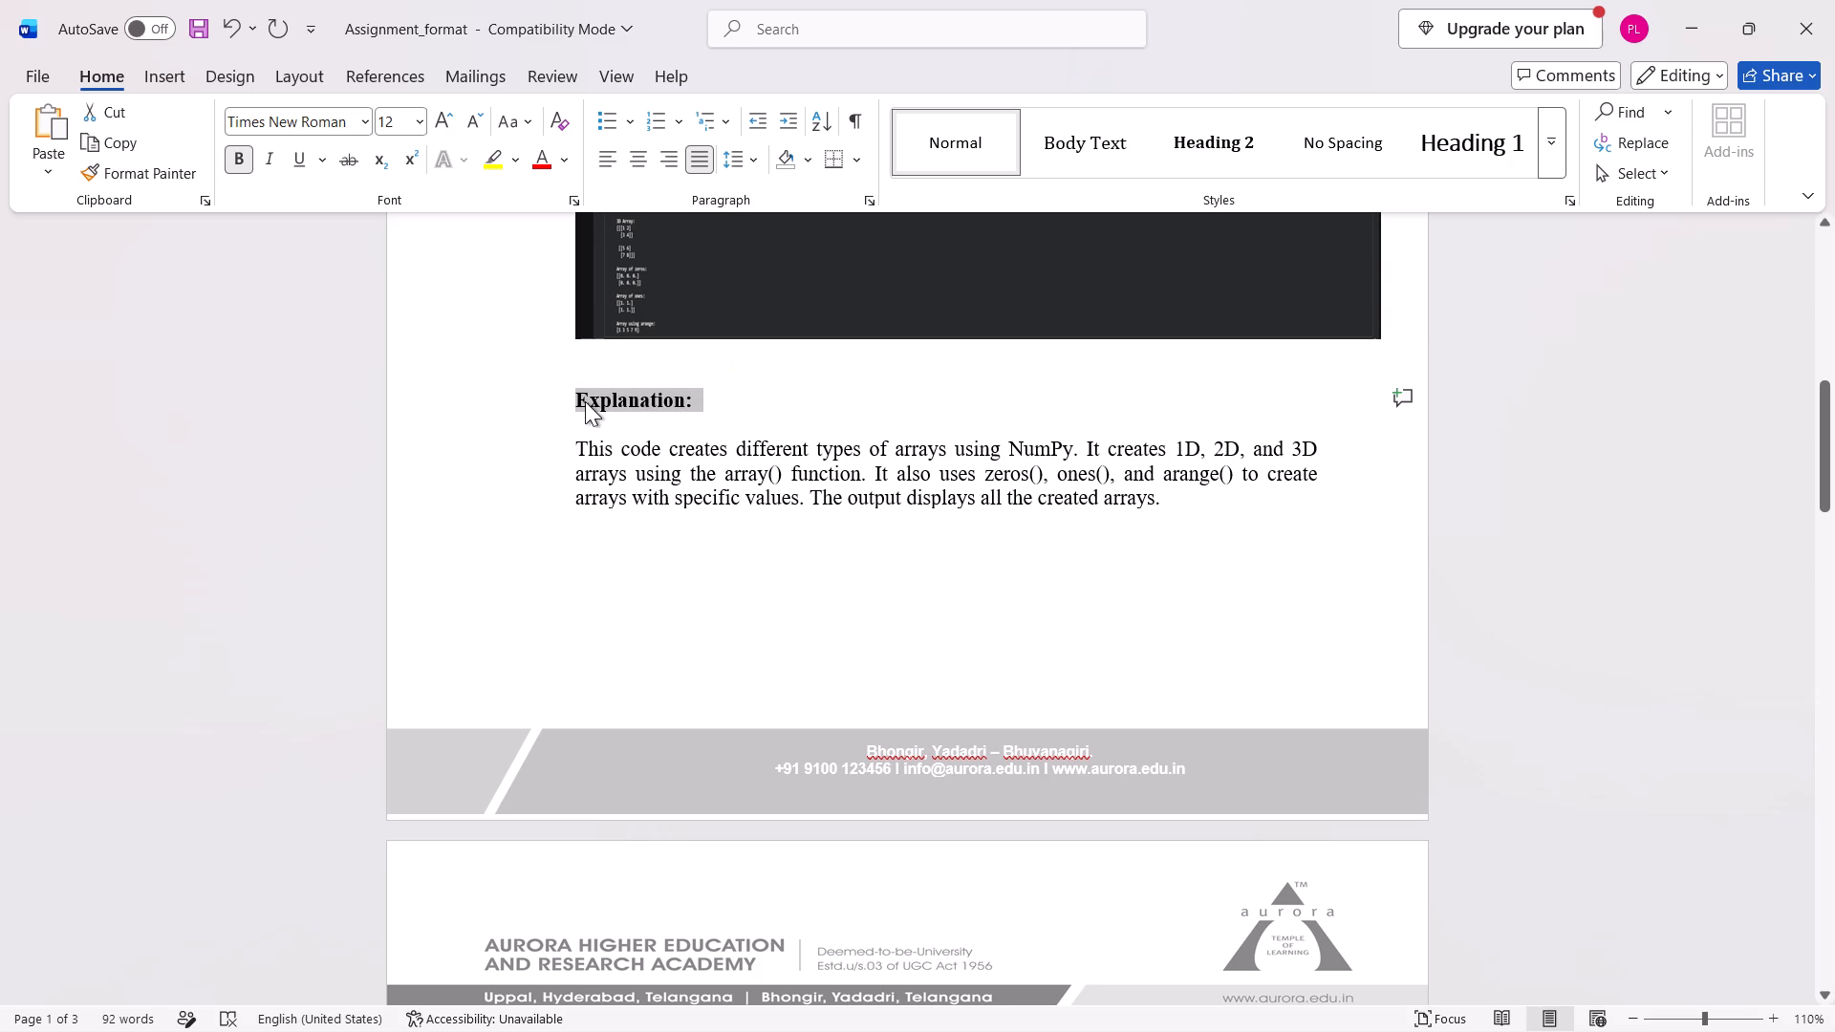
pyautogui.hotkey('ctrl', 'c')
pyautogui.click(767, 590)
pyautogui.scroll(-1, 767, 590)
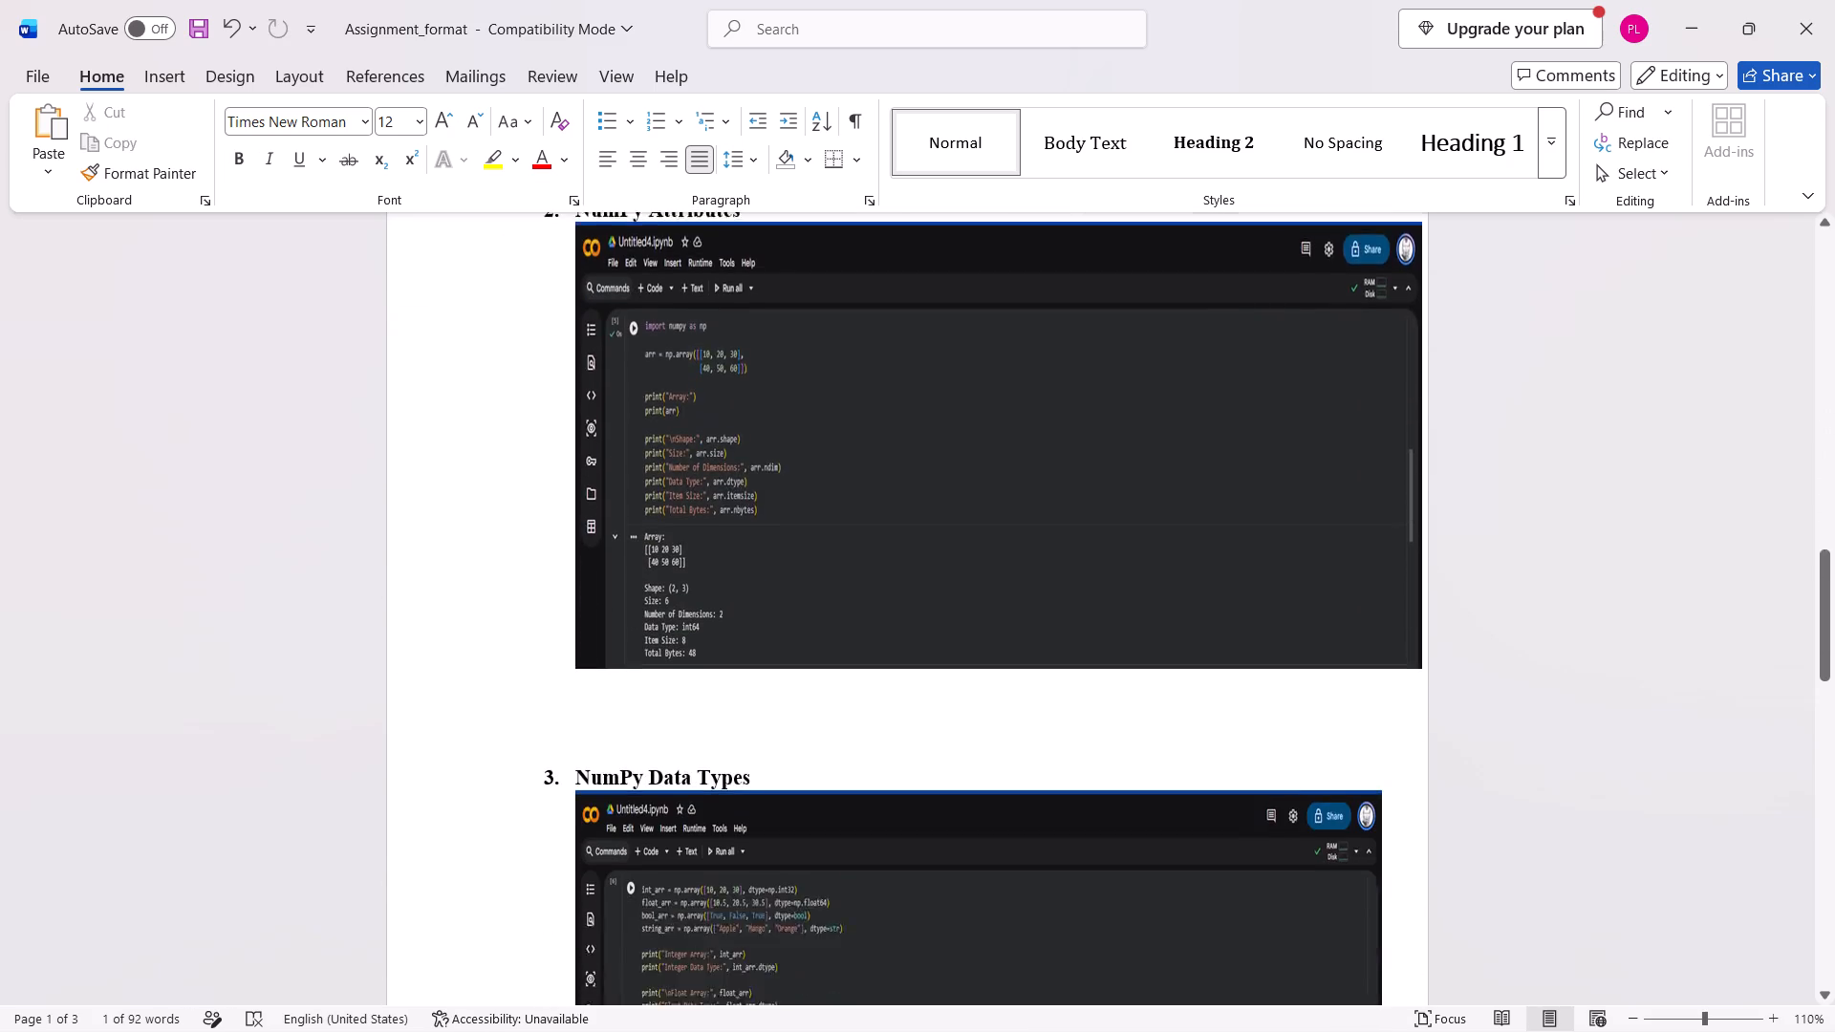
pyautogui.scroll(-1, 767, 590)
pyautogui.click(557, 652)
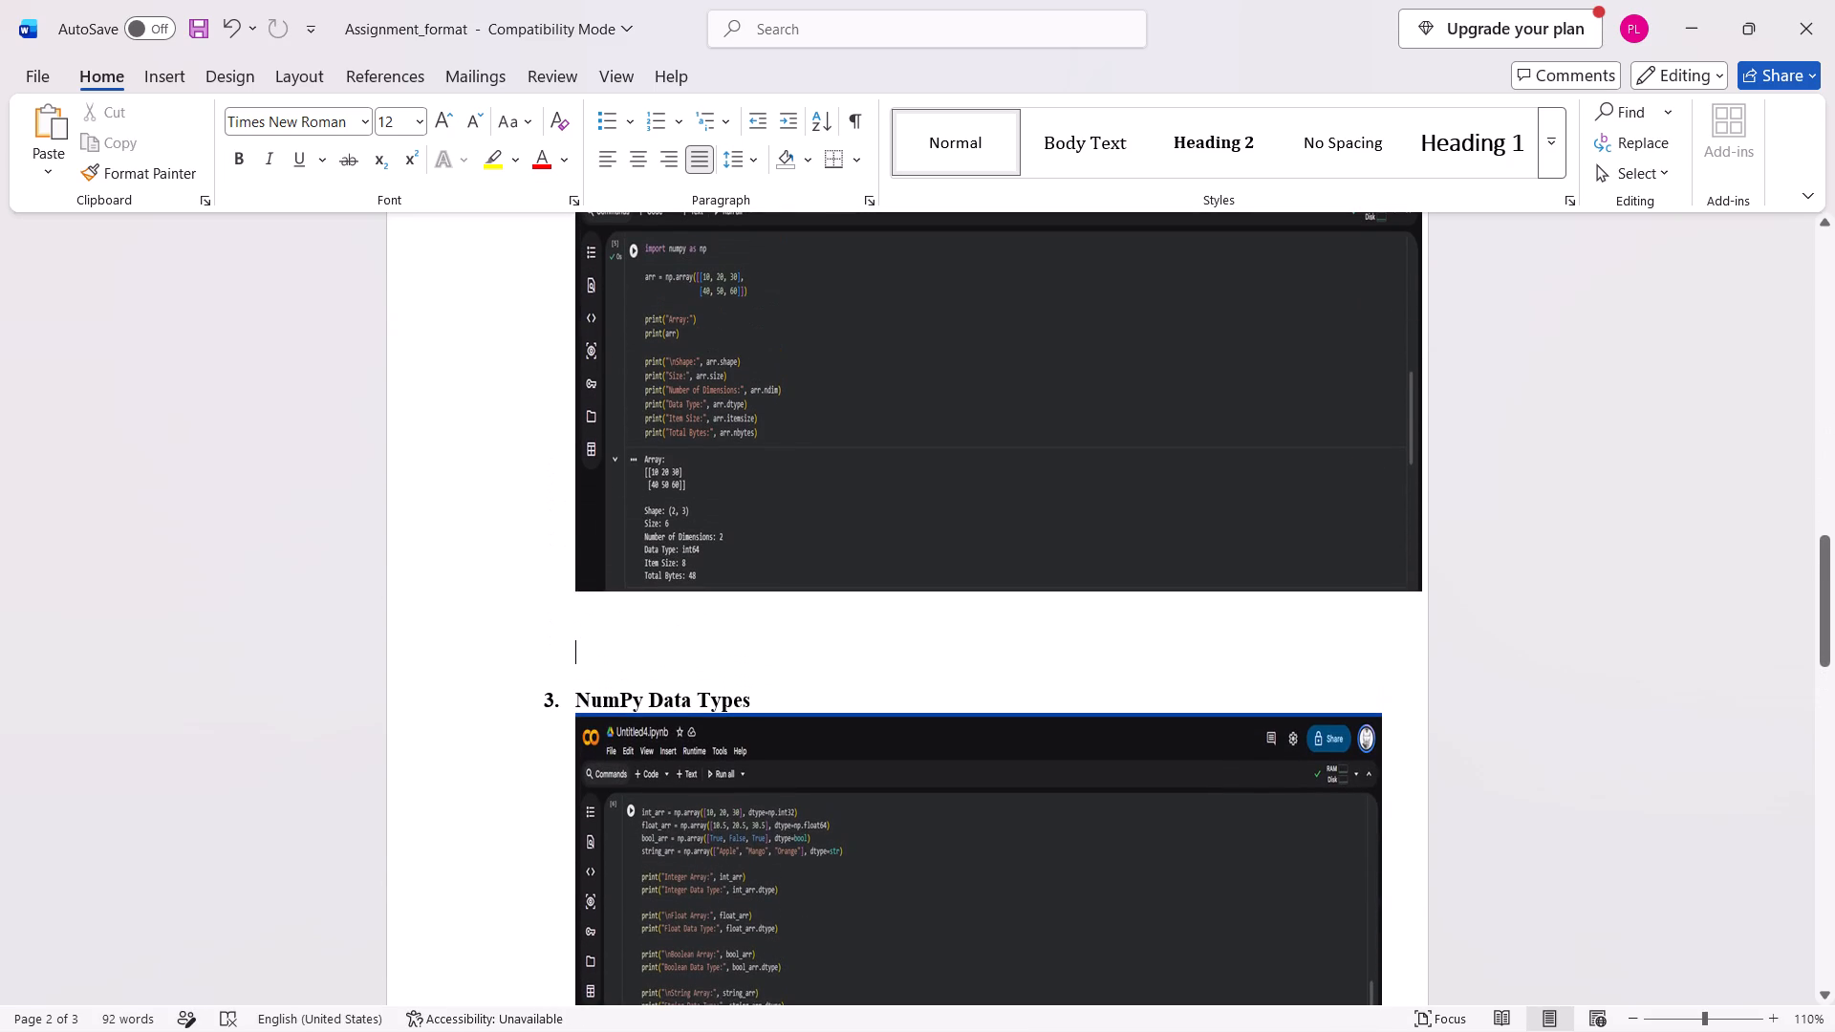
pyautogui.hotkey('ctrl', 'v')
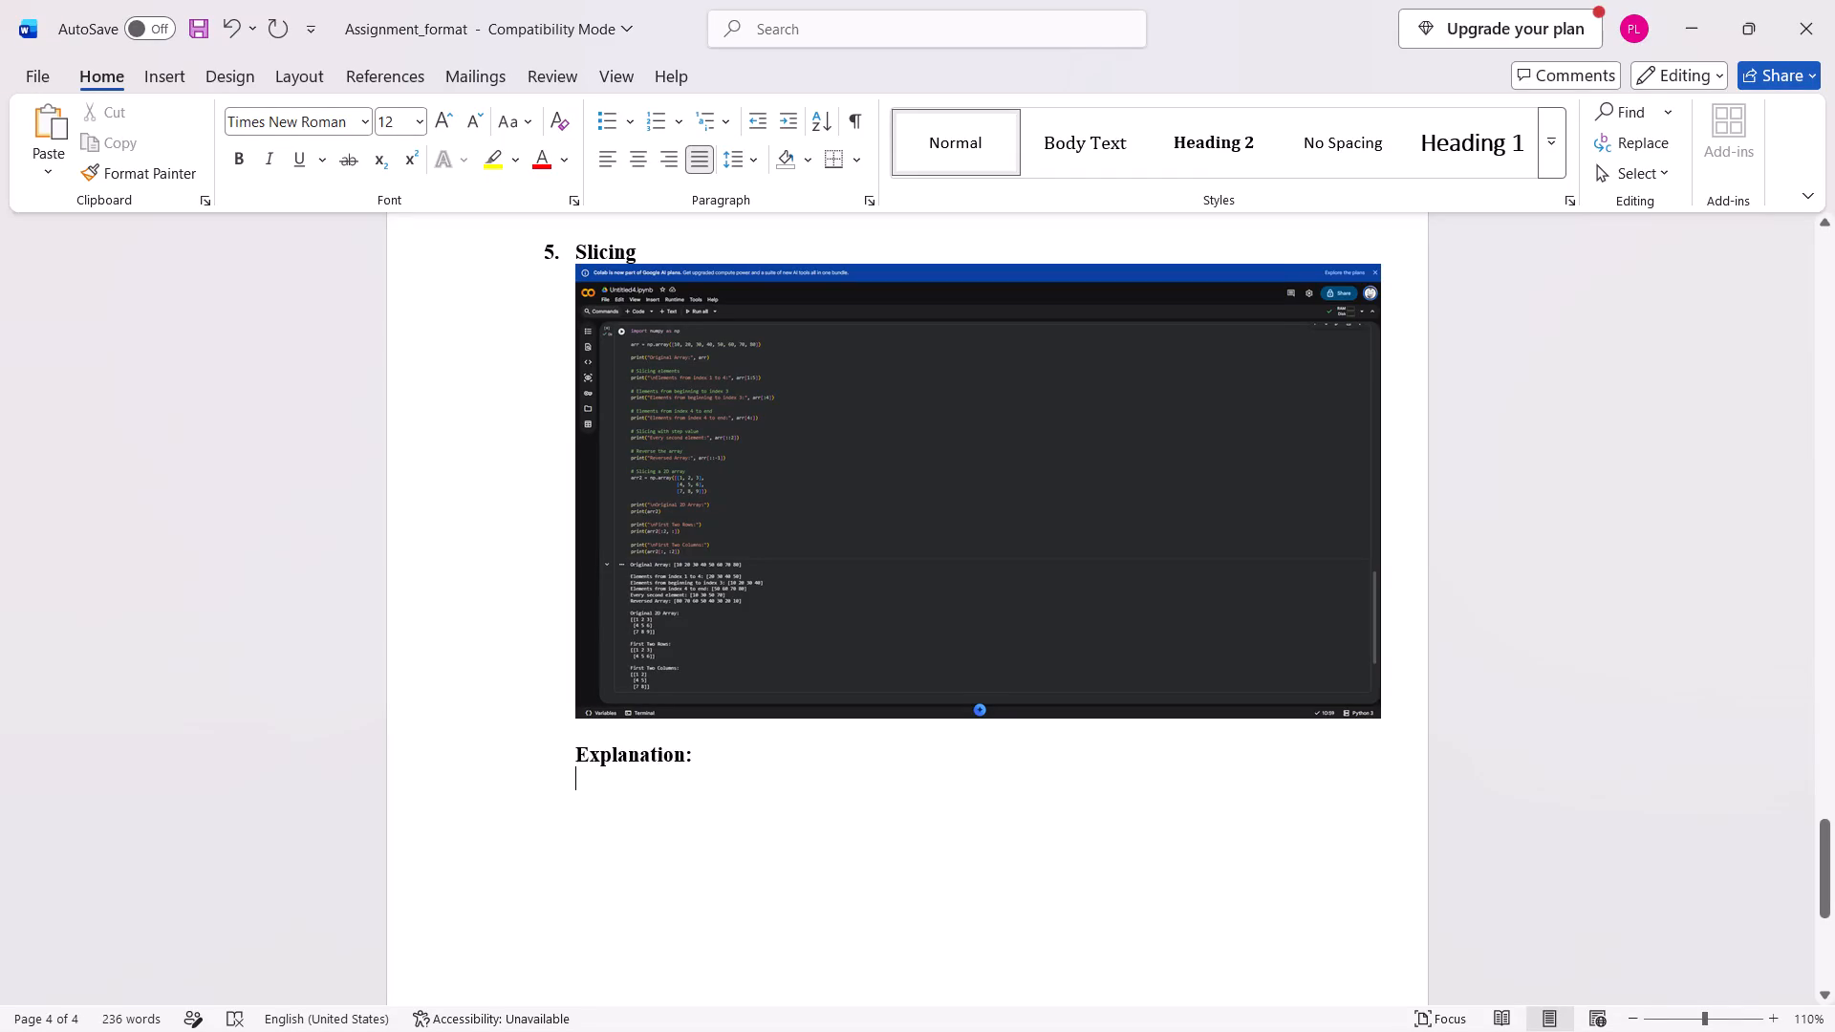
pyautogui.hotkey('ctrl', 'v')
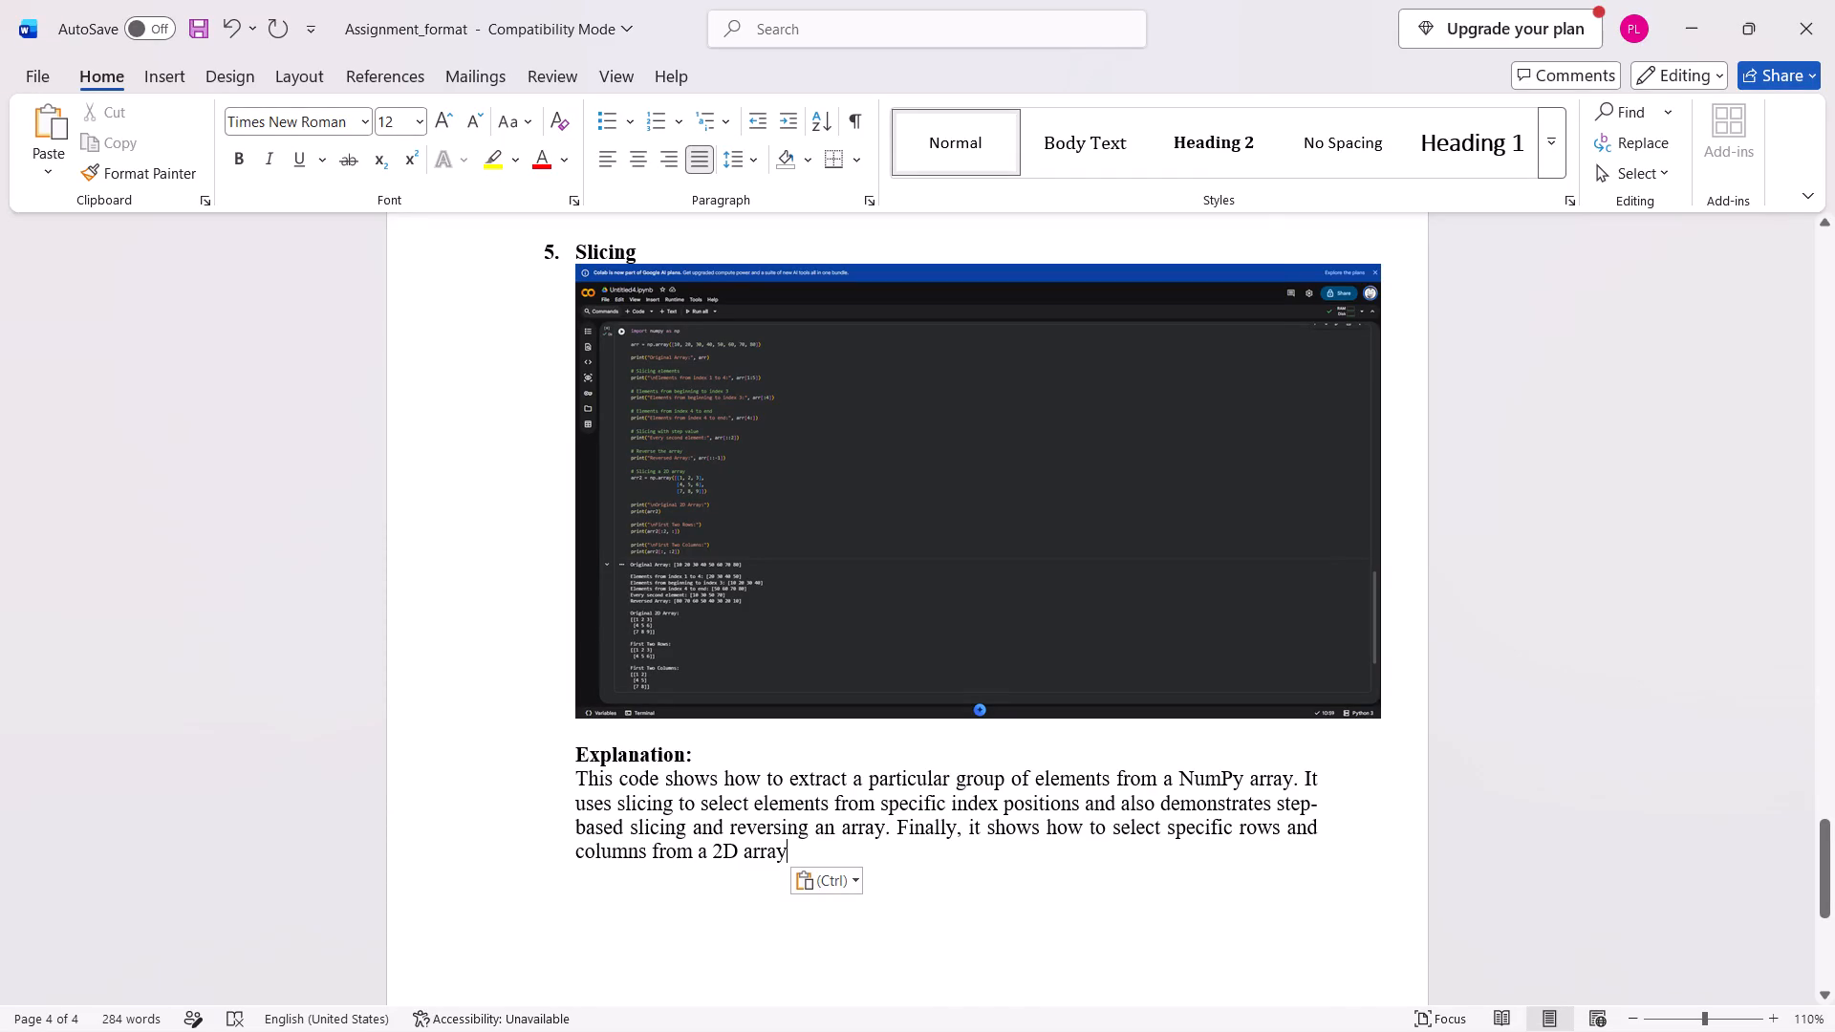
# End the Slicing explanation's last sentence, after "2D array", with a full stop.
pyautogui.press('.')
# Review the report's pages, checking the screenshots, explanations and page layout of the numbered NumPy sections.
pyautogui.scroll(1, 899, 788)
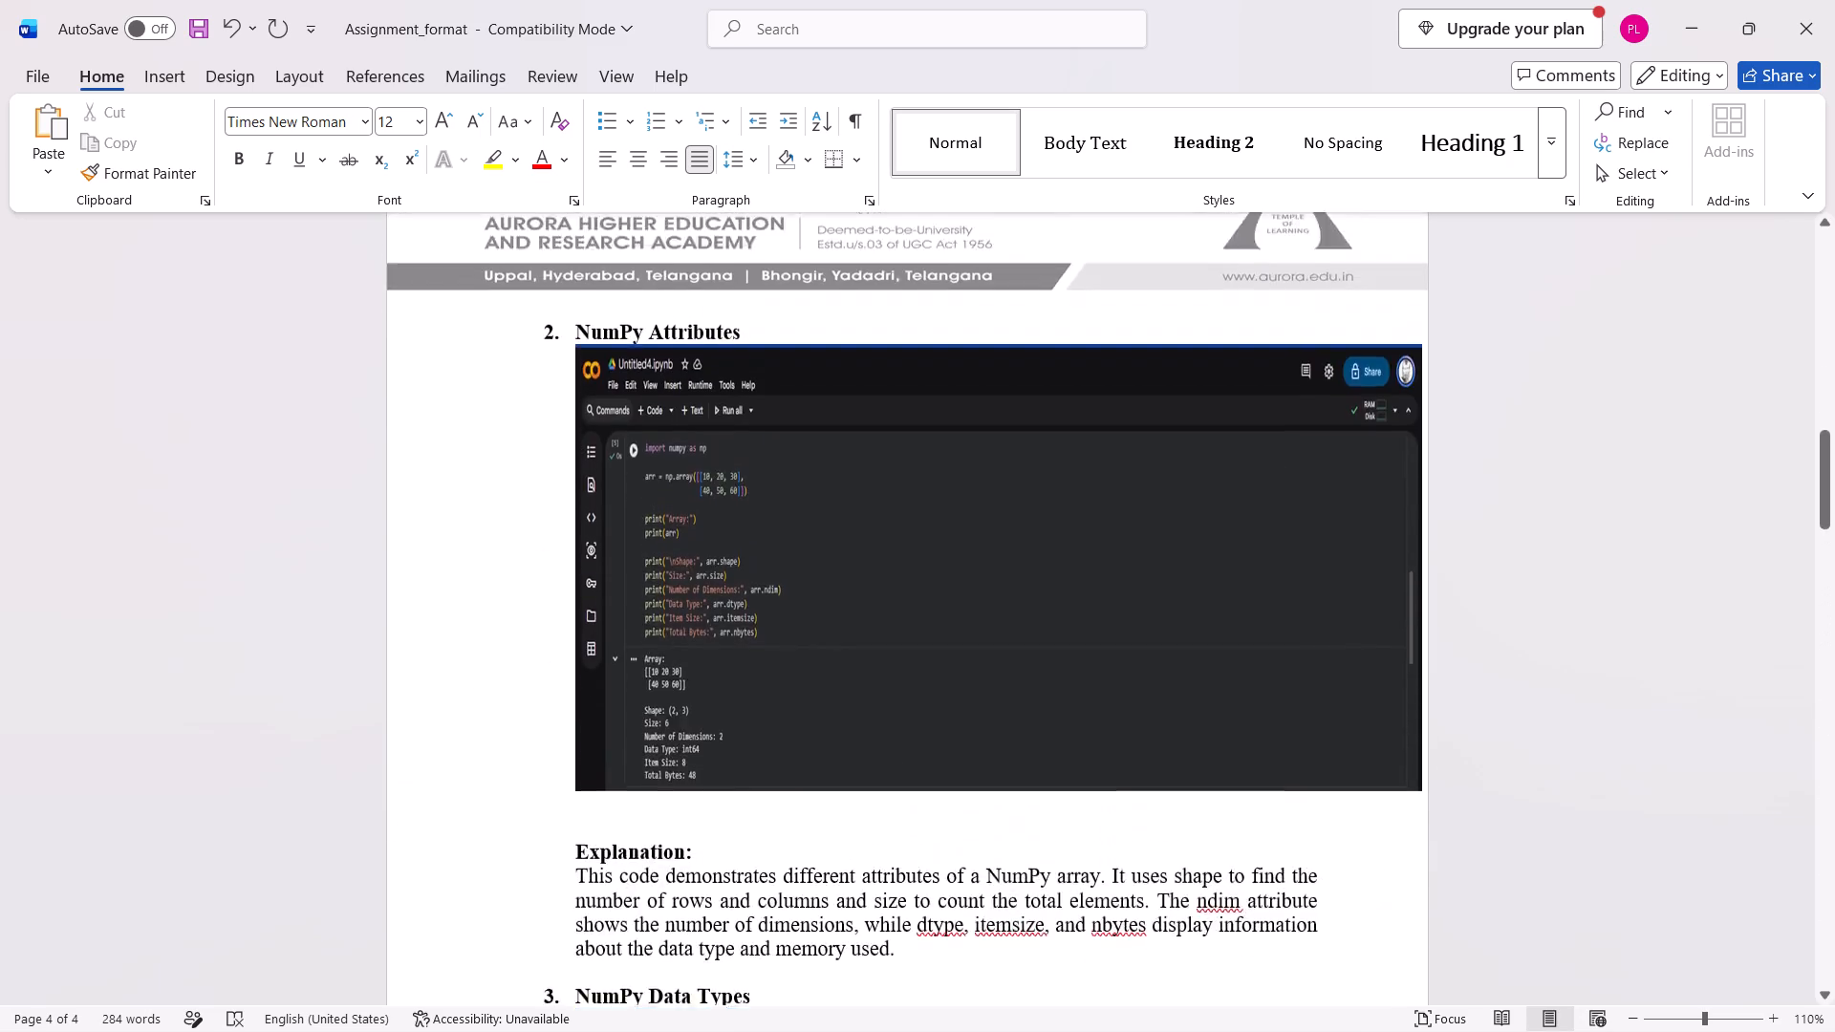
pyautogui.scroll(2, 899, 788)
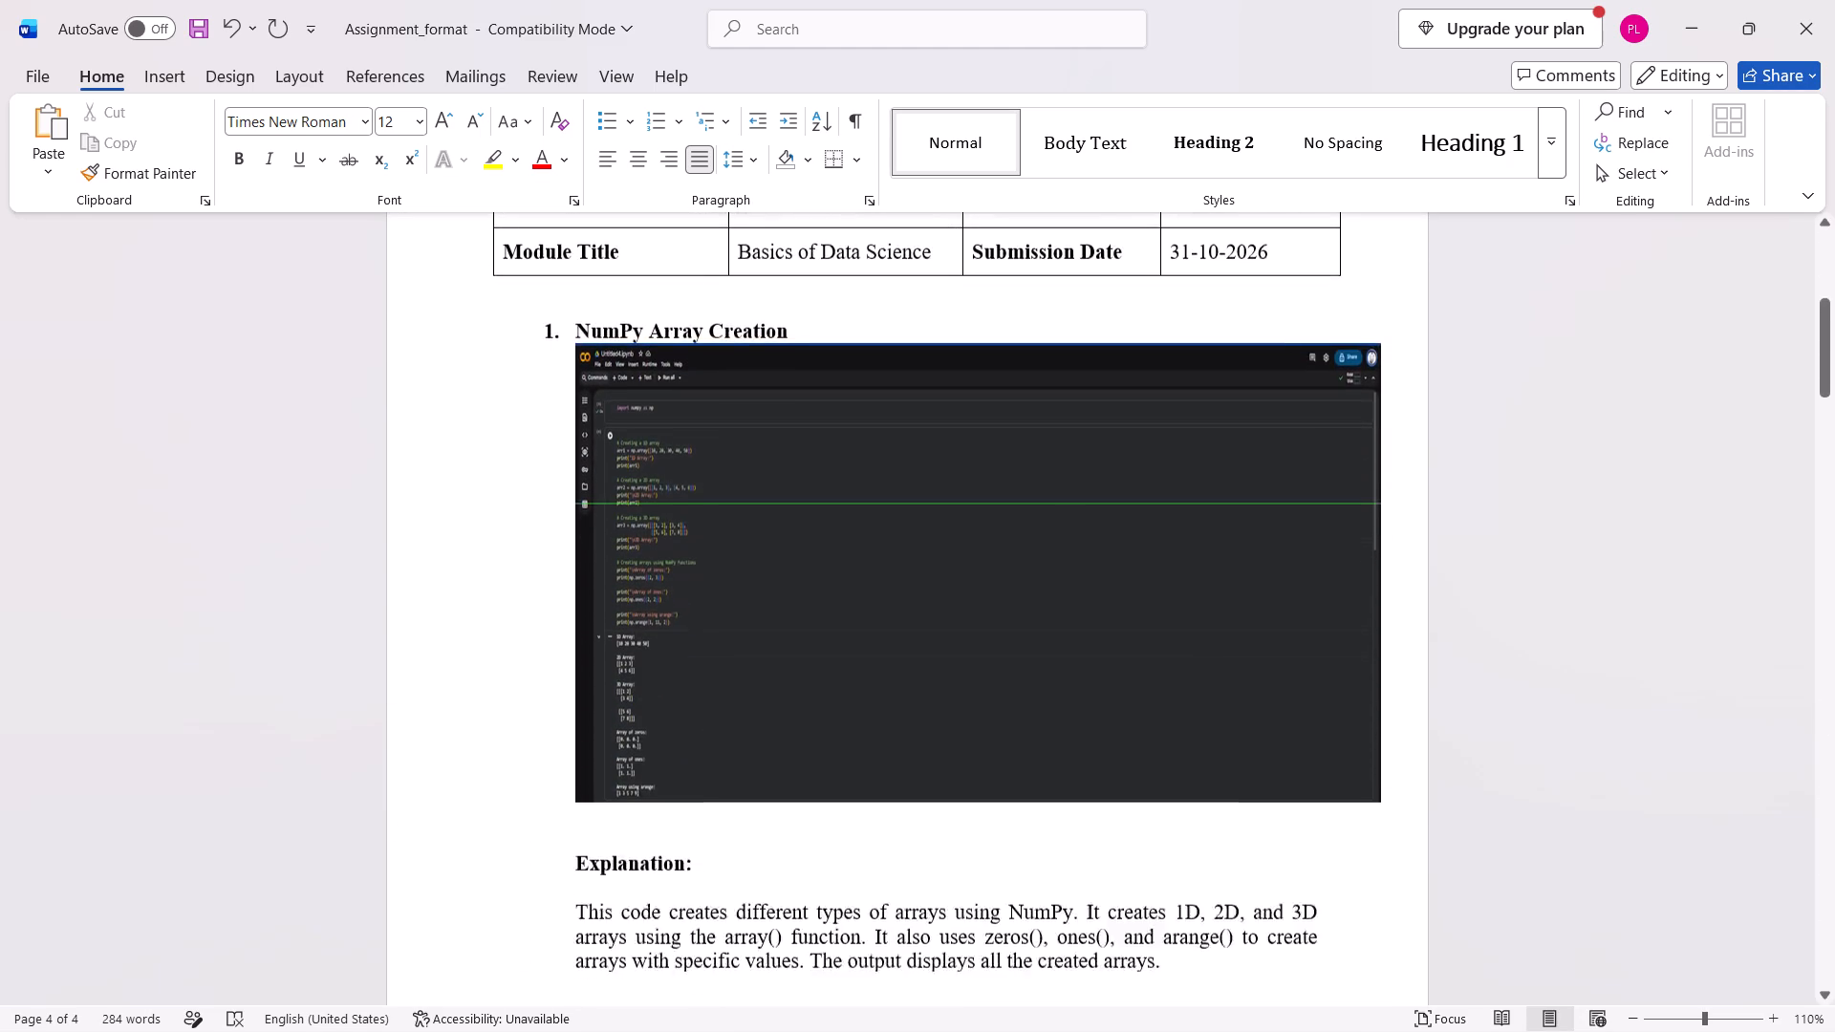
pyautogui.scroll(1, 899, 788)
pyautogui.scroll(-1, 882, 665)
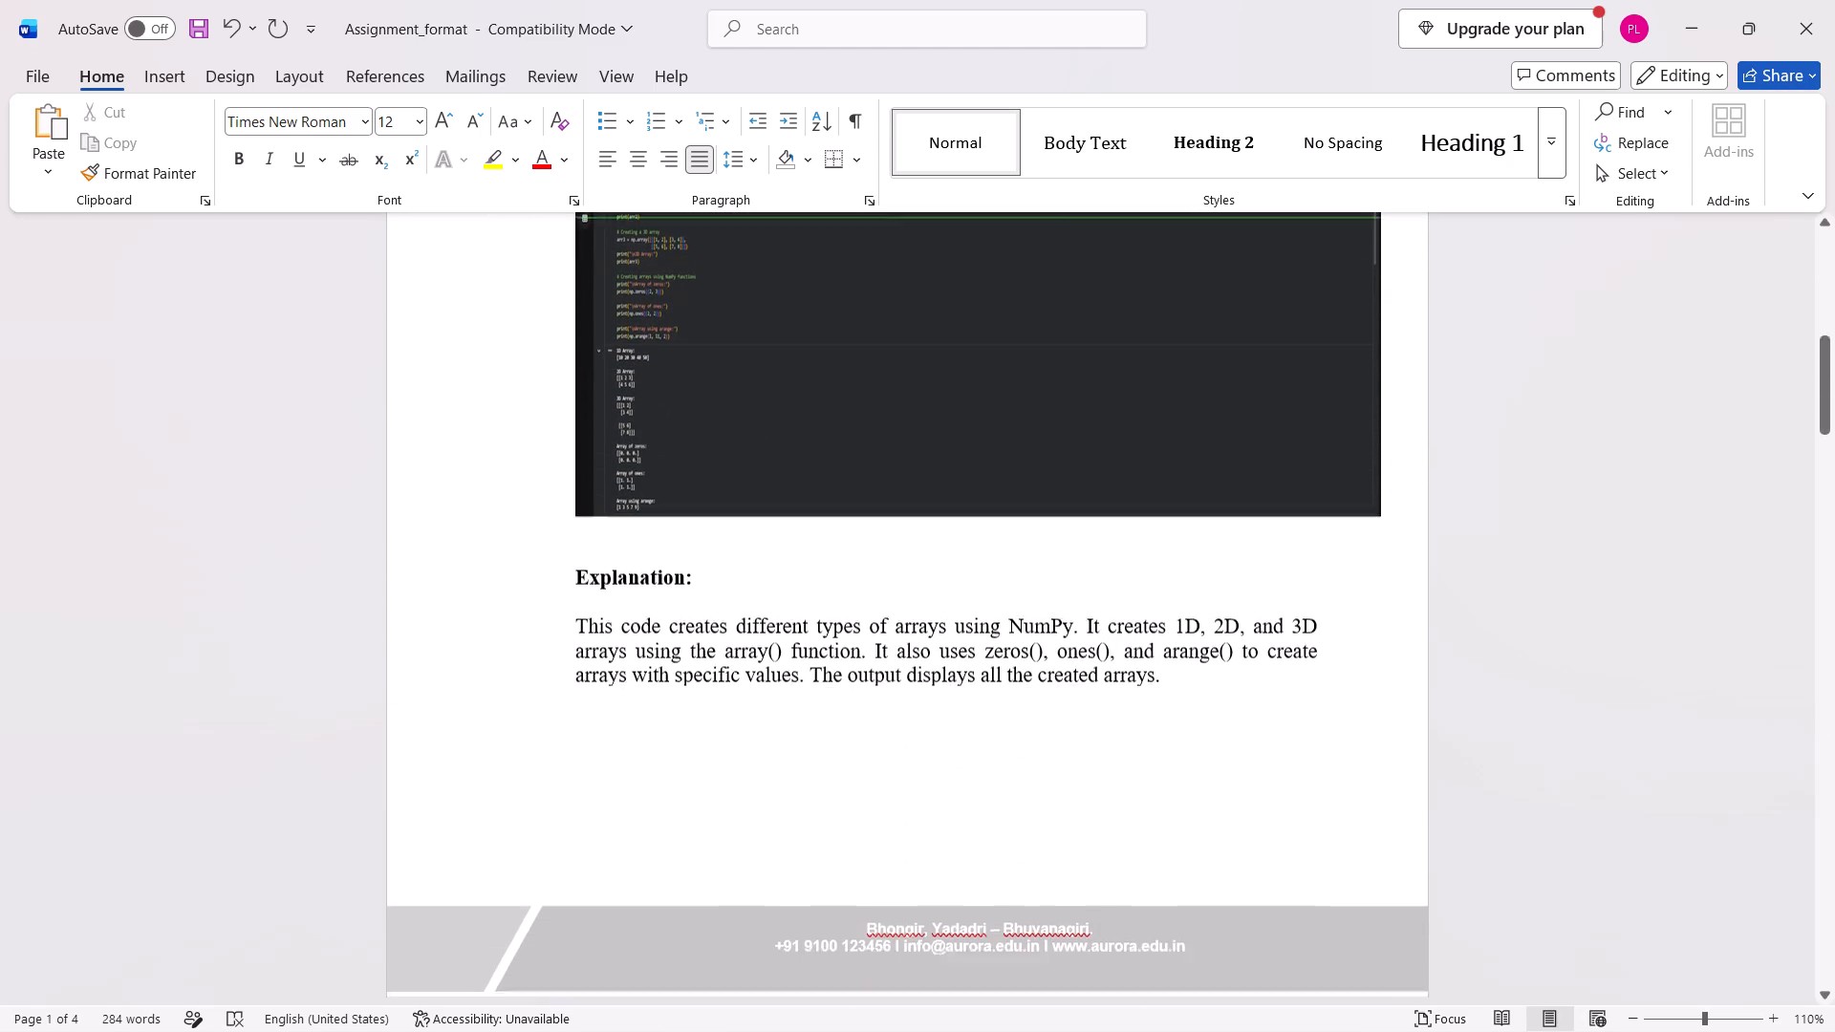
pyautogui.scroll(-1, 882, 665)
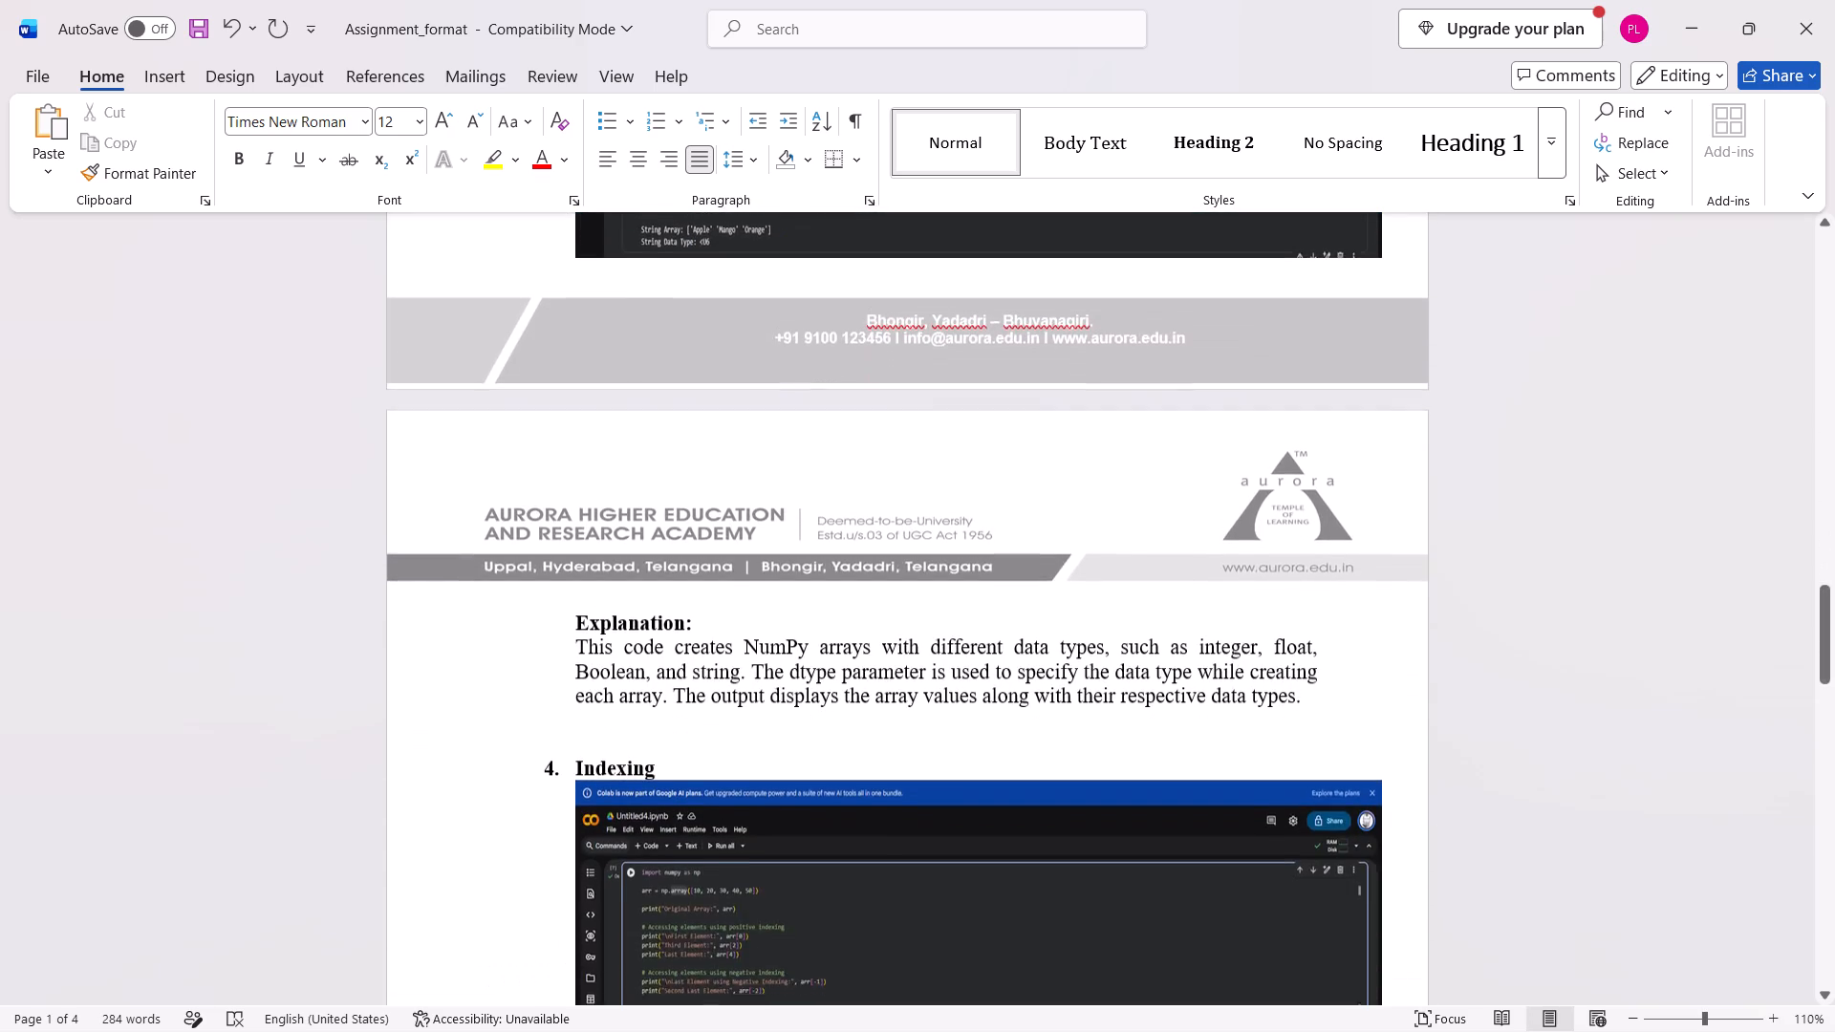
pyautogui.scroll(-1, 882, 665)
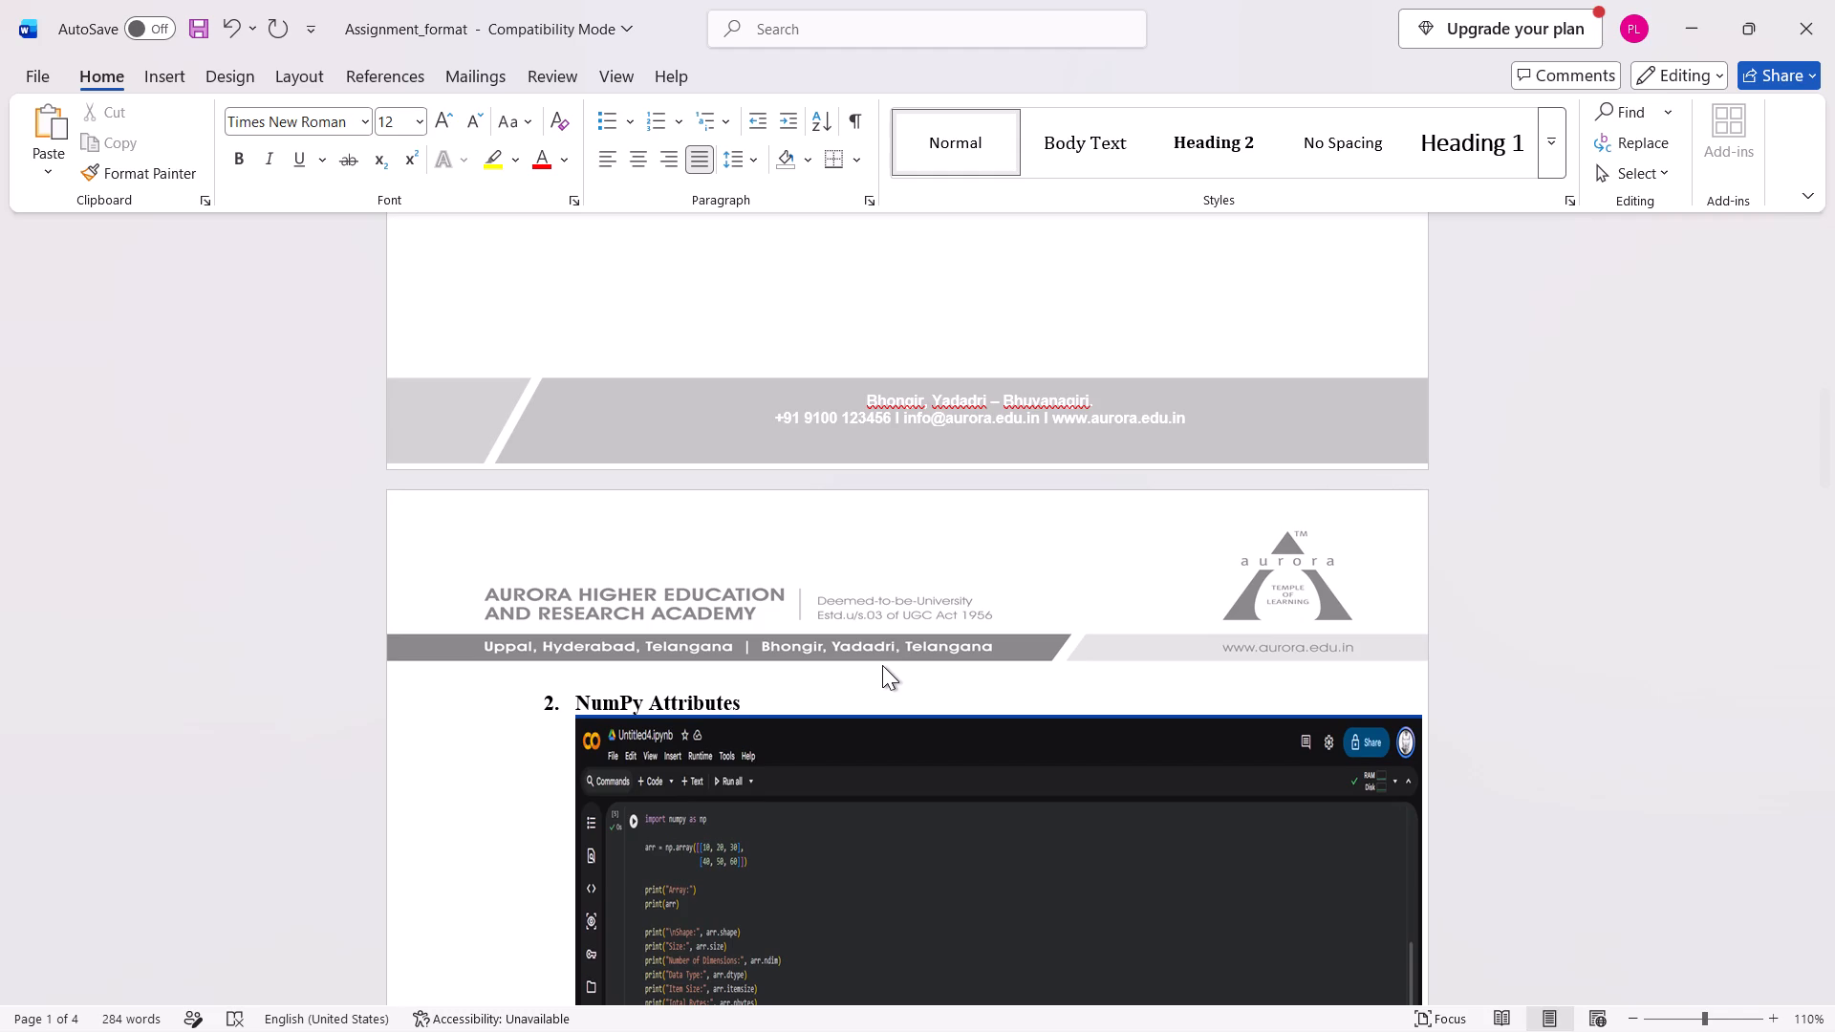
pyautogui.scroll(1, 1013, 709)
pyautogui.scroll(-1, 1013, 709)
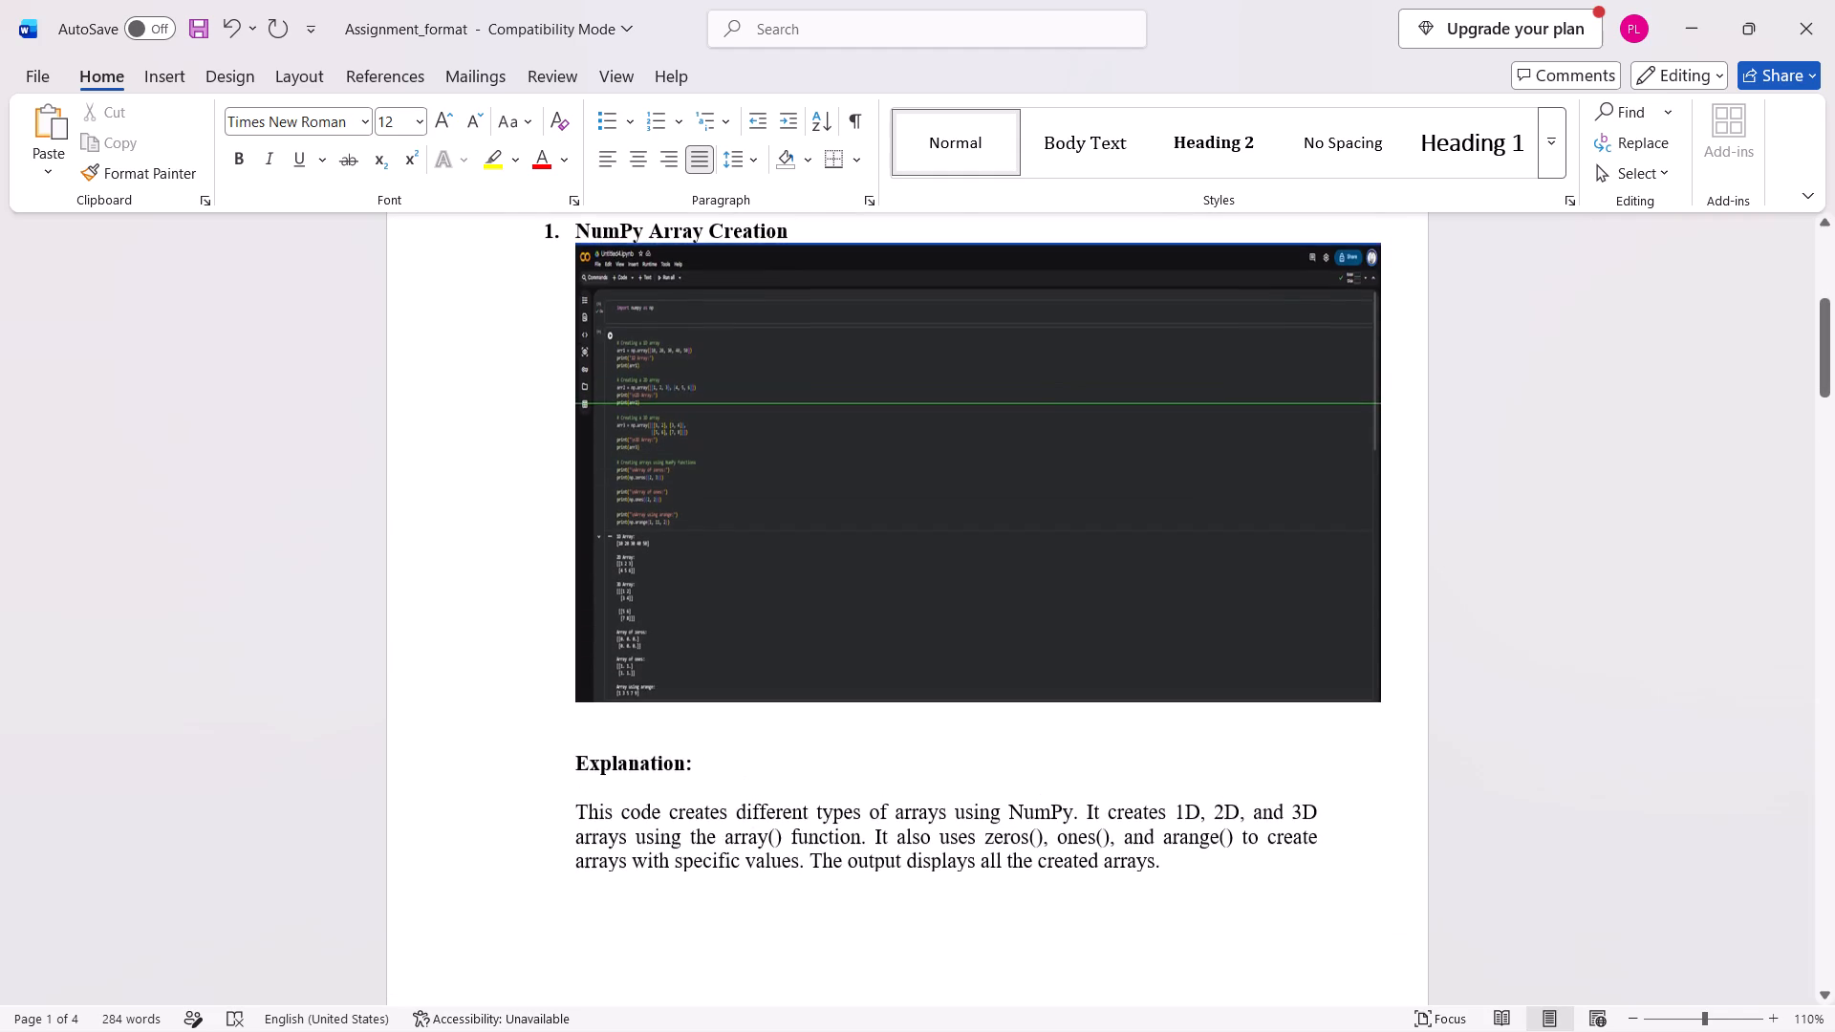
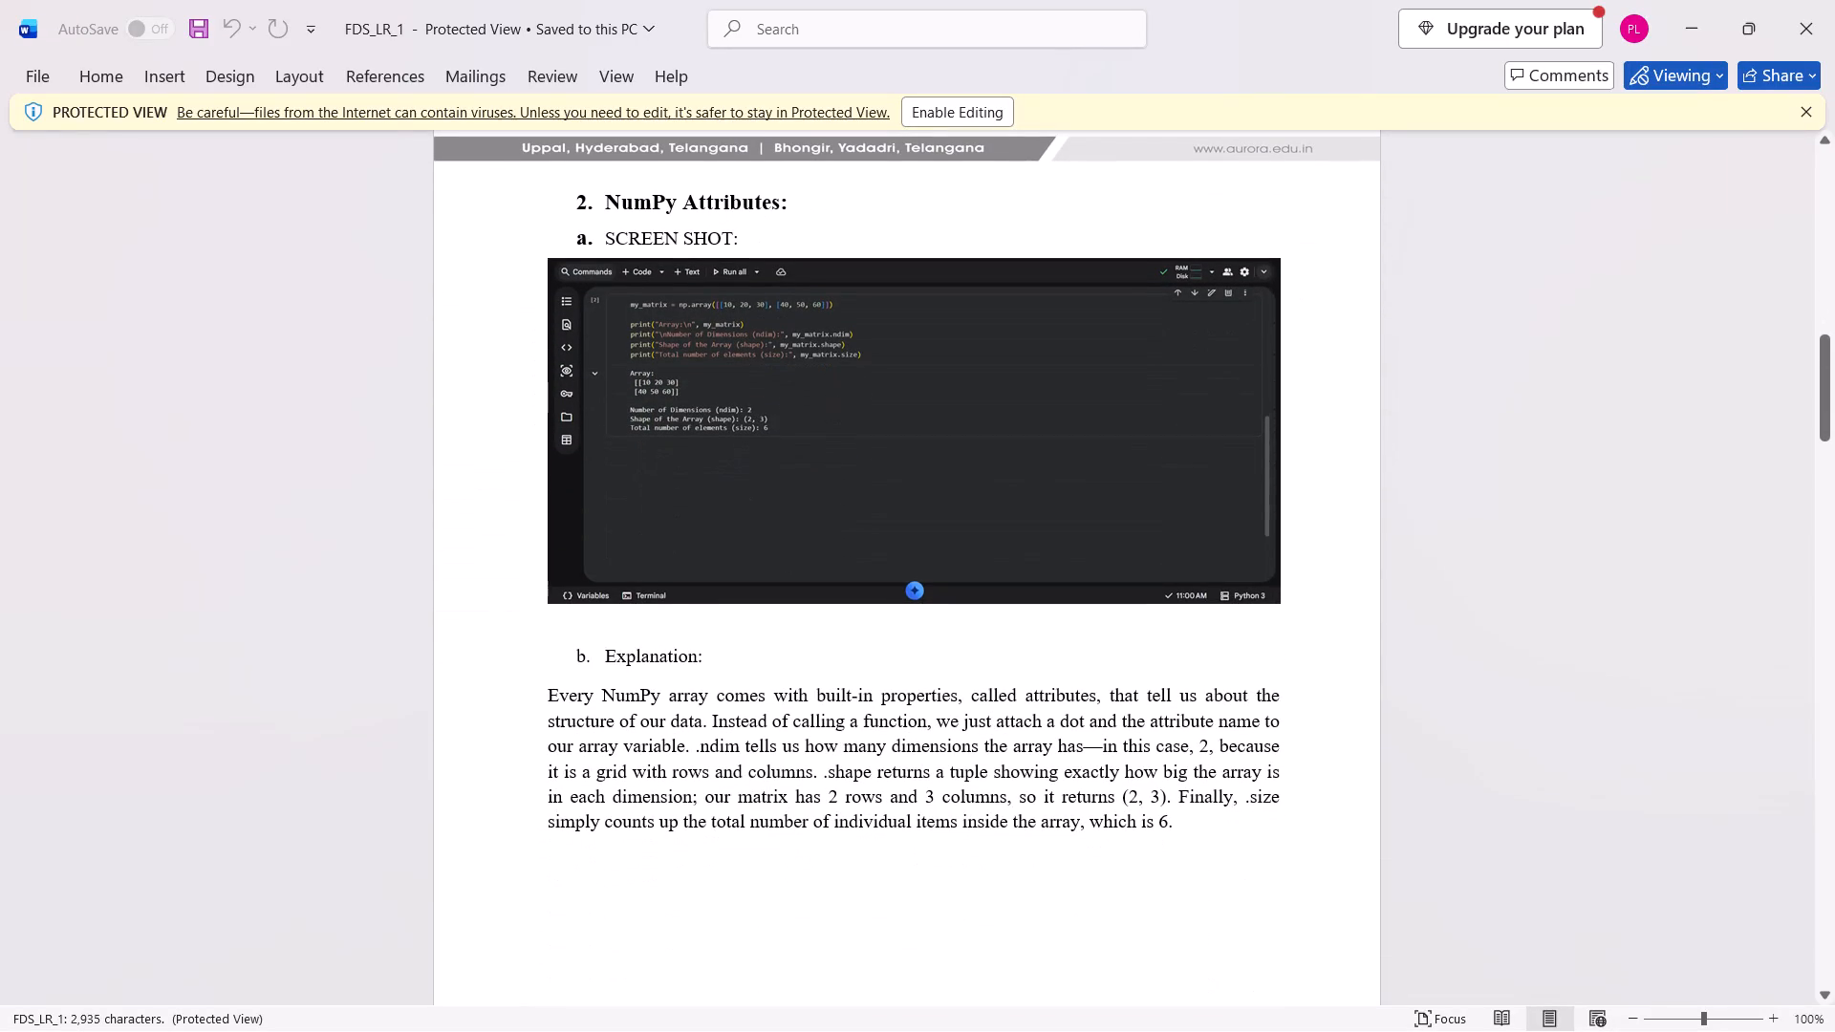
# Review the screenshots and explanations in the NumPy Array Creation, Attributes and Data Types sections of the FDS_LR_1 report.
pyautogui.scroll(-1, 745, 883)
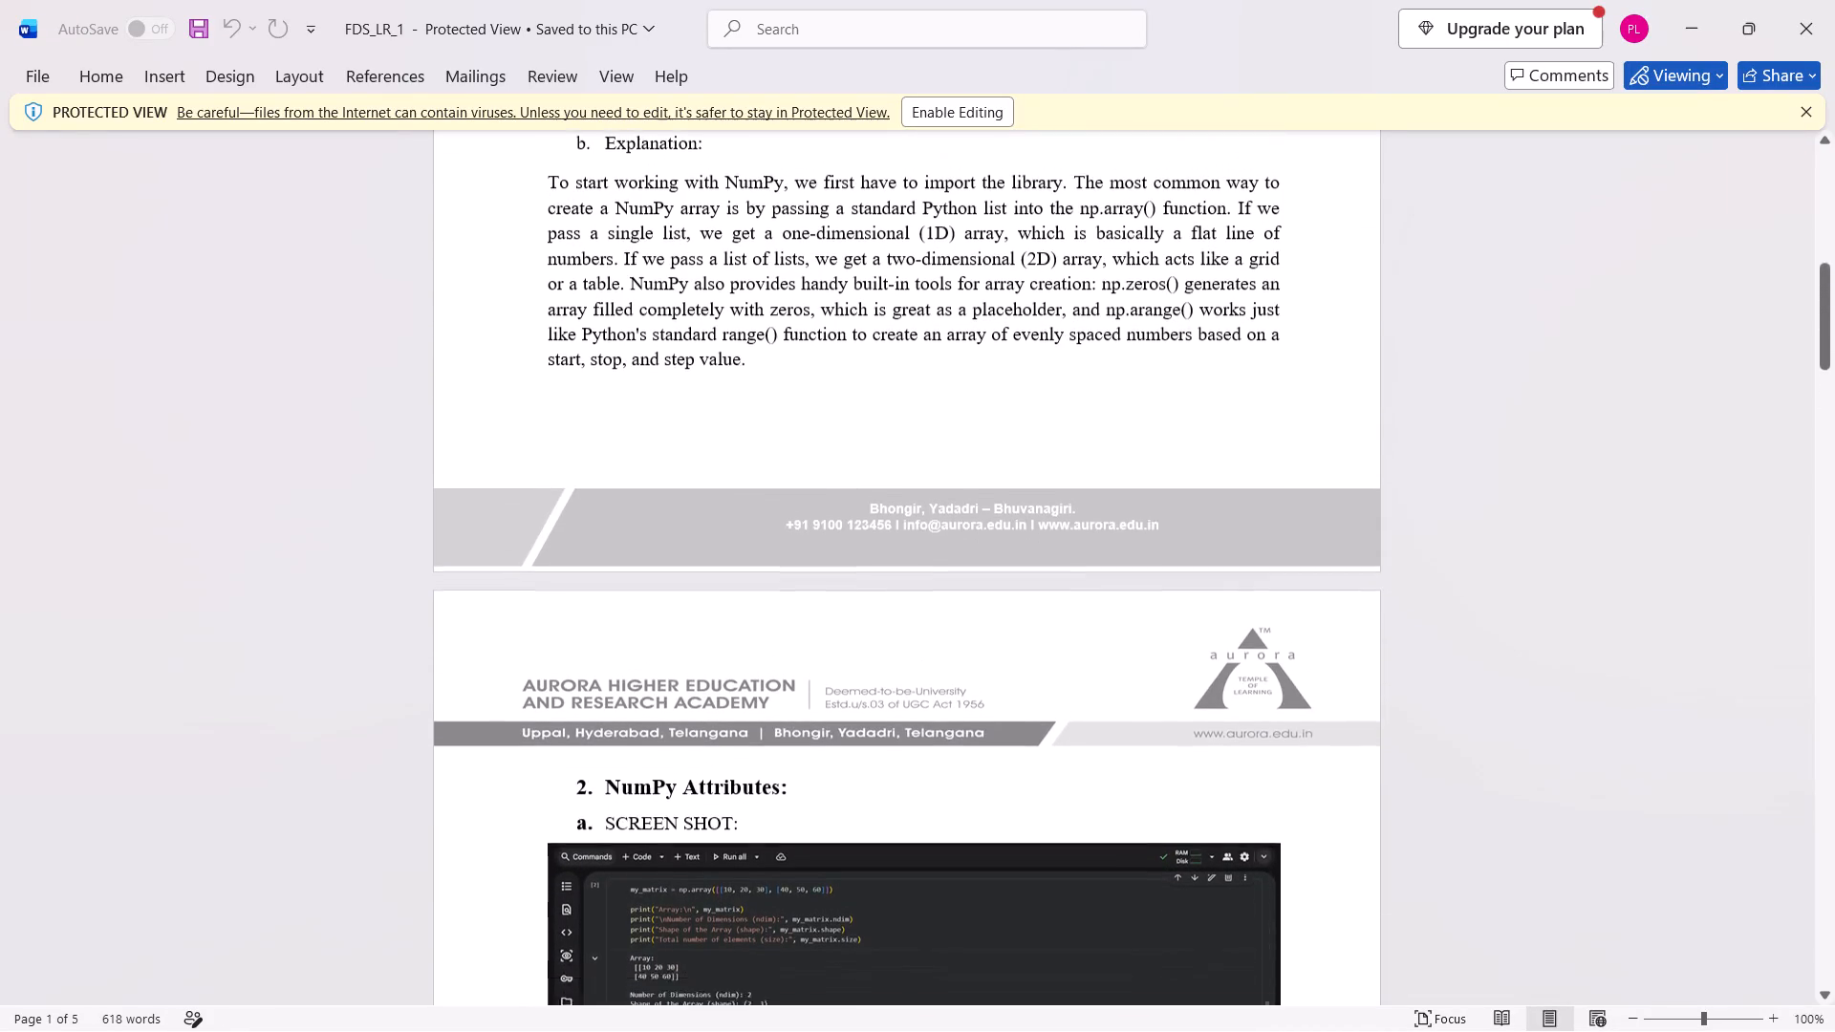
pyautogui.scroll(-1, 745, 883)
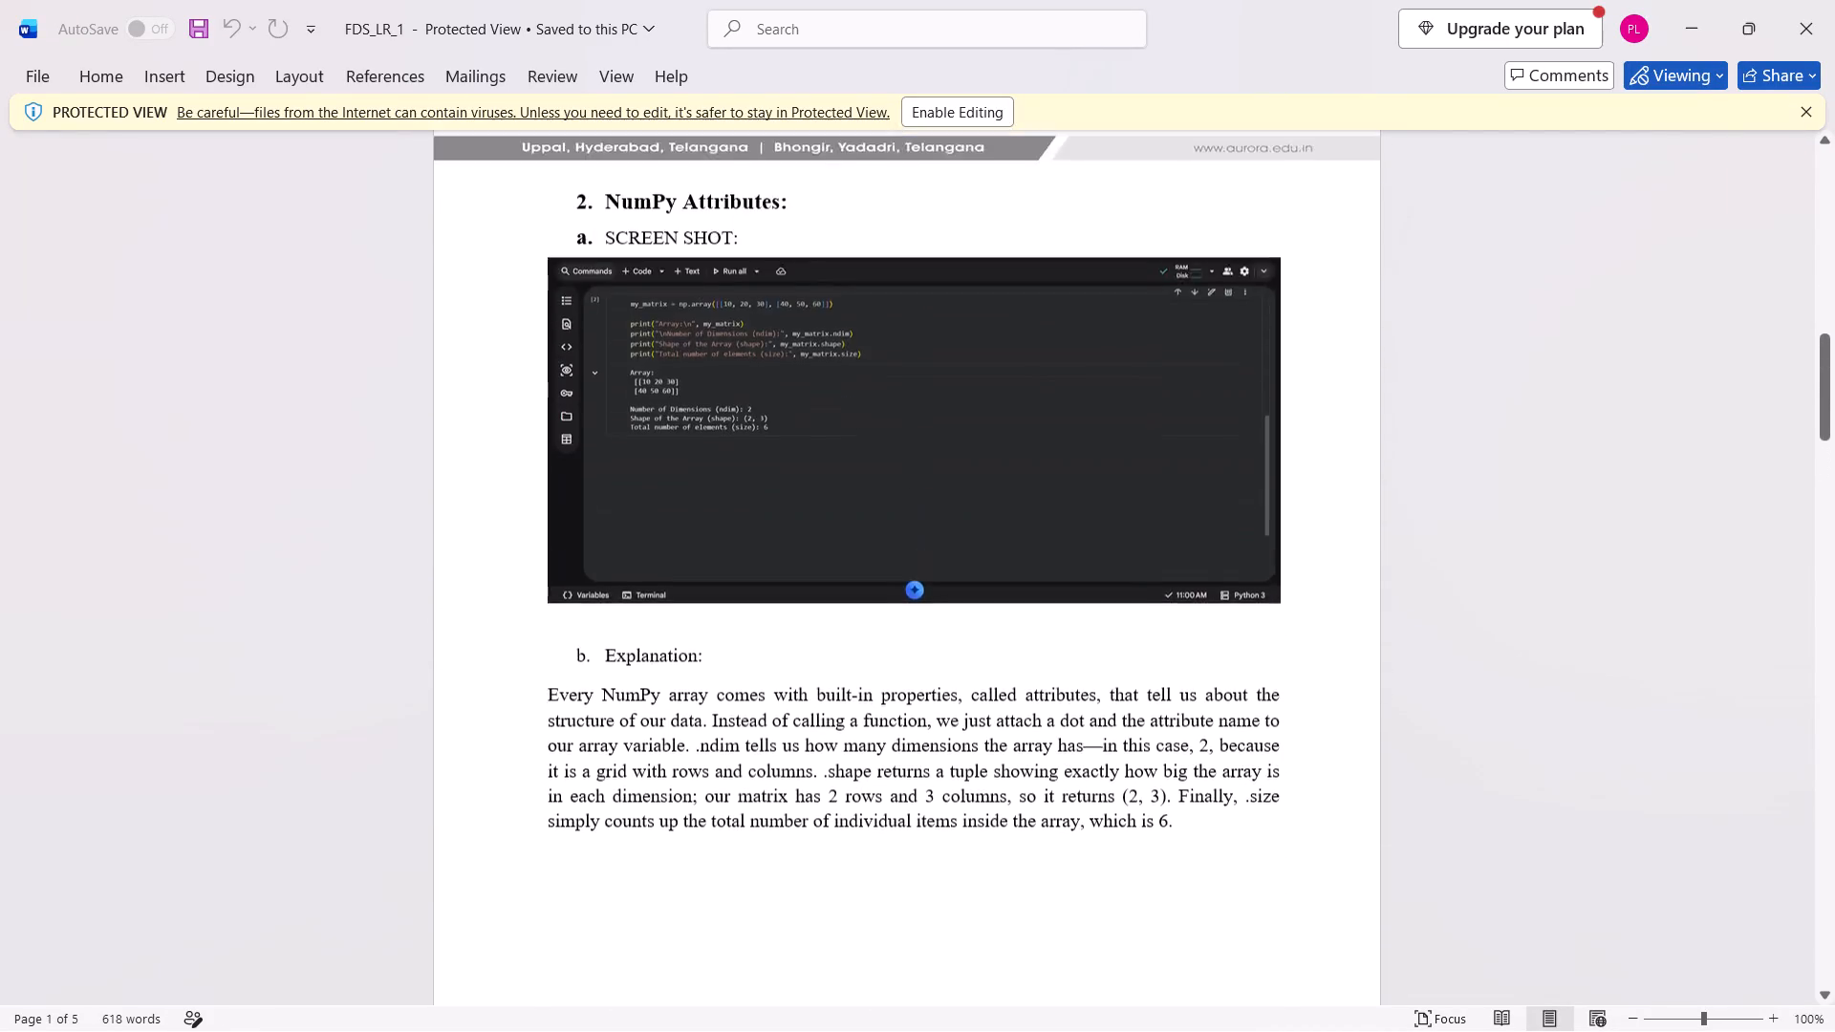
pyautogui.scroll(-2, 745, 883)
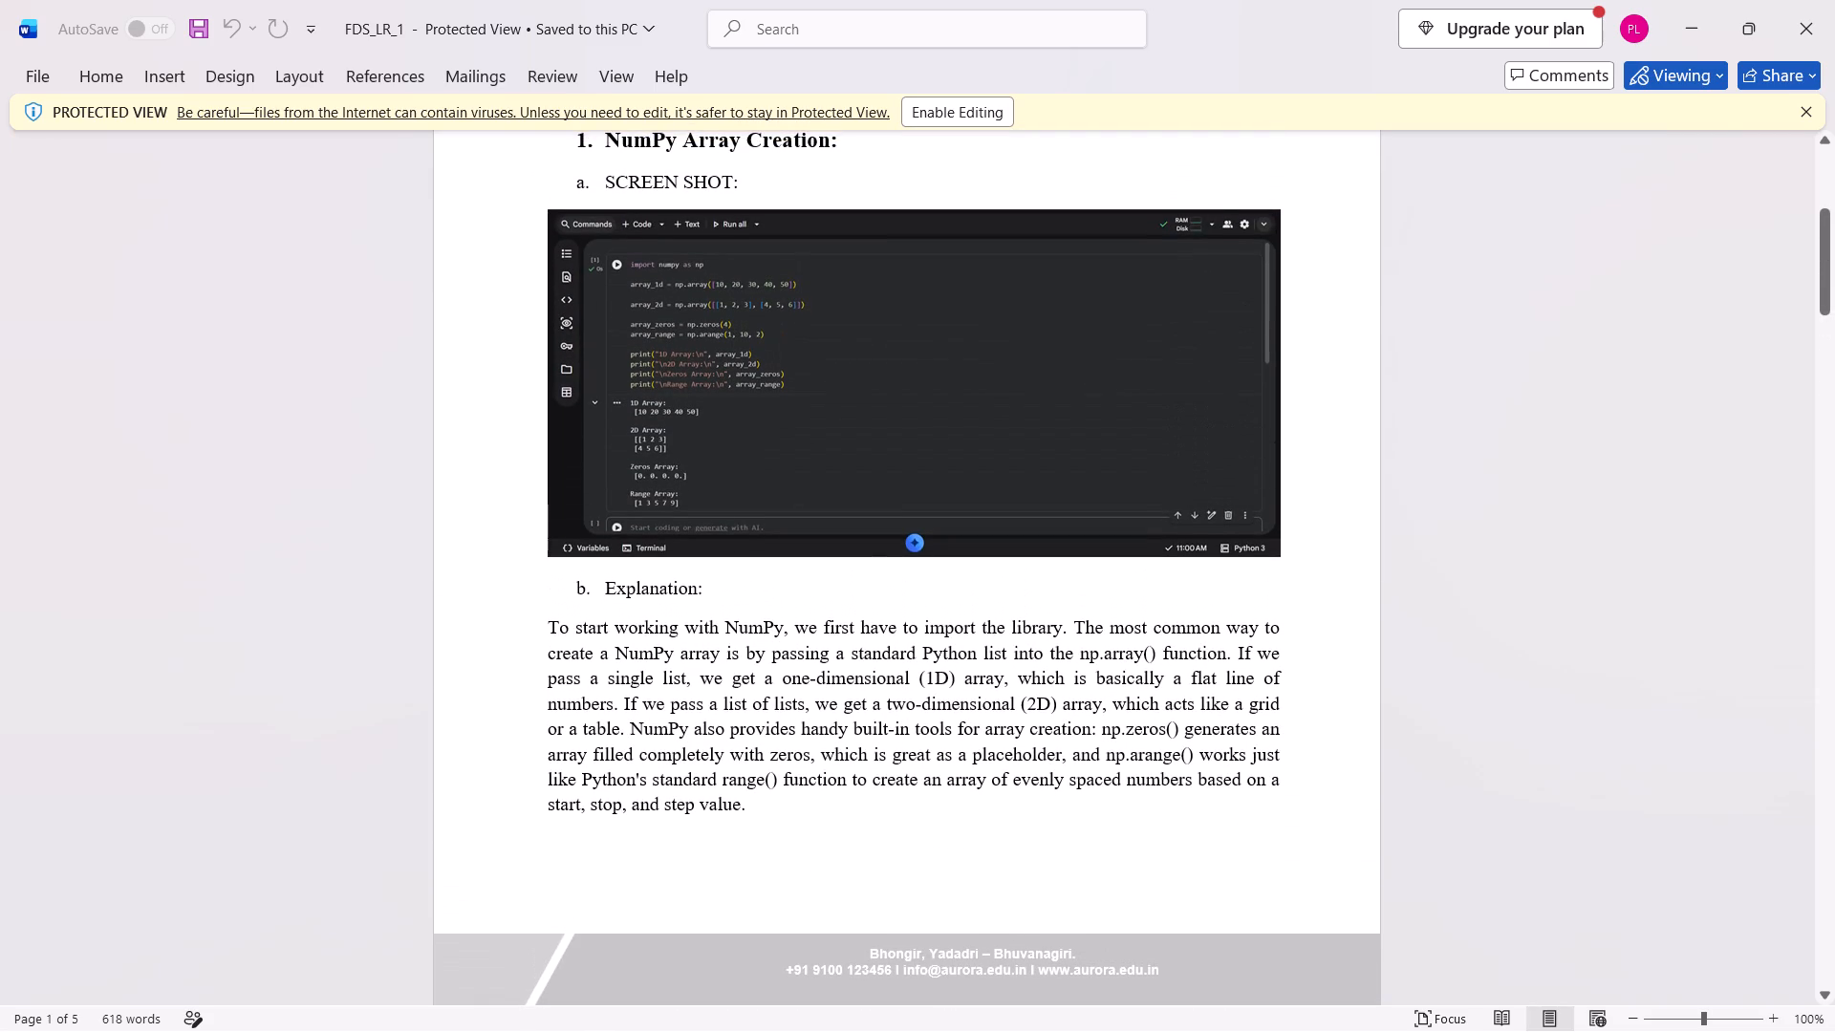
pyautogui.scroll(-1, 745, 883)
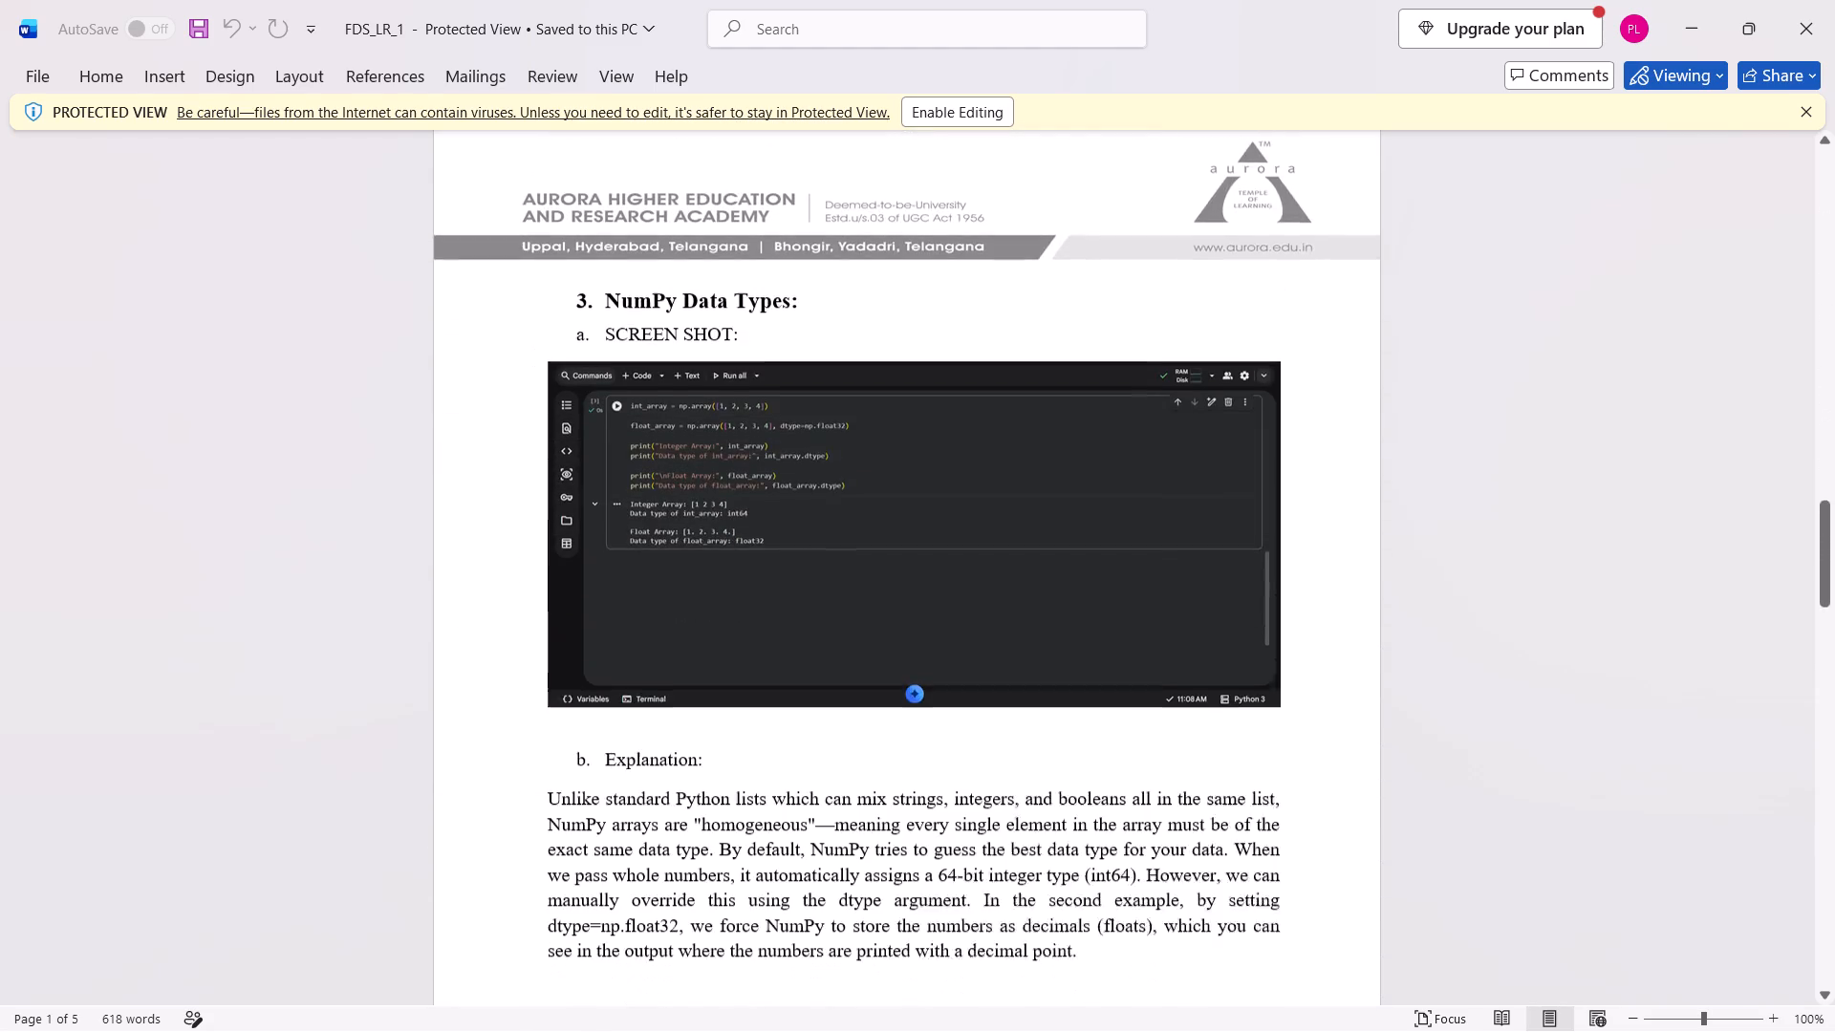
pyautogui.scroll(-1, 745, 883)
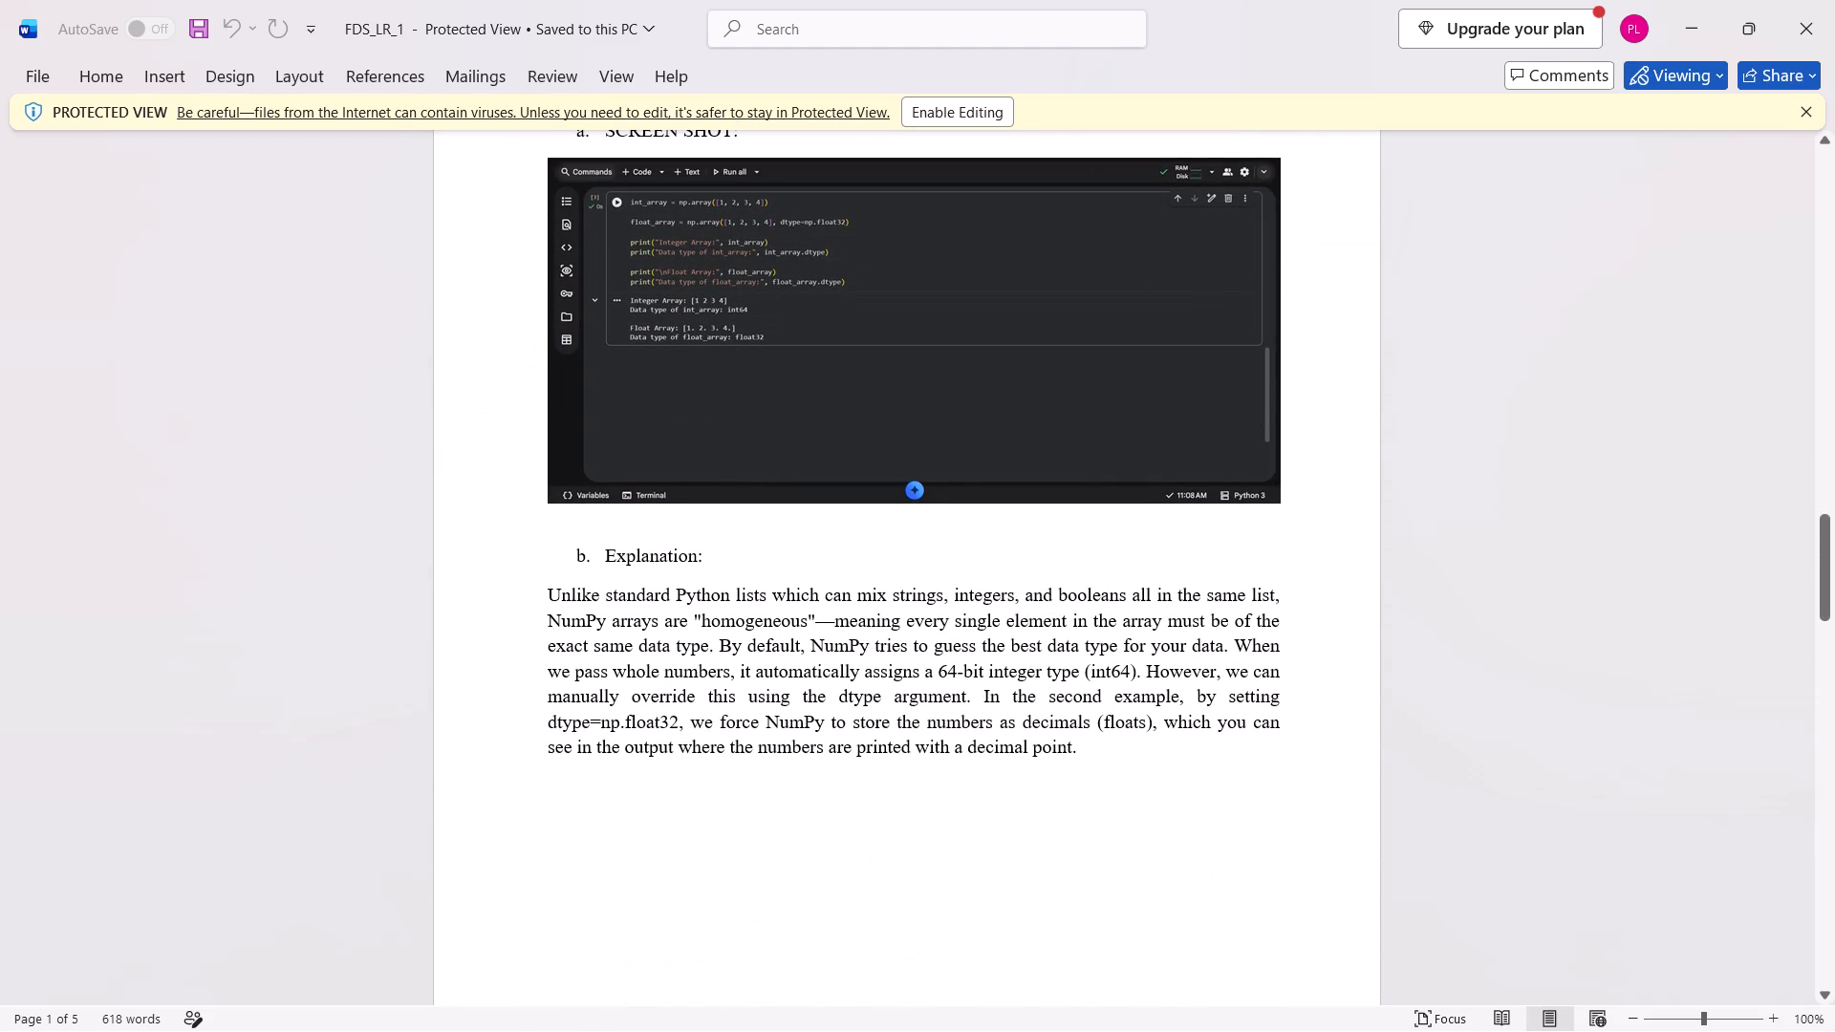
# Look through the section layout of the FDS_LR_1 sample report and close it to return to the Assignment_format document.
pyautogui.scroll(-1, 745, 883)
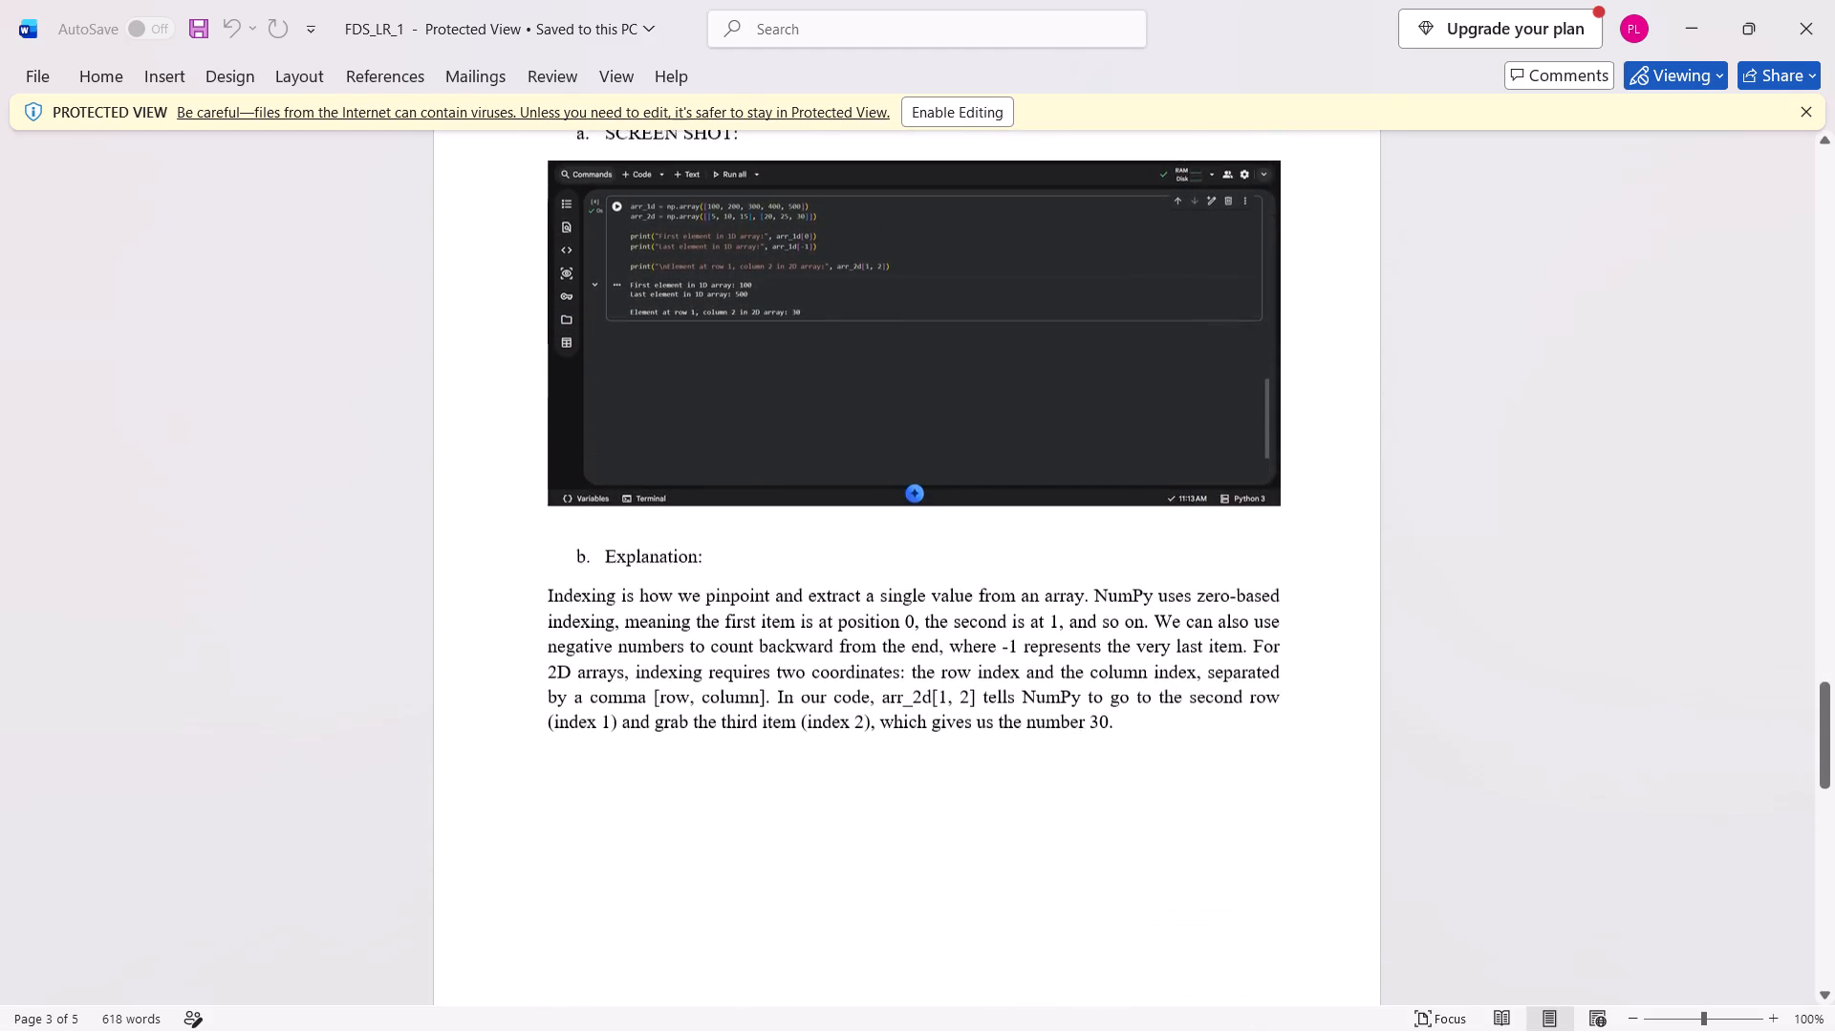
pyautogui.scroll(-2, 745, 883)
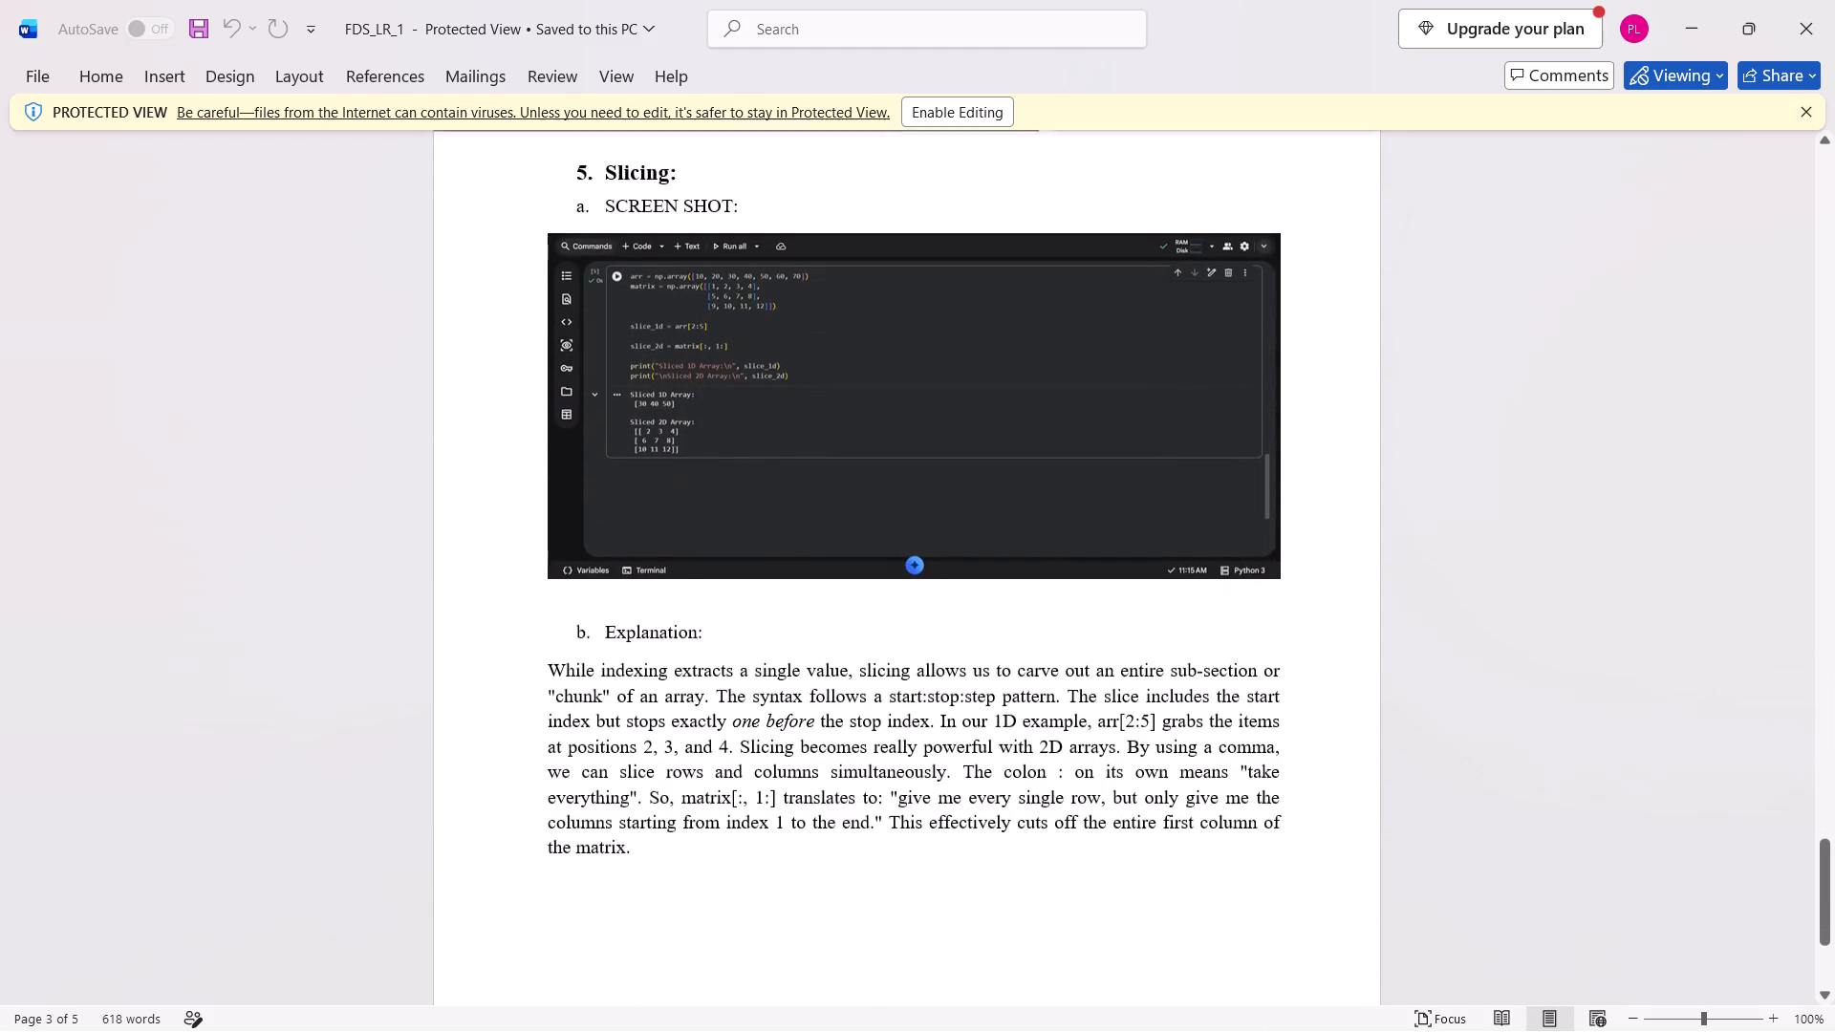
pyautogui.scroll(-1, 745, 883)
pyautogui.scroll(4, 745, 883)
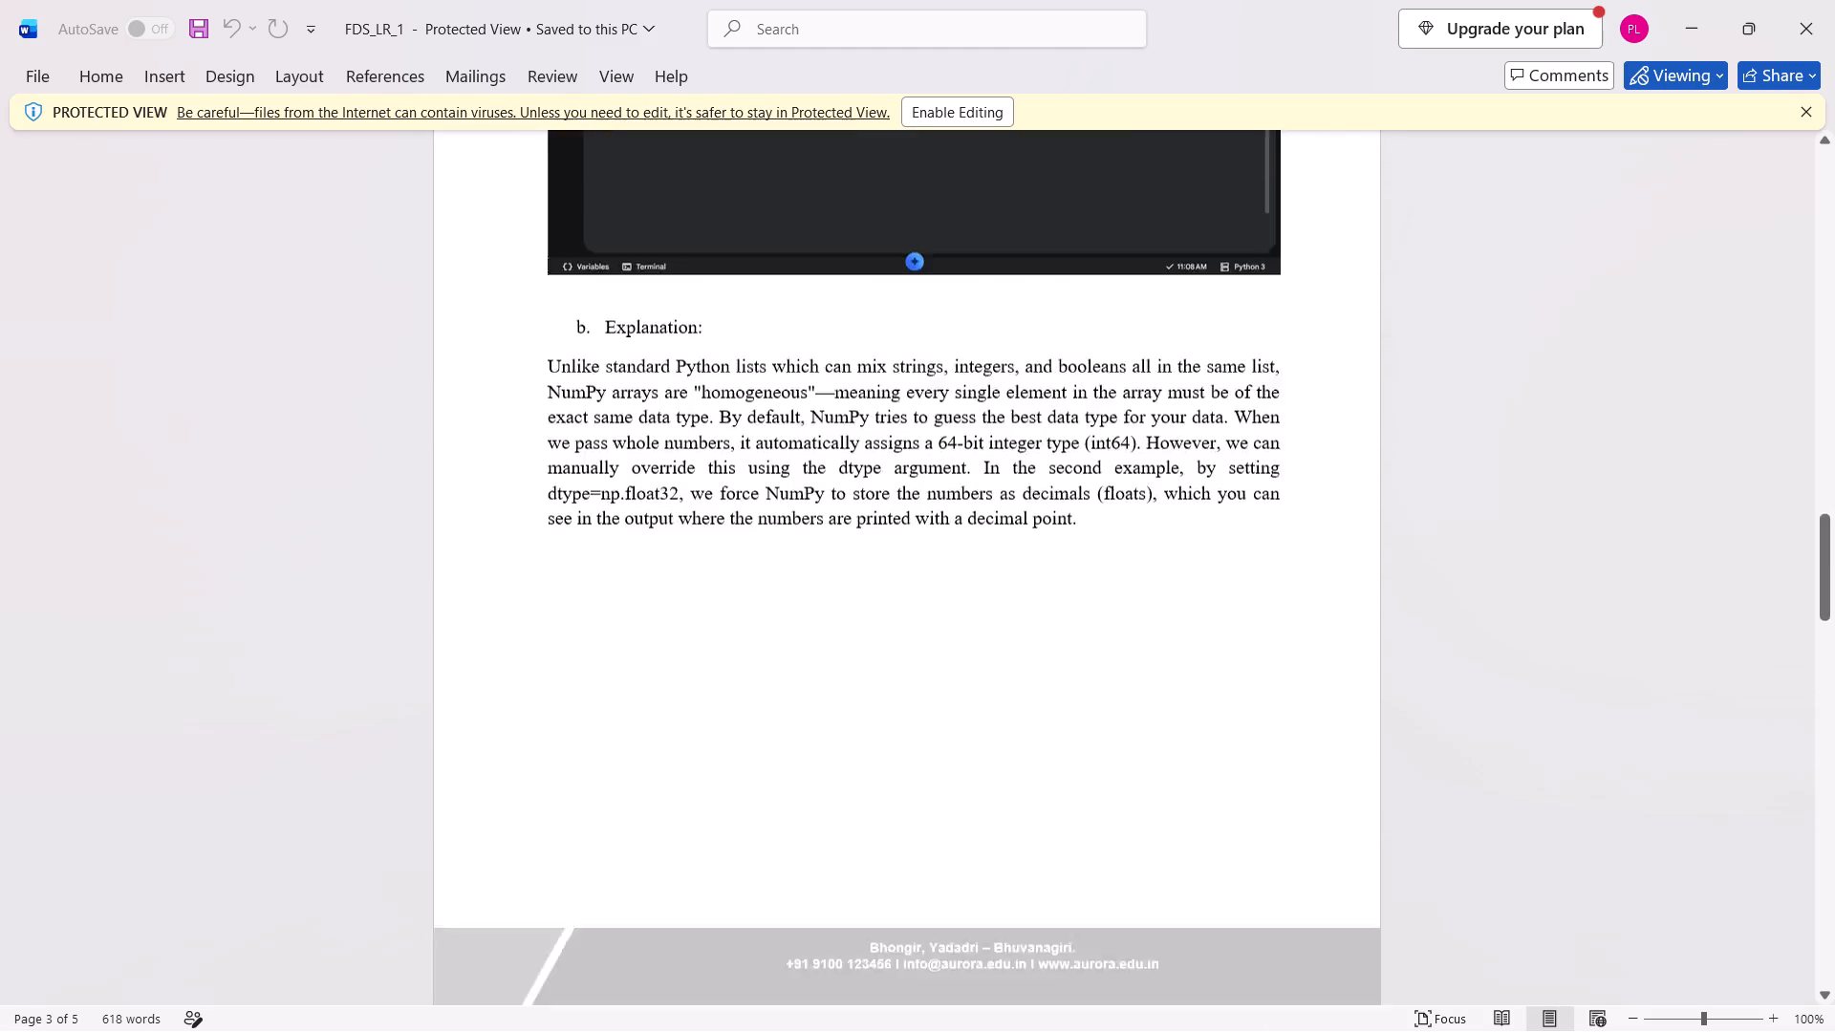
pyautogui.scroll(3, 745, 883)
pyautogui.click(1834, 0)
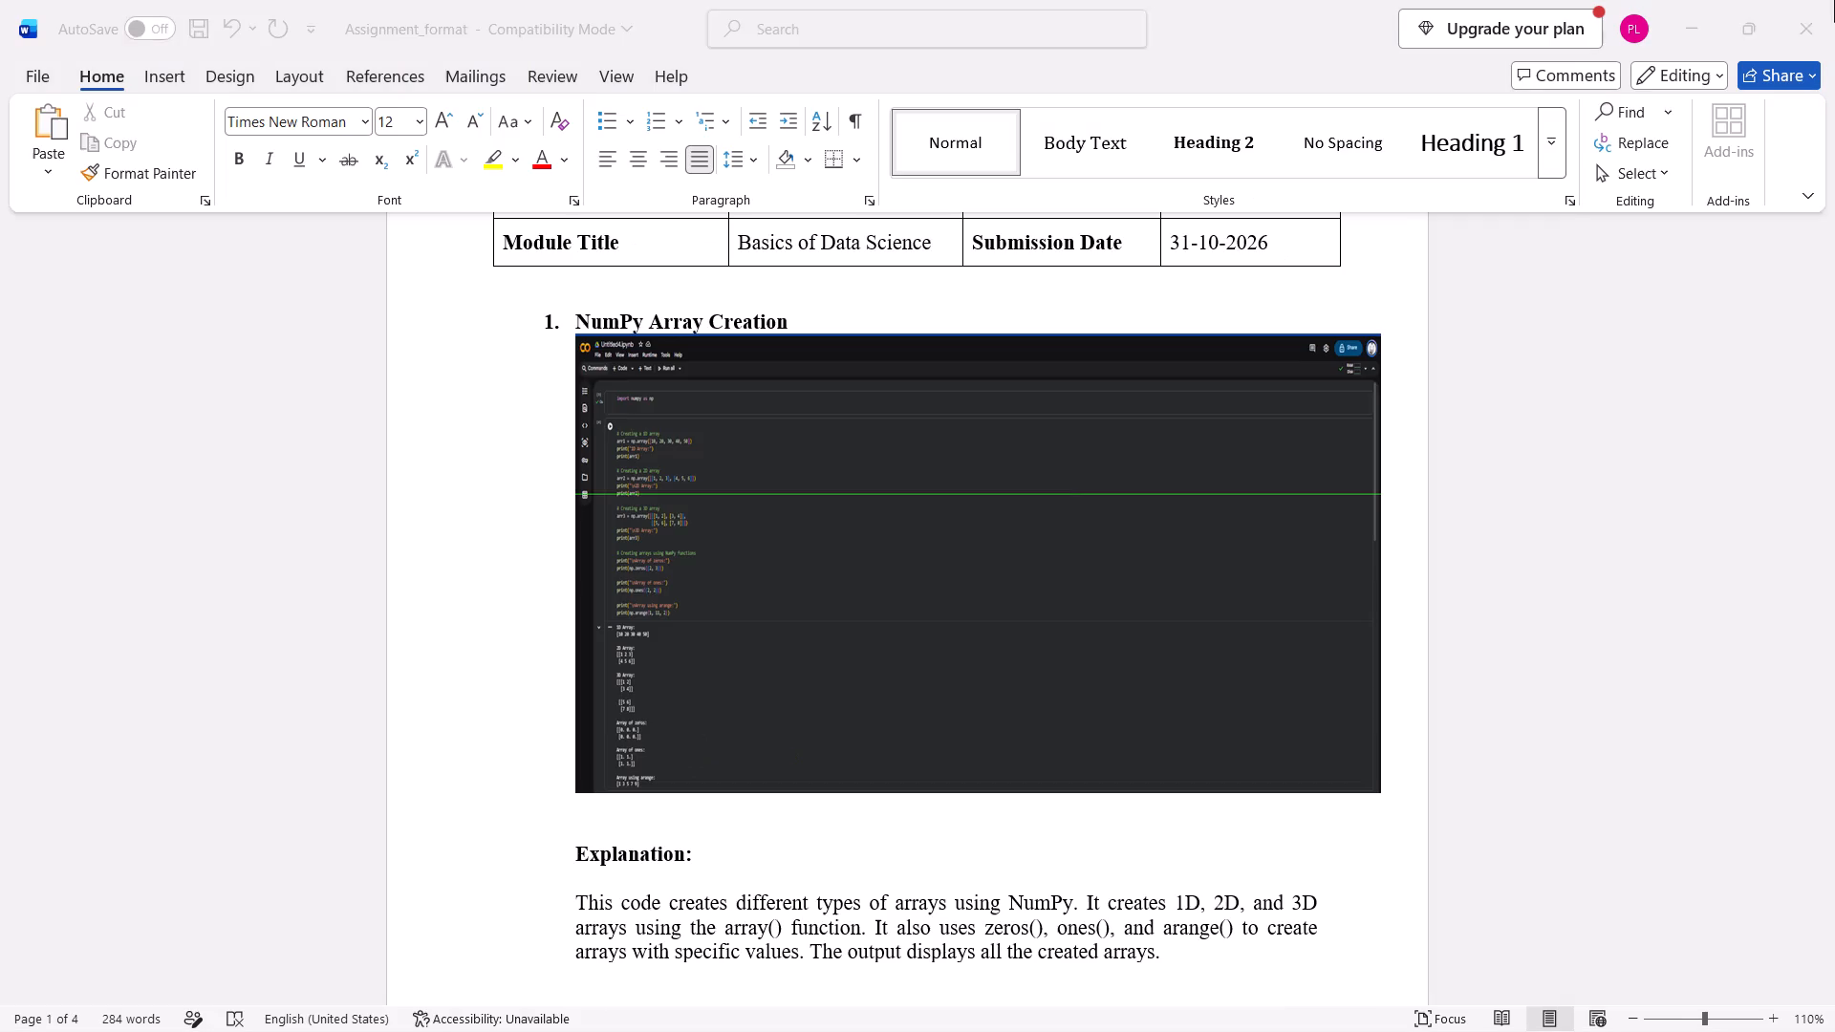
# Insert an unnumbered blank line between the "1. NumPy Array Creation" heading and its screenshot.
pyautogui.scroll(-1, 1020, 710)
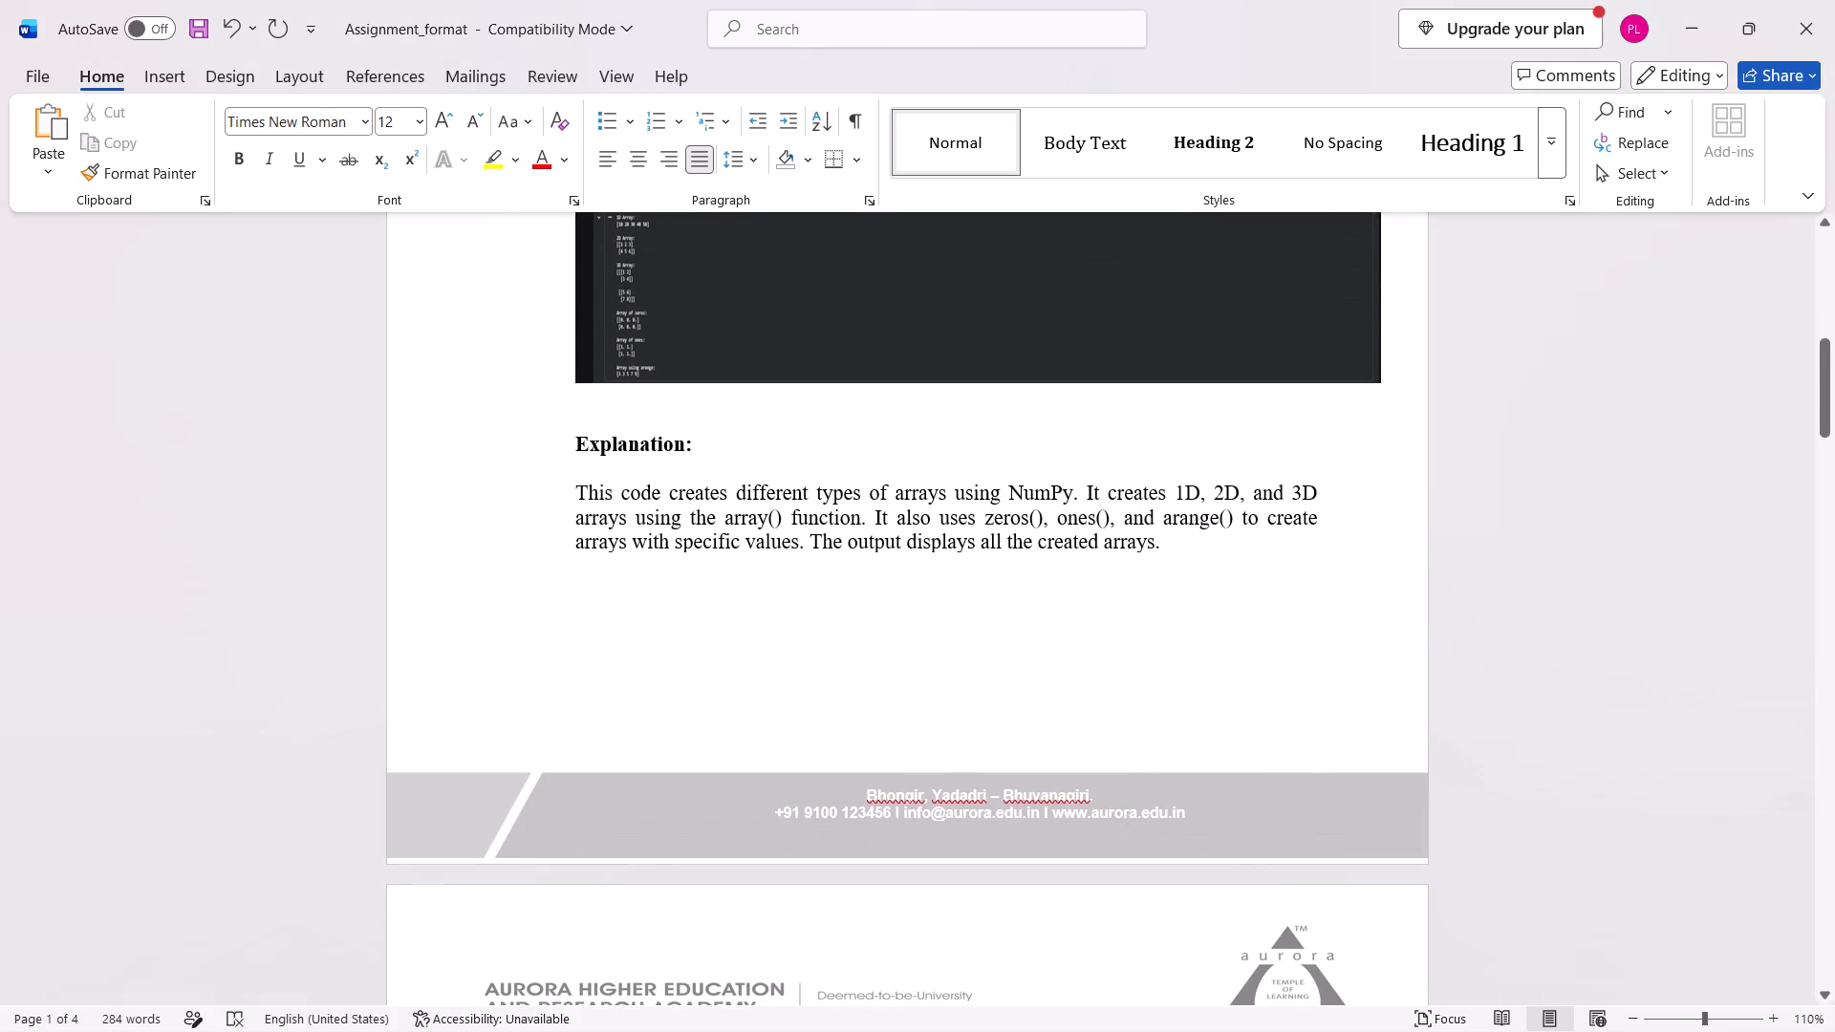
pyautogui.scroll(1, 1020, 710)
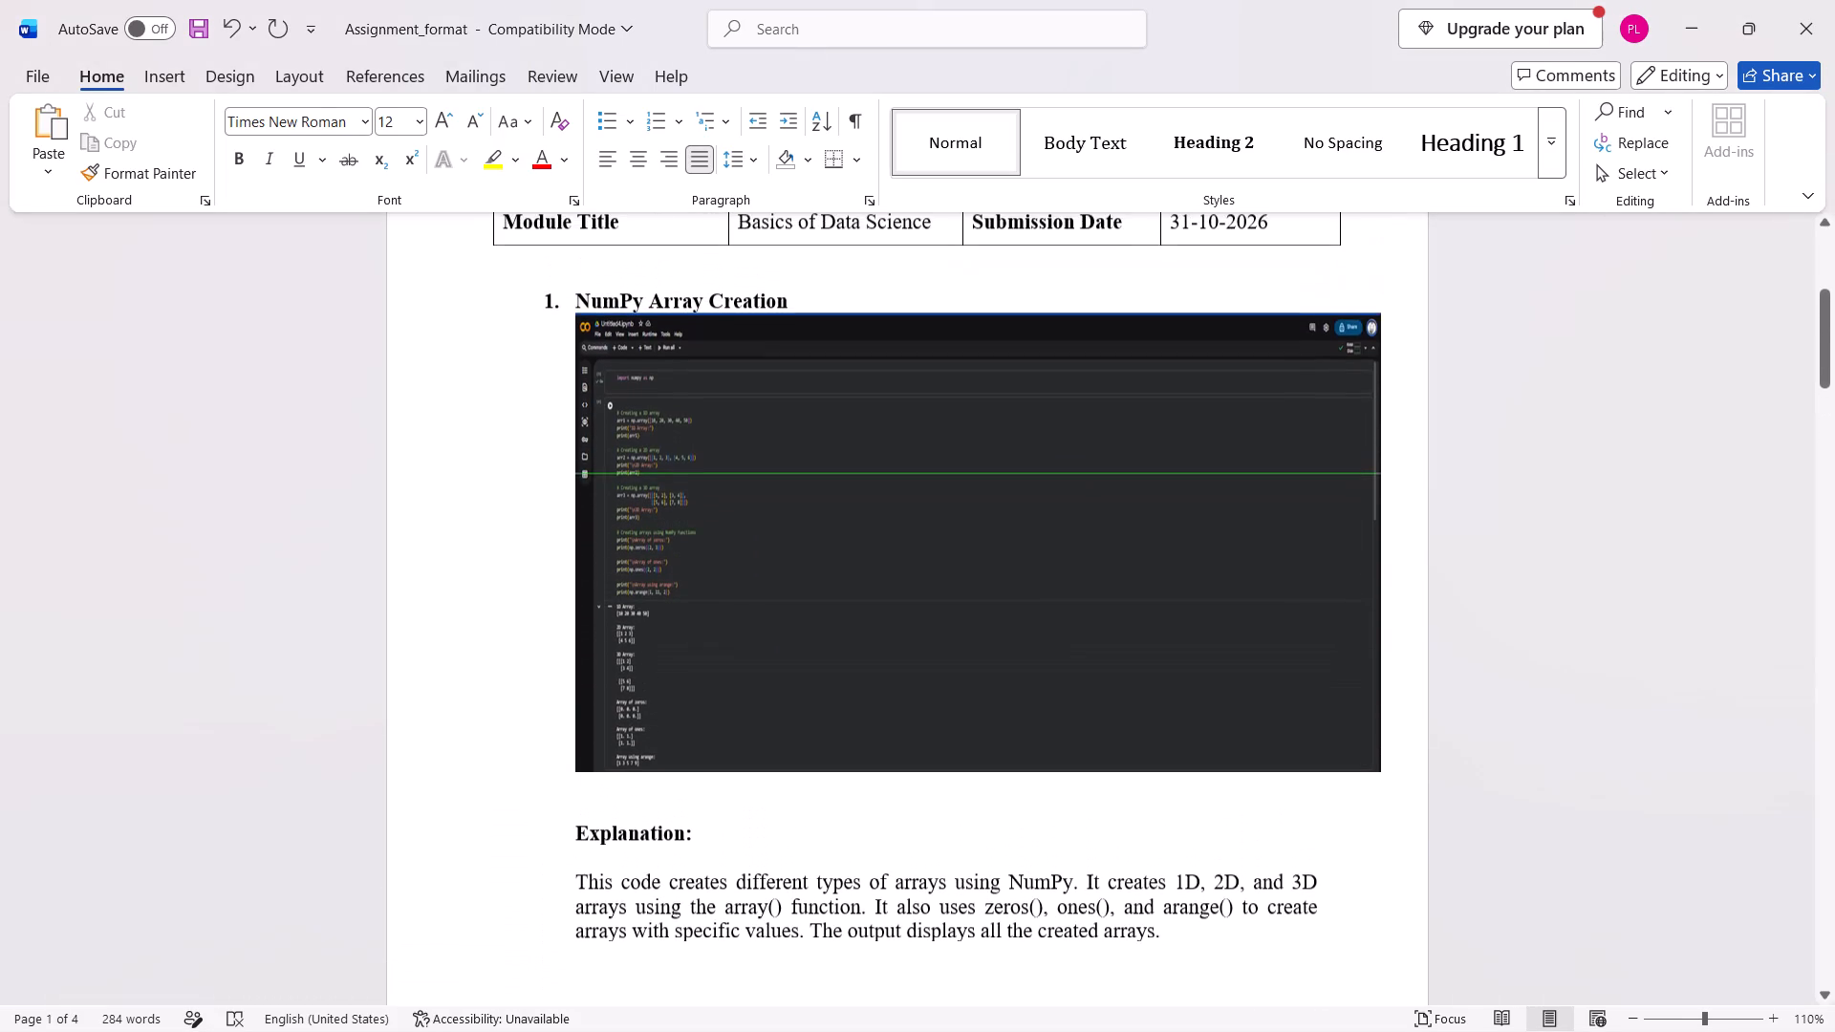
pyautogui.click(792, 311)
pyautogui.press('Return')
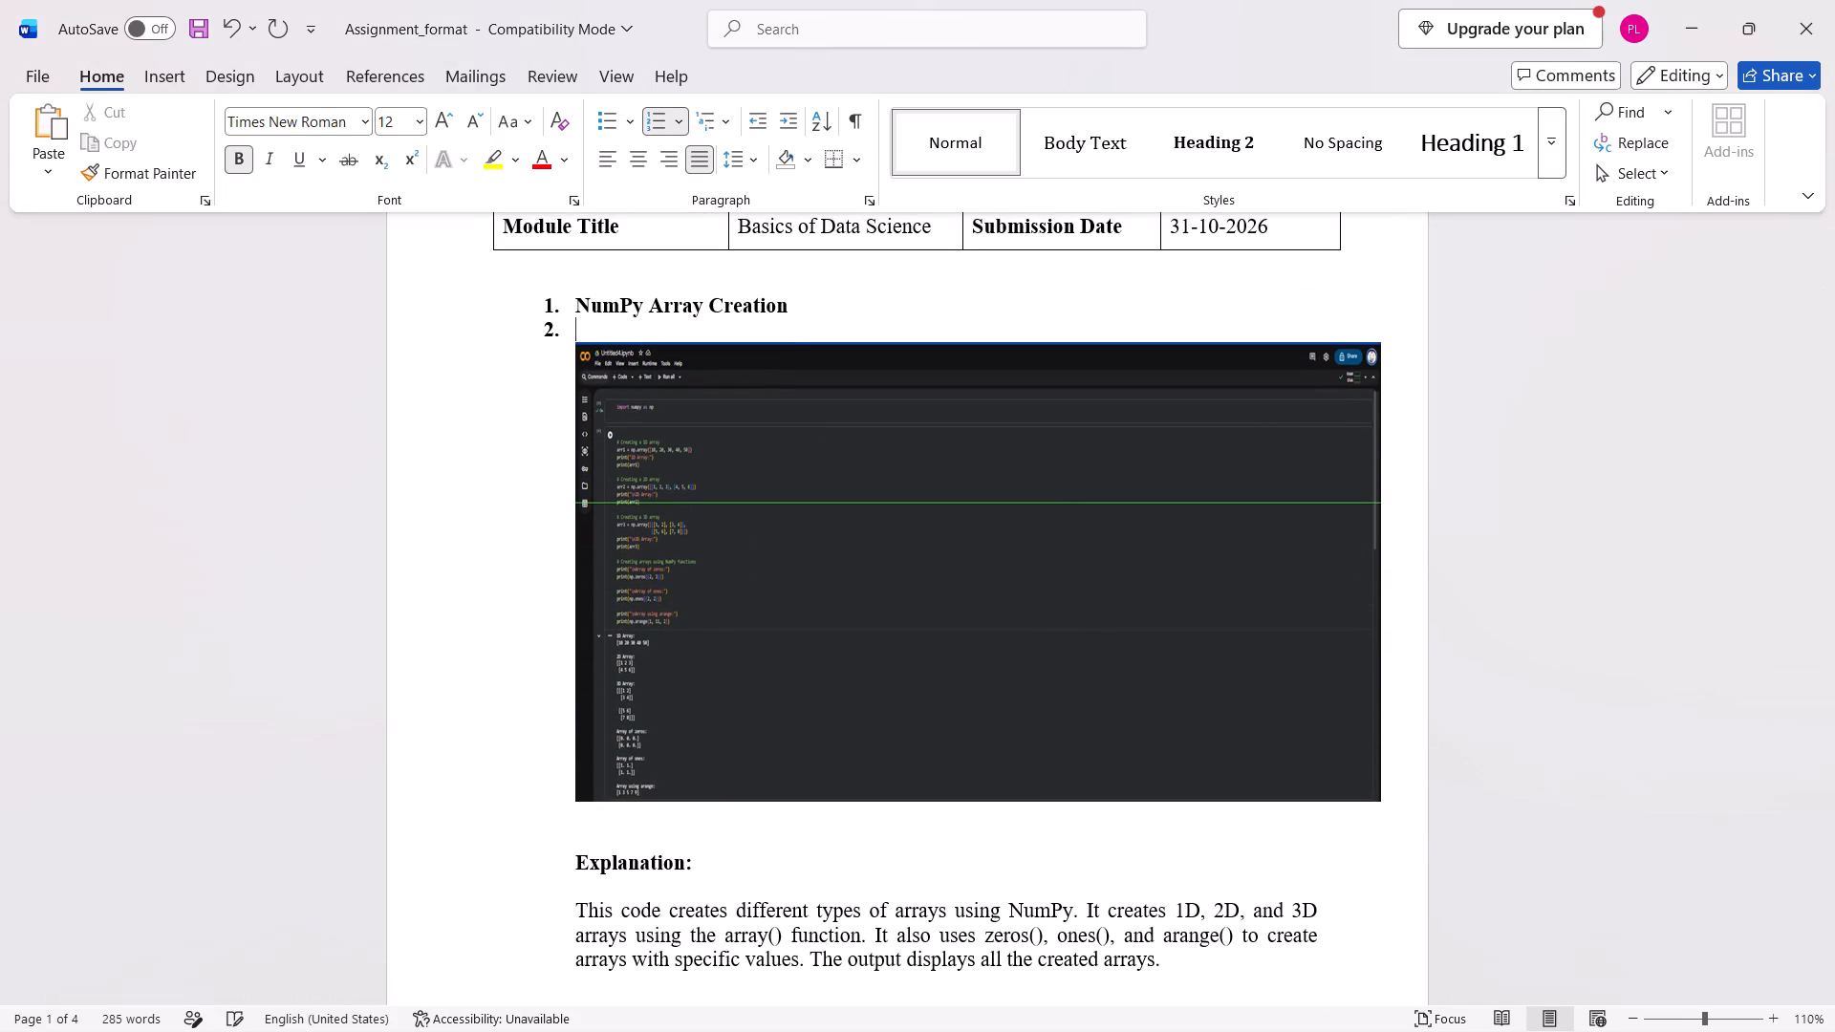
pyautogui.press('BackSpace')
# Insert an unnumbered blank line between the "2. NumPy Attributes" heading and its screenshot.
pyautogui.scroll(-1, 792, 311)
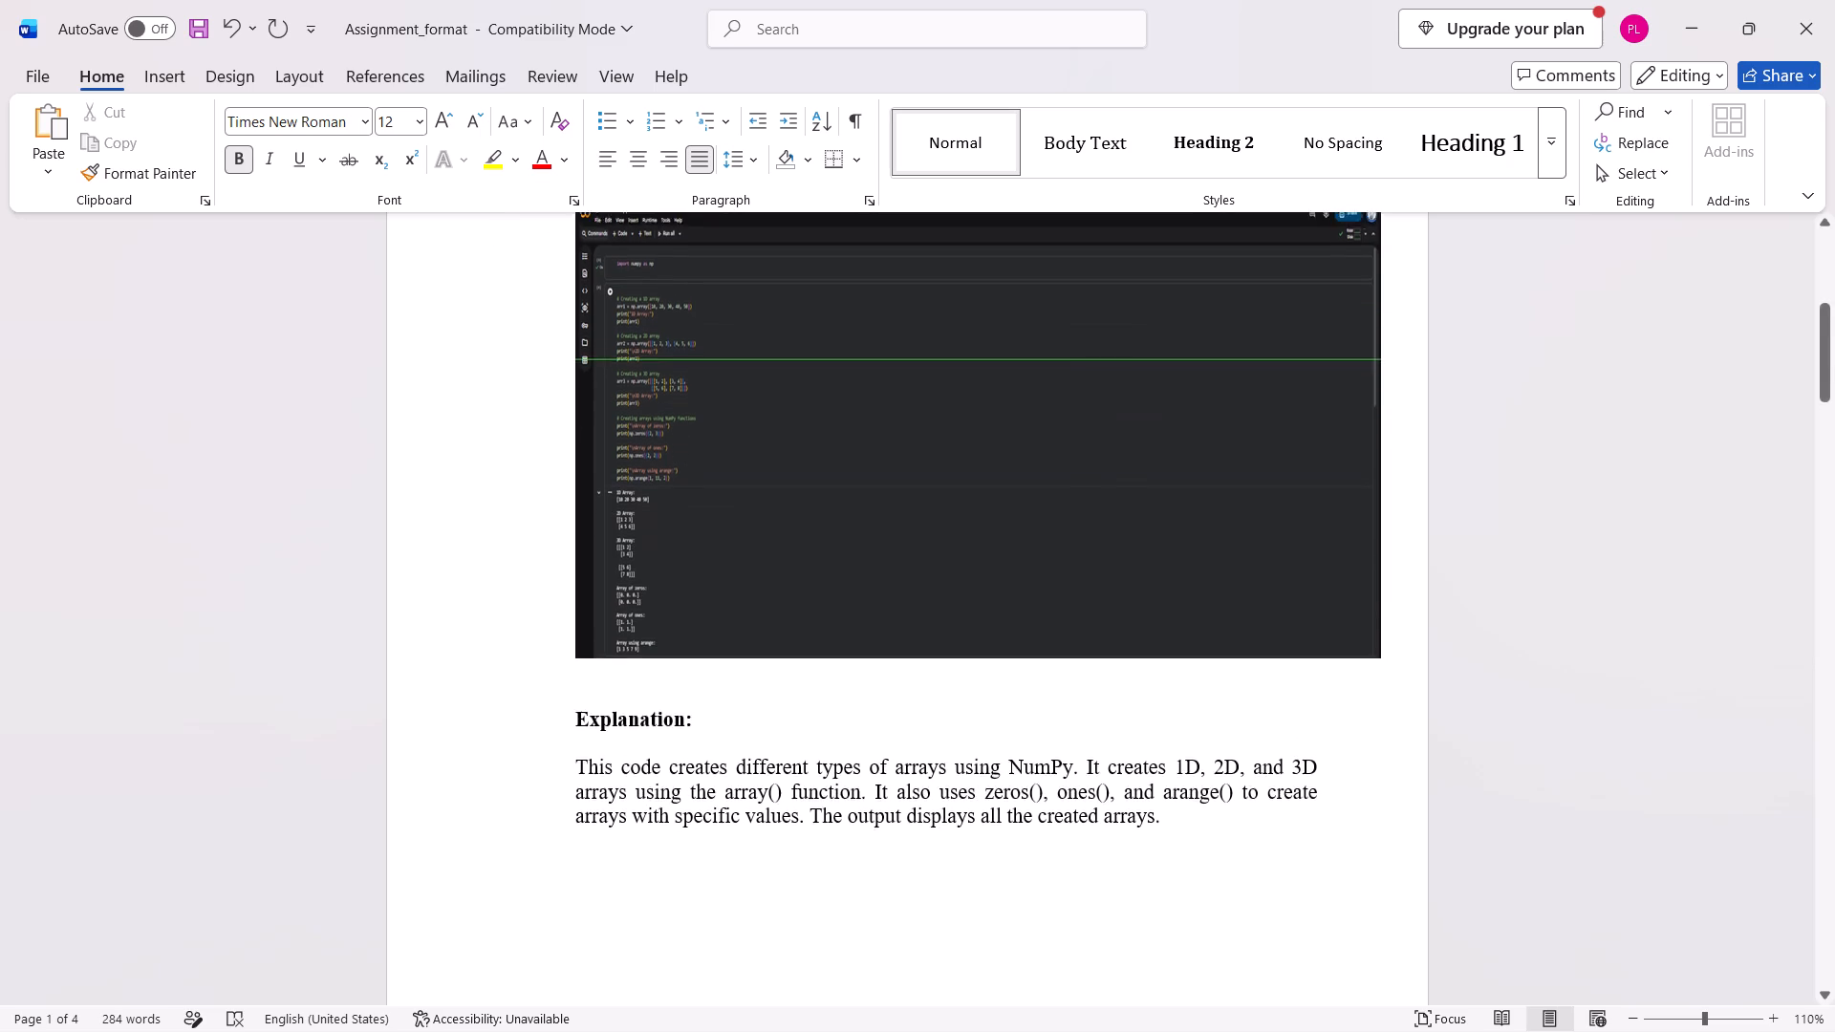
pyautogui.scroll(-1, 792, 311)
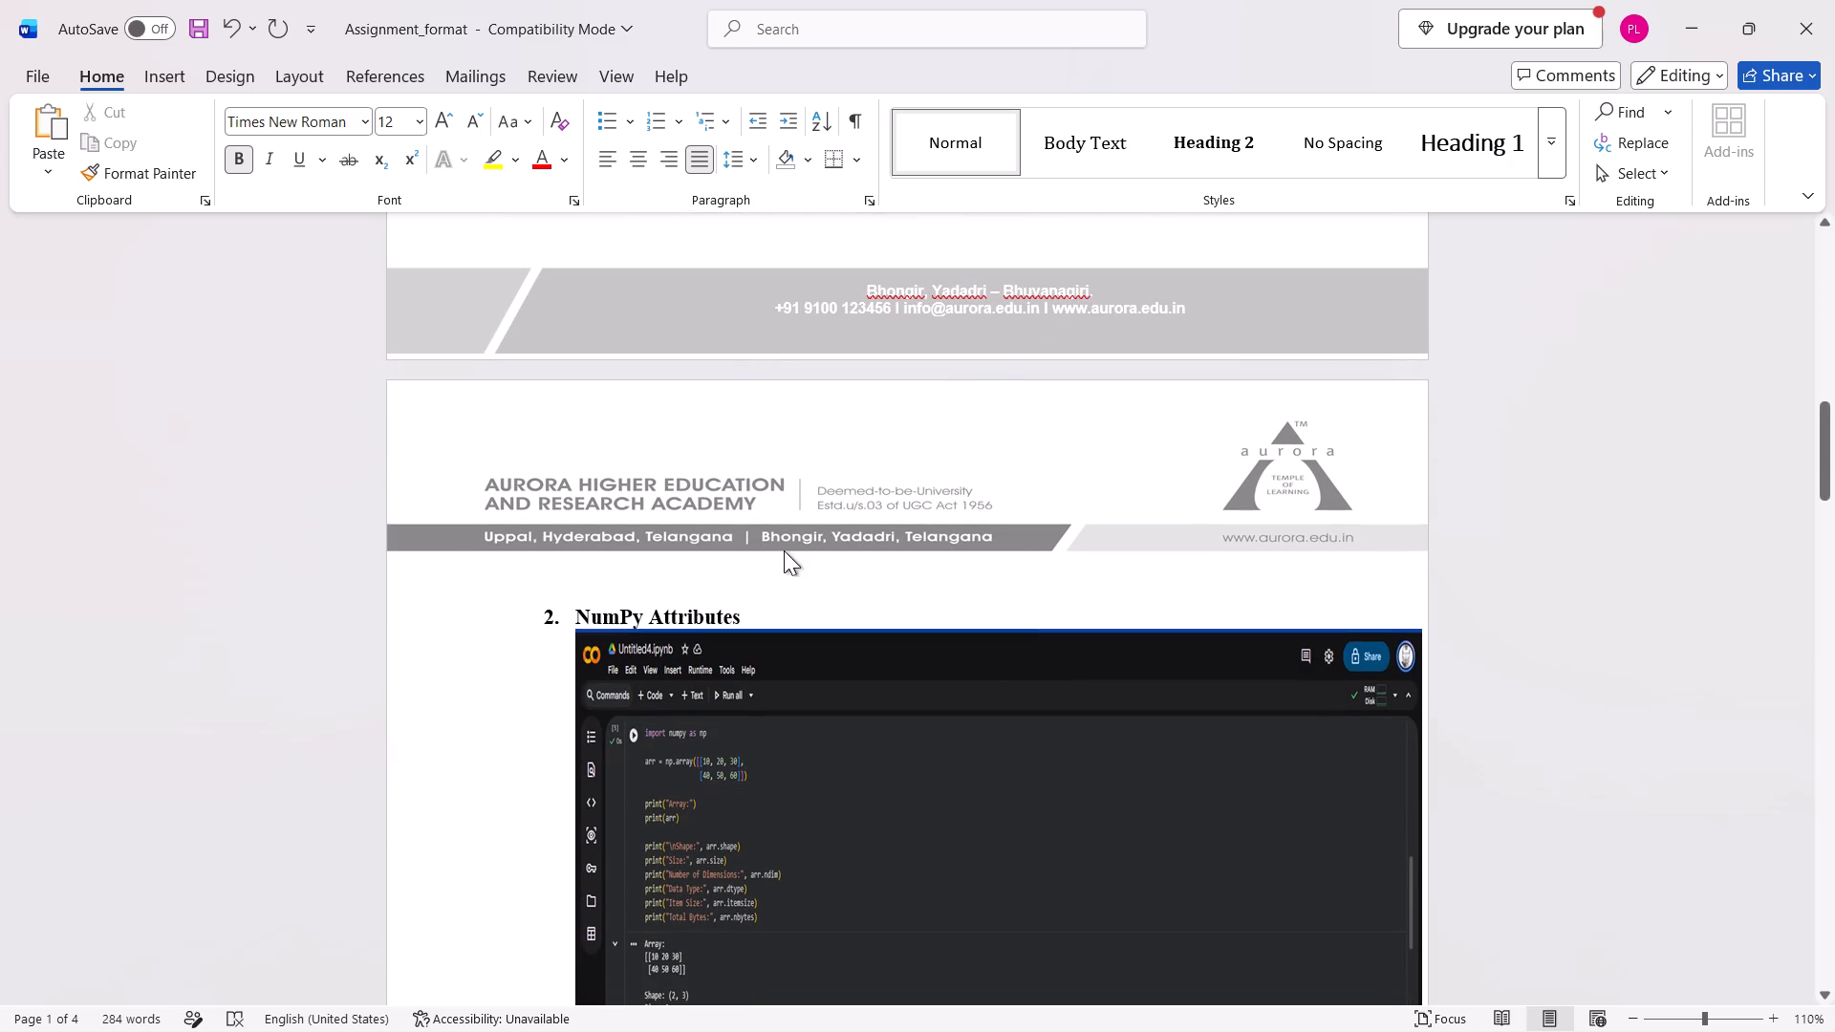
pyautogui.click(795, 599)
pyautogui.press('Right')
pyautogui.press('Right')
pyautogui.press('Right')
pyautogui.press('Right')
pyautogui.press('Right')
pyautogui.press('Right')
pyautogui.press('Right')
pyautogui.press('Right')
pyautogui.press('Right')
pyautogui.press('Right')
pyautogui.press('Right')
pyautogui.press('Right')
pyautogui.press('Right')
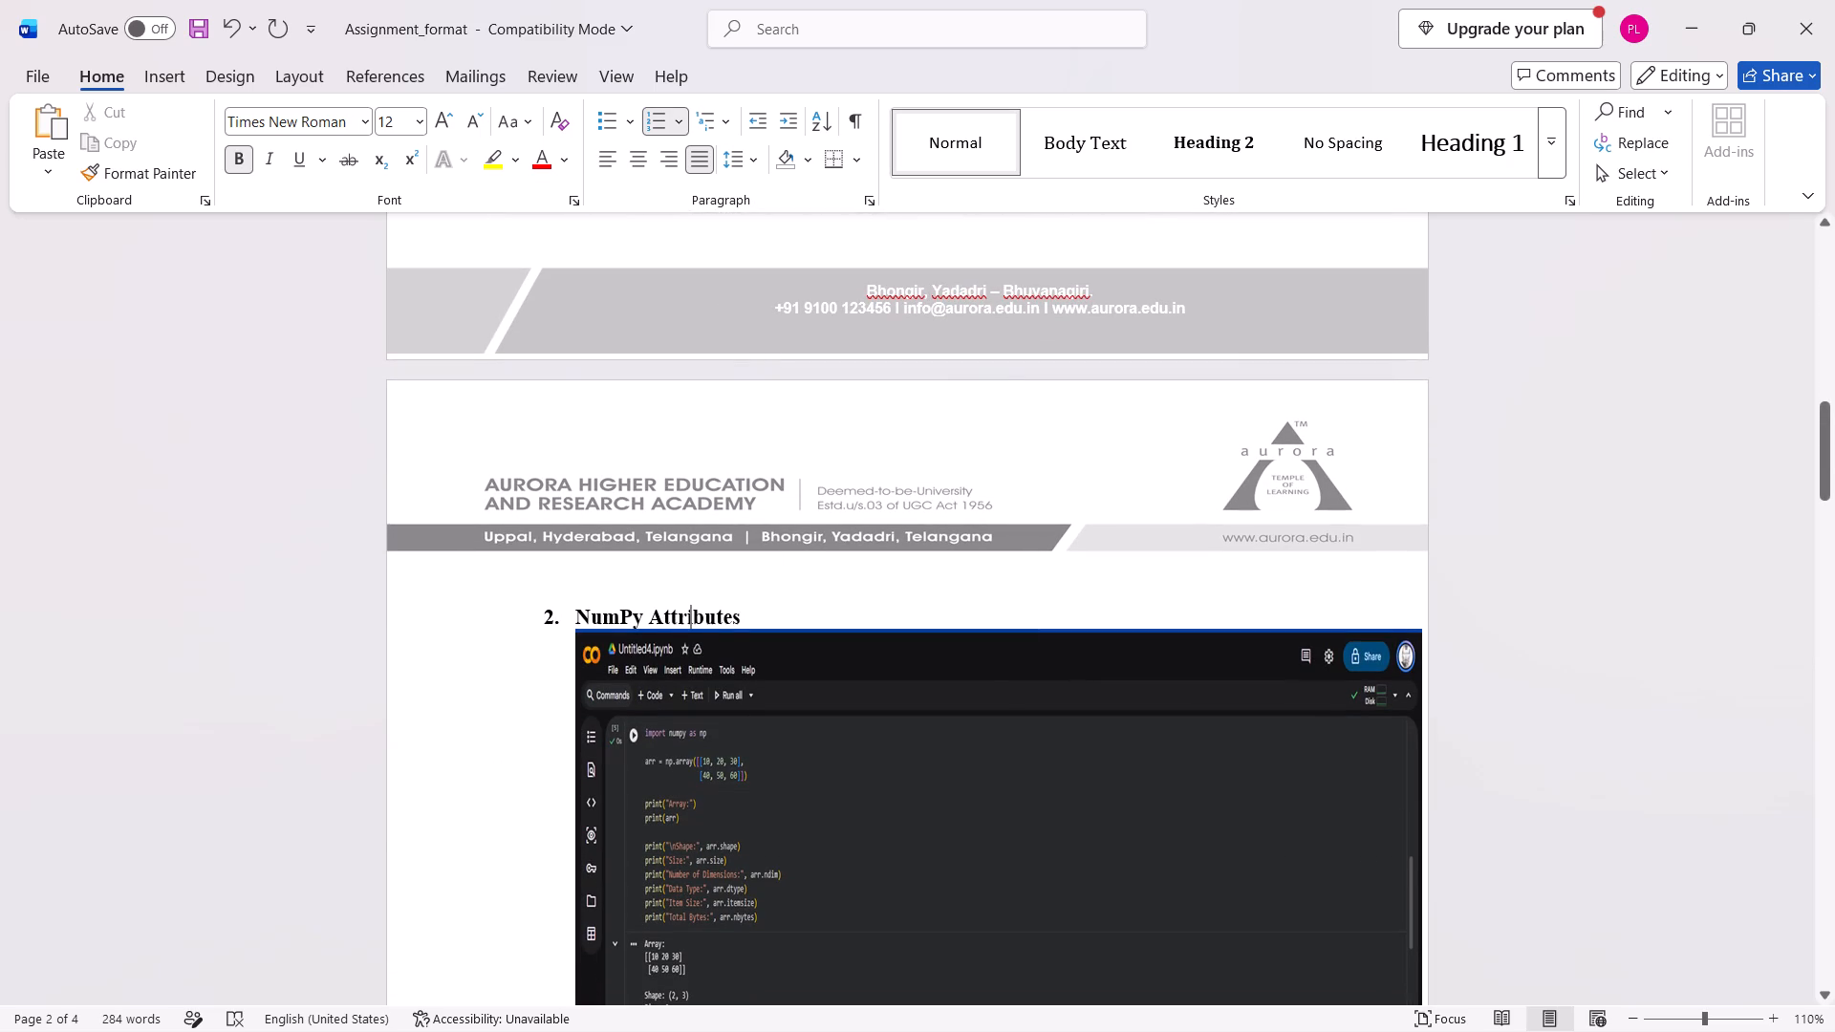
pyautogui.press('Right')
pyautogui.press('Right')
pyautogui.press('Right')
pyautogui.press('Right')
pyautogui.press('Right')
pyautogui.press('Return')
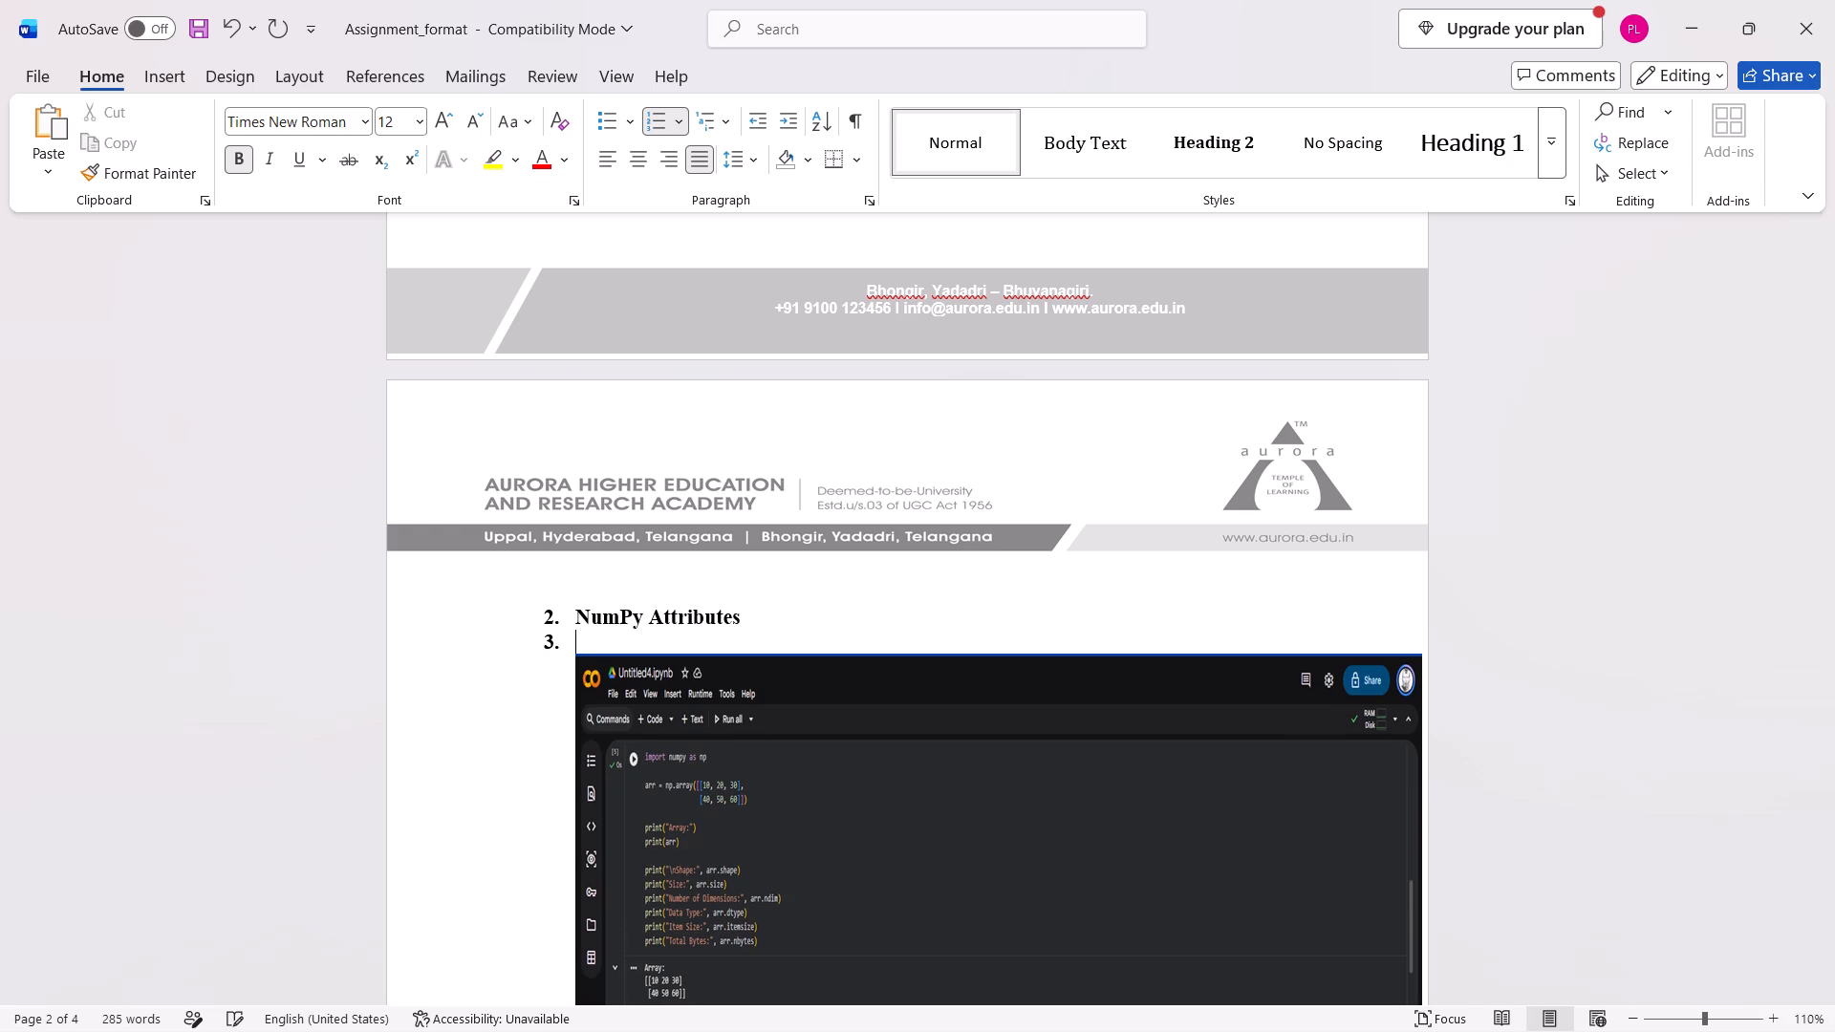
pyautogui.press('BackSpace')
# Insert blank lines after the NumPy Attributes explanation until the "3. NumPy Data Types" heading moves to the following page.
pyautogui.scroll(-1, 795, 599)
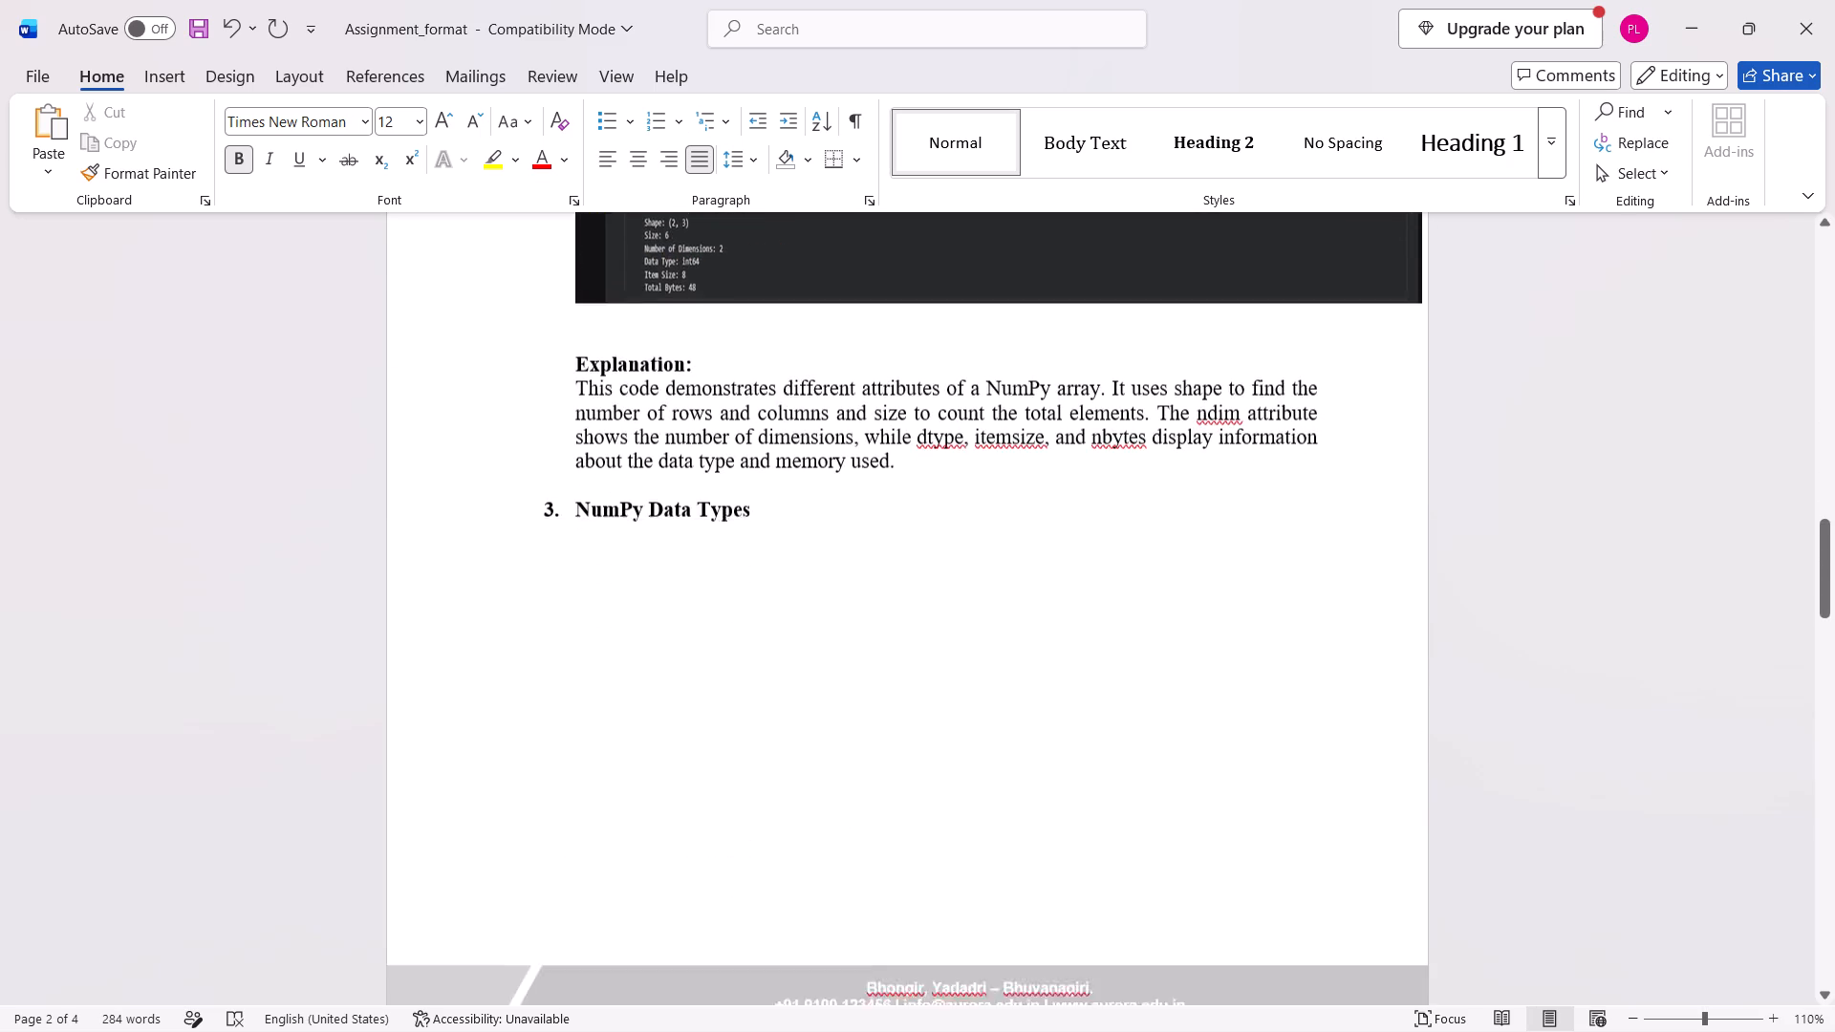
pyautogui.scroll(-1, 795, 599)
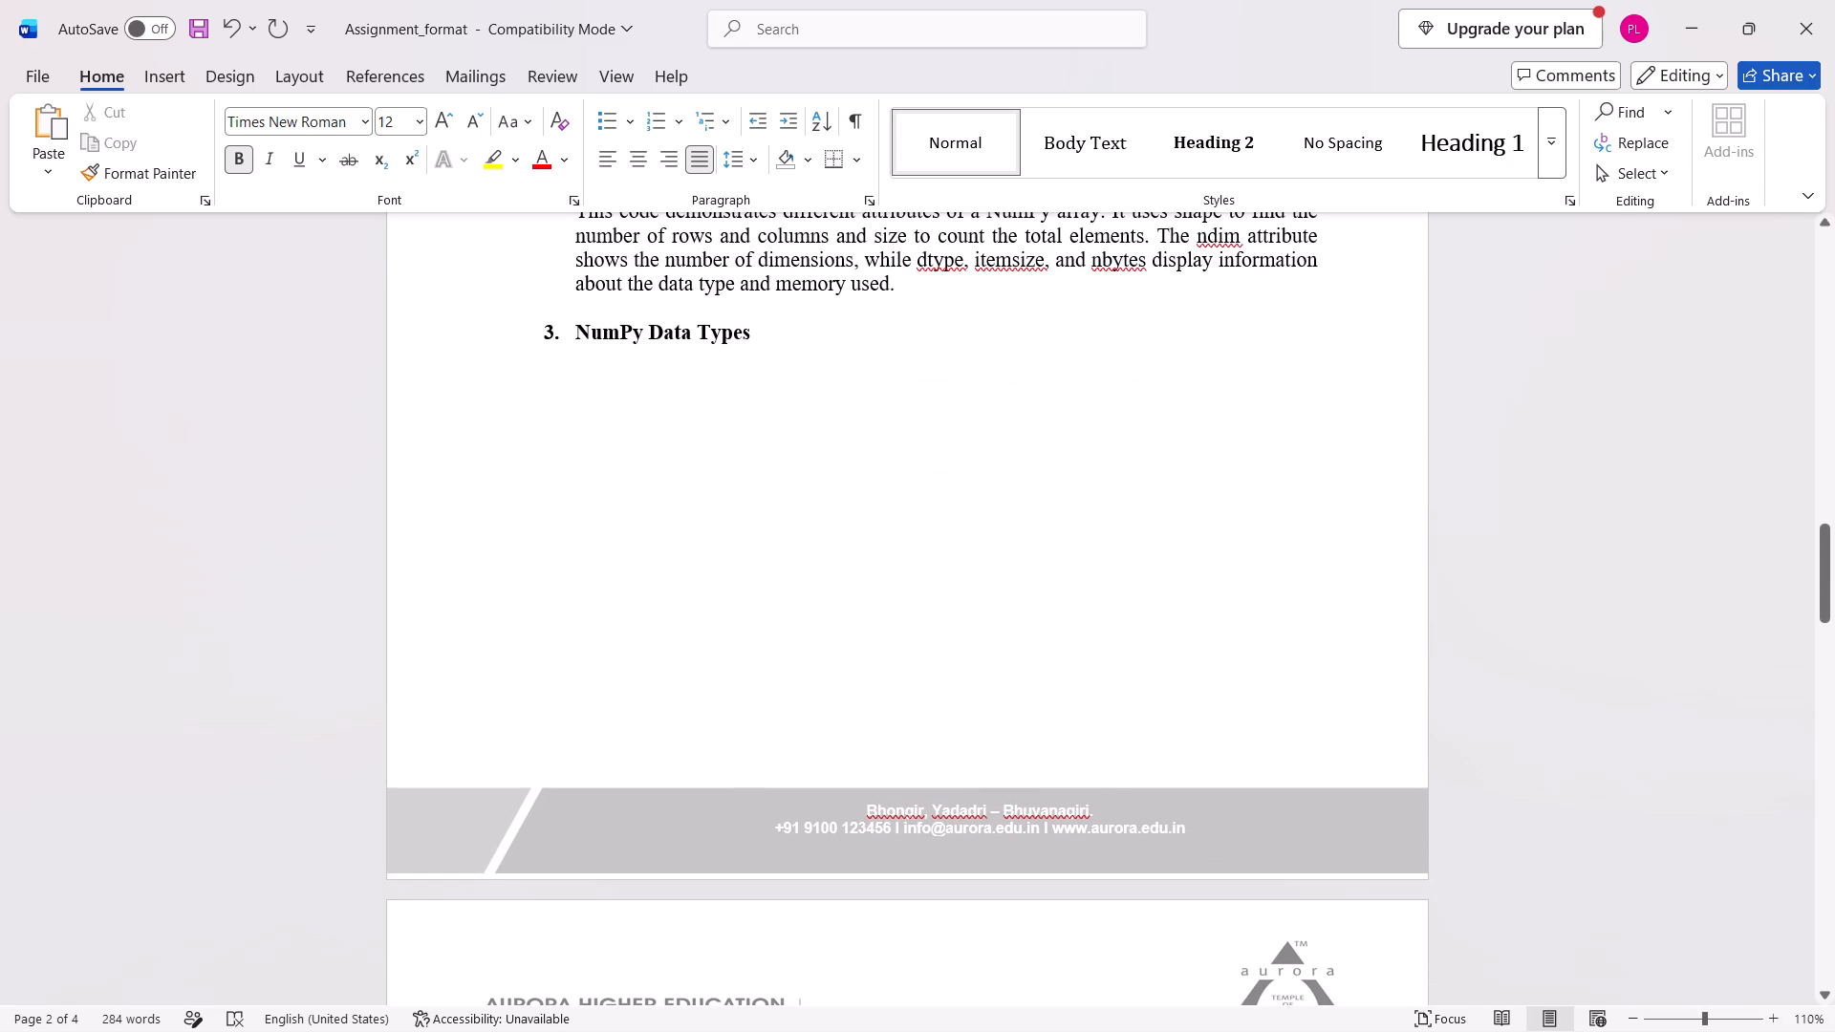
pyautogui.click(908, 270)
pyautogui.click(913, 289)
pyautogui.press('Return')
pyautogui.press('Return')
pyautogui.press('Return')
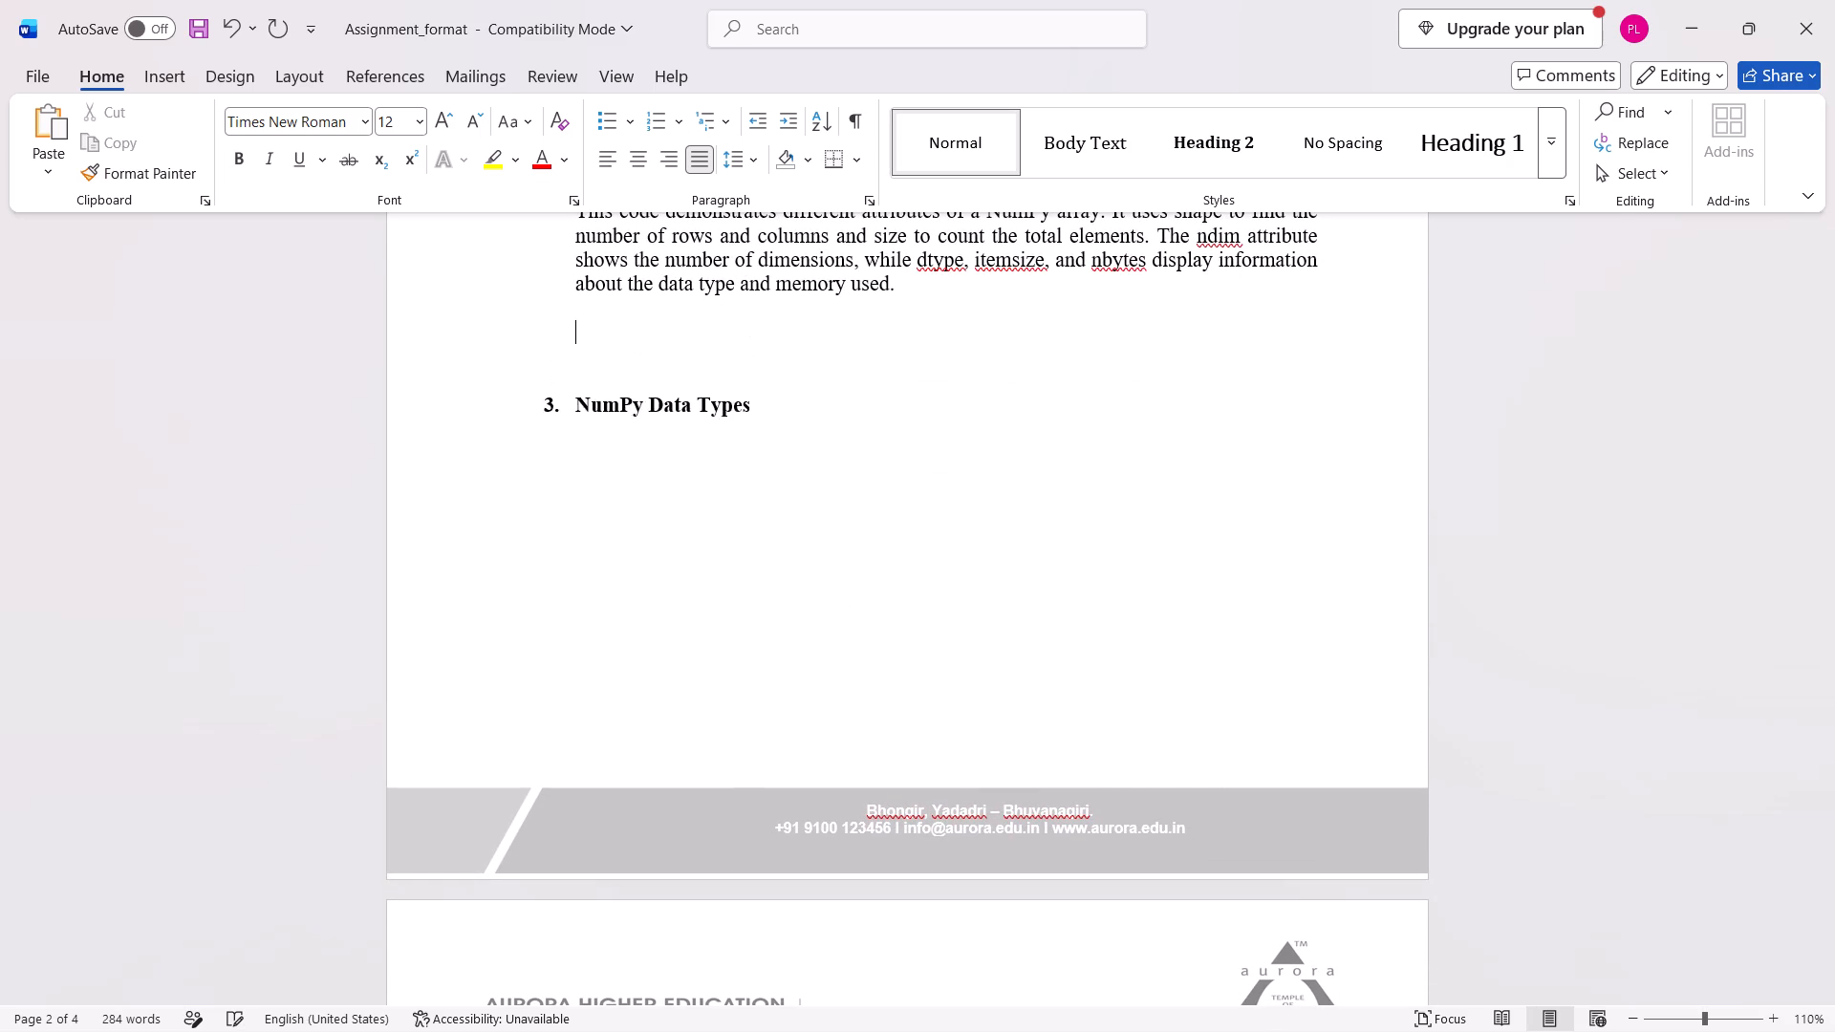
pyautogui.press('Return')
pyautogui.press('Return')
pyautogui.press('Return')
pyautogui.press('Return')
pyautogui.press('Return')
pyautogui.press('Return')
pyautogui.press('Return')
pyautogui.press('Return')
pyautogui.press('Return')
pyautogui.press('Return')
pyautogui.press('Return')
pyautogui.press('Return')
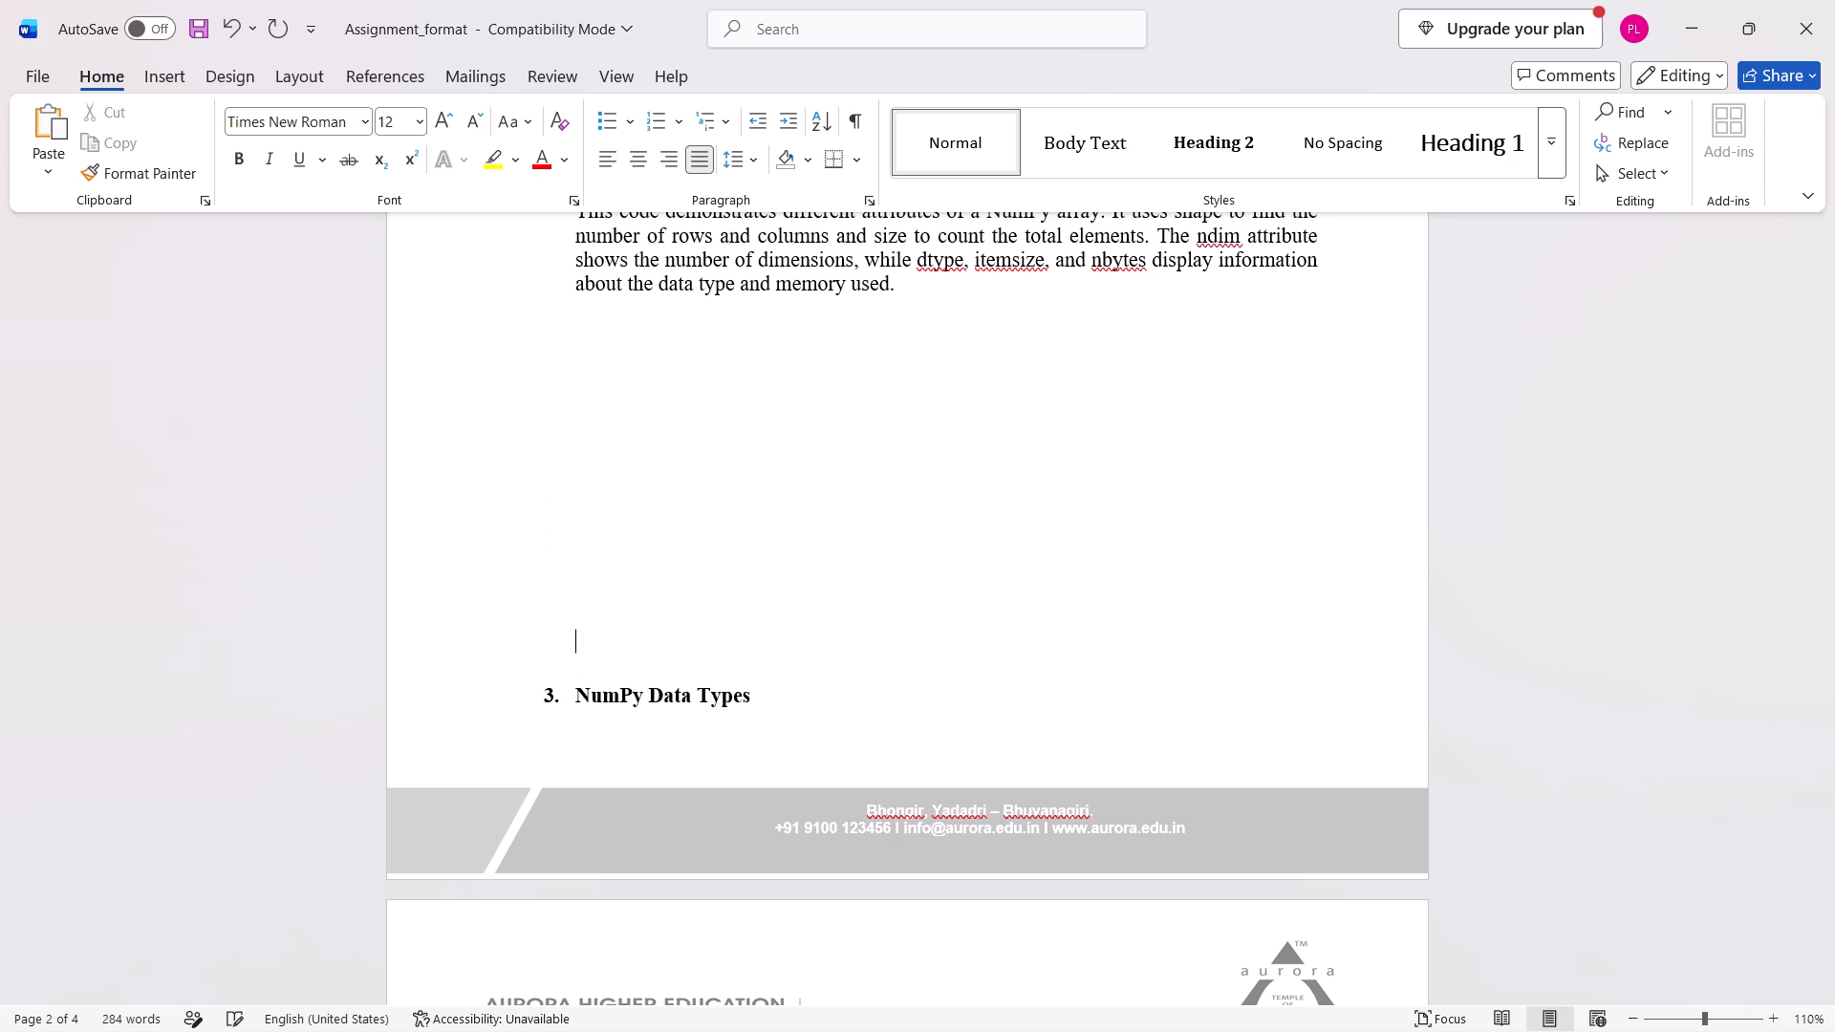
pyautogui.press('Return')
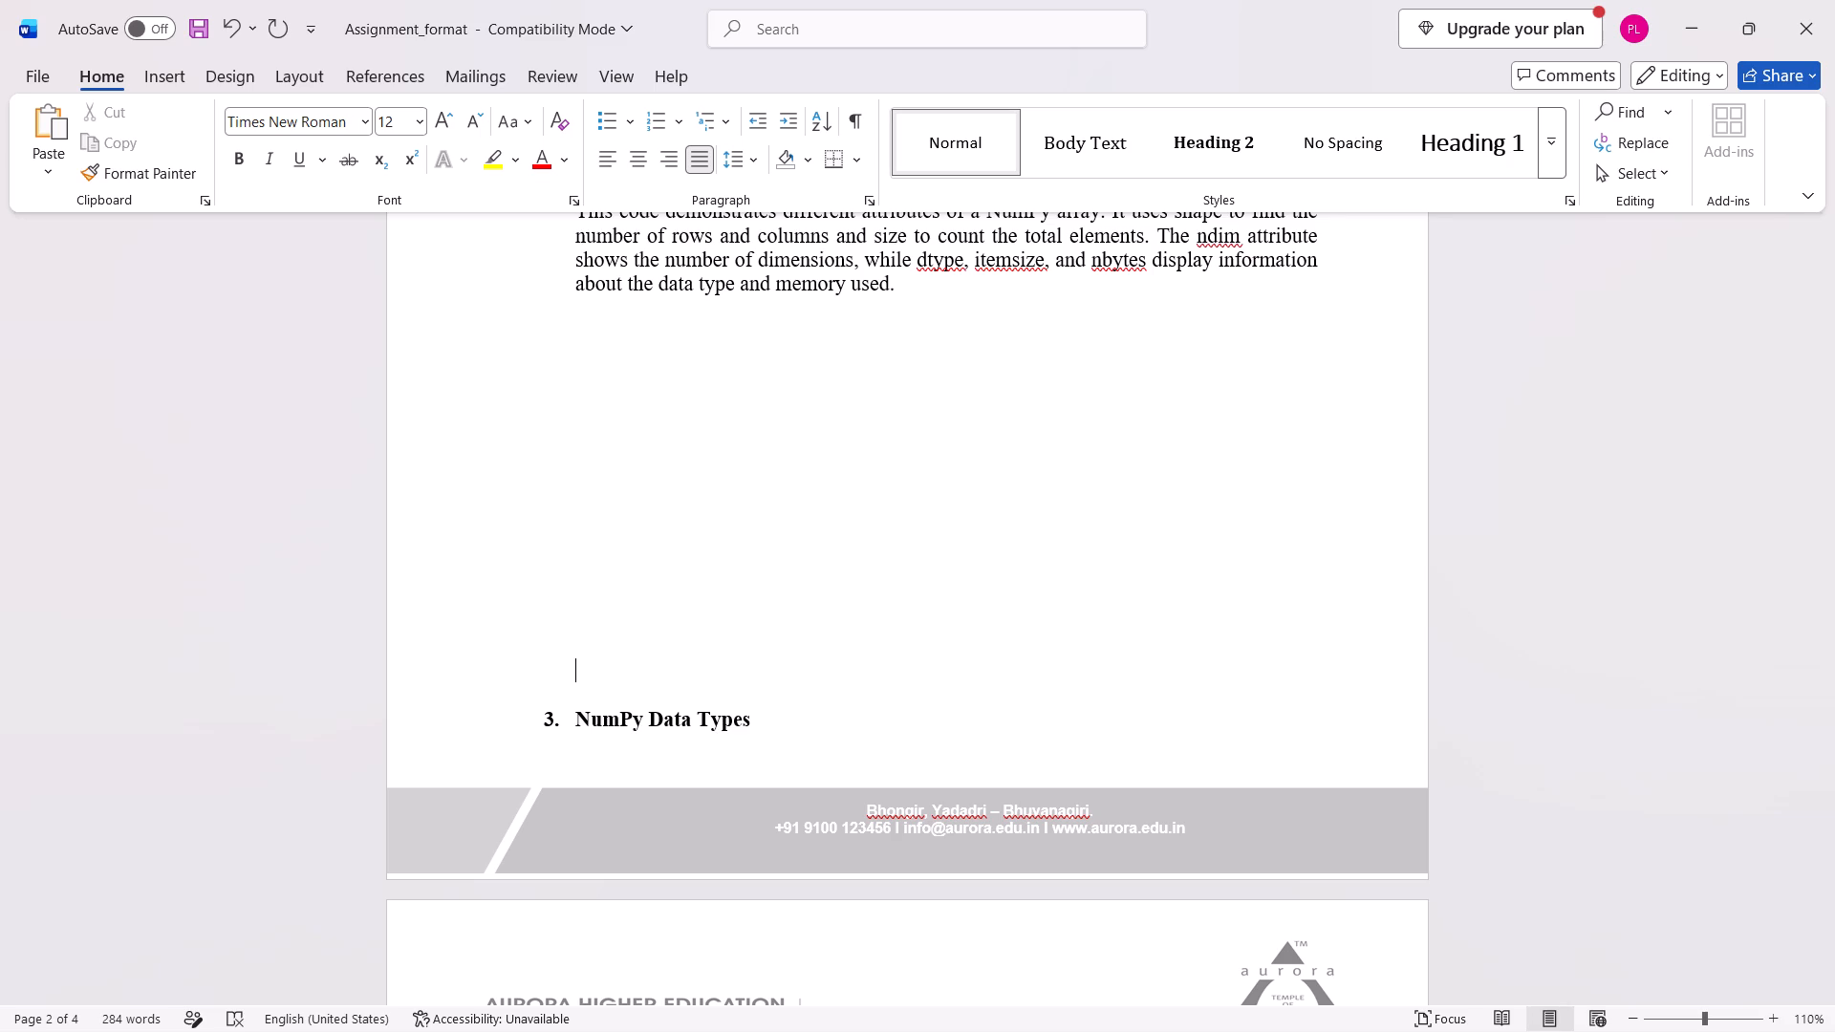
pyautogui.press('Return')
pyautogui.press('Return')
pyautogui.press('Return')
# Insert blank lines after the NumPy Data Types explanation until the "4. Indexing" heading moves to the following page.
pyautogui.scroll(-1, 913, 289)
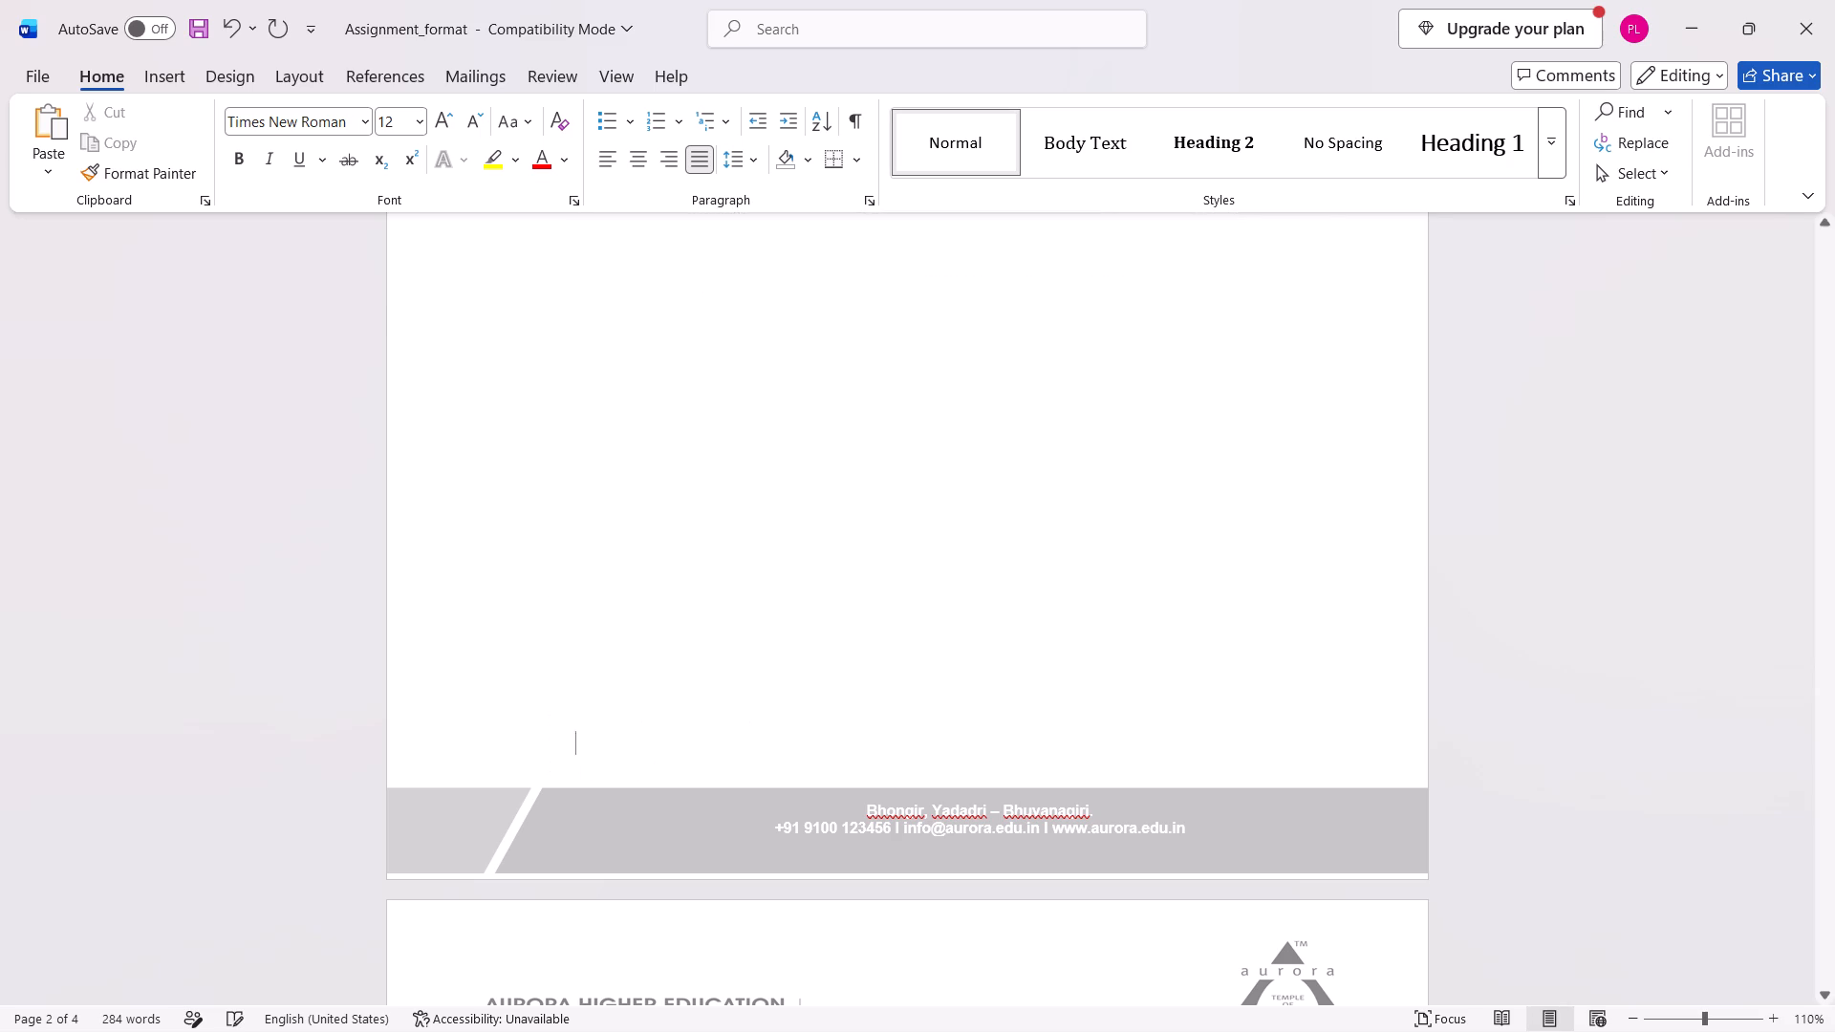
pyautogui.scroll(-1, 913, 289)
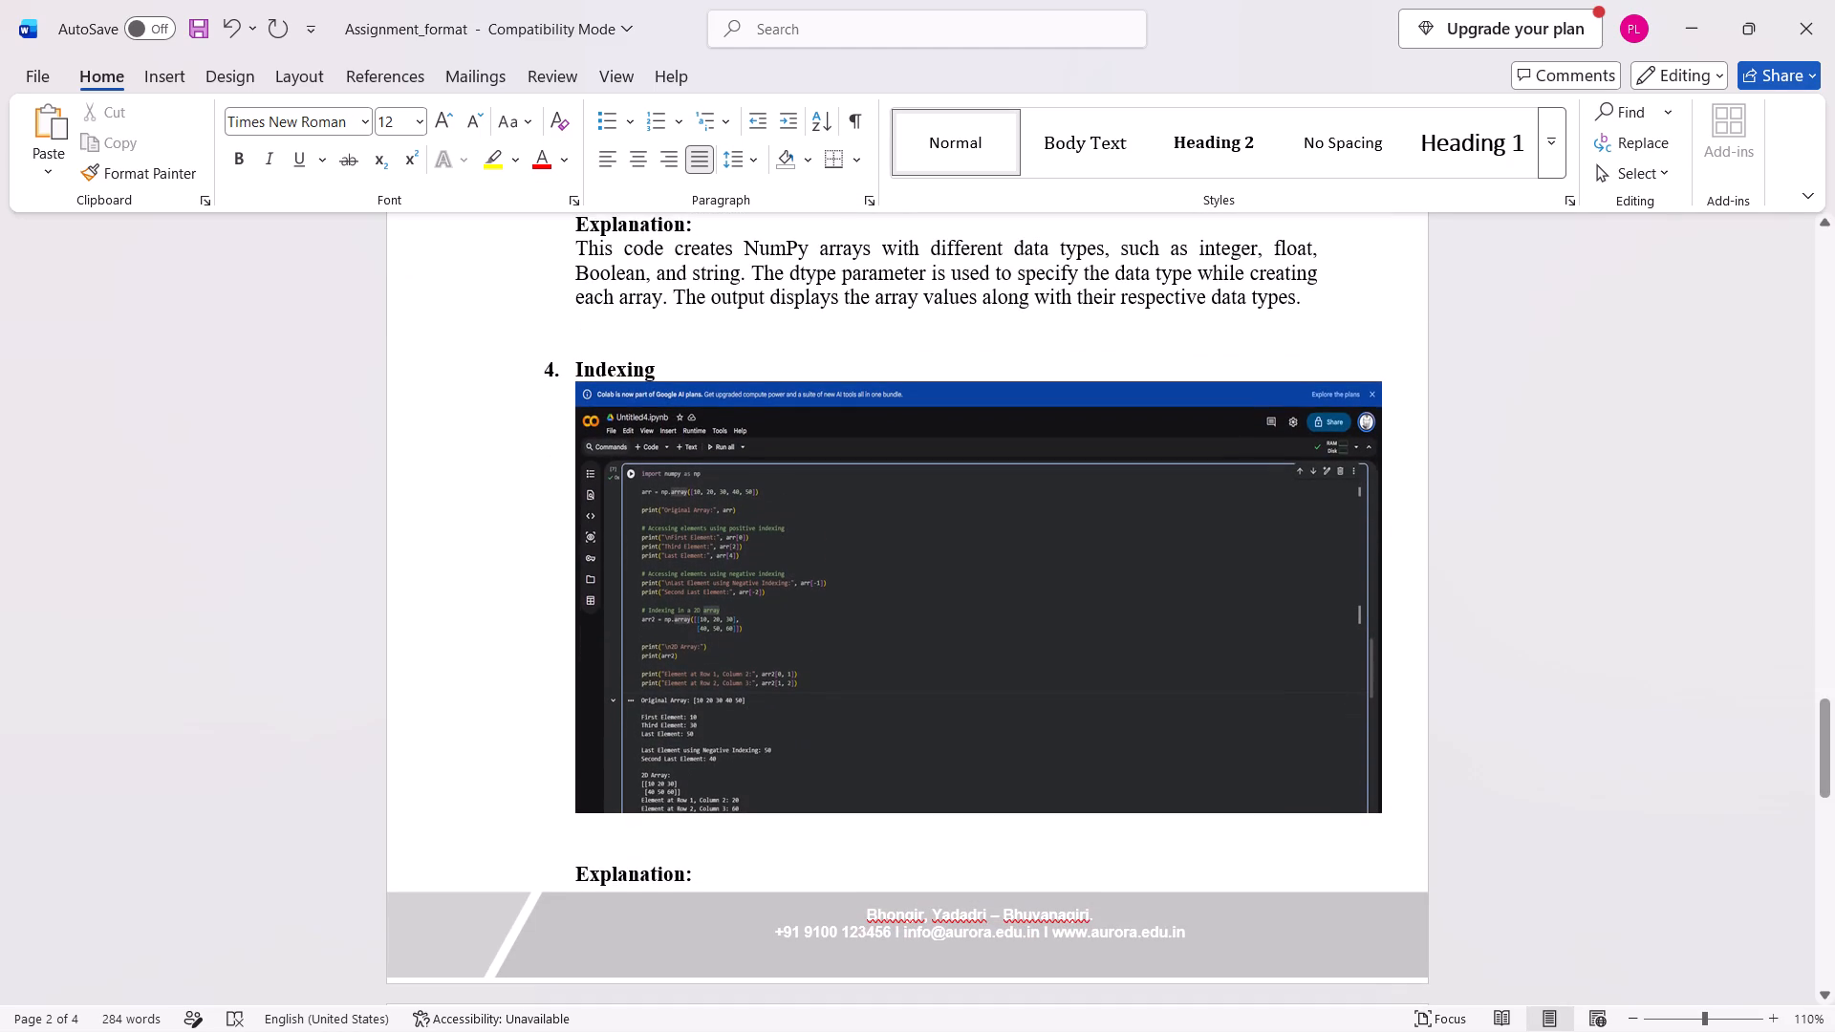
pyautogui.click(1310, 303)
pyautogui.press('Return')
pyautogui.press('Return')
pyautogui.press('Return')
pyautogui.press('Return')
pyautogui.press('Return')
pyautogui.press('Return')
pyautogui.press('Return')
pyautogui.press('Return')
pyautogui.press('Return')
pyautogui.press('Return')
pyautogui.press('Return')
pyautogui.press('Return')
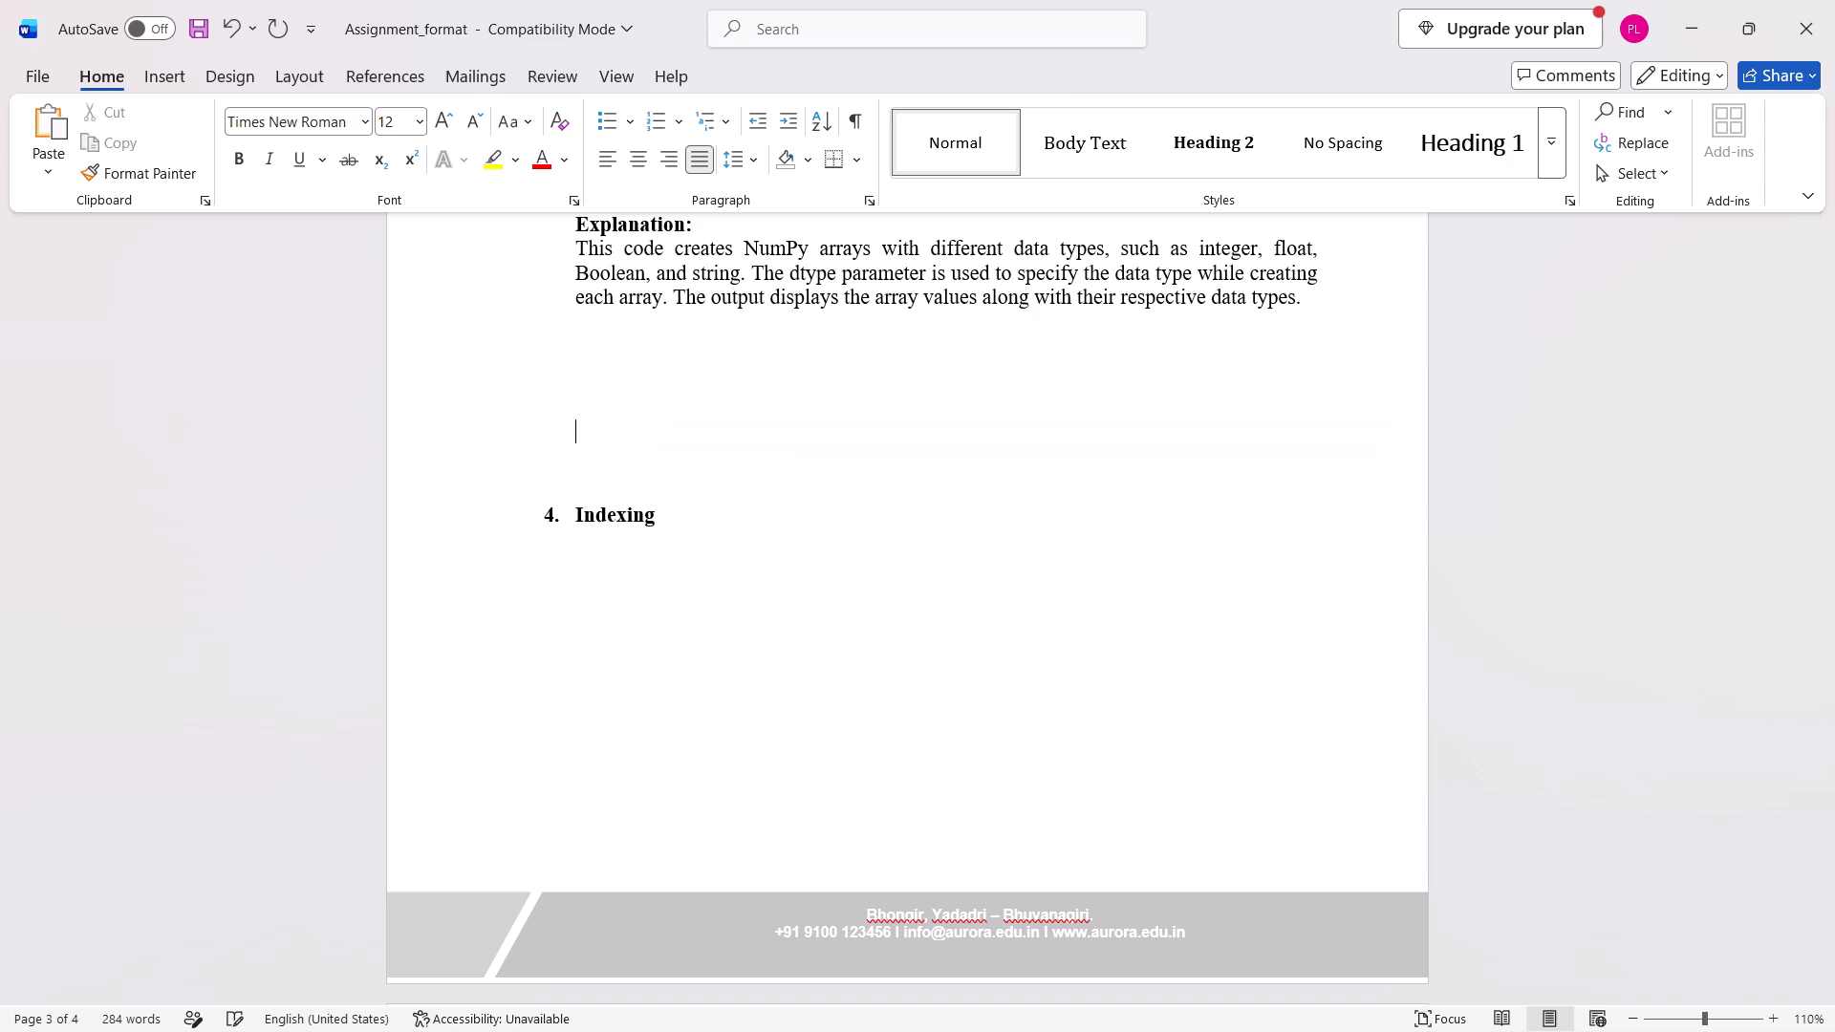
pyautogui.press('Return')
pyautogui.press('Return')
pyautogui.press('Return')
pyautogui.press('Return')
pyautogui.press('Return')
pyautogui.press('Return')
pyautogui.press('Return')
pyautogui.press('Return')
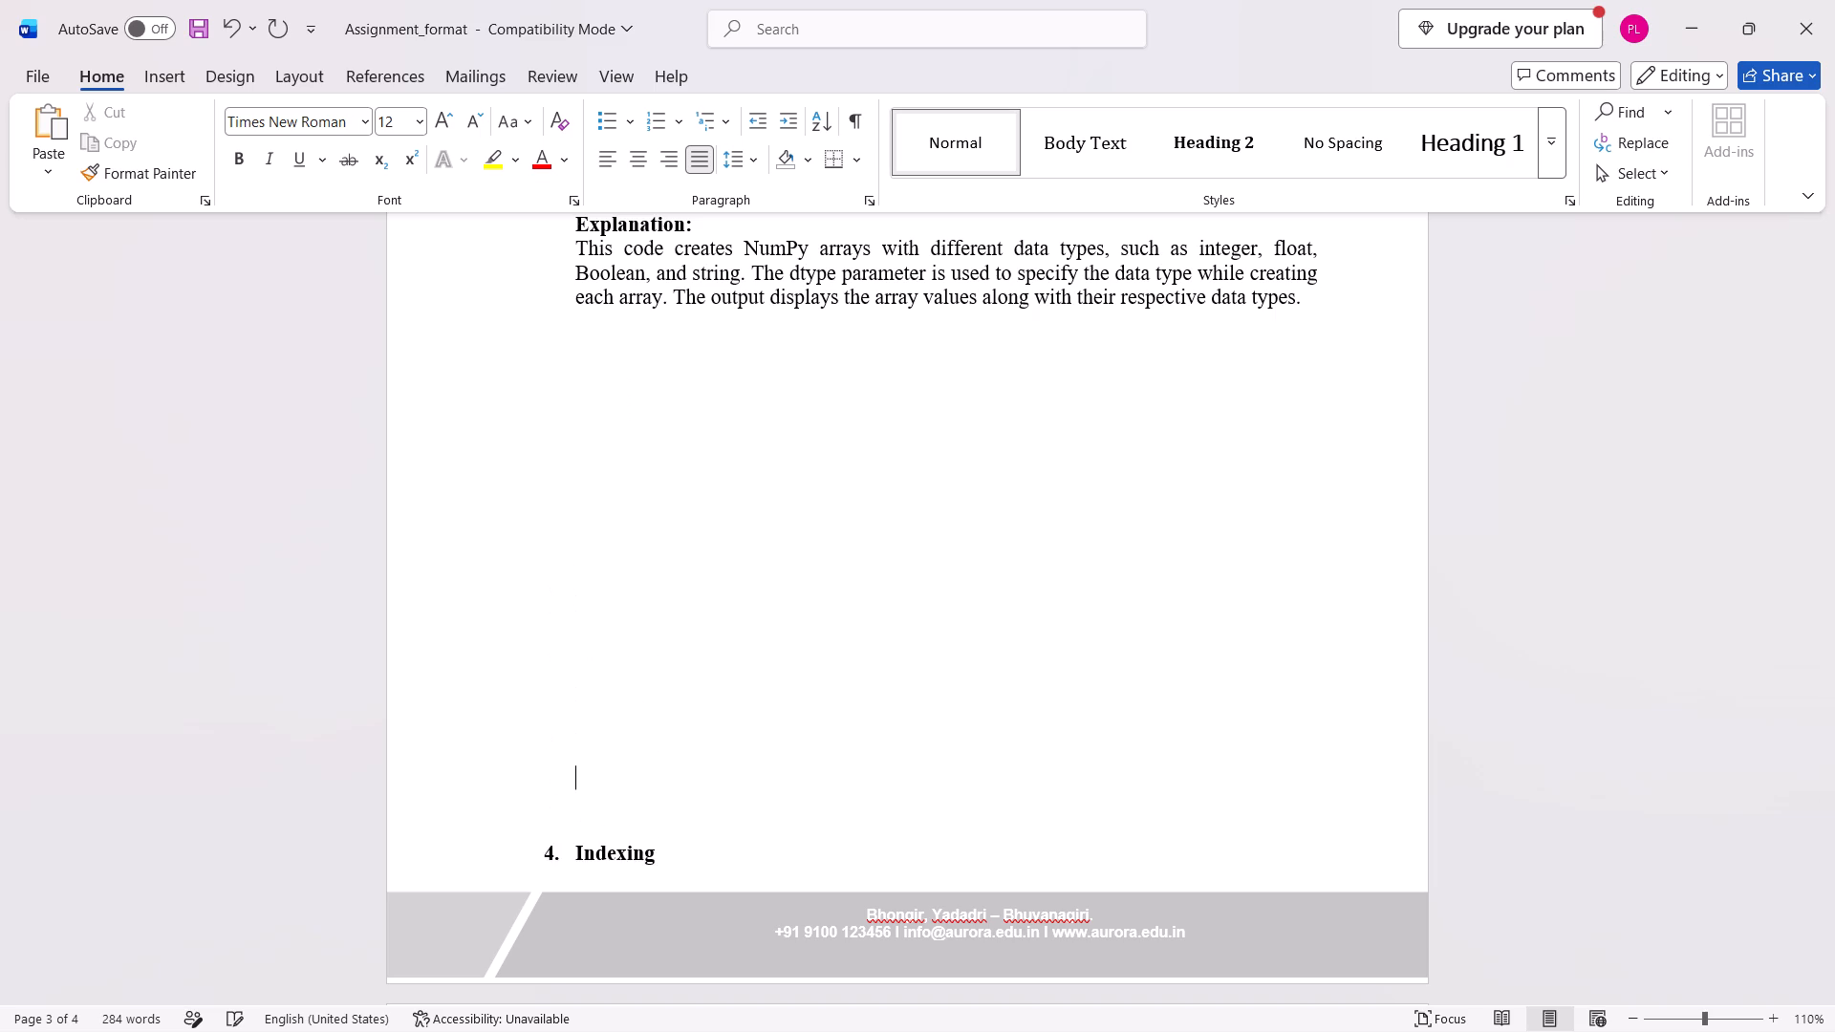
pyautogui.press('Return')
pyautogui.press('Return')
# Insert five more blank lines above the "3. NumPy Data Types" heading to push it lower on its page.
pyautogui.scroll(1, 1310, 303)
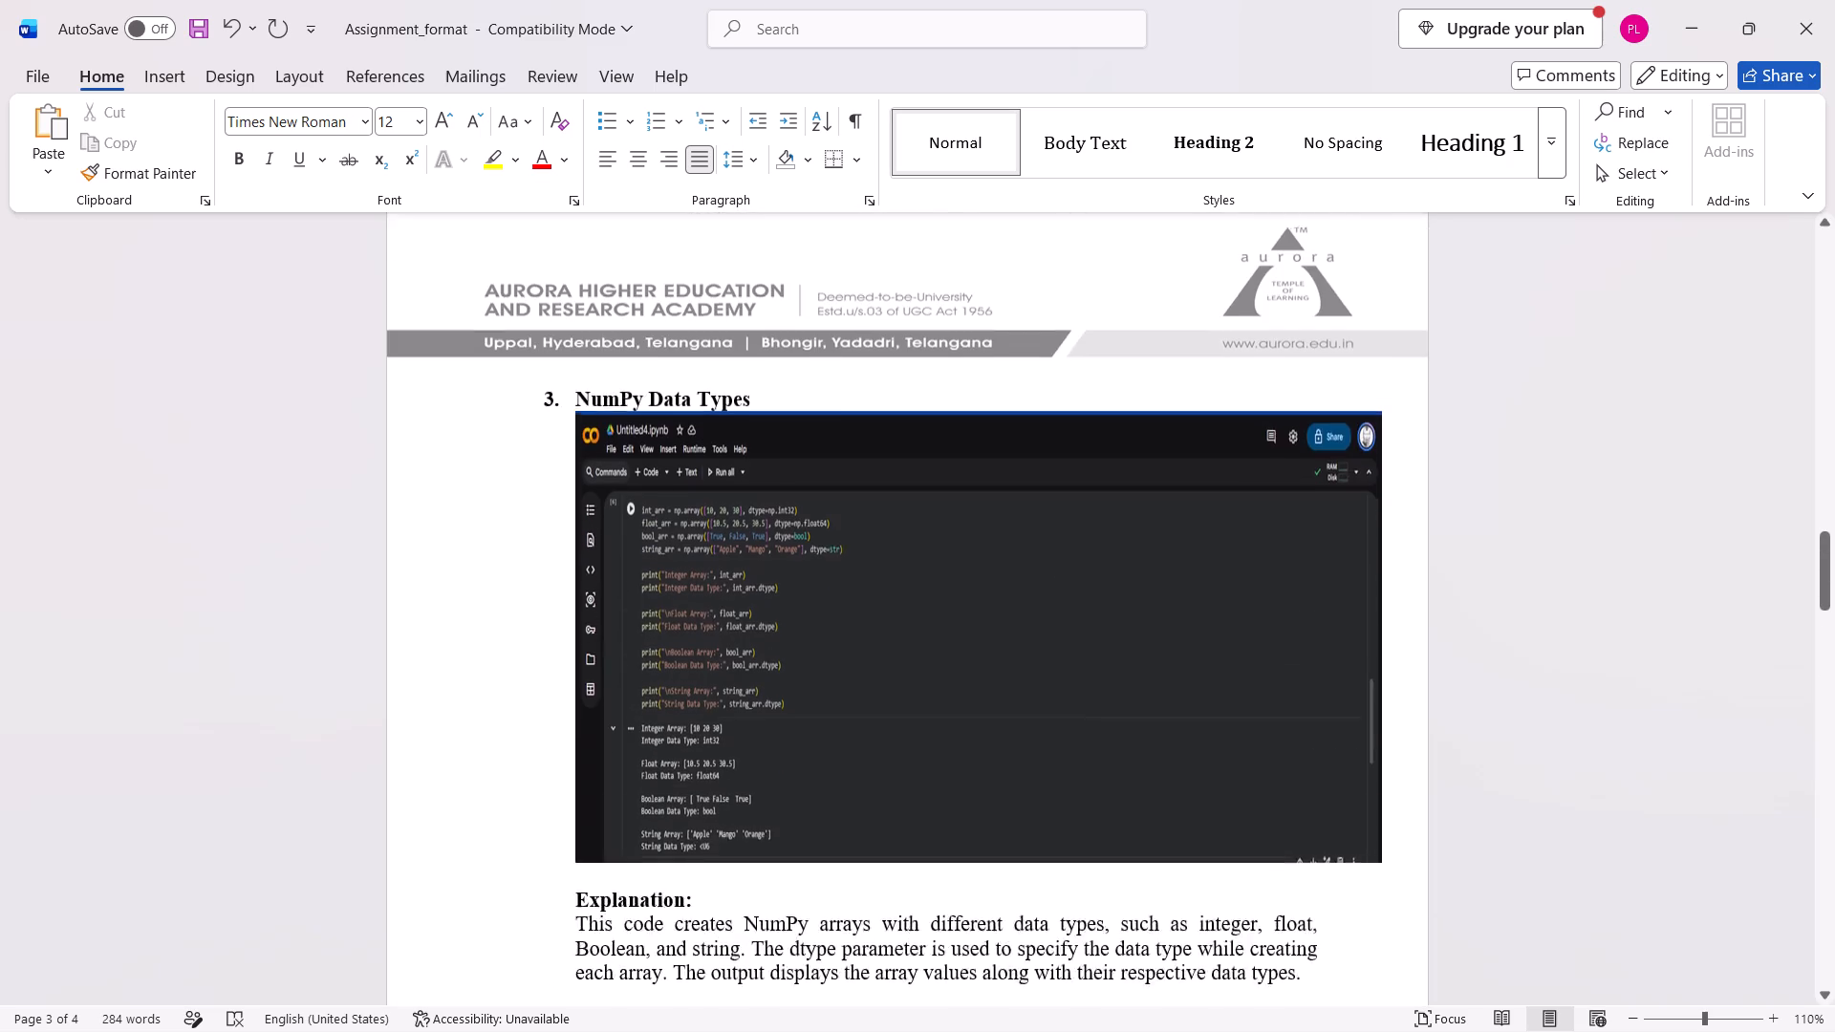
pyautogui.scroll(1, 1310, 303)
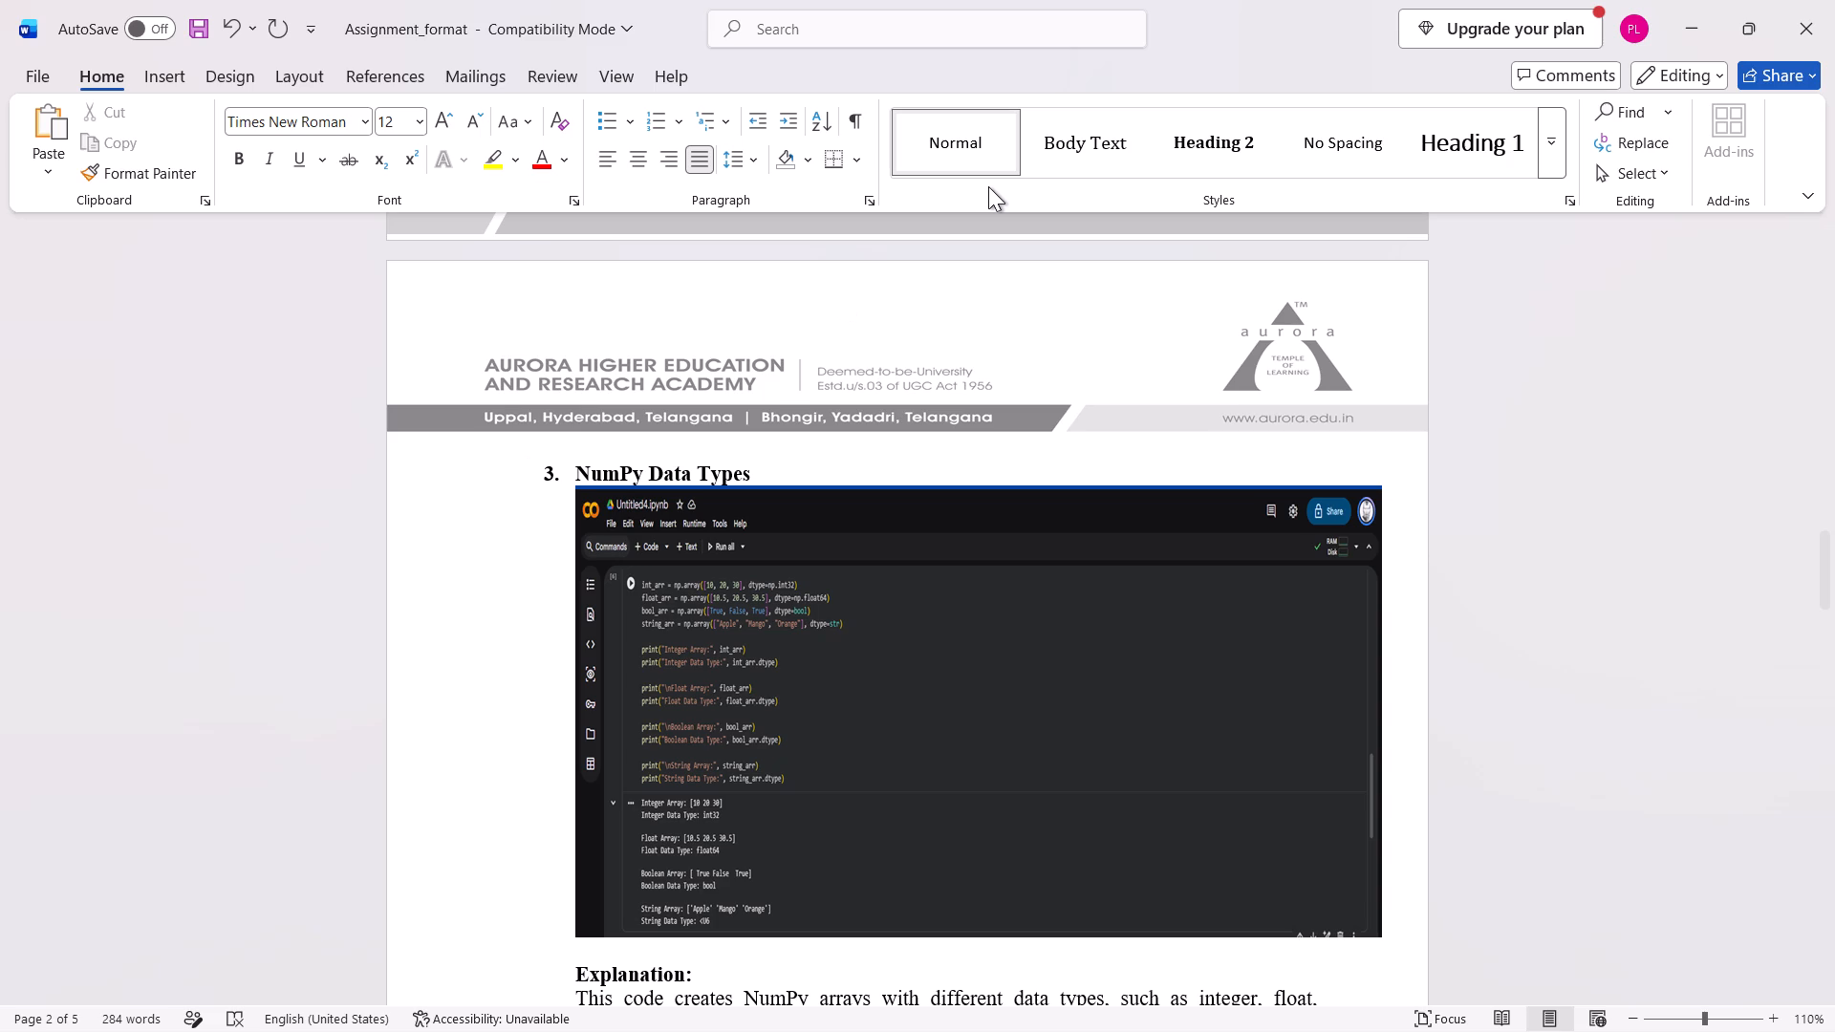
pyautogui.click(990, 288)
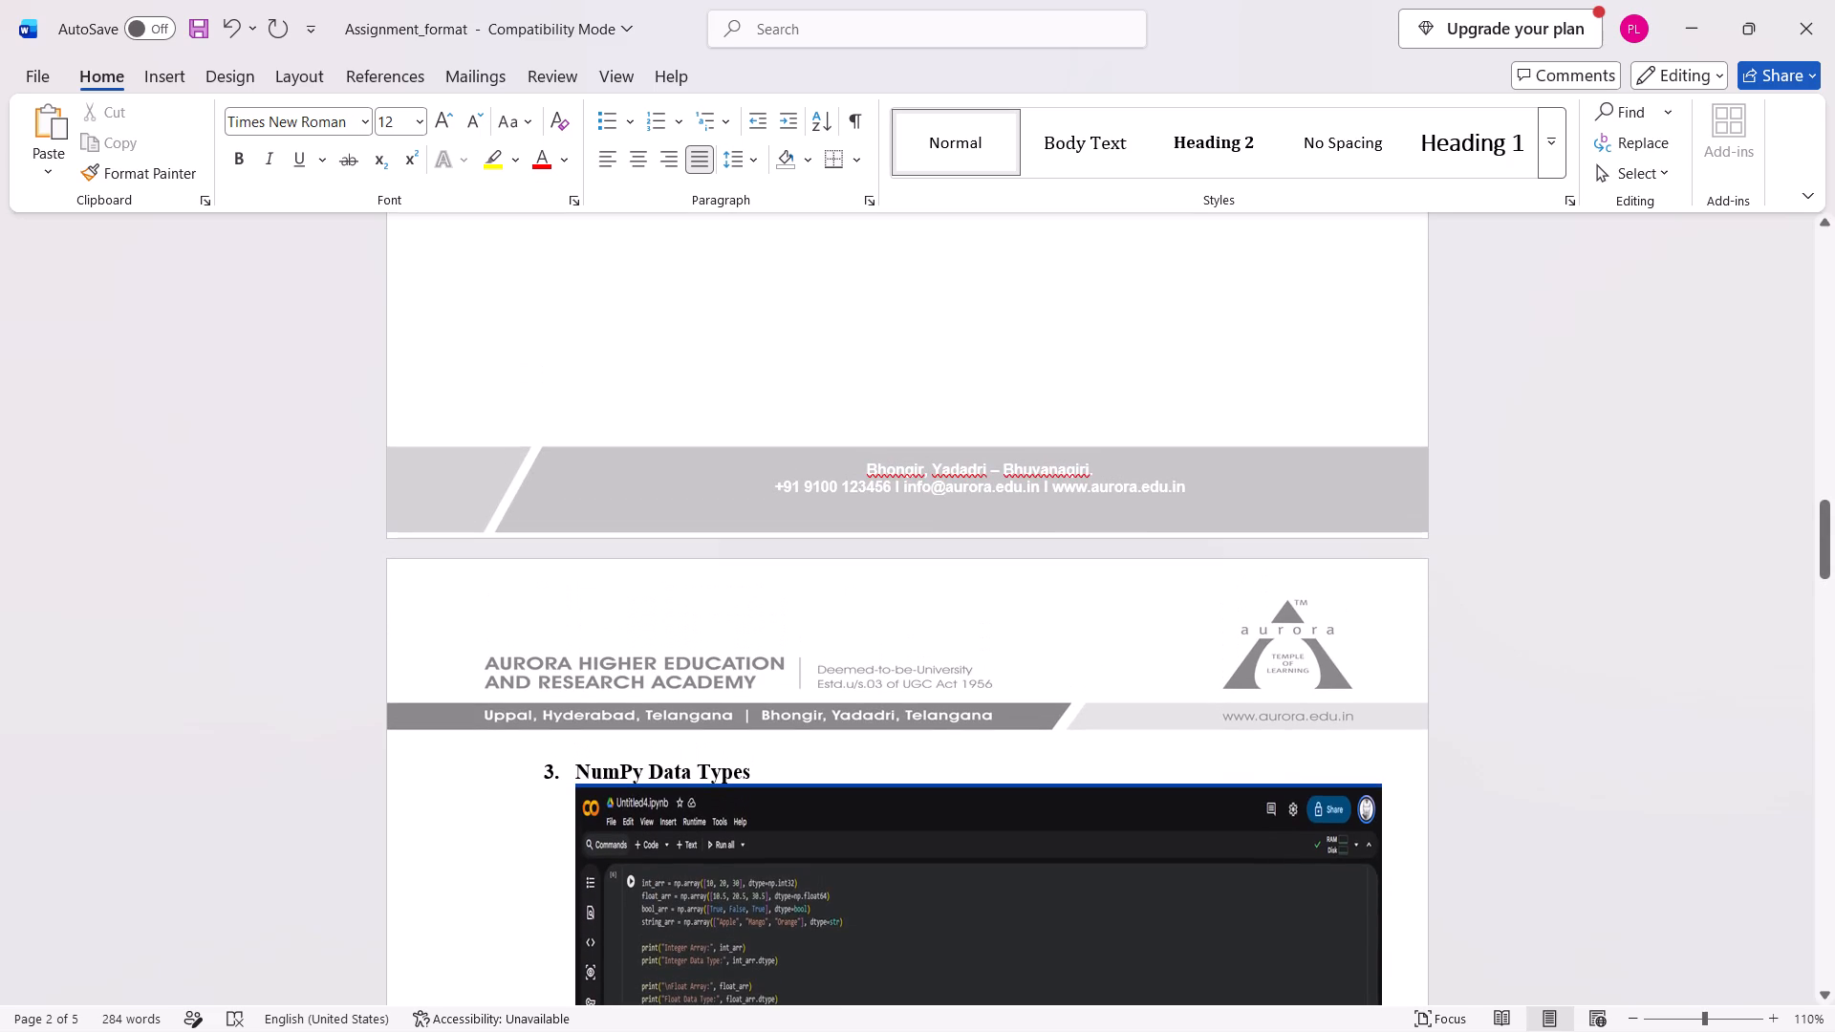
pyautogui.press('Return')
pyautogui.press('Return')
pyautogui.press('Return')
pyautogui.press('Return')
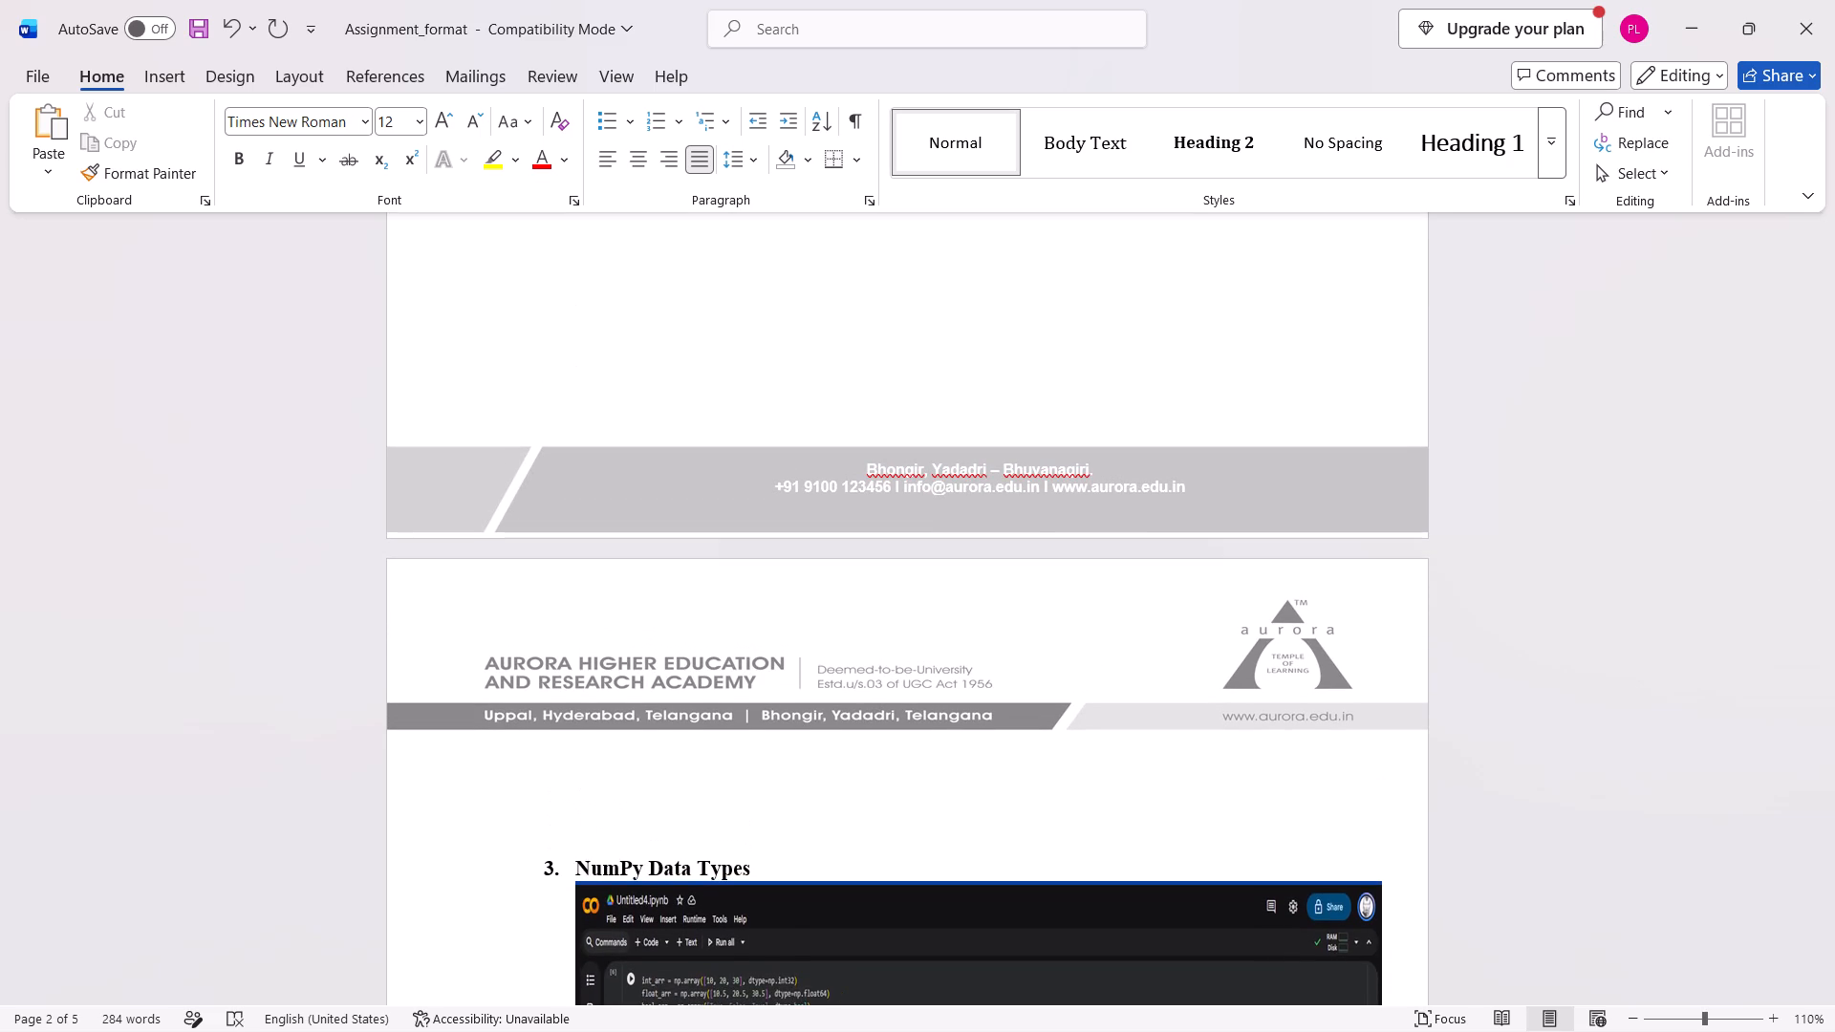
pyautogui.press('Return')
# Insert three blank lines below the NumPy Array Creation explanation on the first page.
pyautogui.scroll(1, 1006, 257)
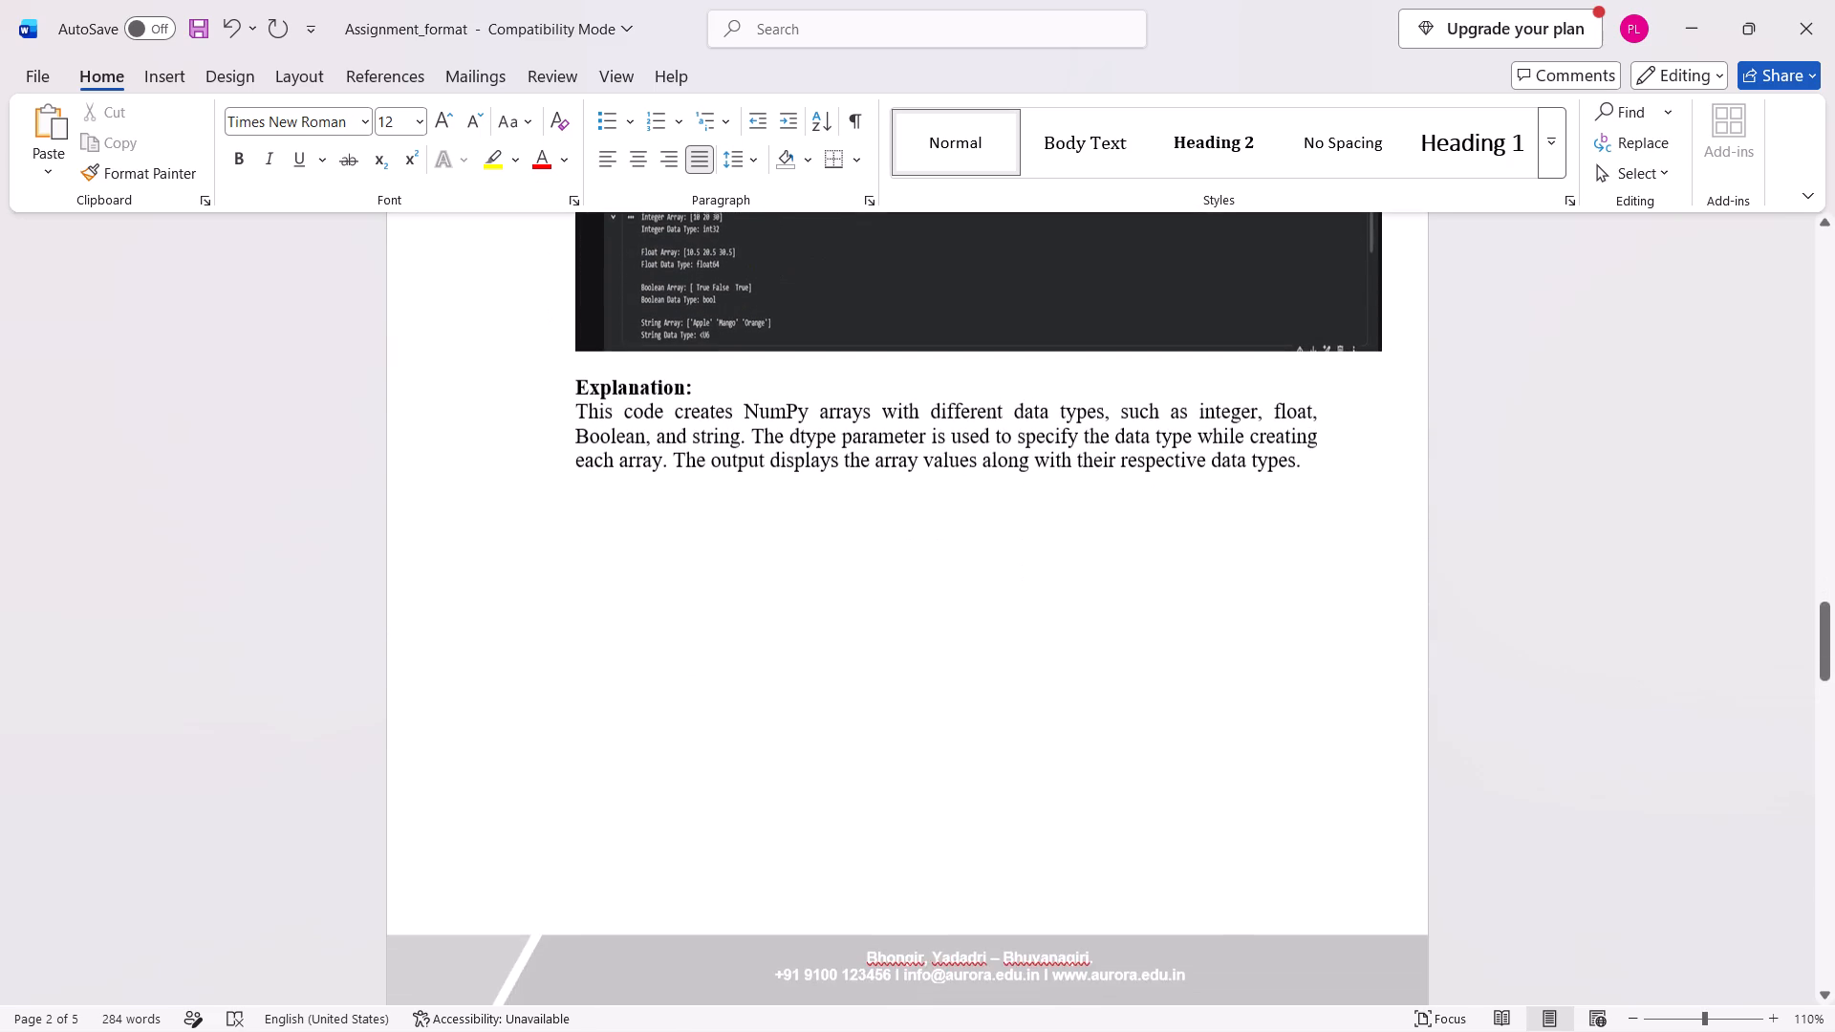
pyautogui.scroll(2, 1006, 257)
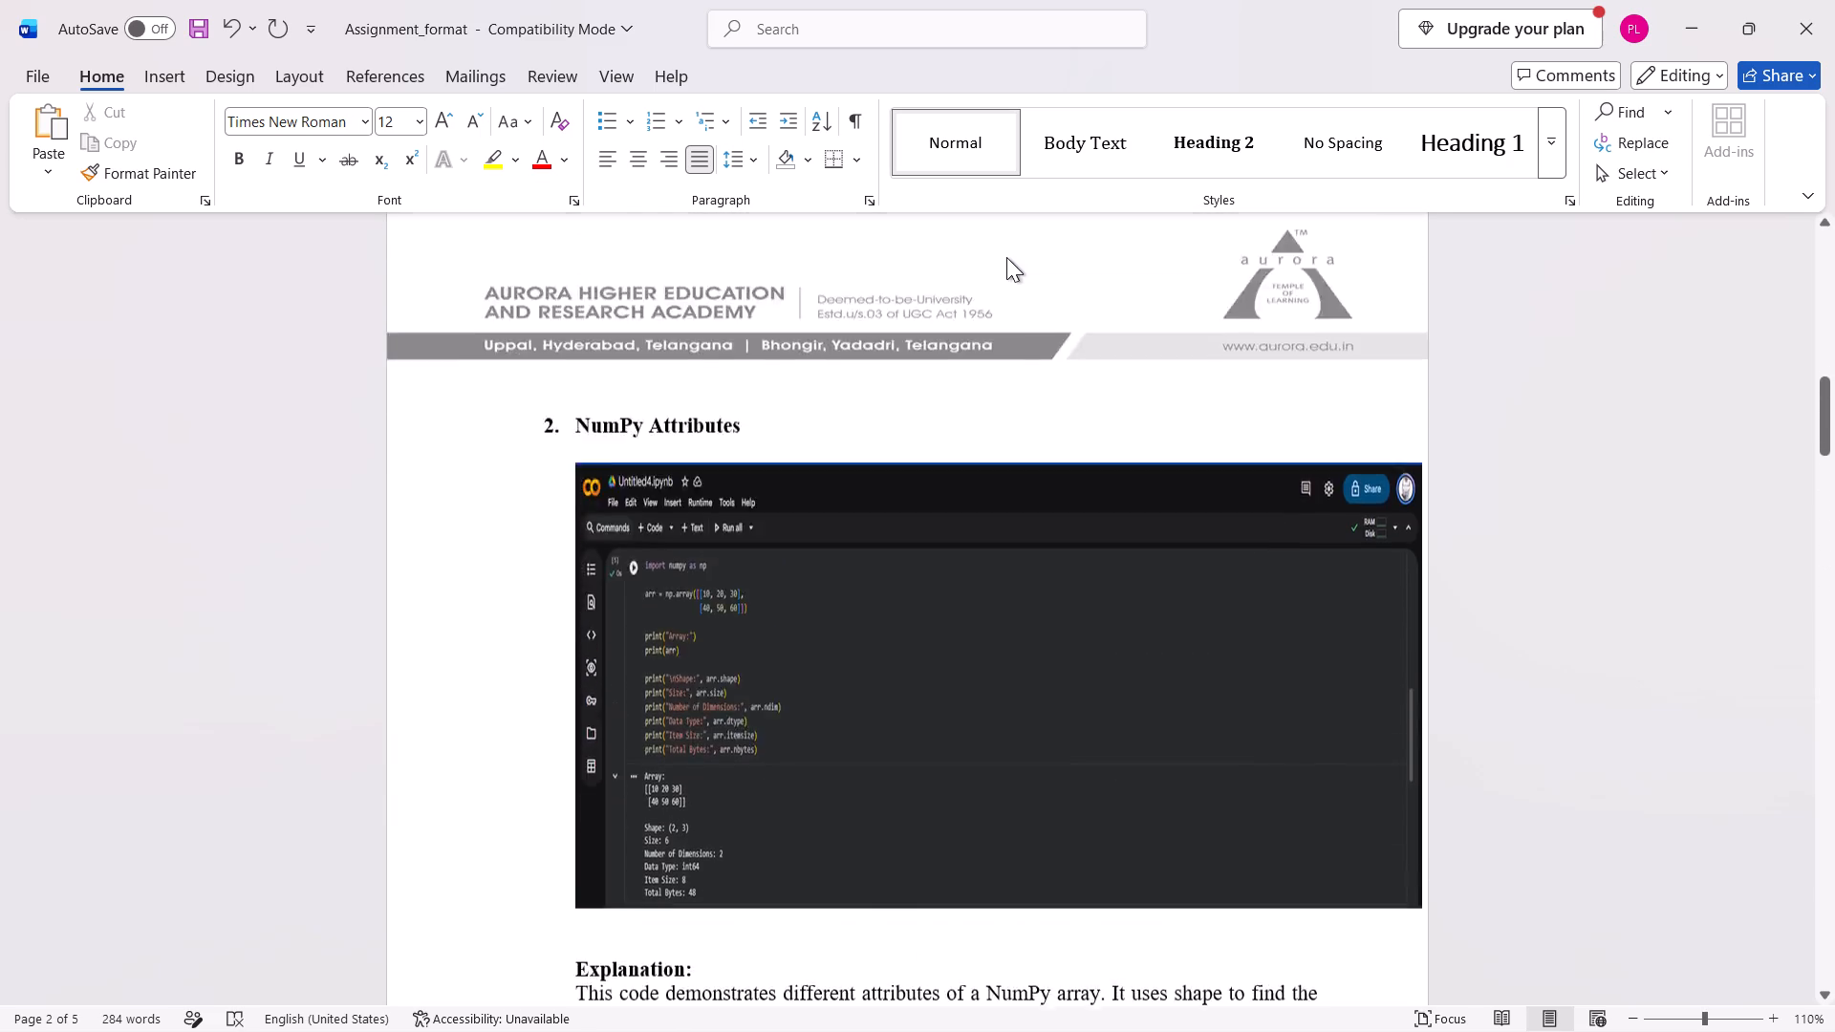
pyautogui.scroll(2, 1006, 257)
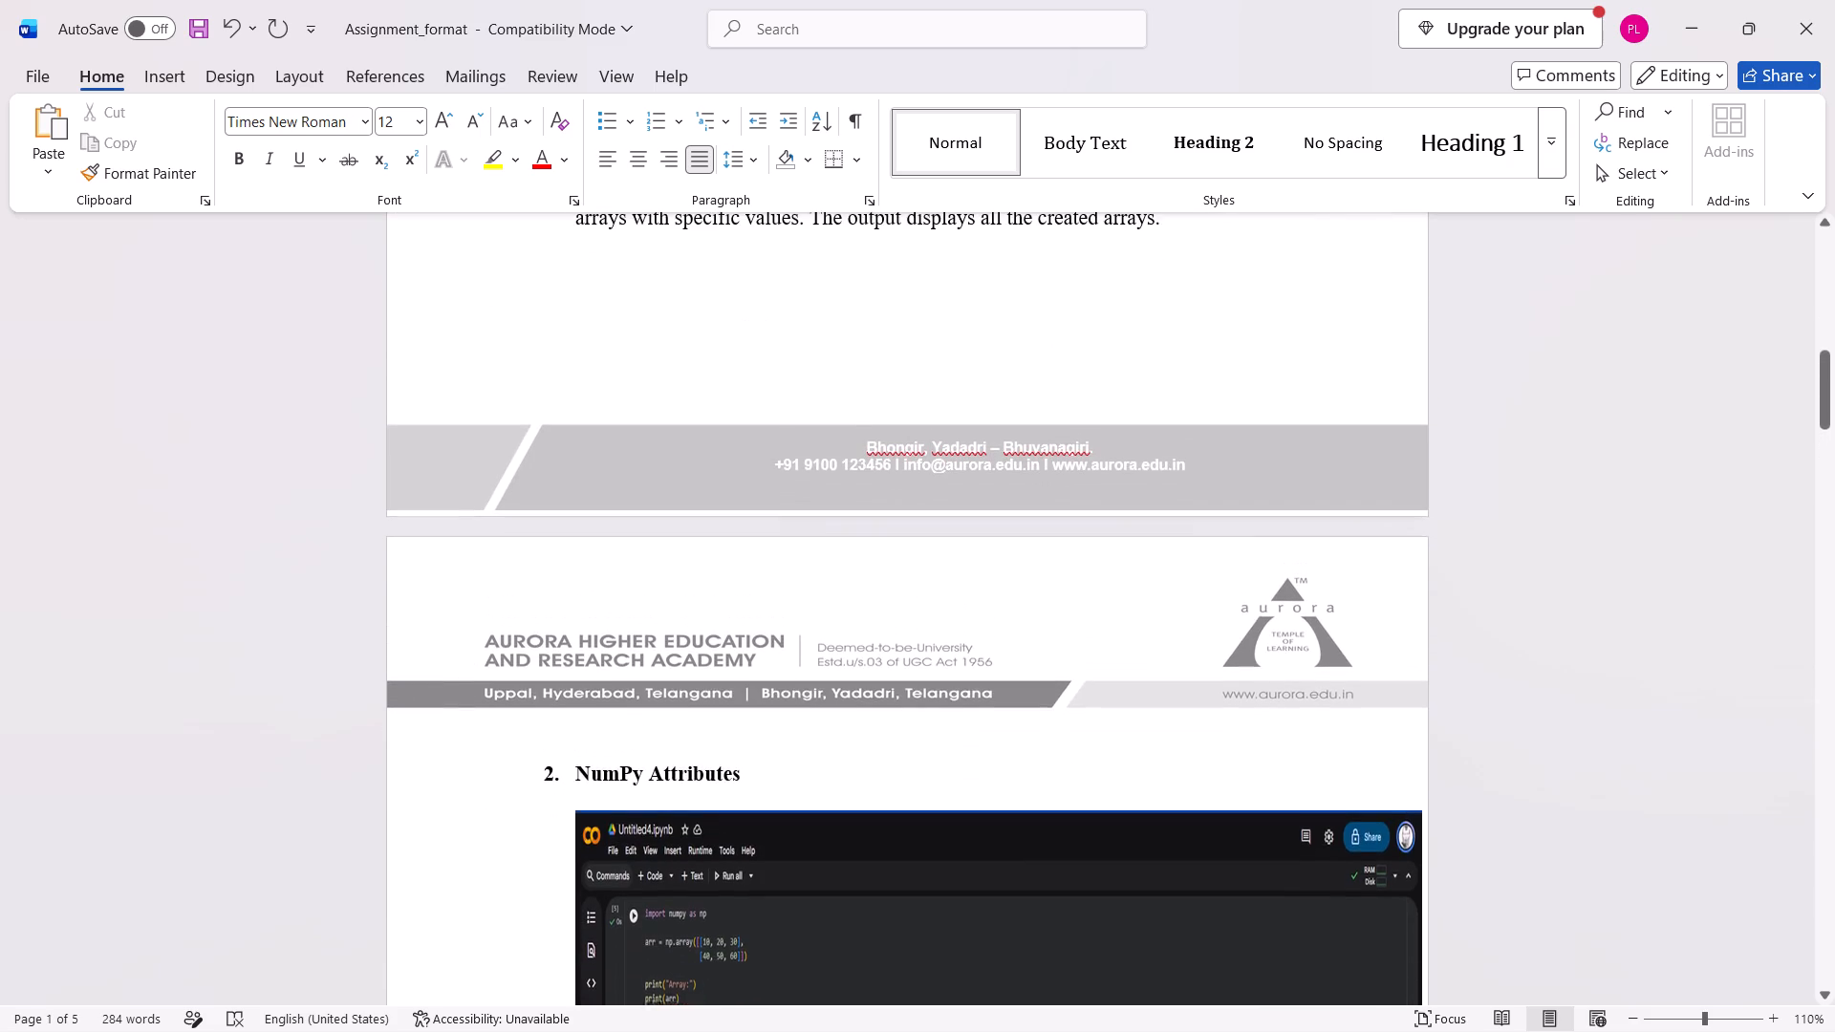
pyautogui.click(1165, 356)
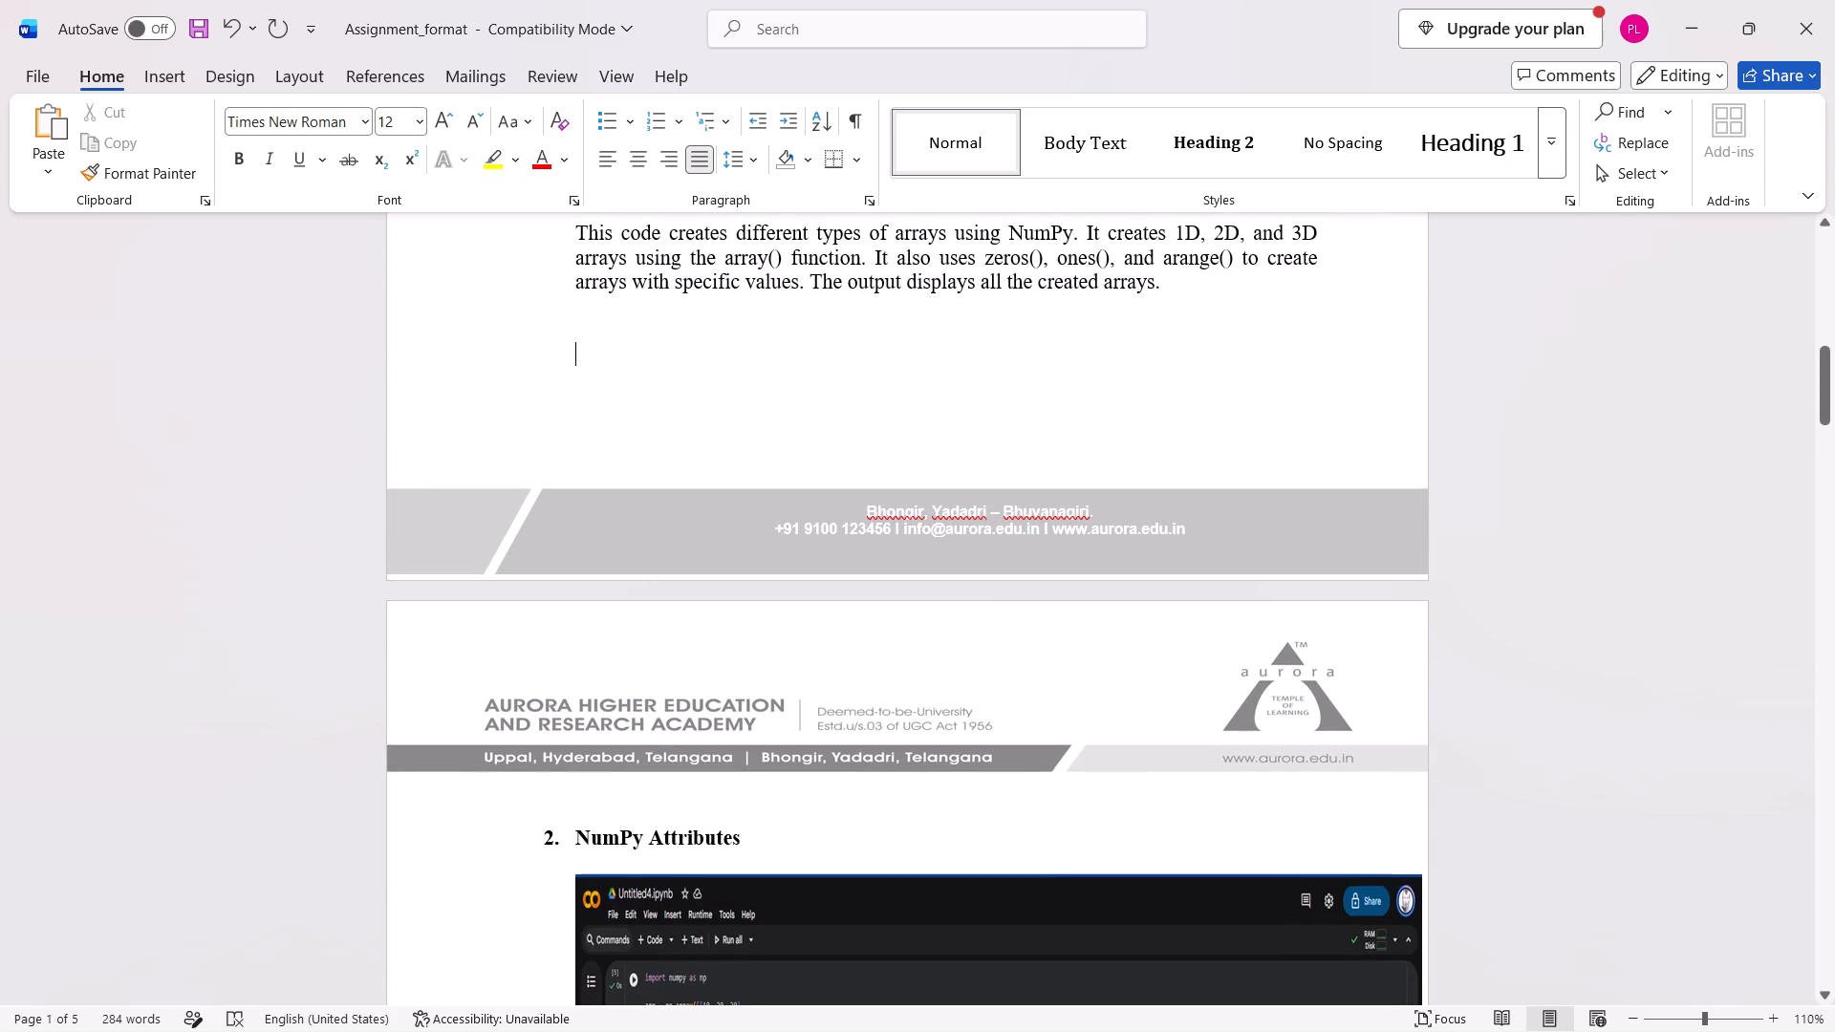
pyautogui.press('Return')
pyautogui.press('Return')
pyautogui.press('Return')
# Delete three blank lines above the "4. Indexing" heading to move it up on its page.
pyautogui.scroll(-1, 1165, 356)
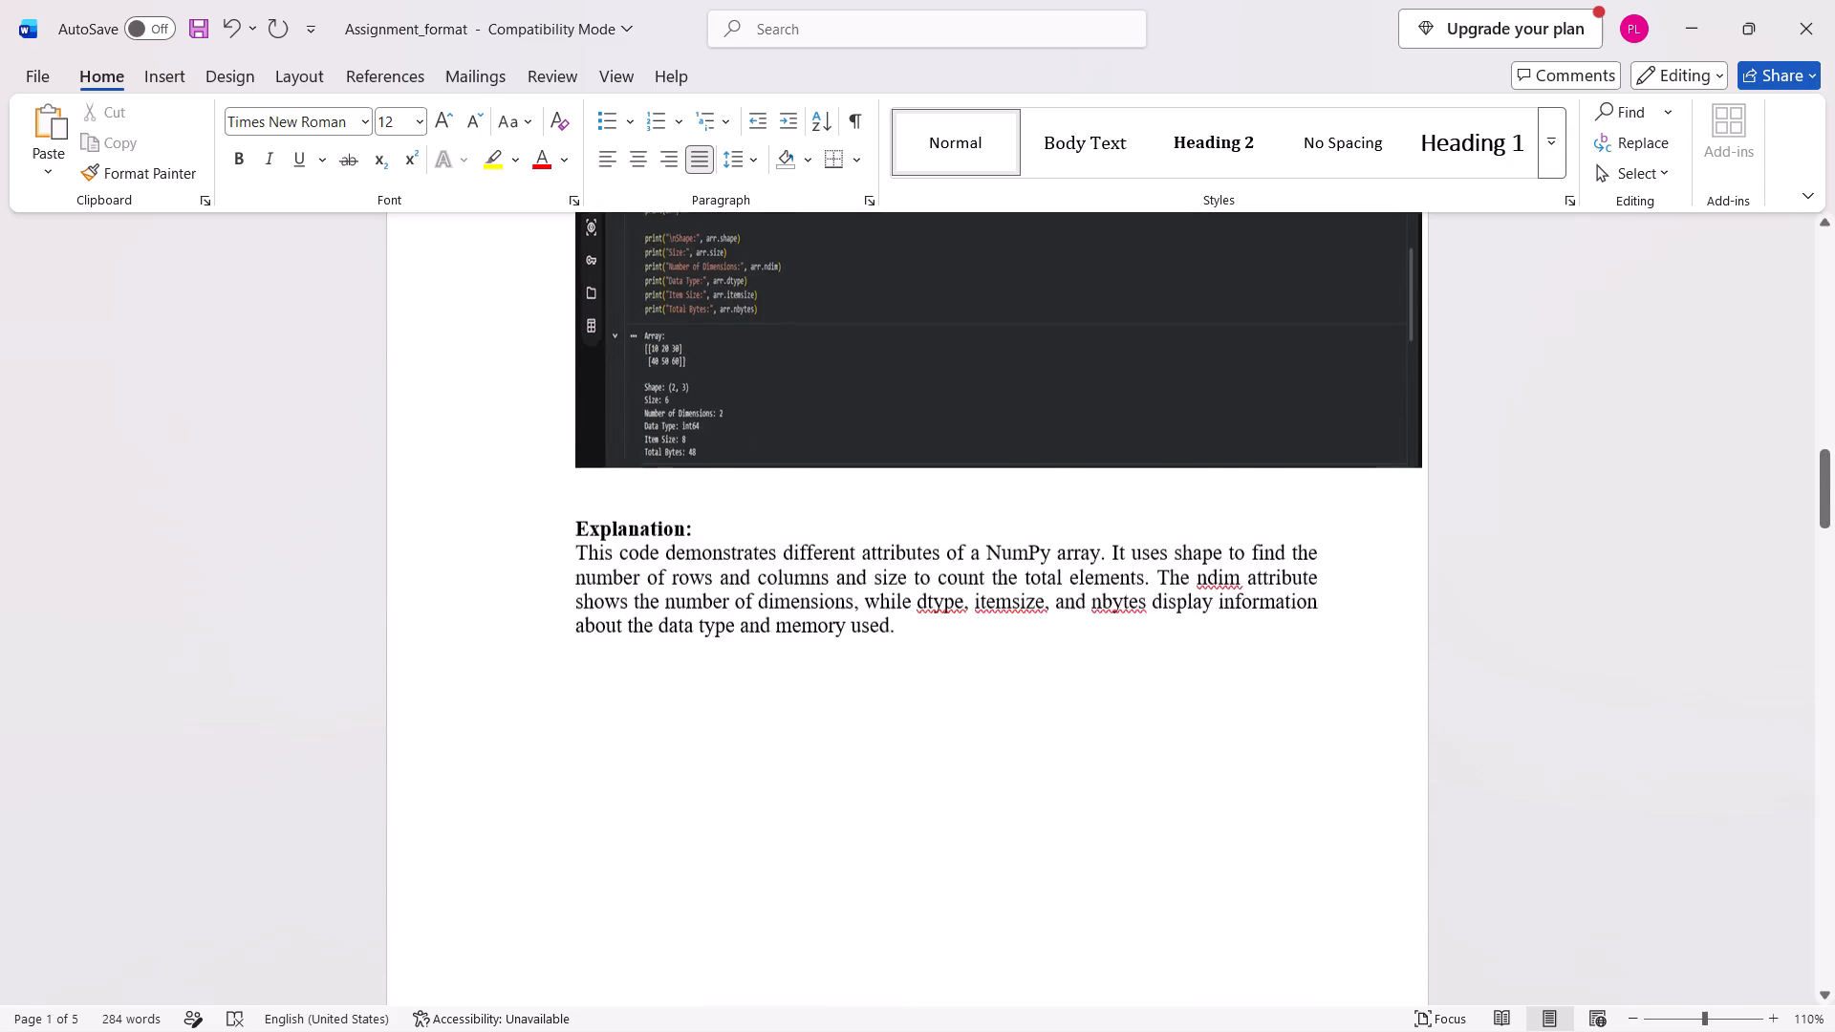
pyautogui.scroll(-1, 1165, 356)
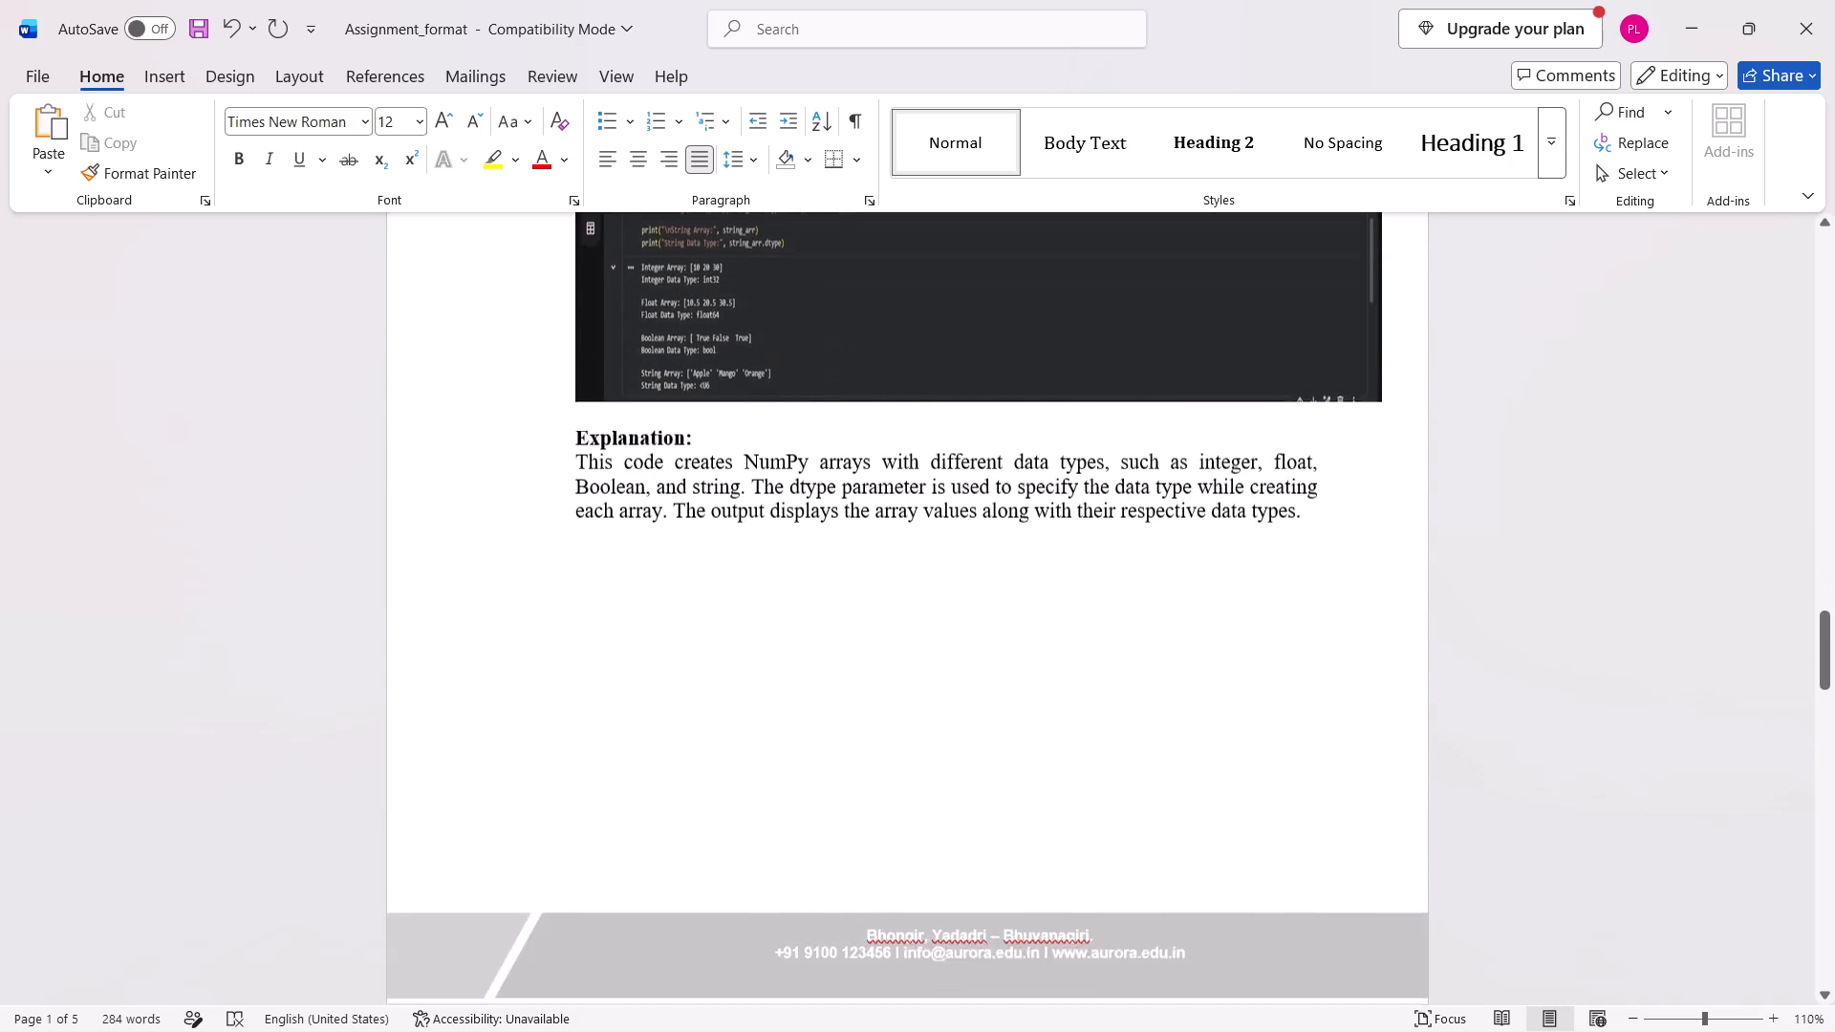
pyautogui.scroll(-1, 1165, 356)
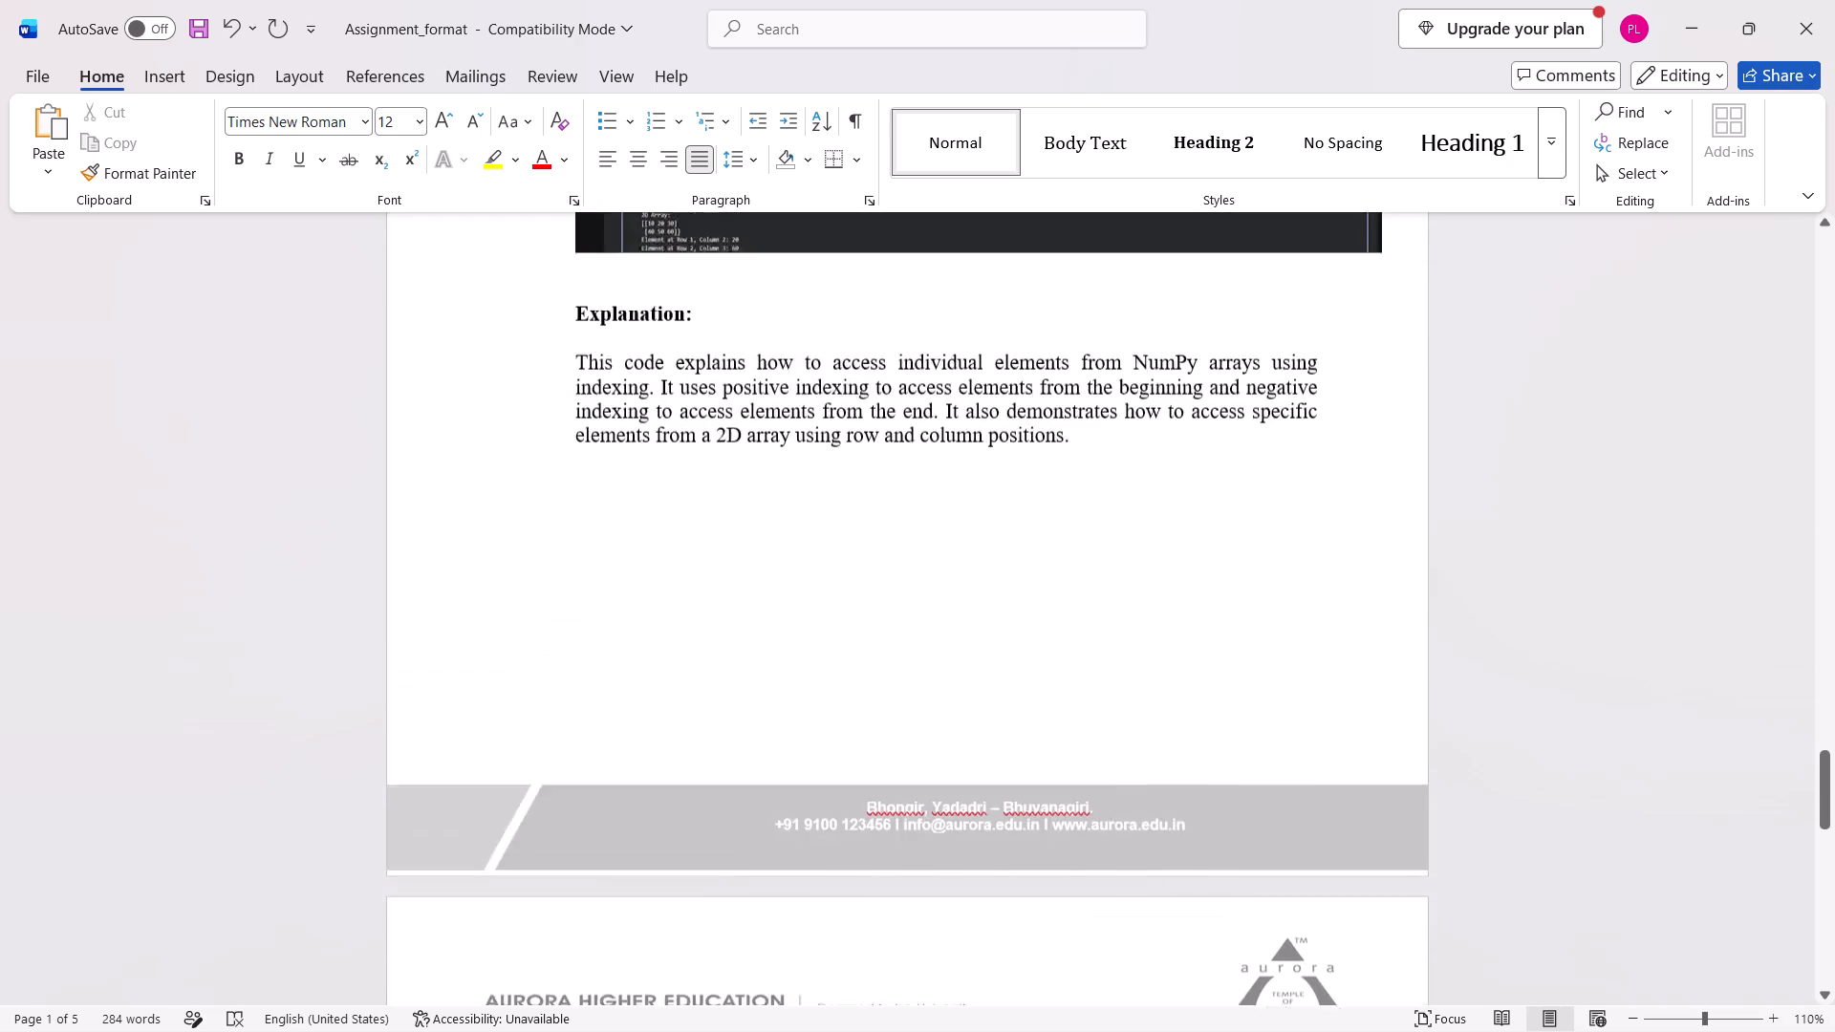
pyautogui.scroll(-1, 1165, 356)
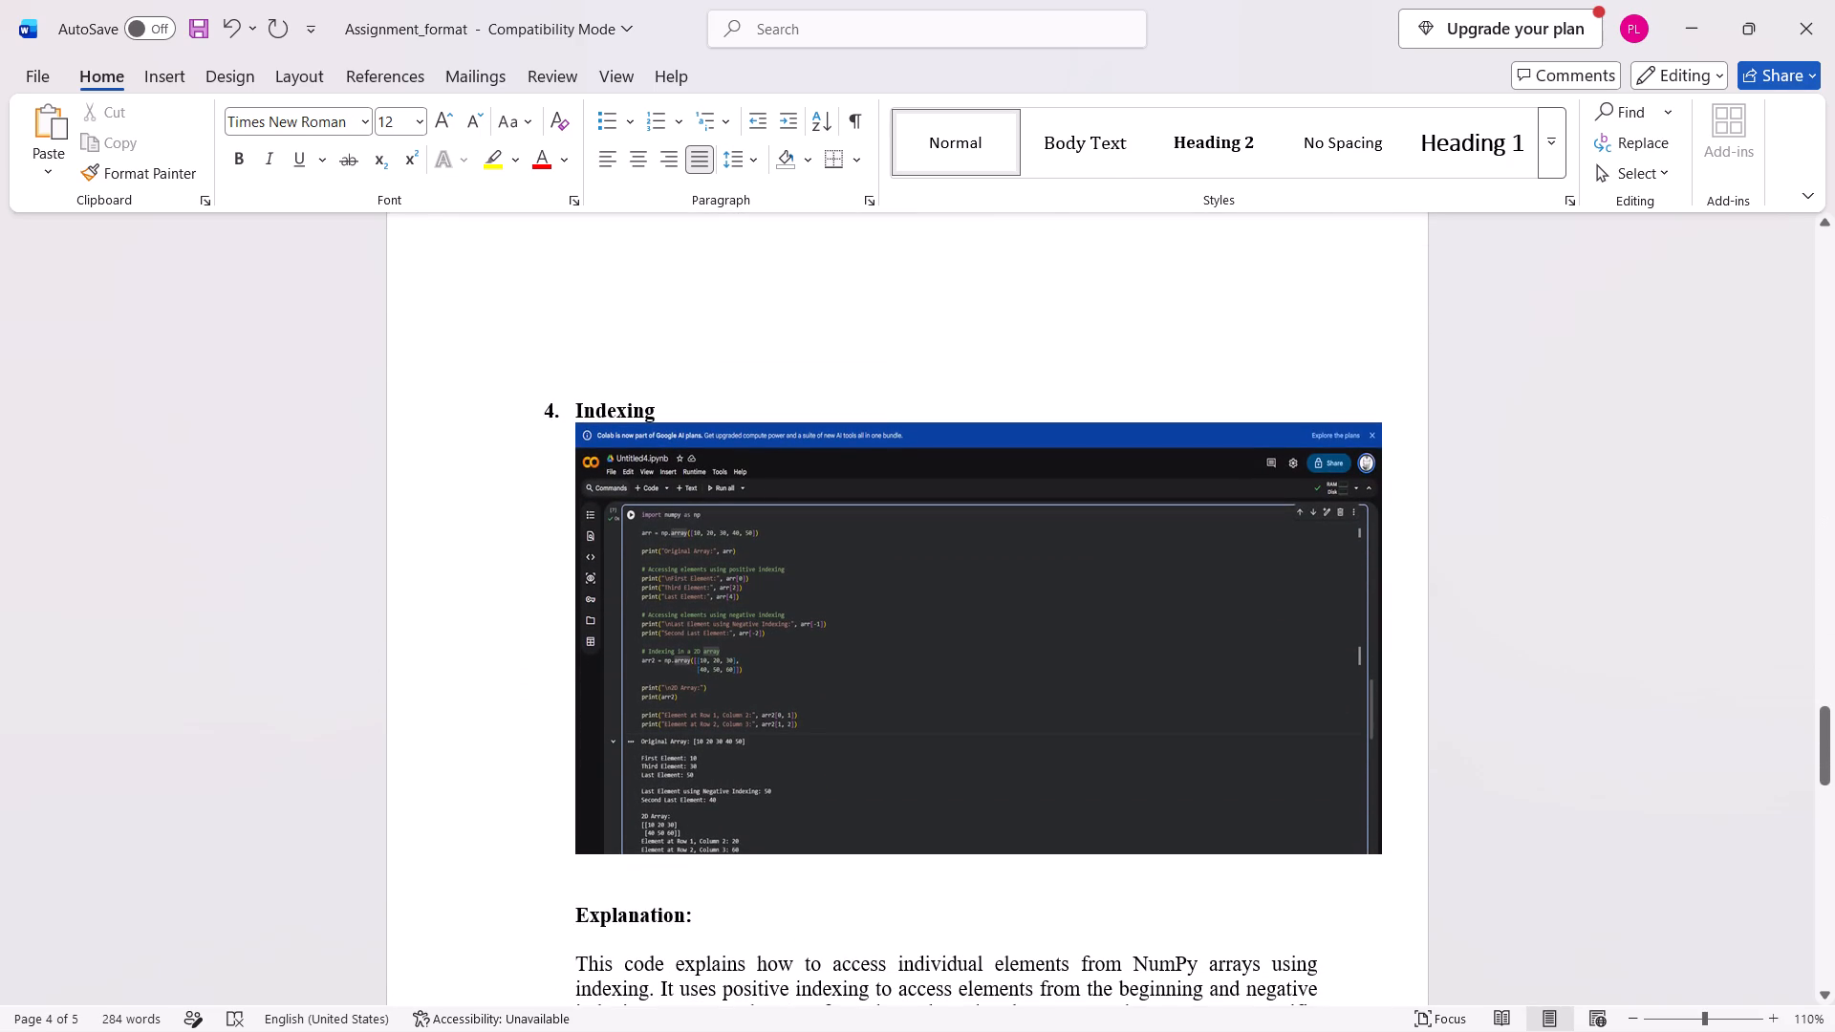
pyautogui.click(667, 416)
pyautogui.click(568, 370)
pyautogui.press('BackSpace')
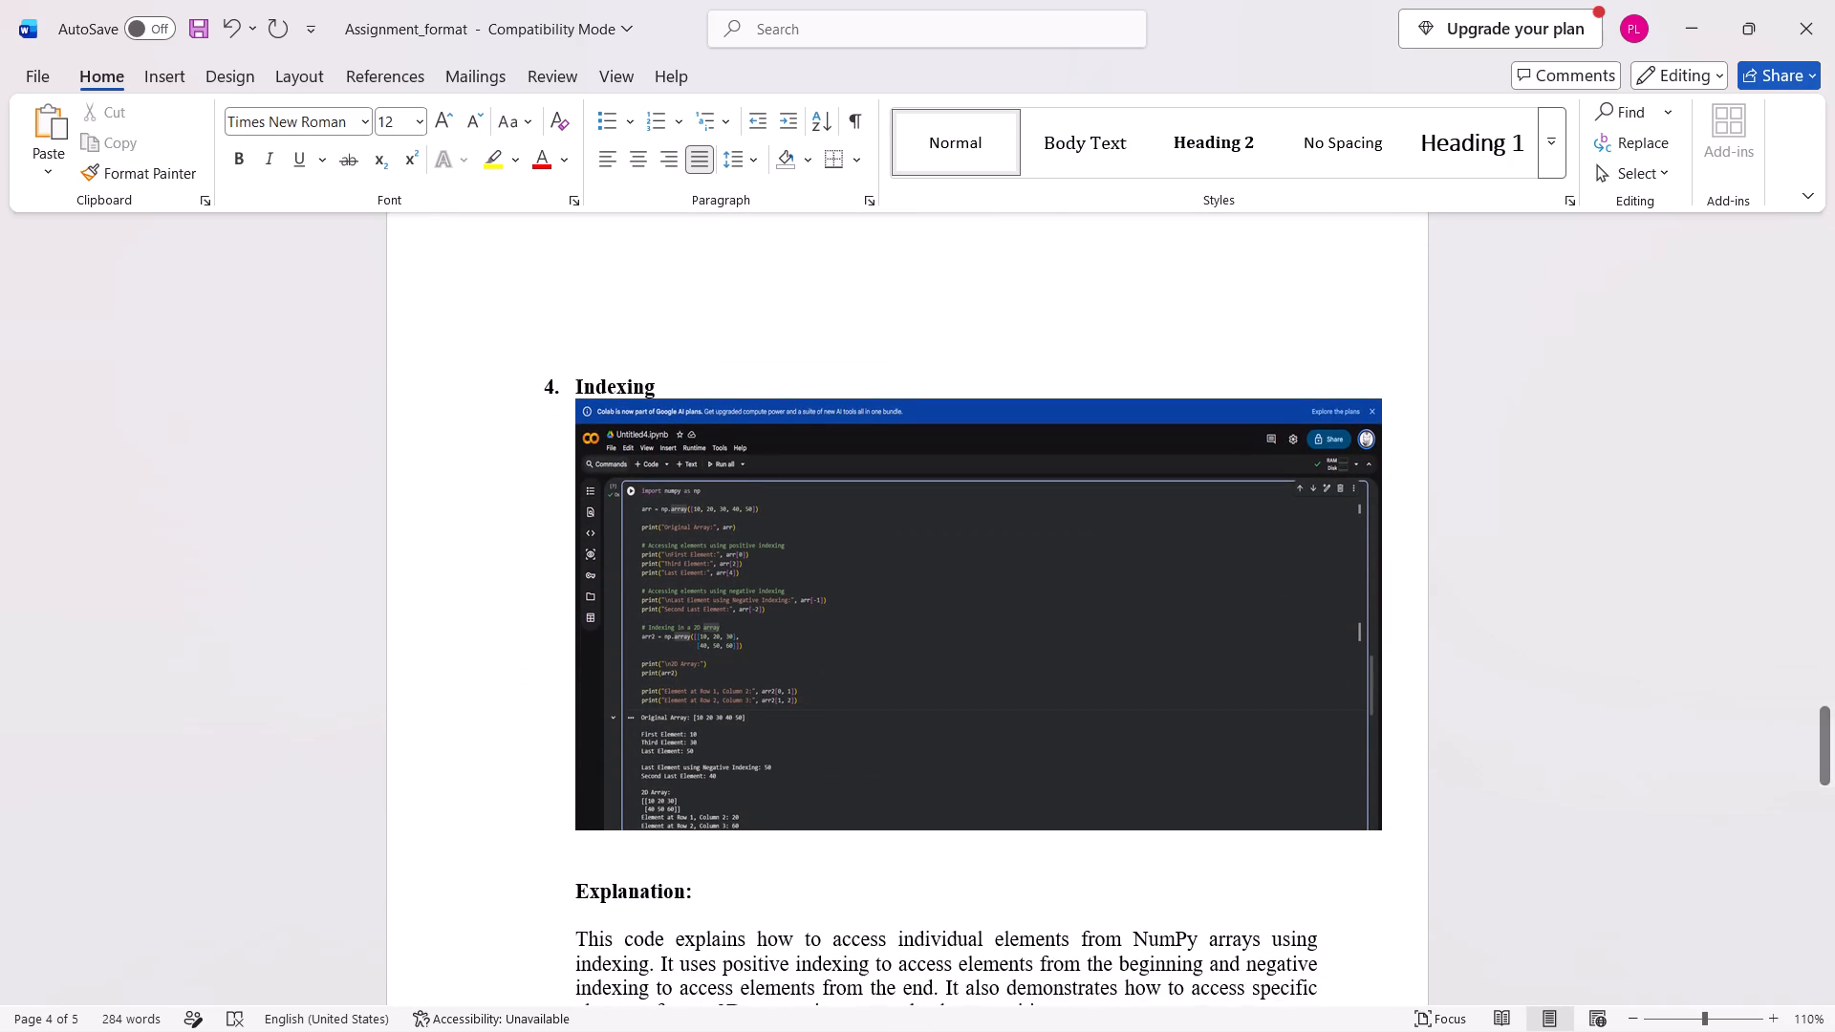
pyautogui.press('BackSpace')
pyautogui.press('BackSpace')
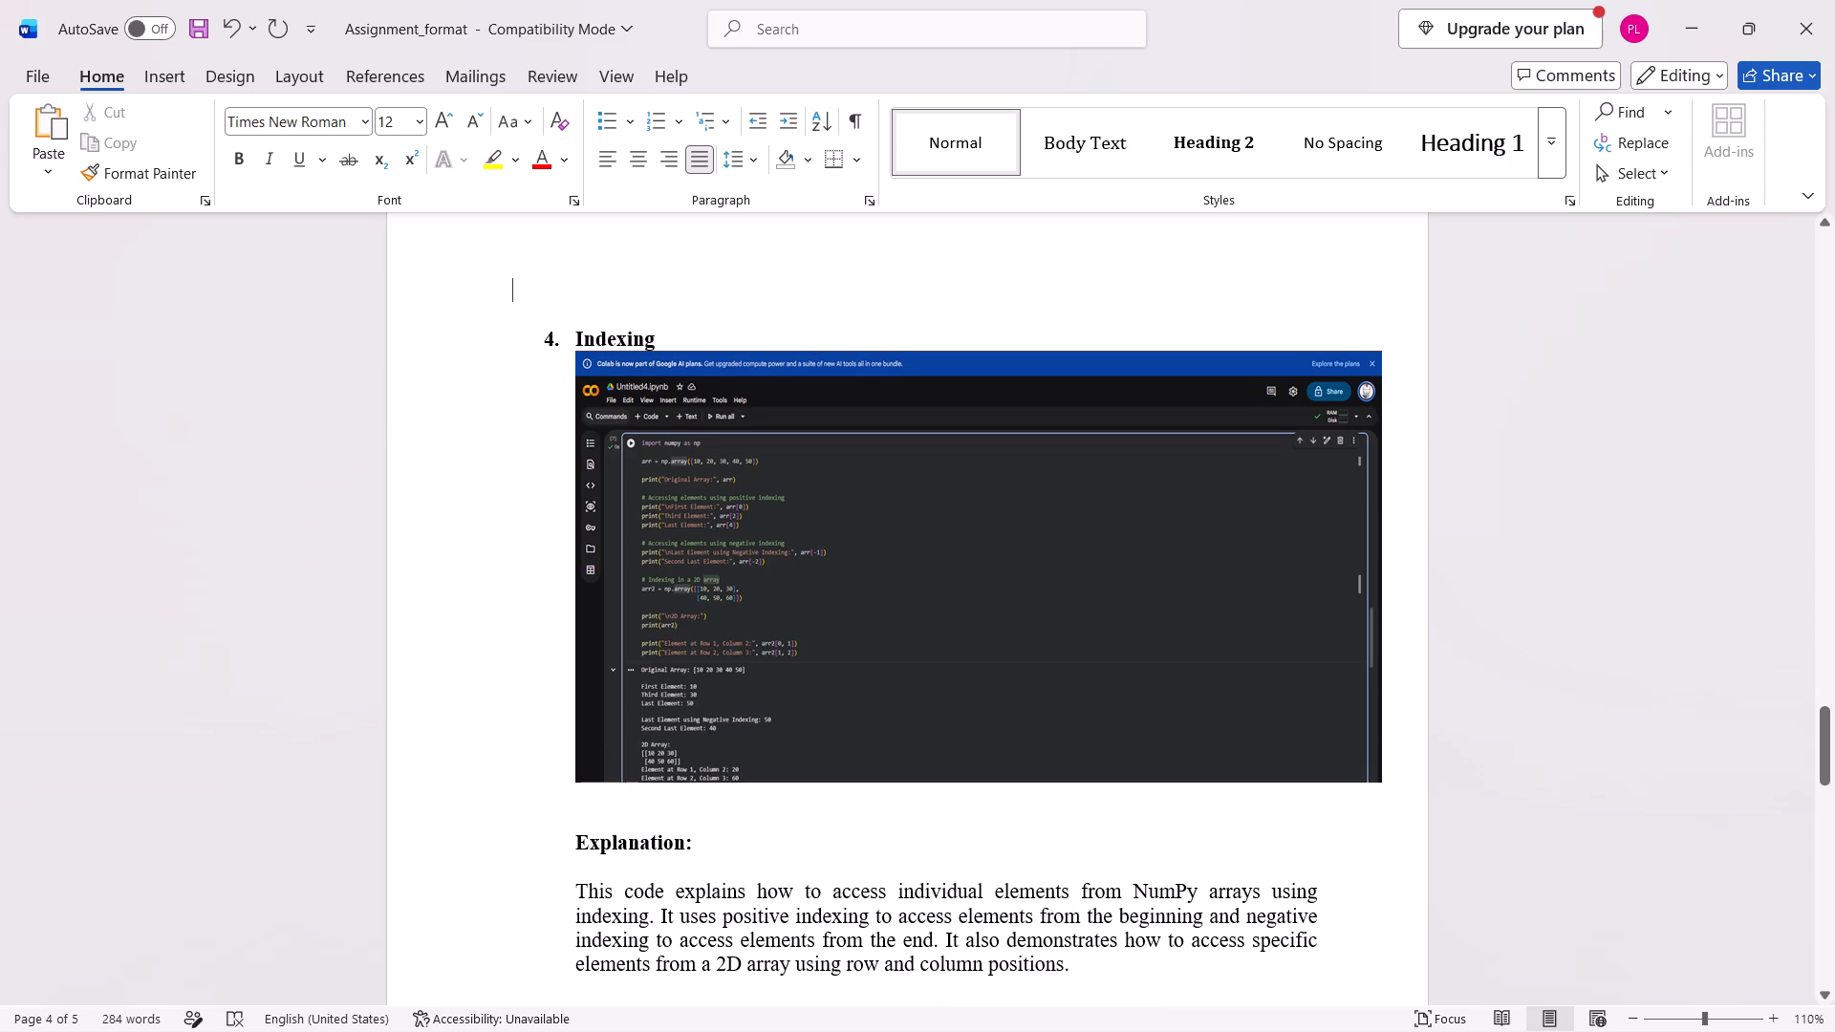
# Insert an unnumbered blank line between the "Indexing" heading and its code screenshot.
pyautogui.click(685, 339)
pyautogui.press('Return')
pyautogui.press('BackSpace')
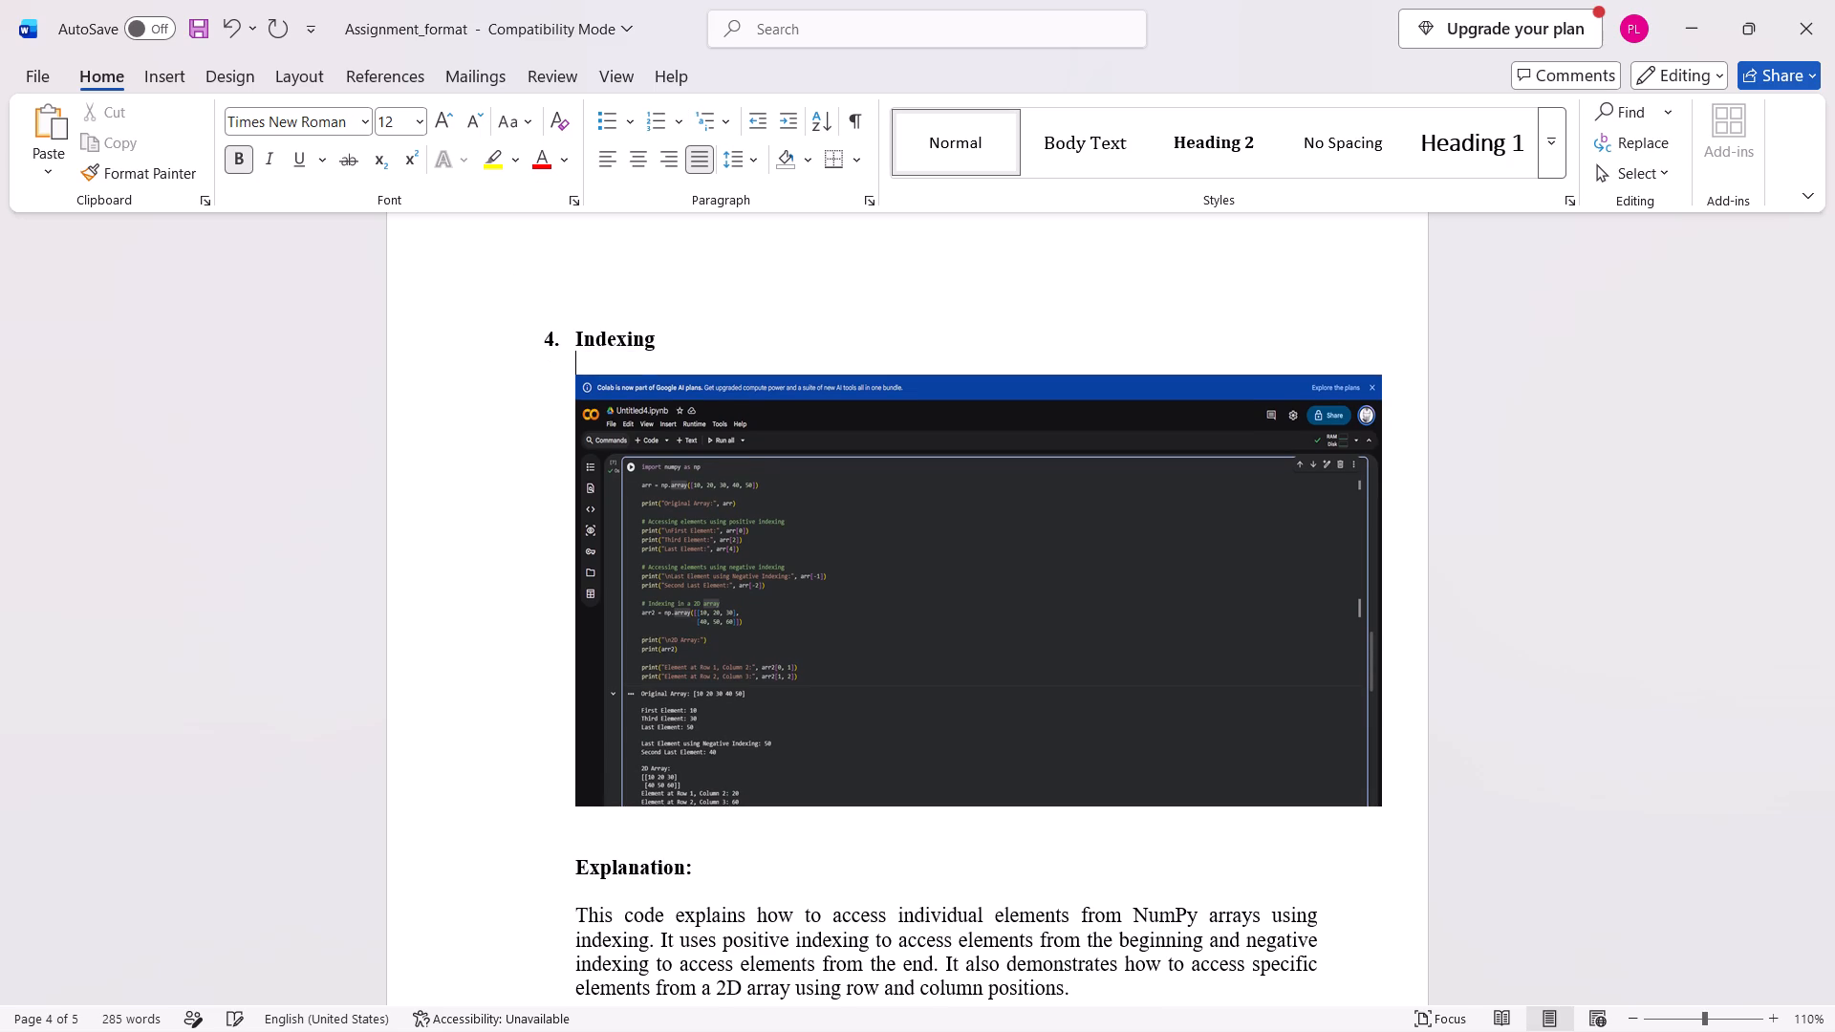
# Insert an unnumbered blank line between the "Slicing" heading and its code screenshot.
pyautogui.scroll(-1, 685, 339)
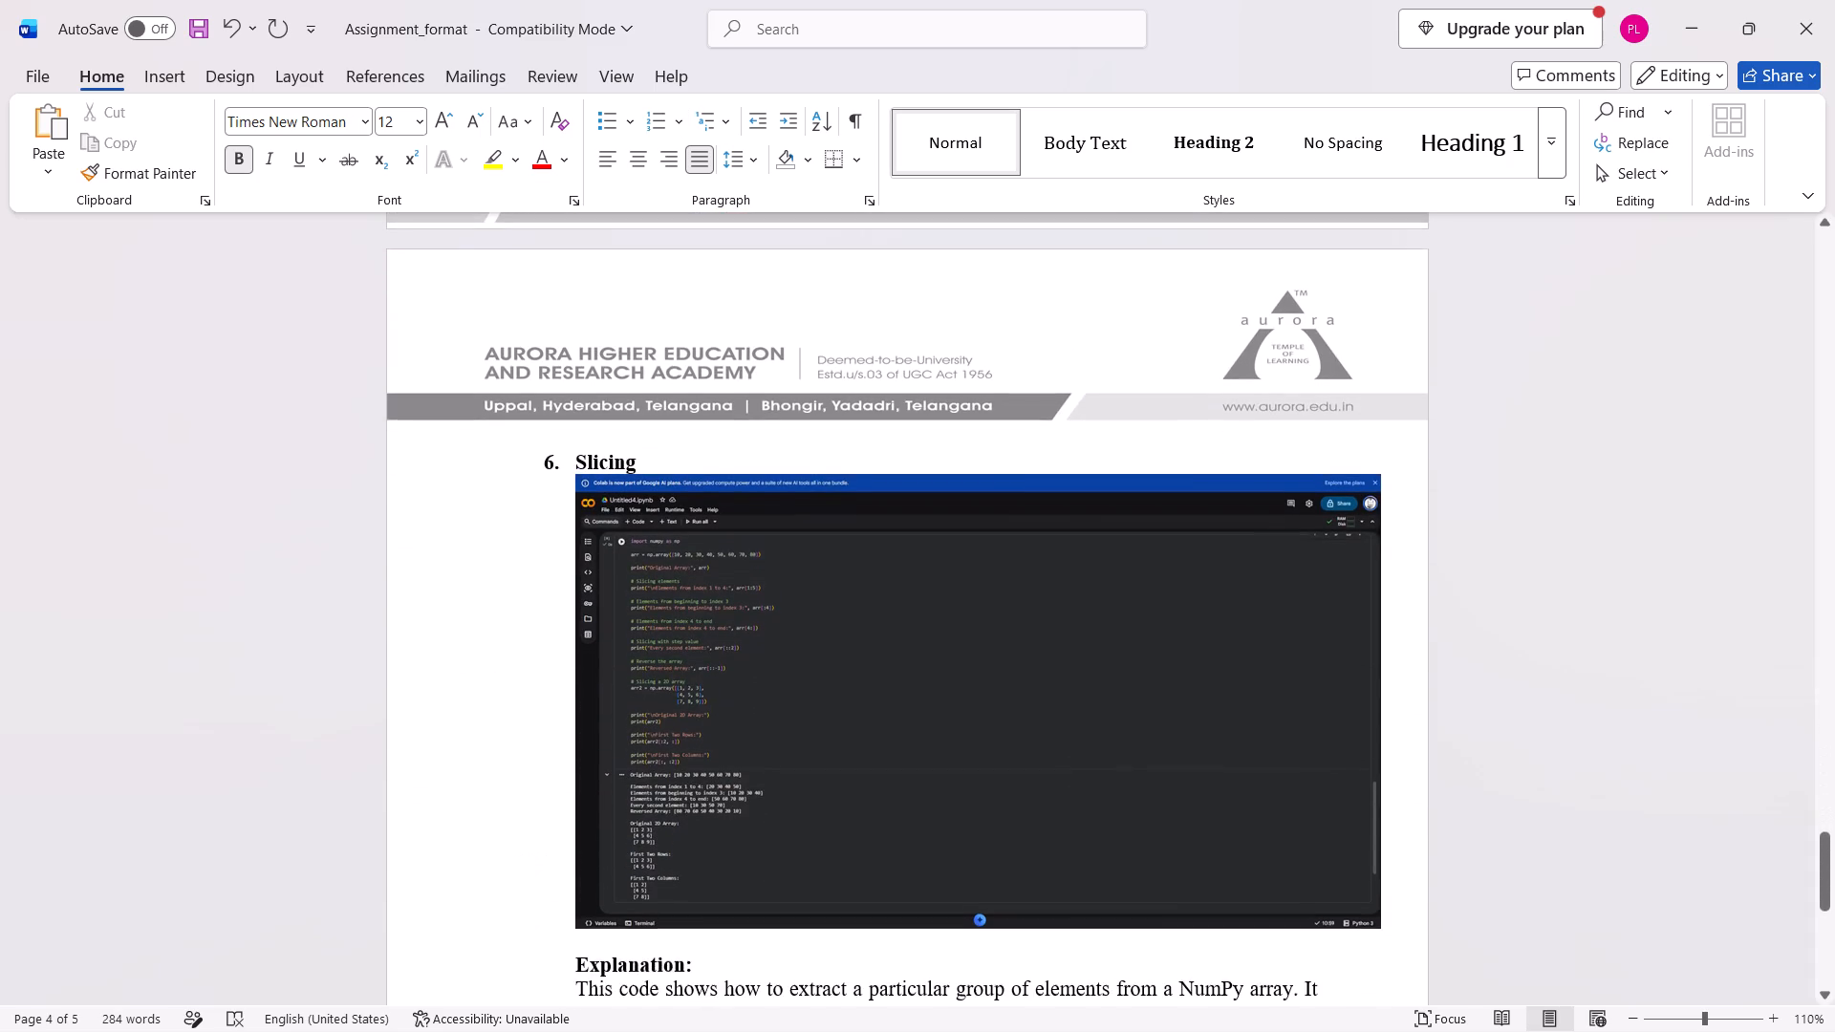
pyautogui.scroll(-1, 685, 339)
pyautogui.click(669, 447)
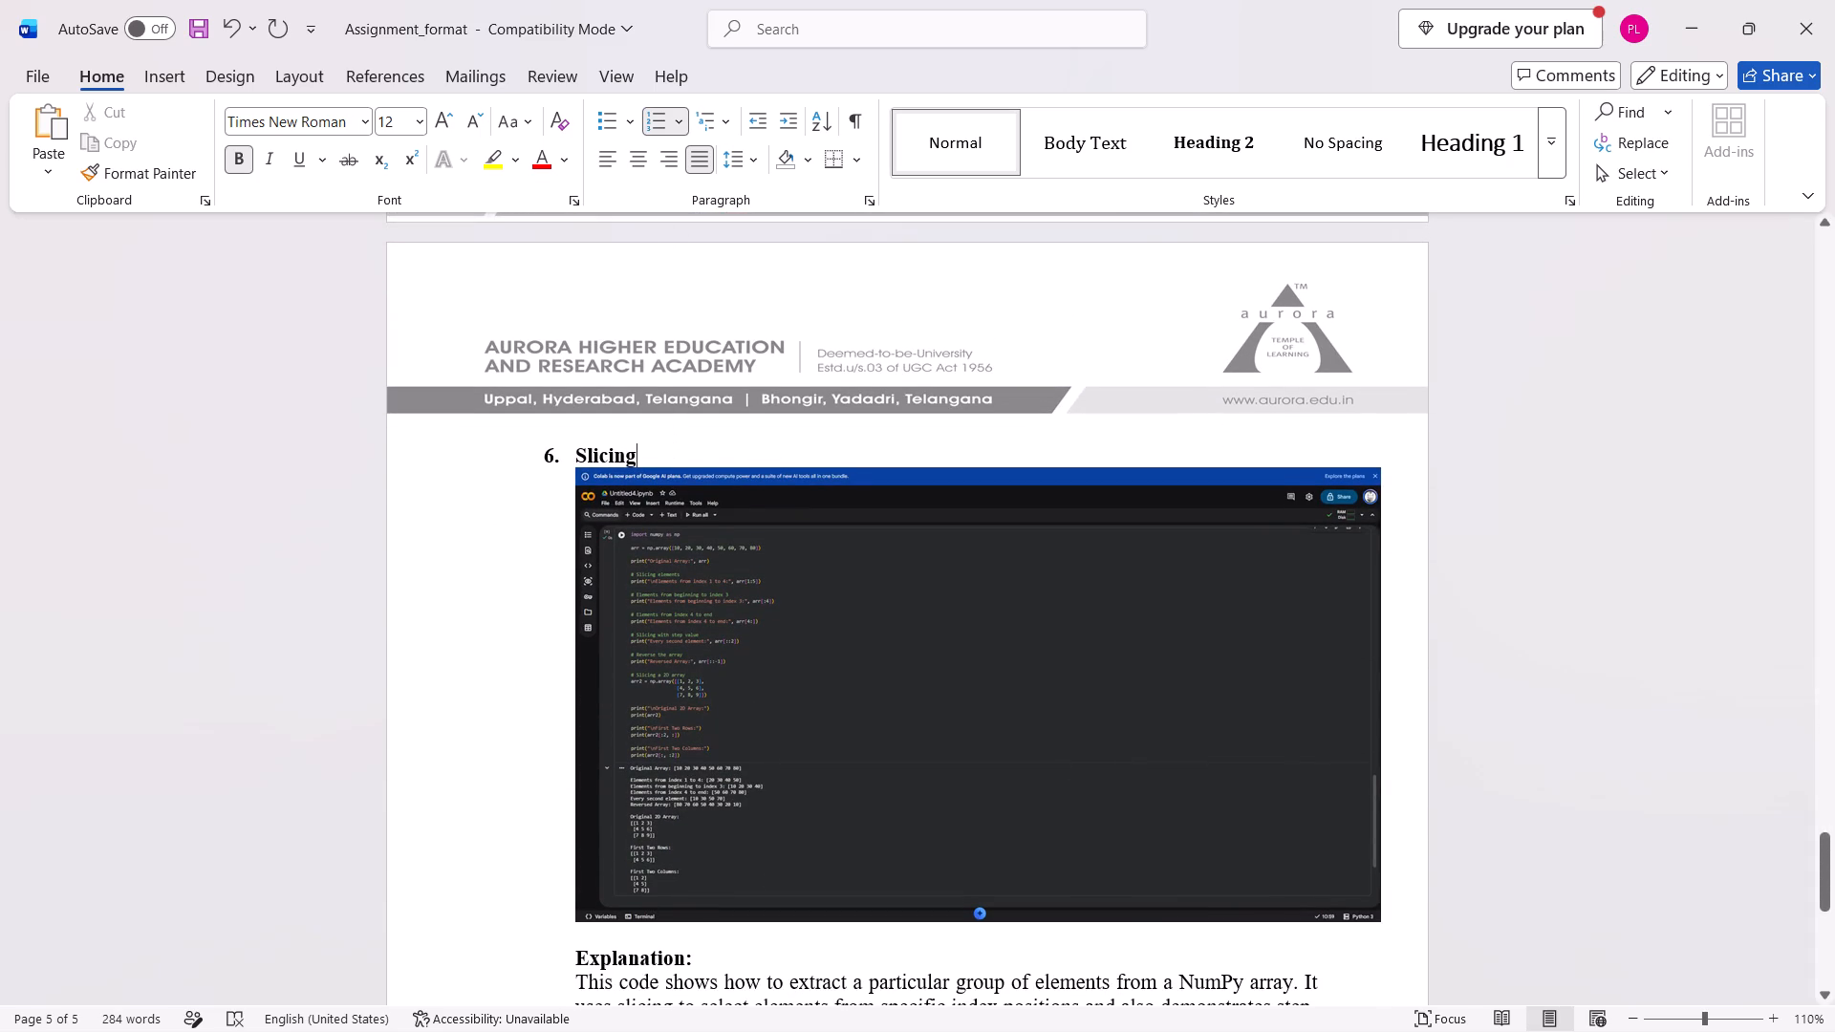
pyautogui.press('Return')
pyautogui.press('BackSpace')
# Apply the Normal style to the "Foundation of Data Science" subject entry in the first-page table.
pyautogui.scroll(-1, 669, 447)
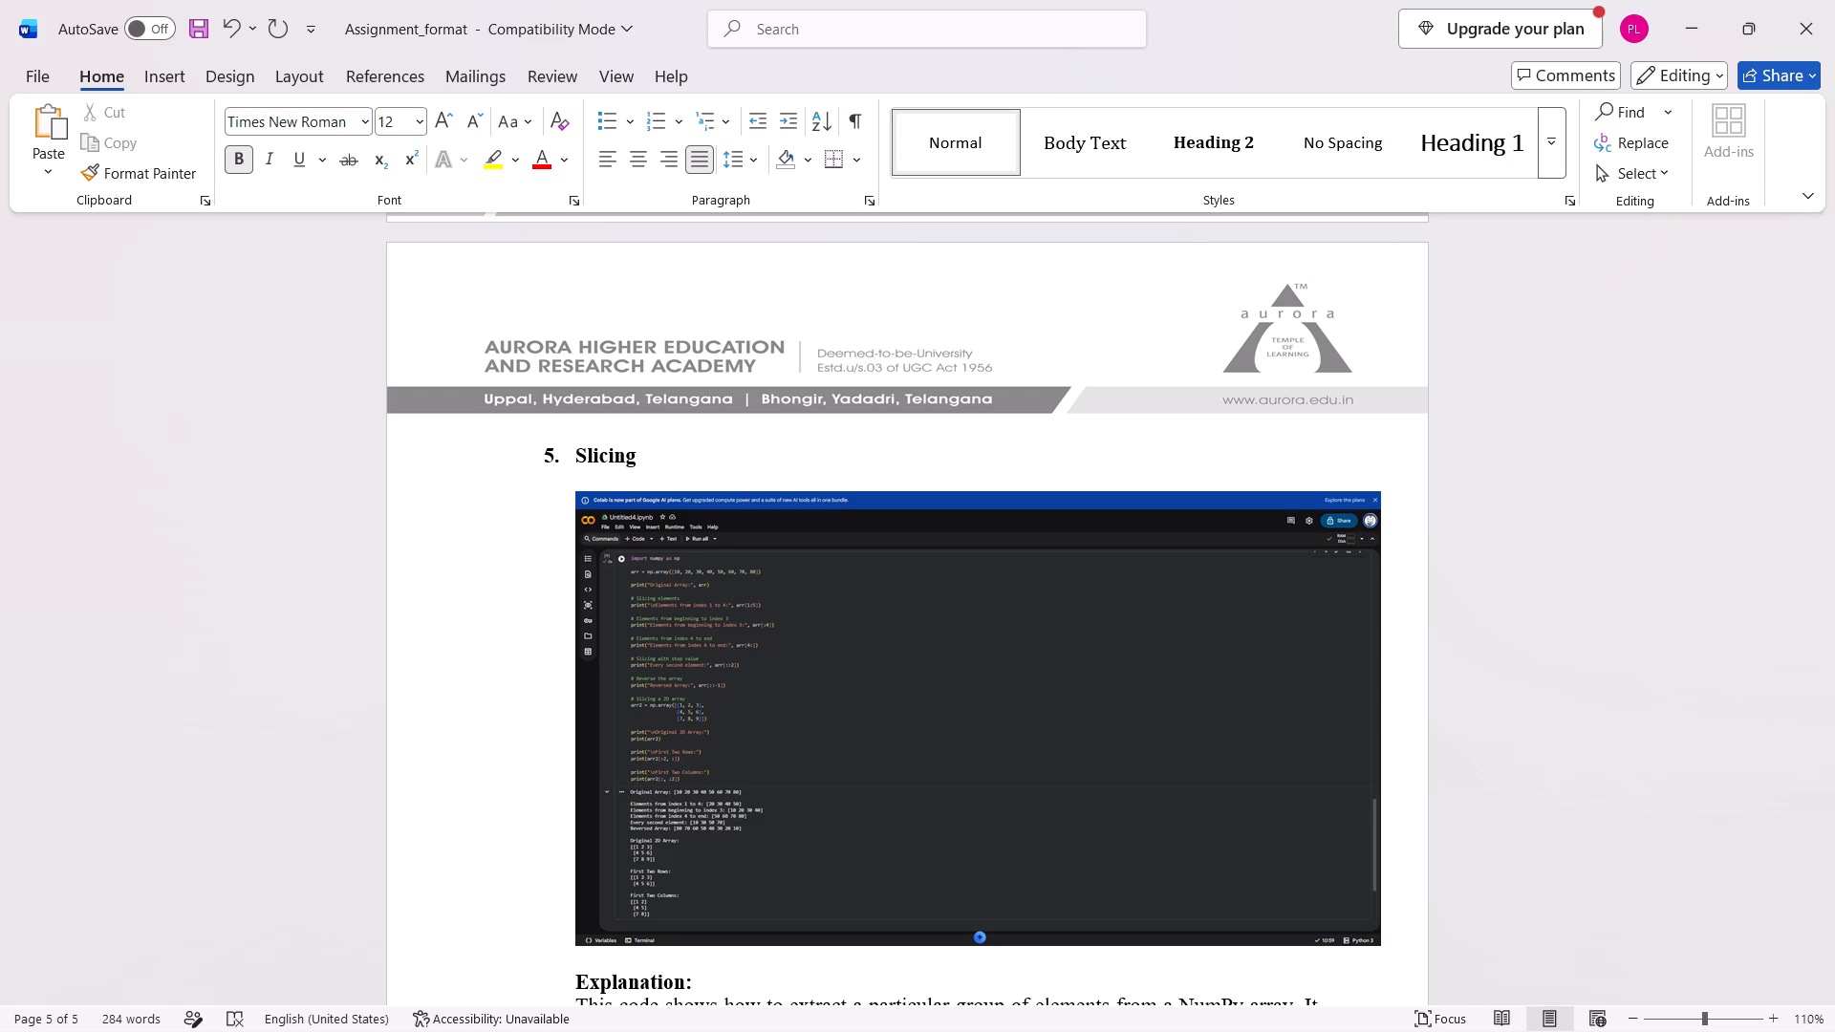
pyautogui.scroll(-1, 669, 447)
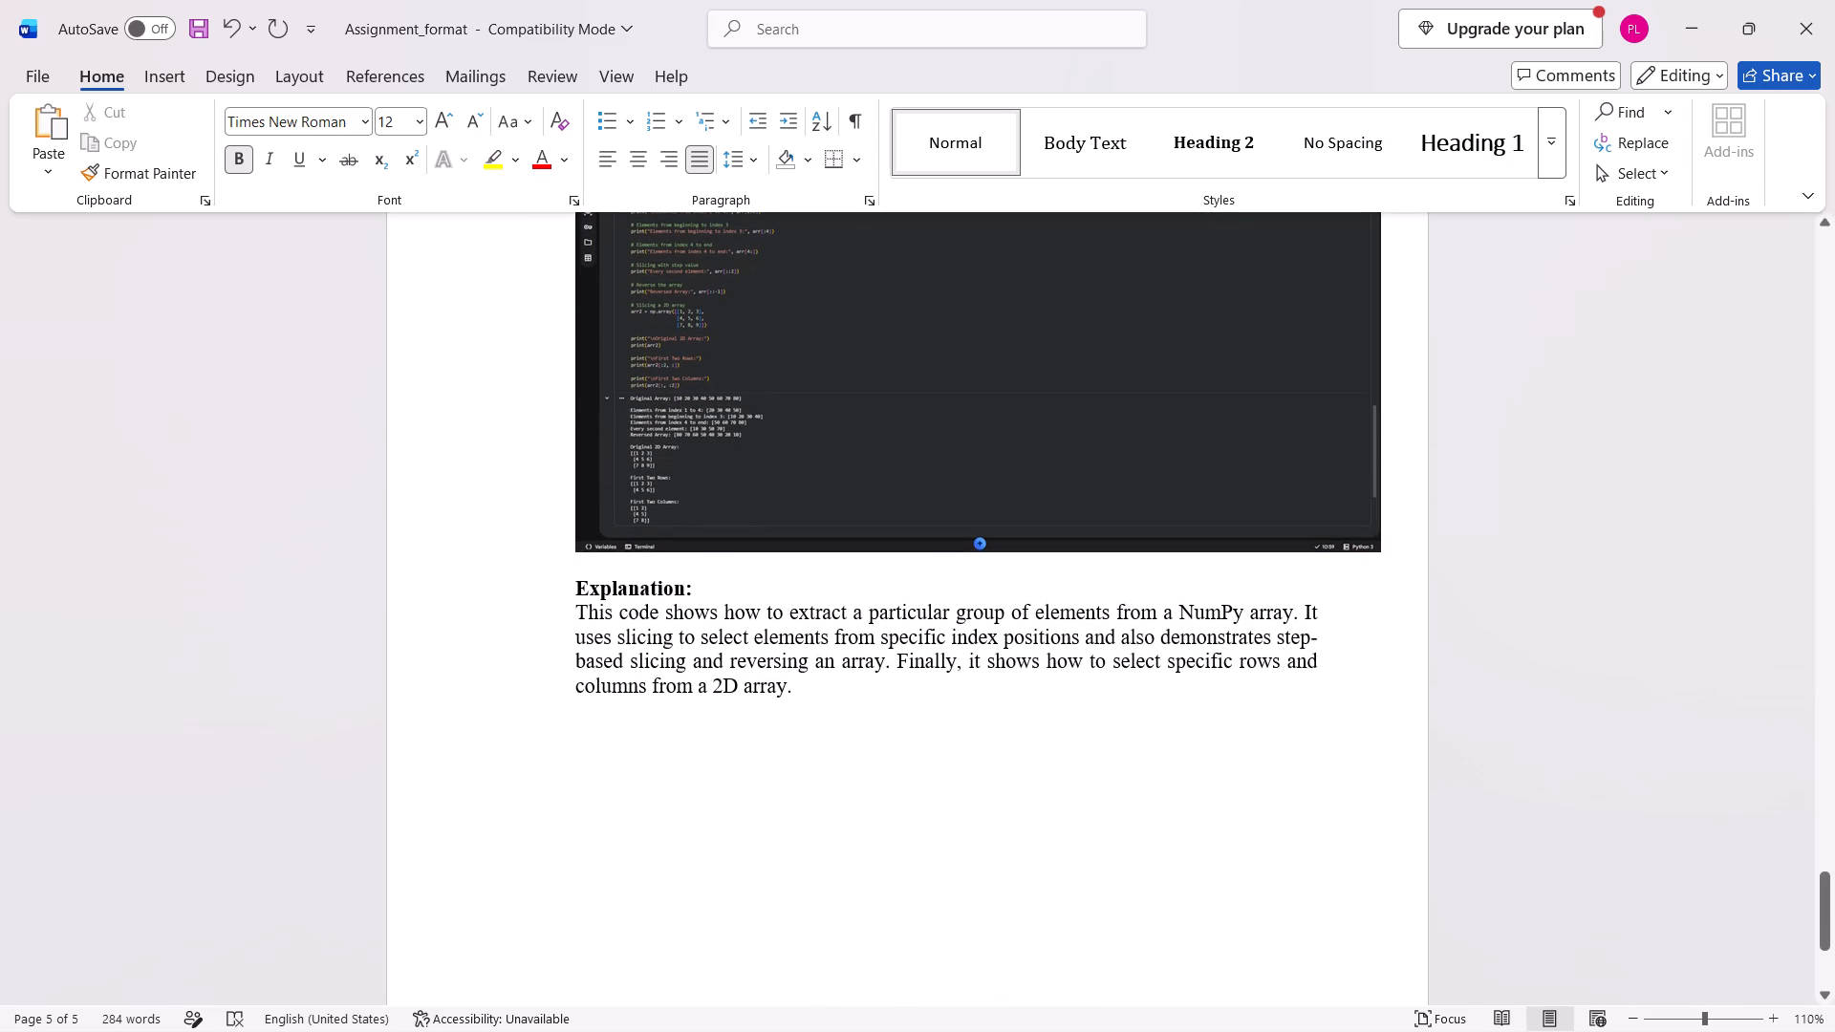
pyautogui.scroll(4, 590, 505)
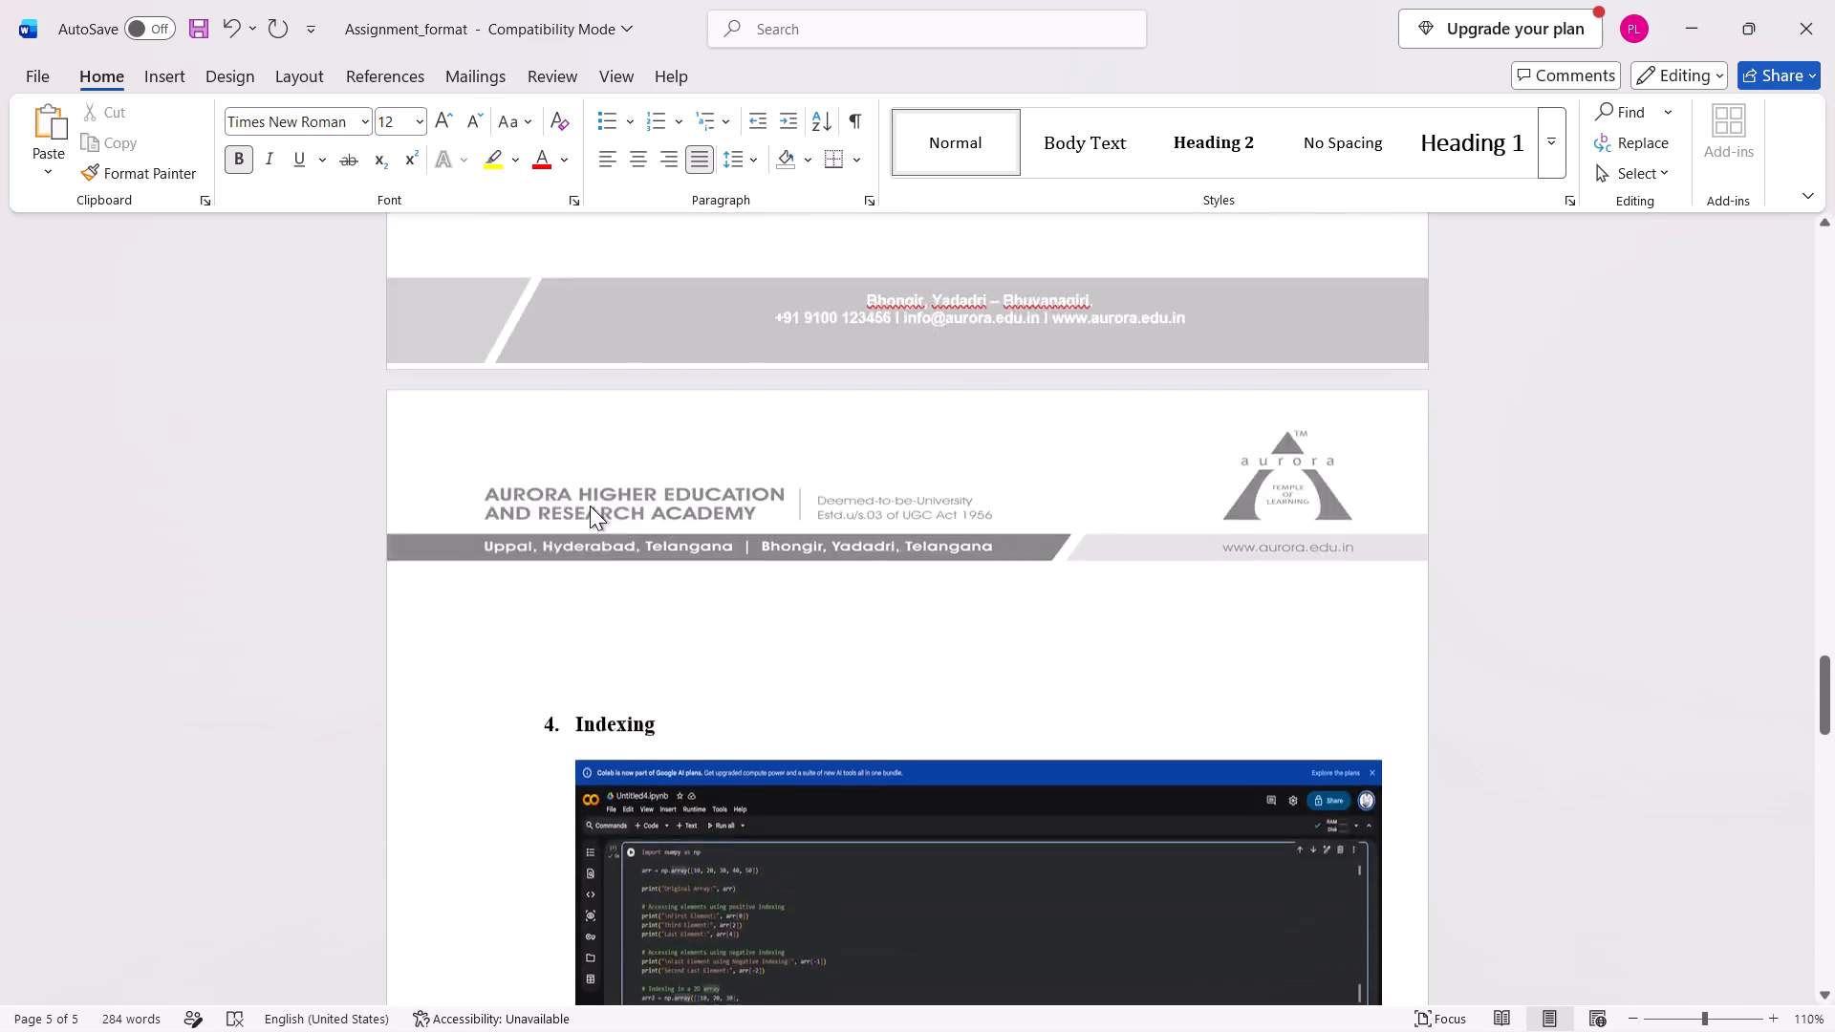
pyautogui.scroll(3, 590, 505)
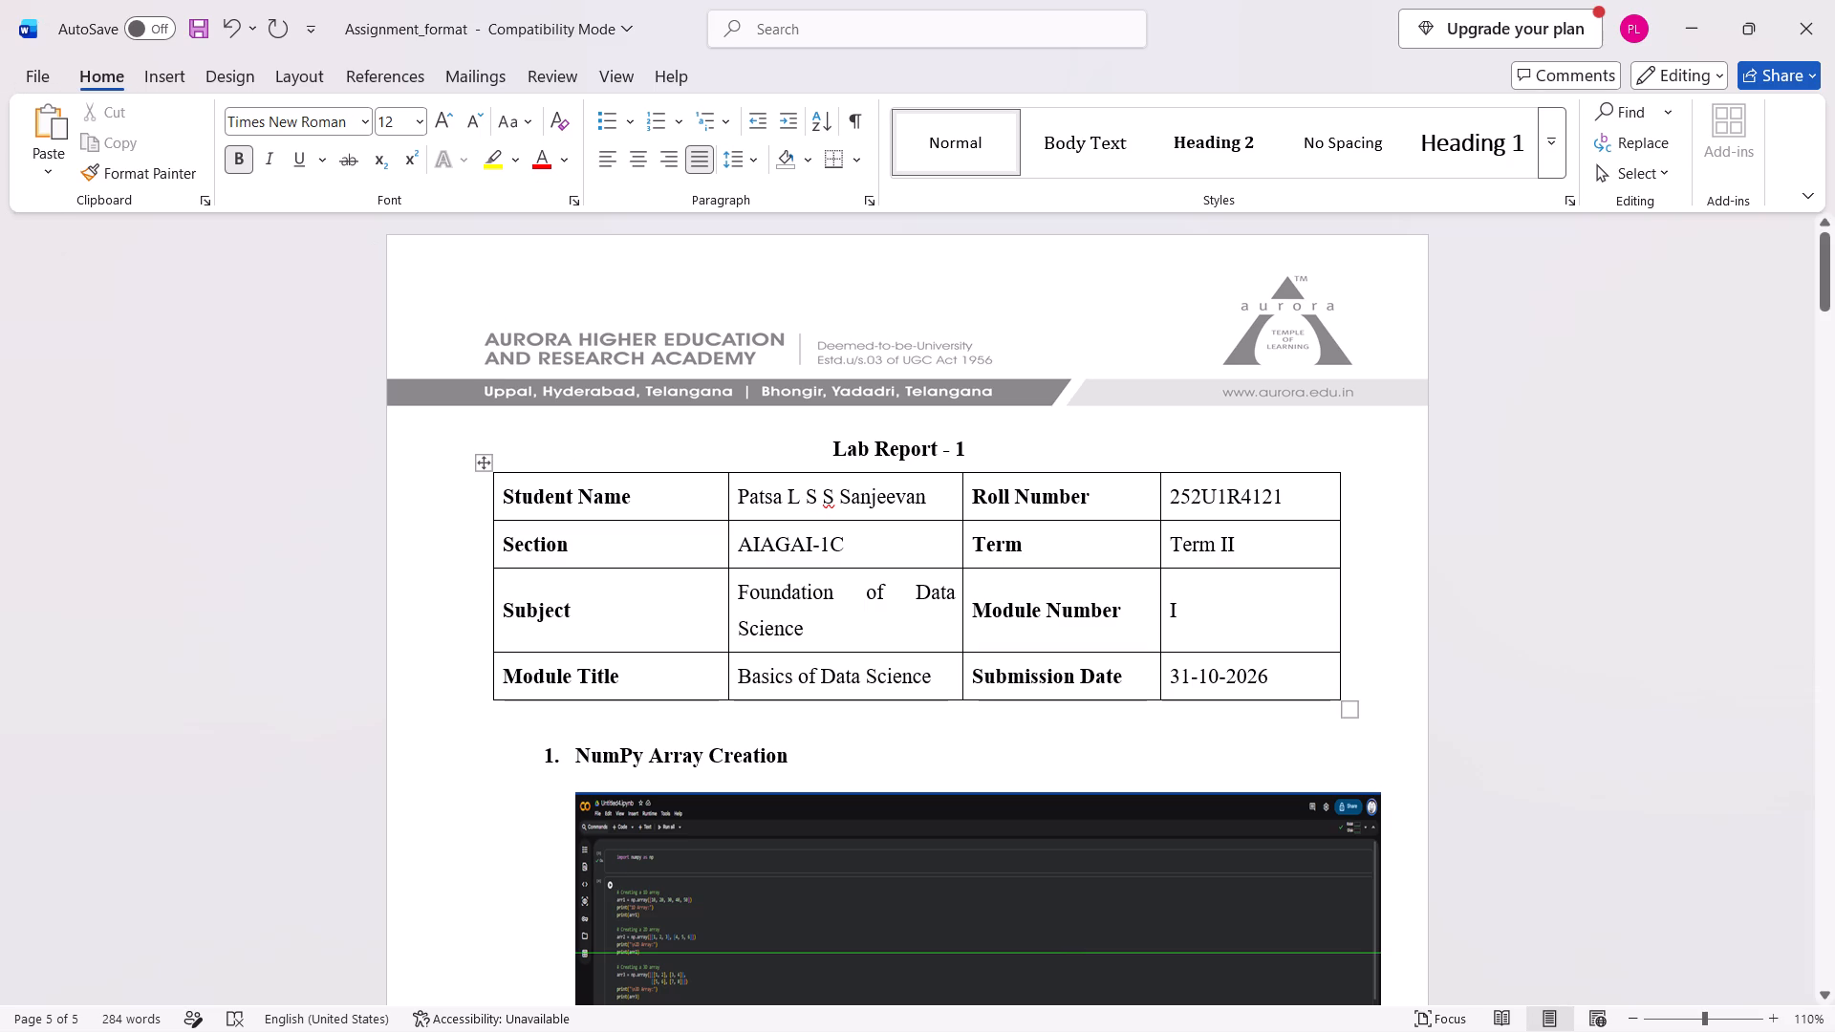
pyautogui.moveTo(840, 635); pyautogui.dragTo(755, 588)
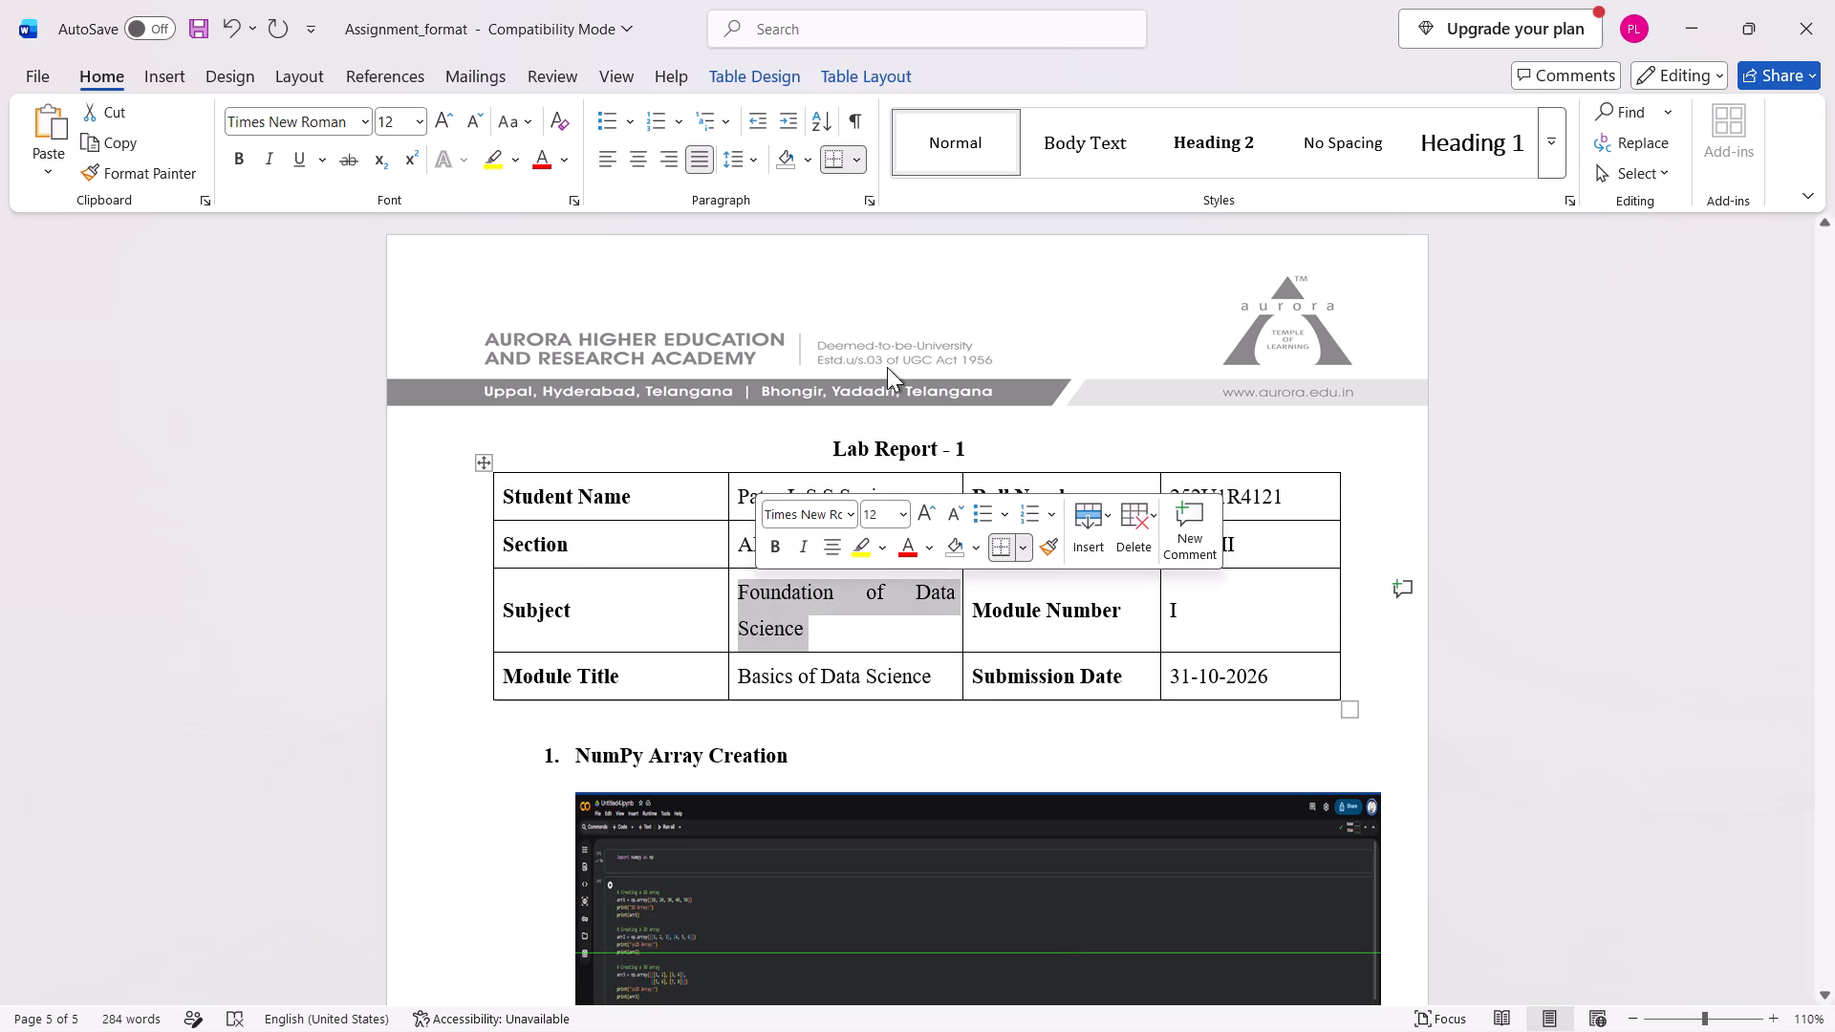
pyautogui.click(953, 149)
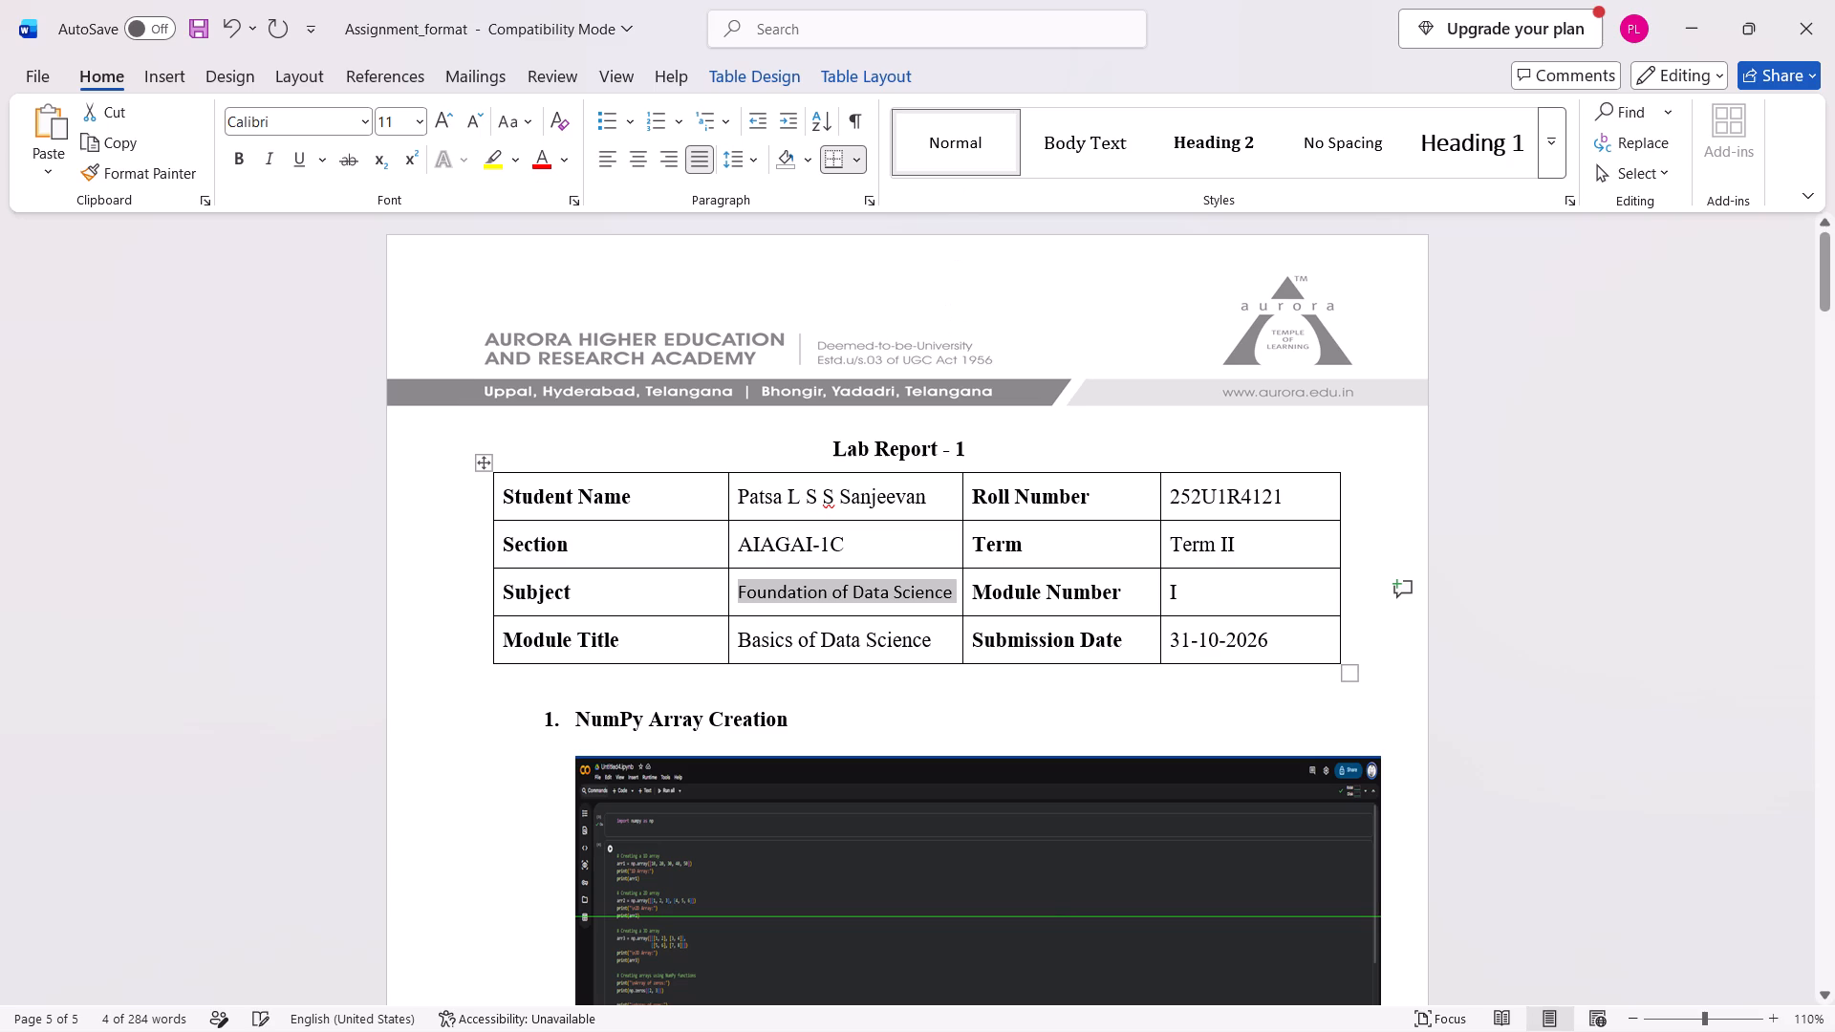
# Set the font of the "Foundation of Data Science" subject entry to Times New Roman.
pyautogui.click(219, 460)
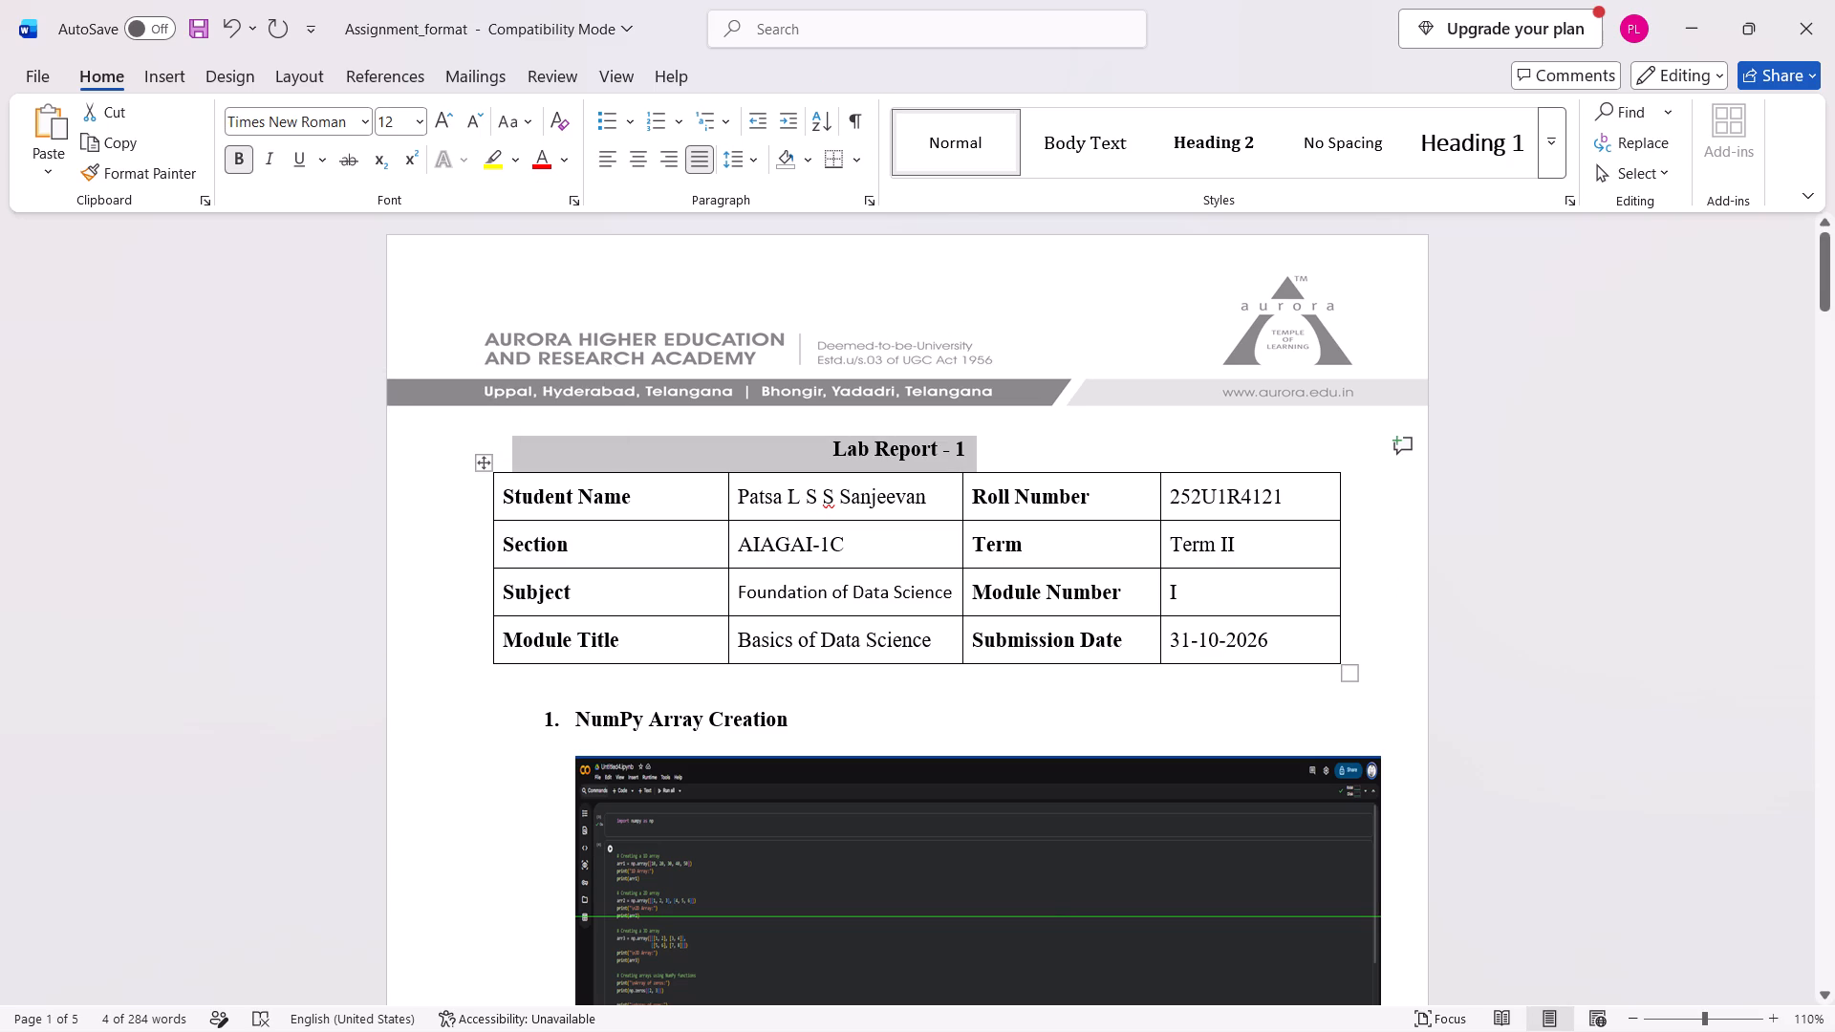
pyautogui.tripleClick(887, 591)
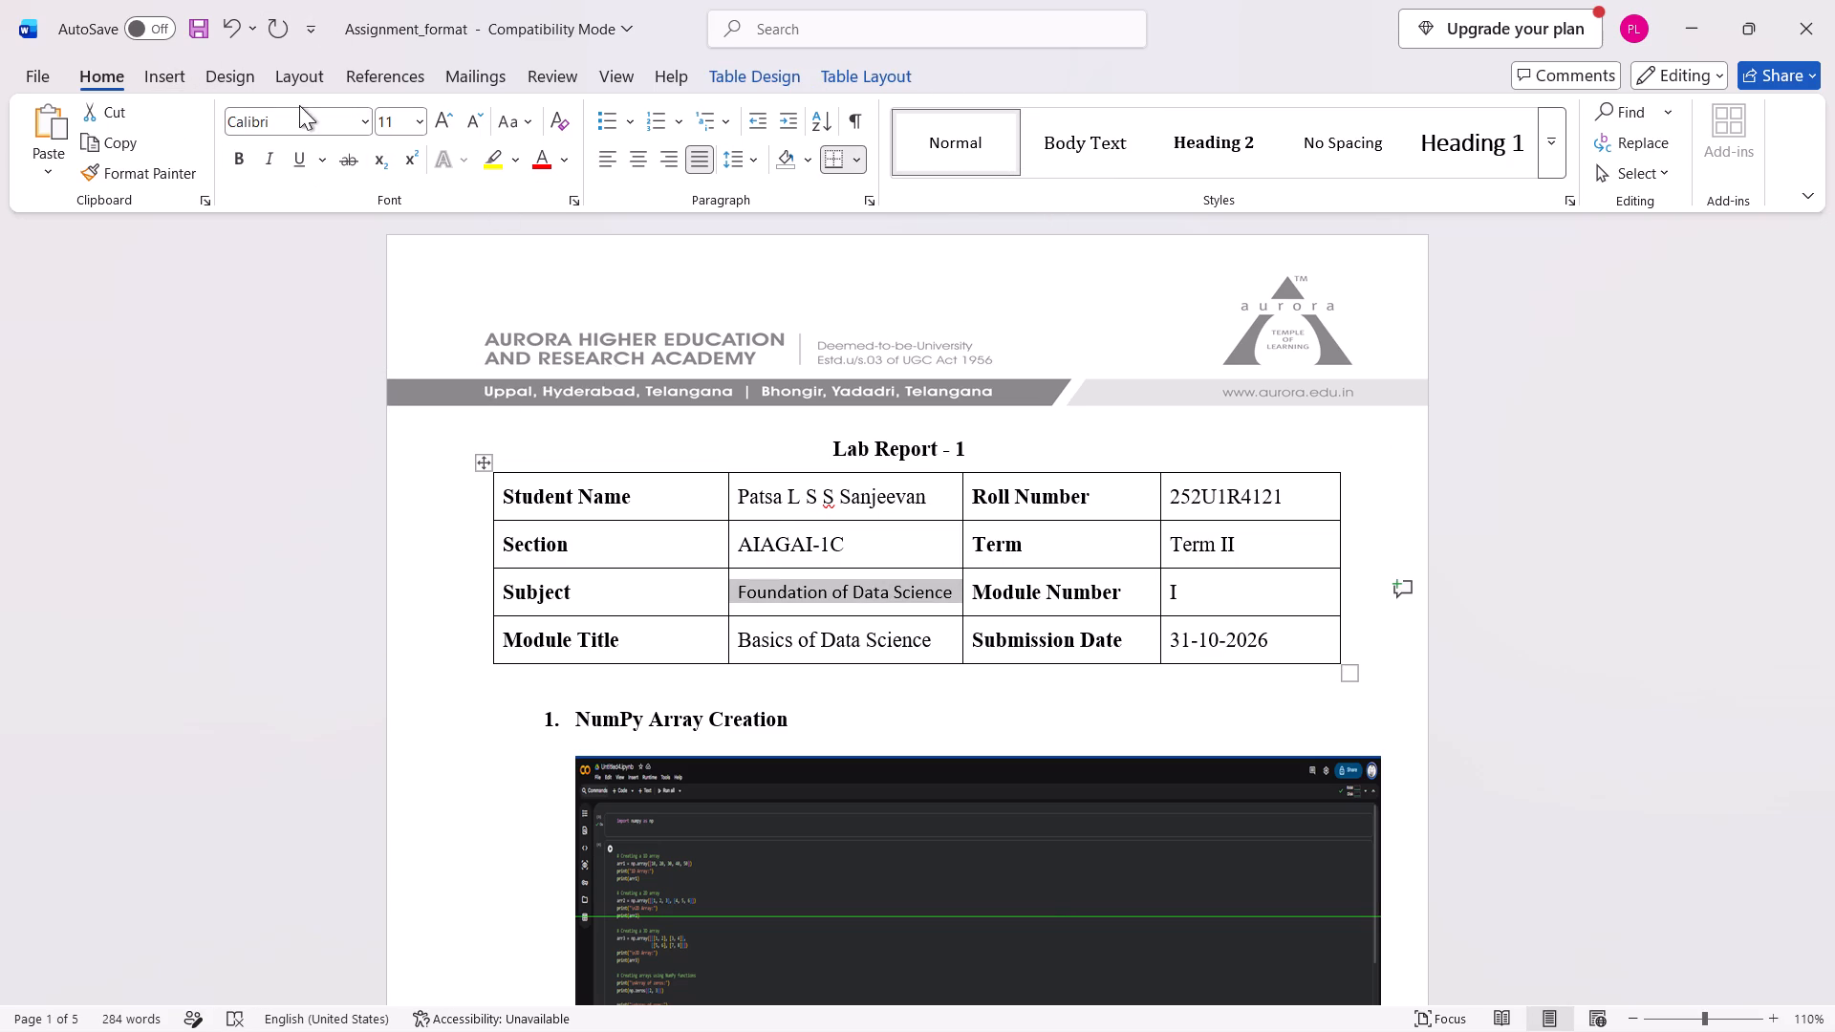
pyautogui.click(364, 121)
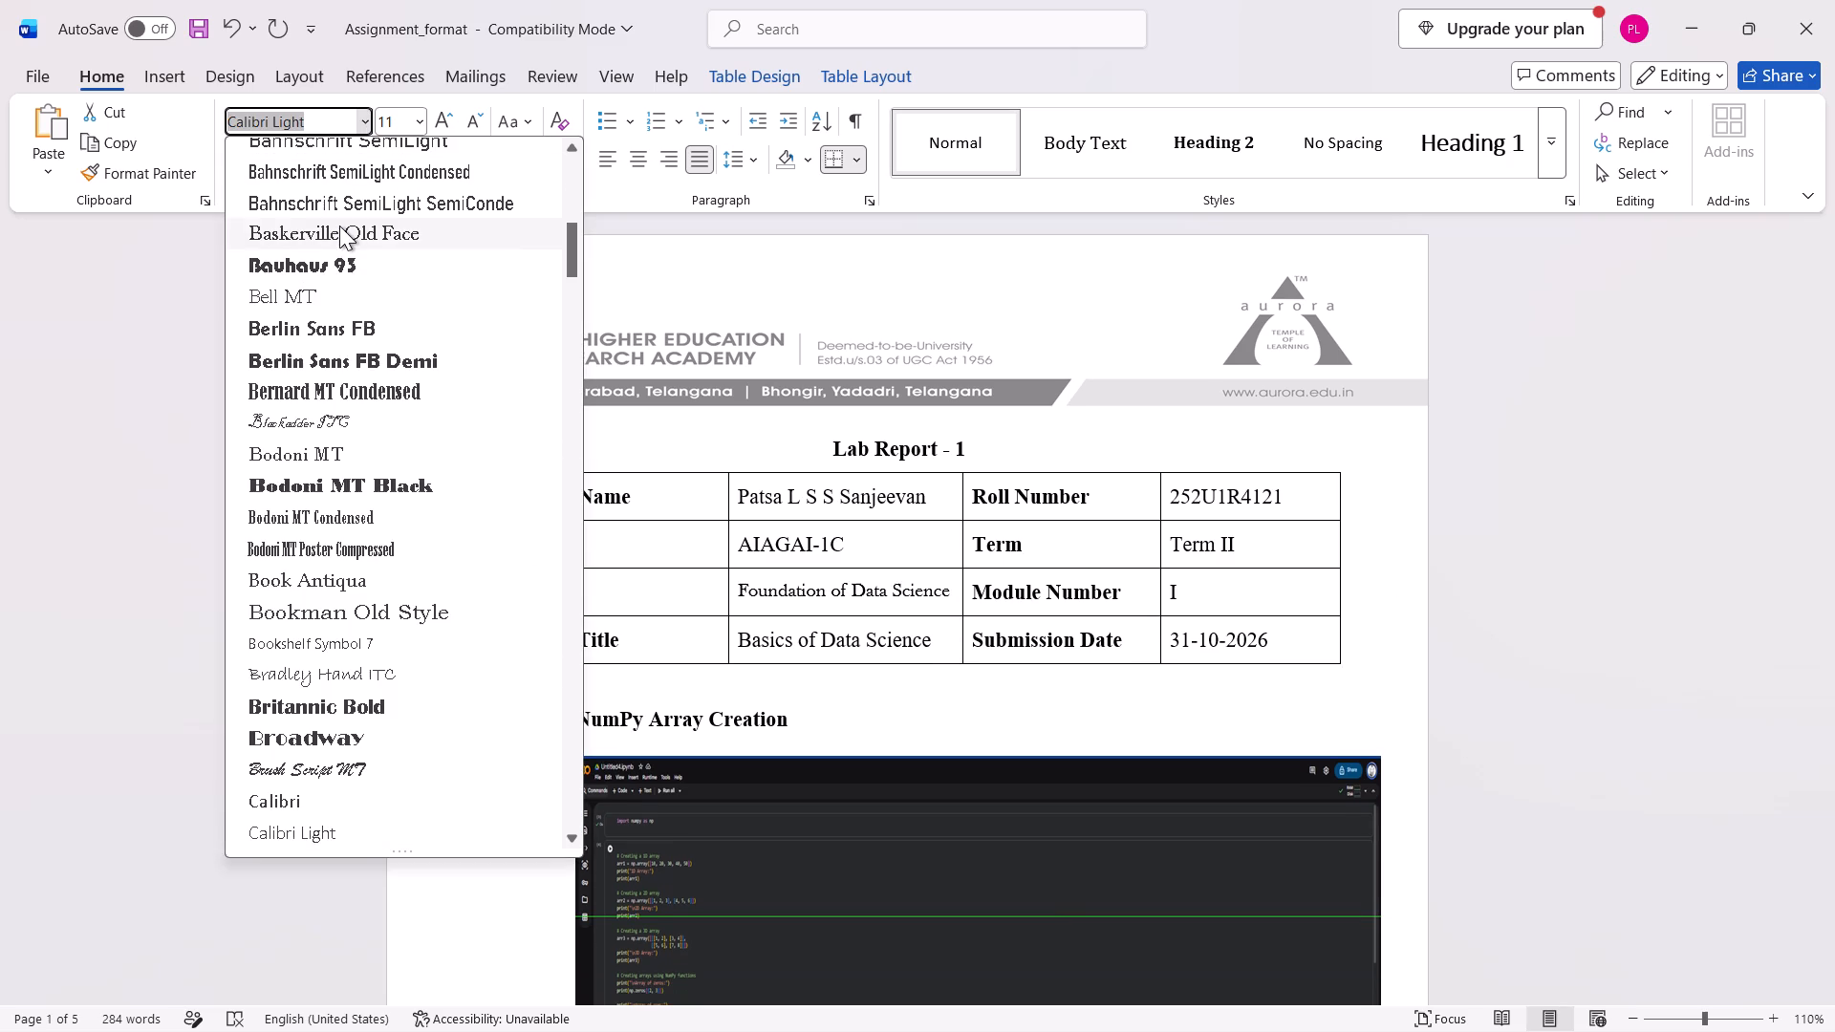
pyautogui.scroll(2, 339, 226)
pyautogui.click(300, 296)
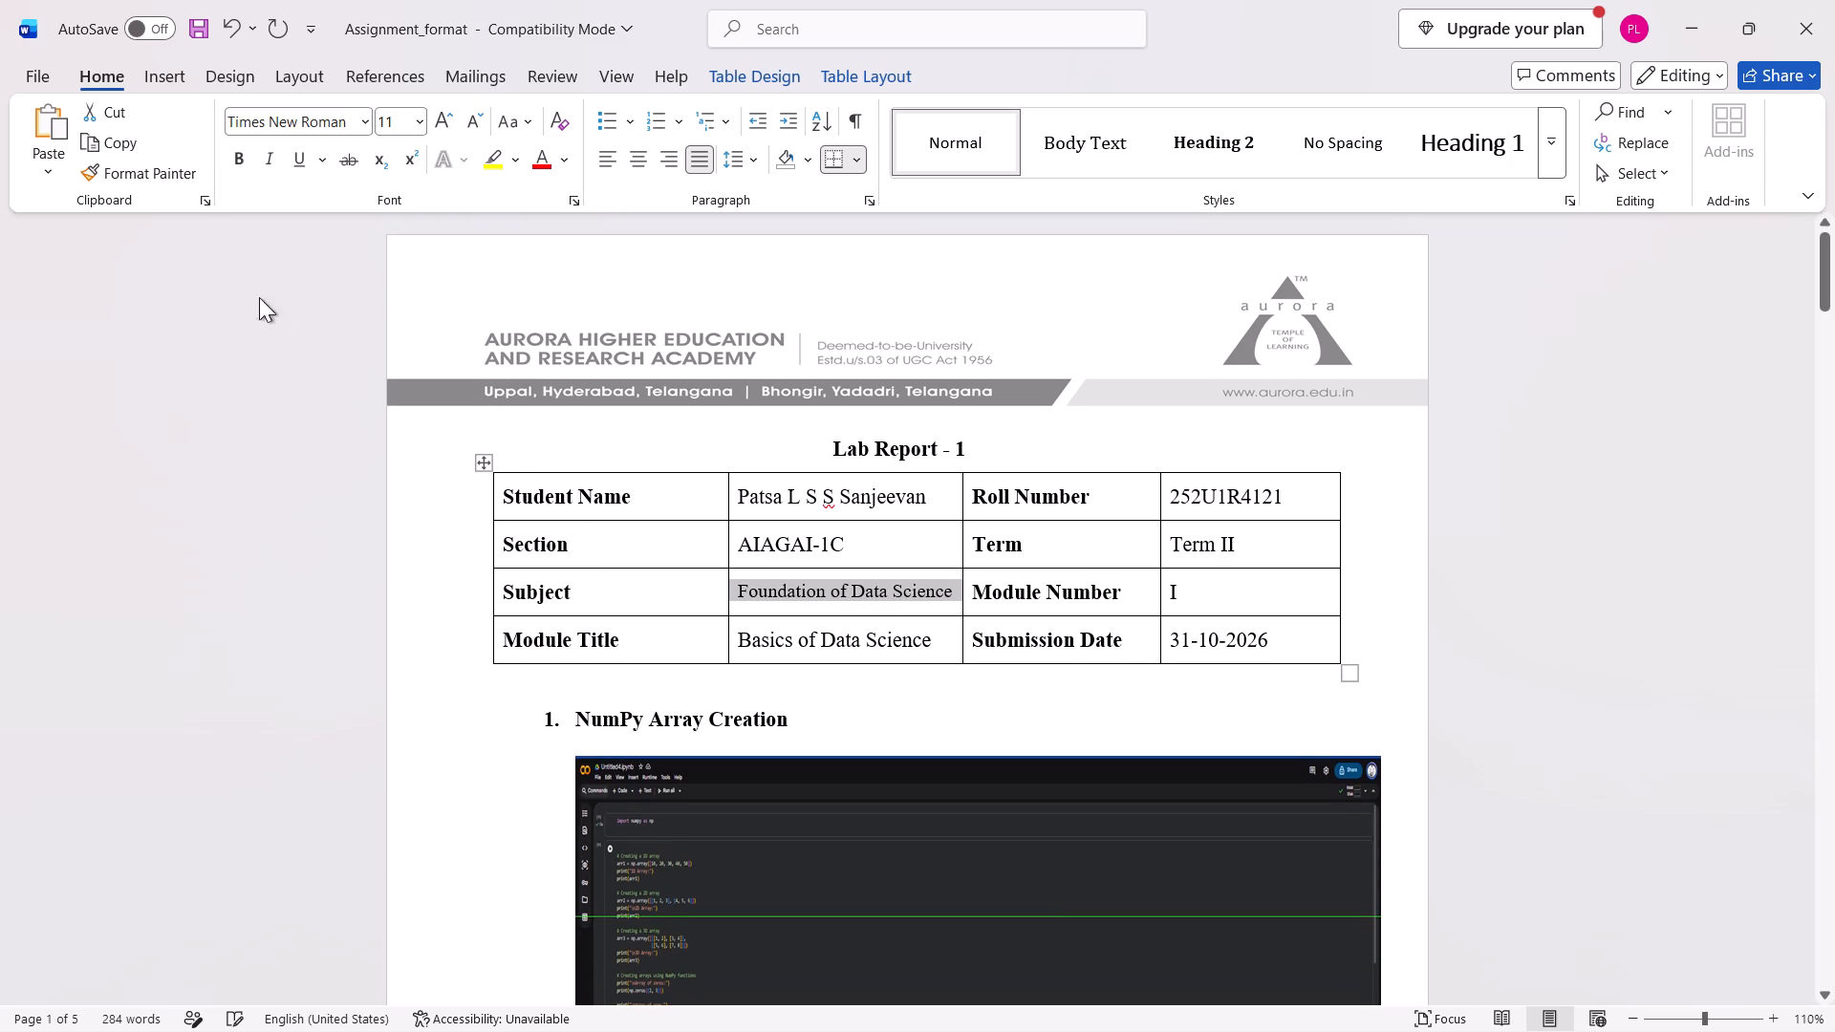
pyautogui.click(116, 328)
# Start saving the report under a new name on this PC, choosing the Year-2 folder on the Desktop.
pyautogui.click(23, 74)
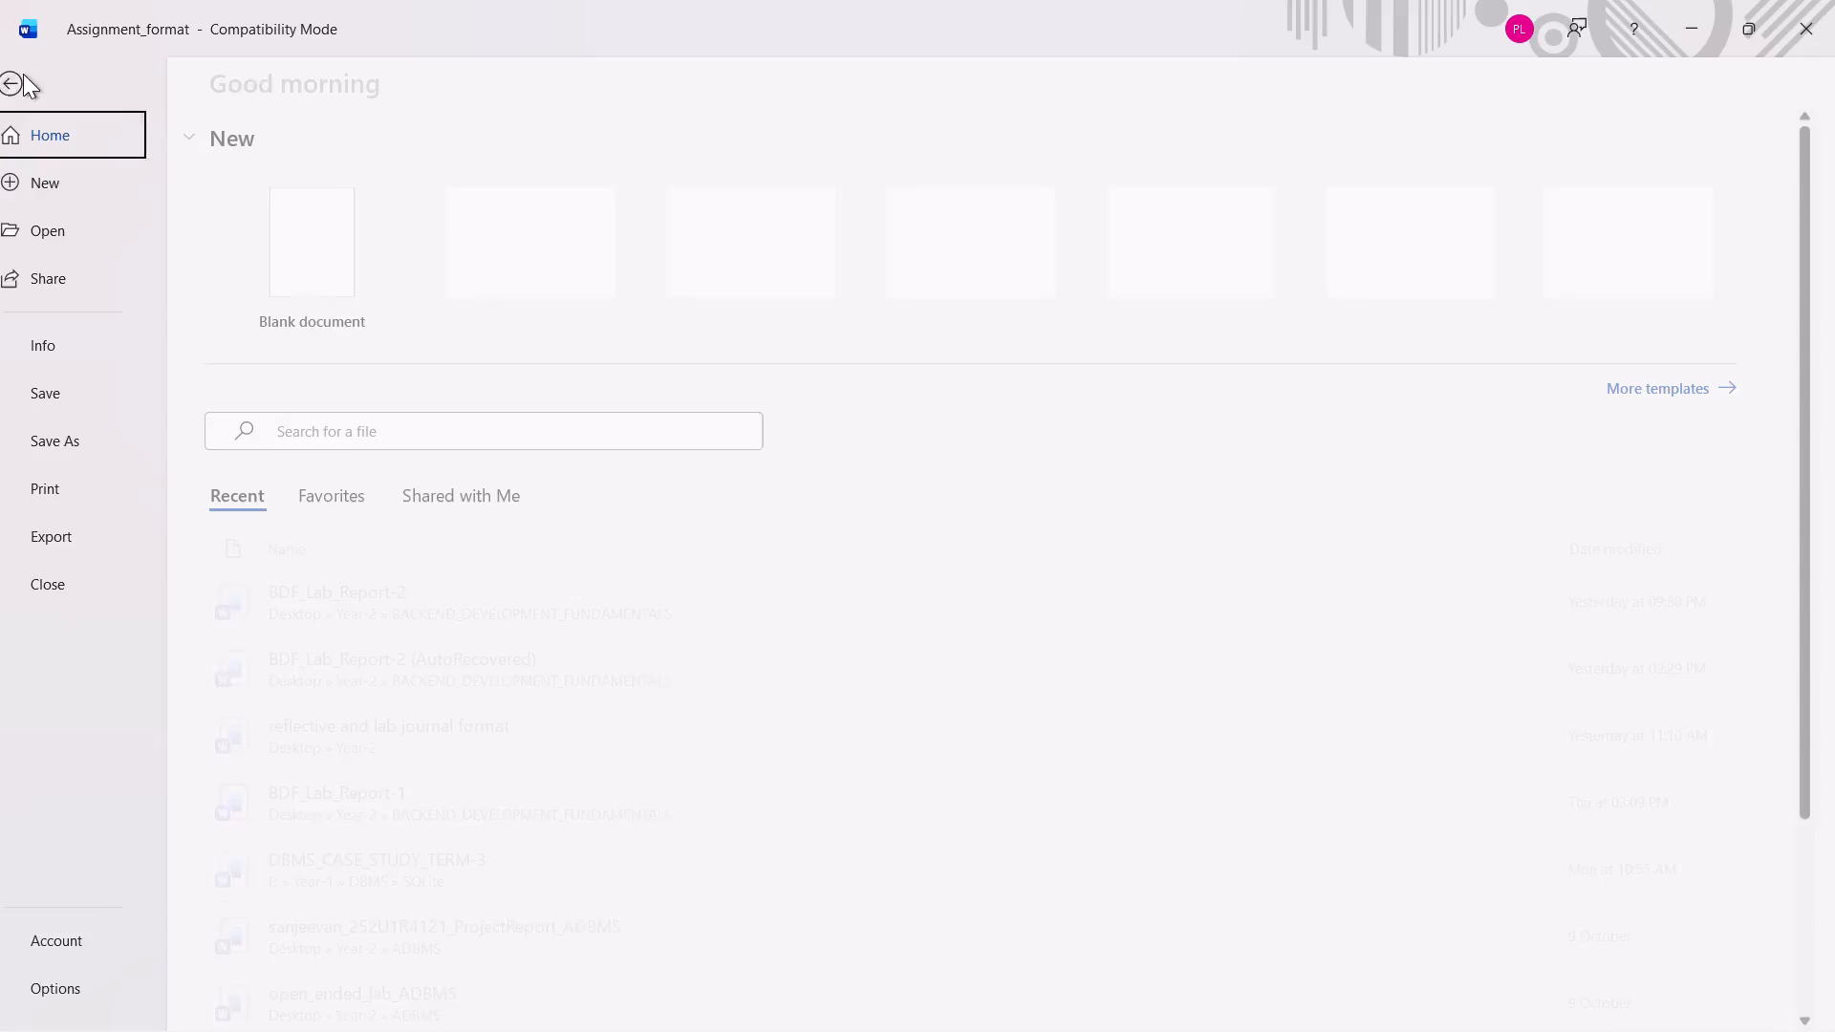
pyautogui.click(92, 440)
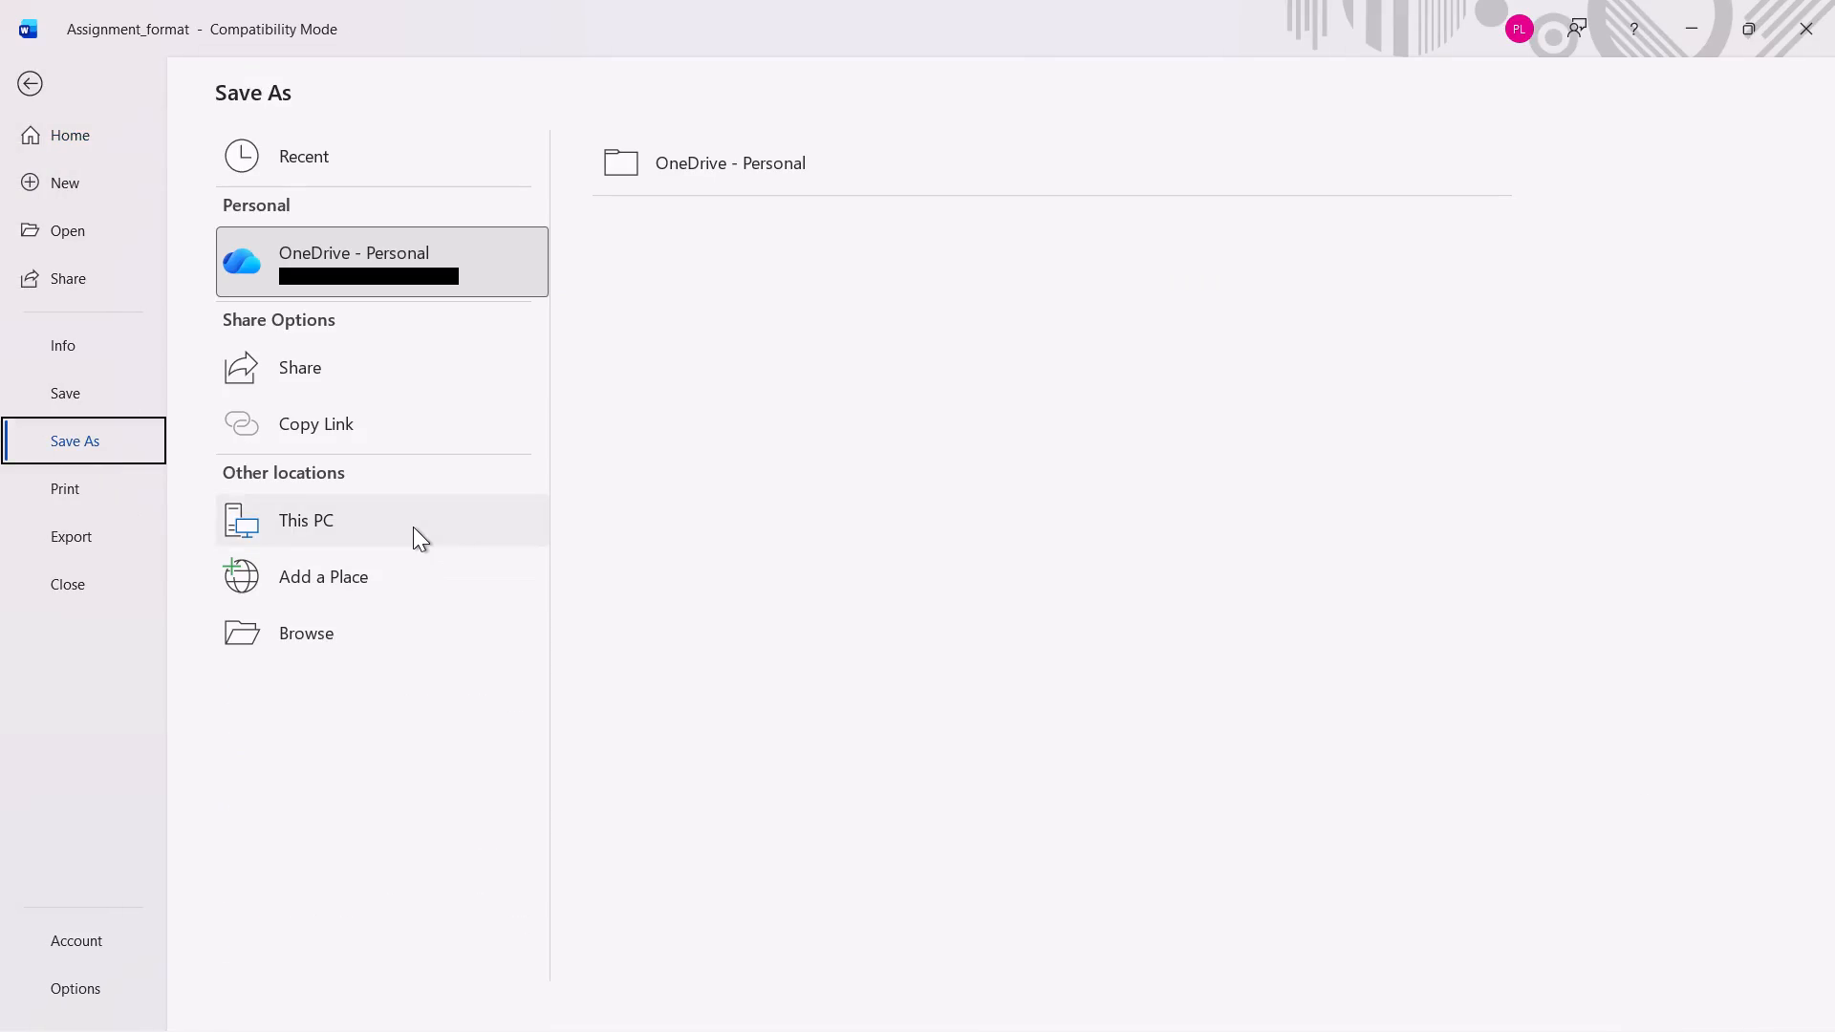
pyautogui.click(413, 527)
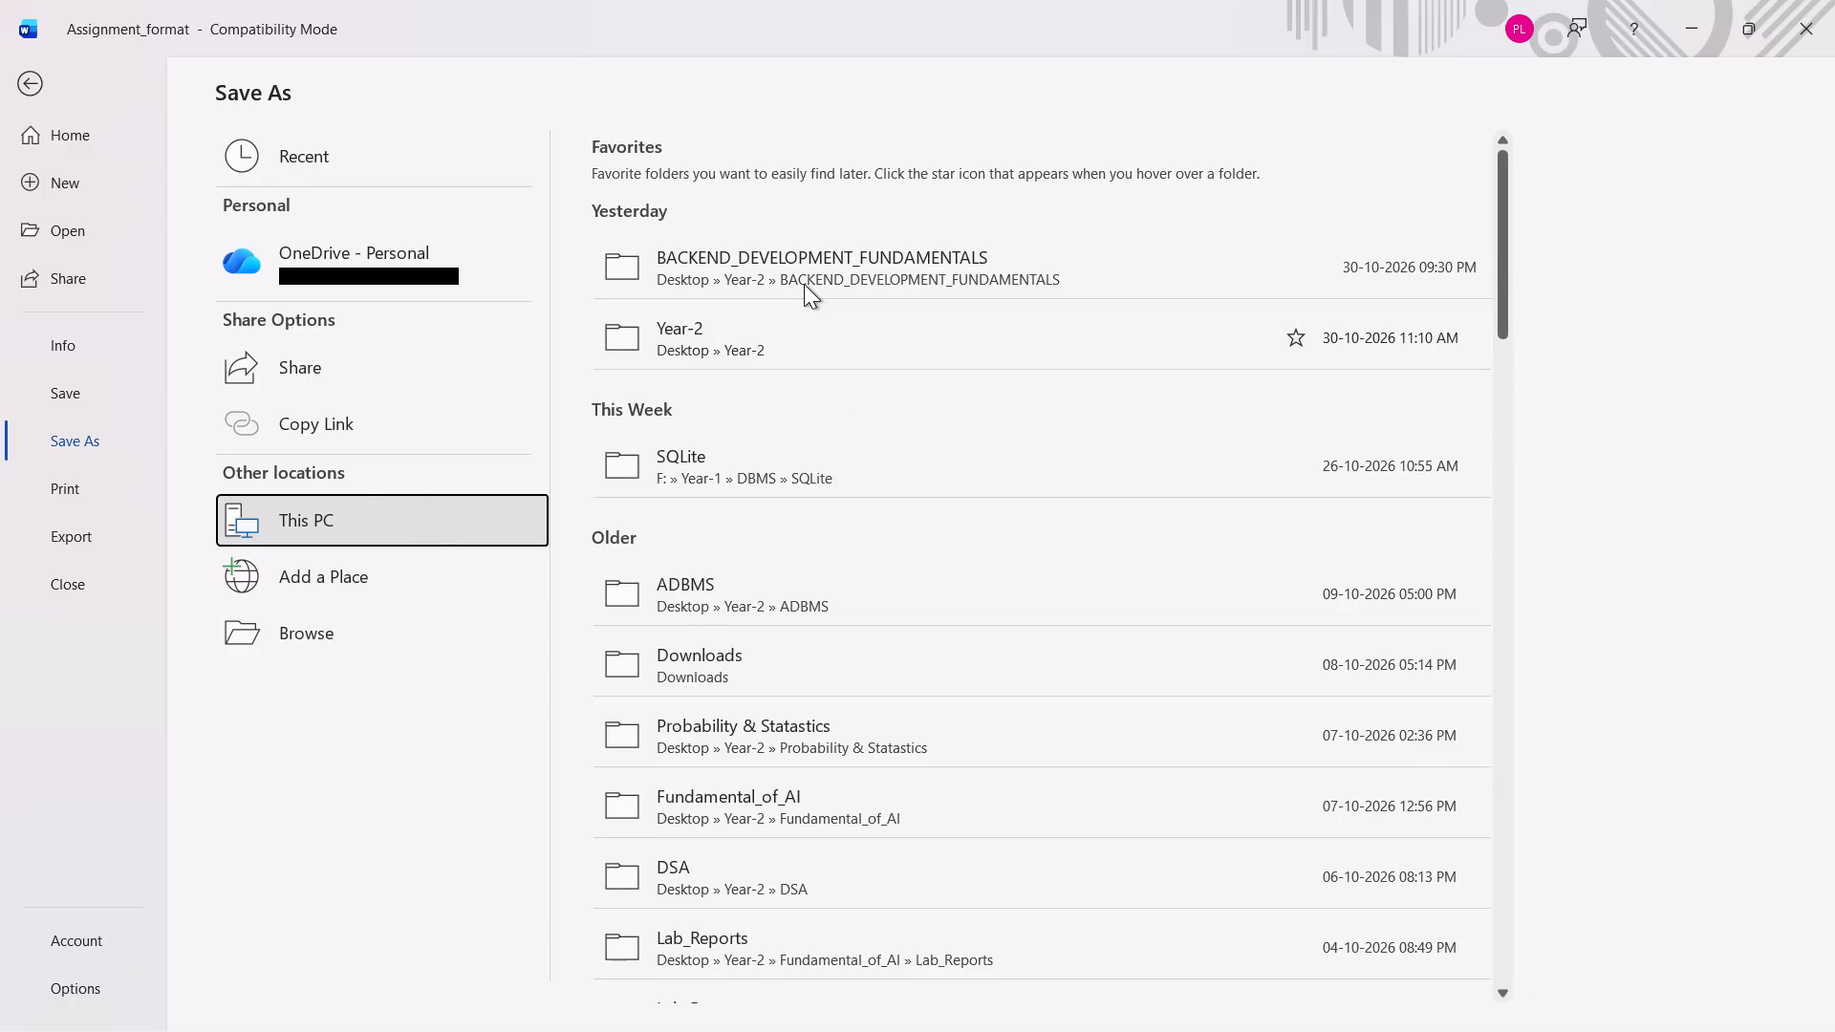
pyautogui.click(772, 327)
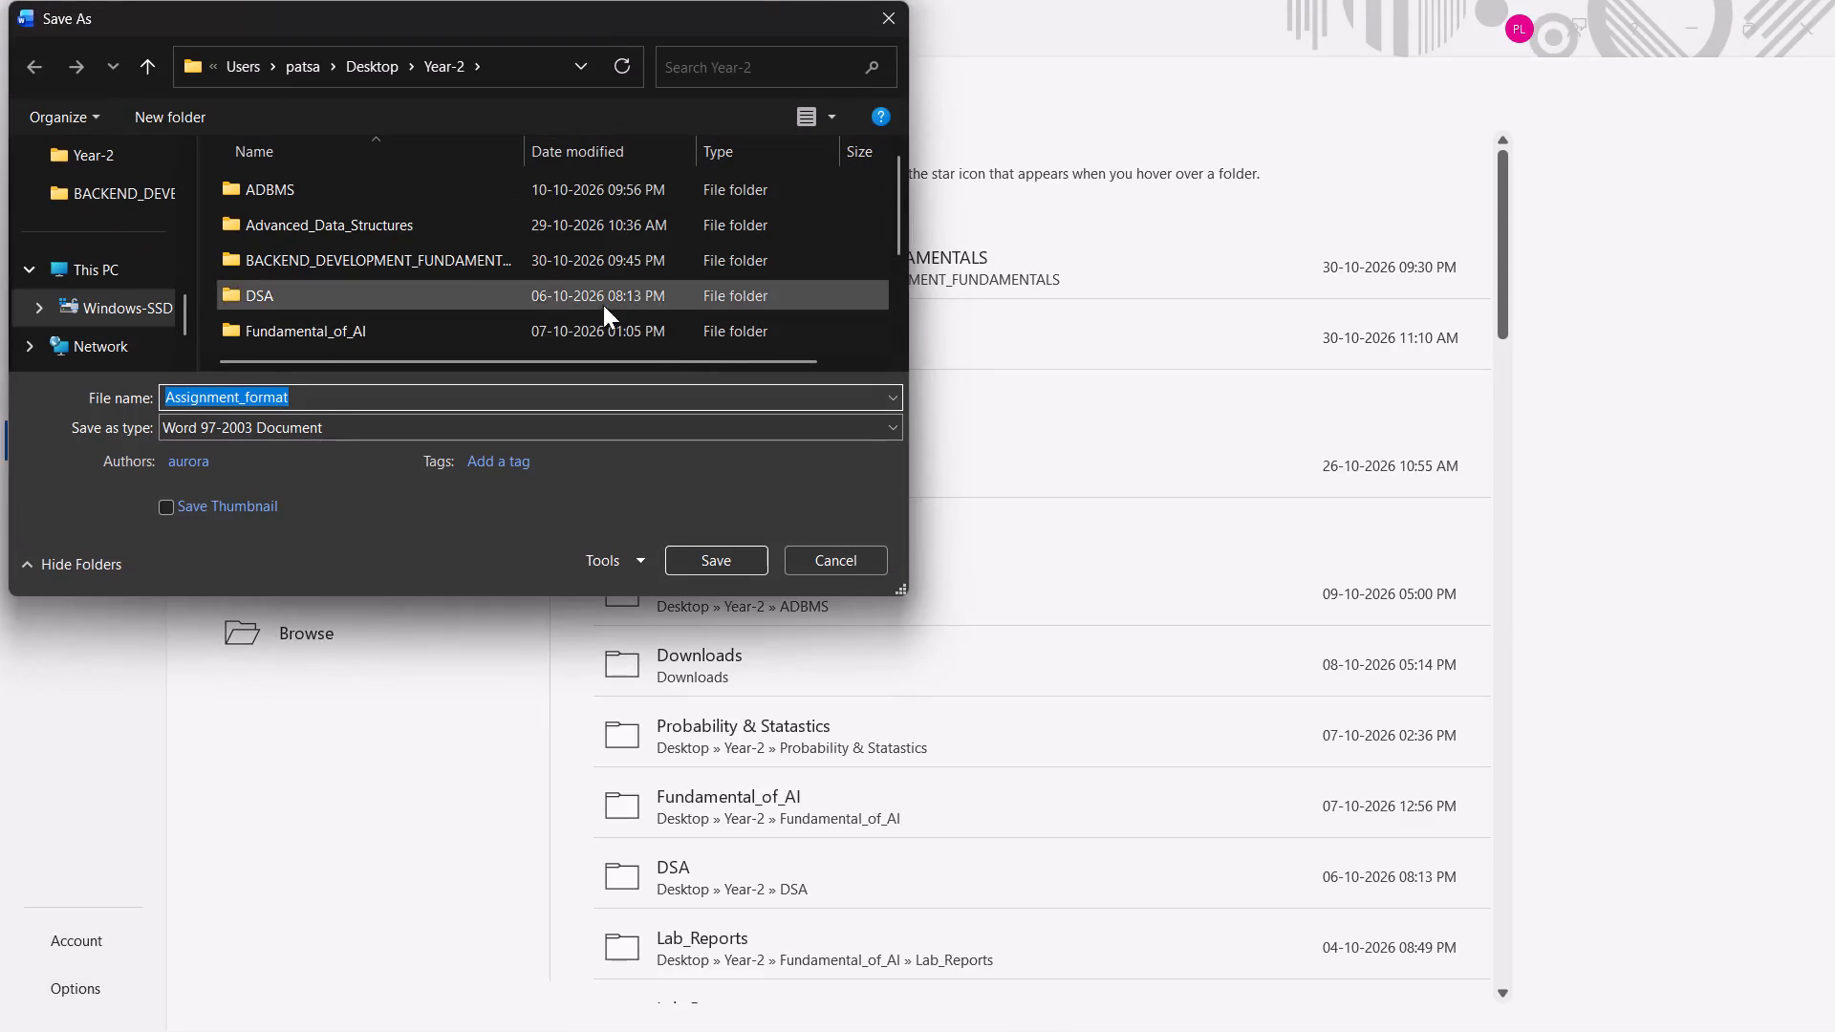
# Create a new folder named Foundation_of_Data_Science inside Year-2 and open it as the save location.
pyautogui.click(182, 108)
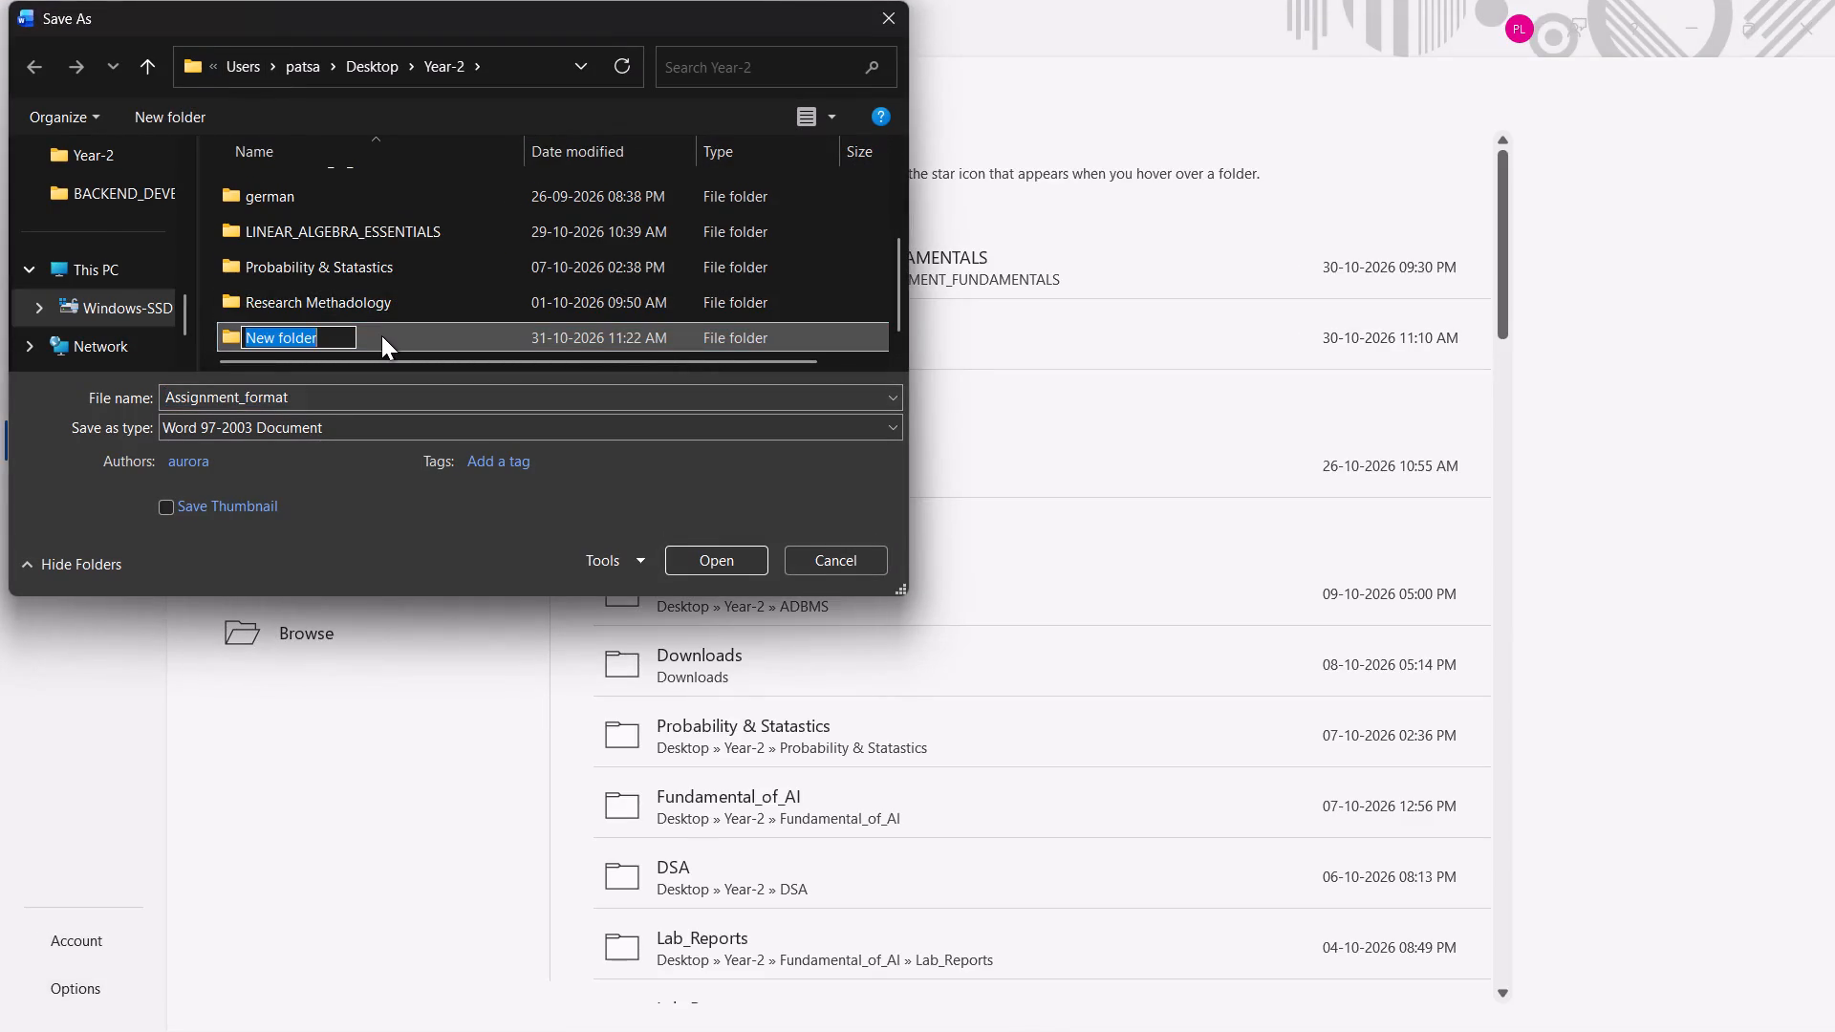
pyautogui.press('BackSpace')
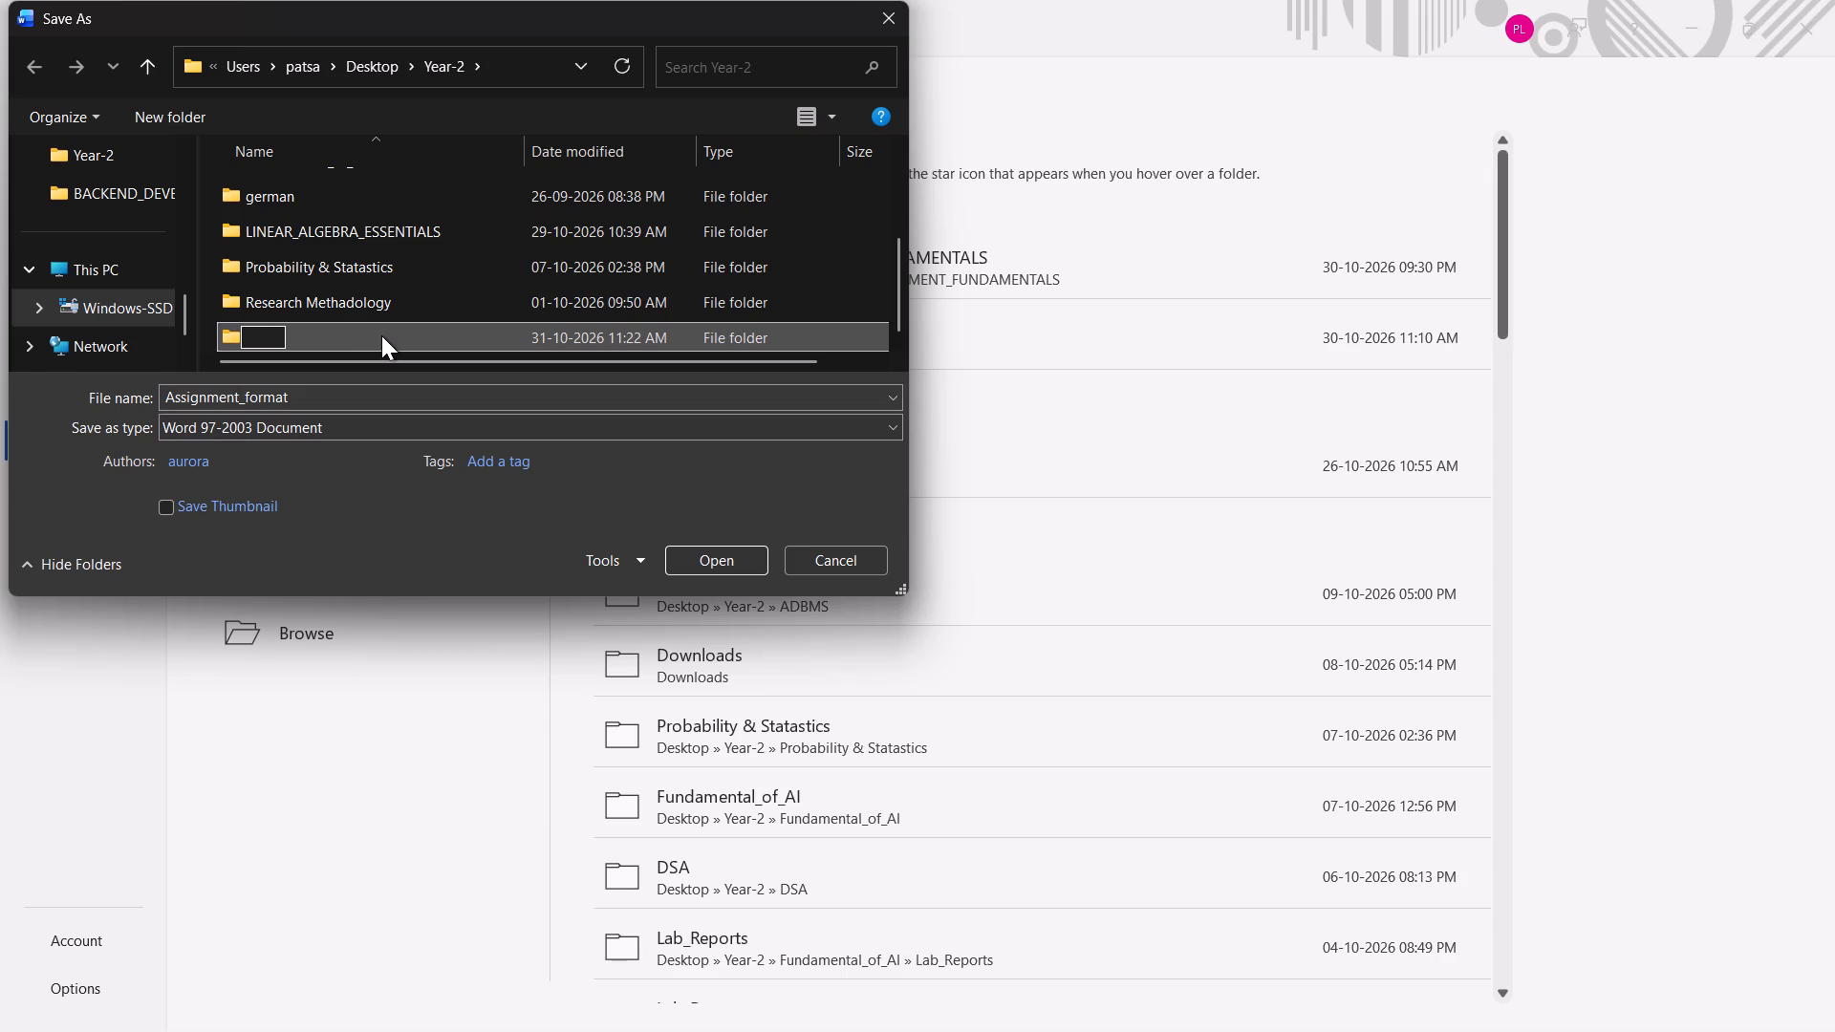
pyautogui.write('Foundations')
pyautogui.press('space')
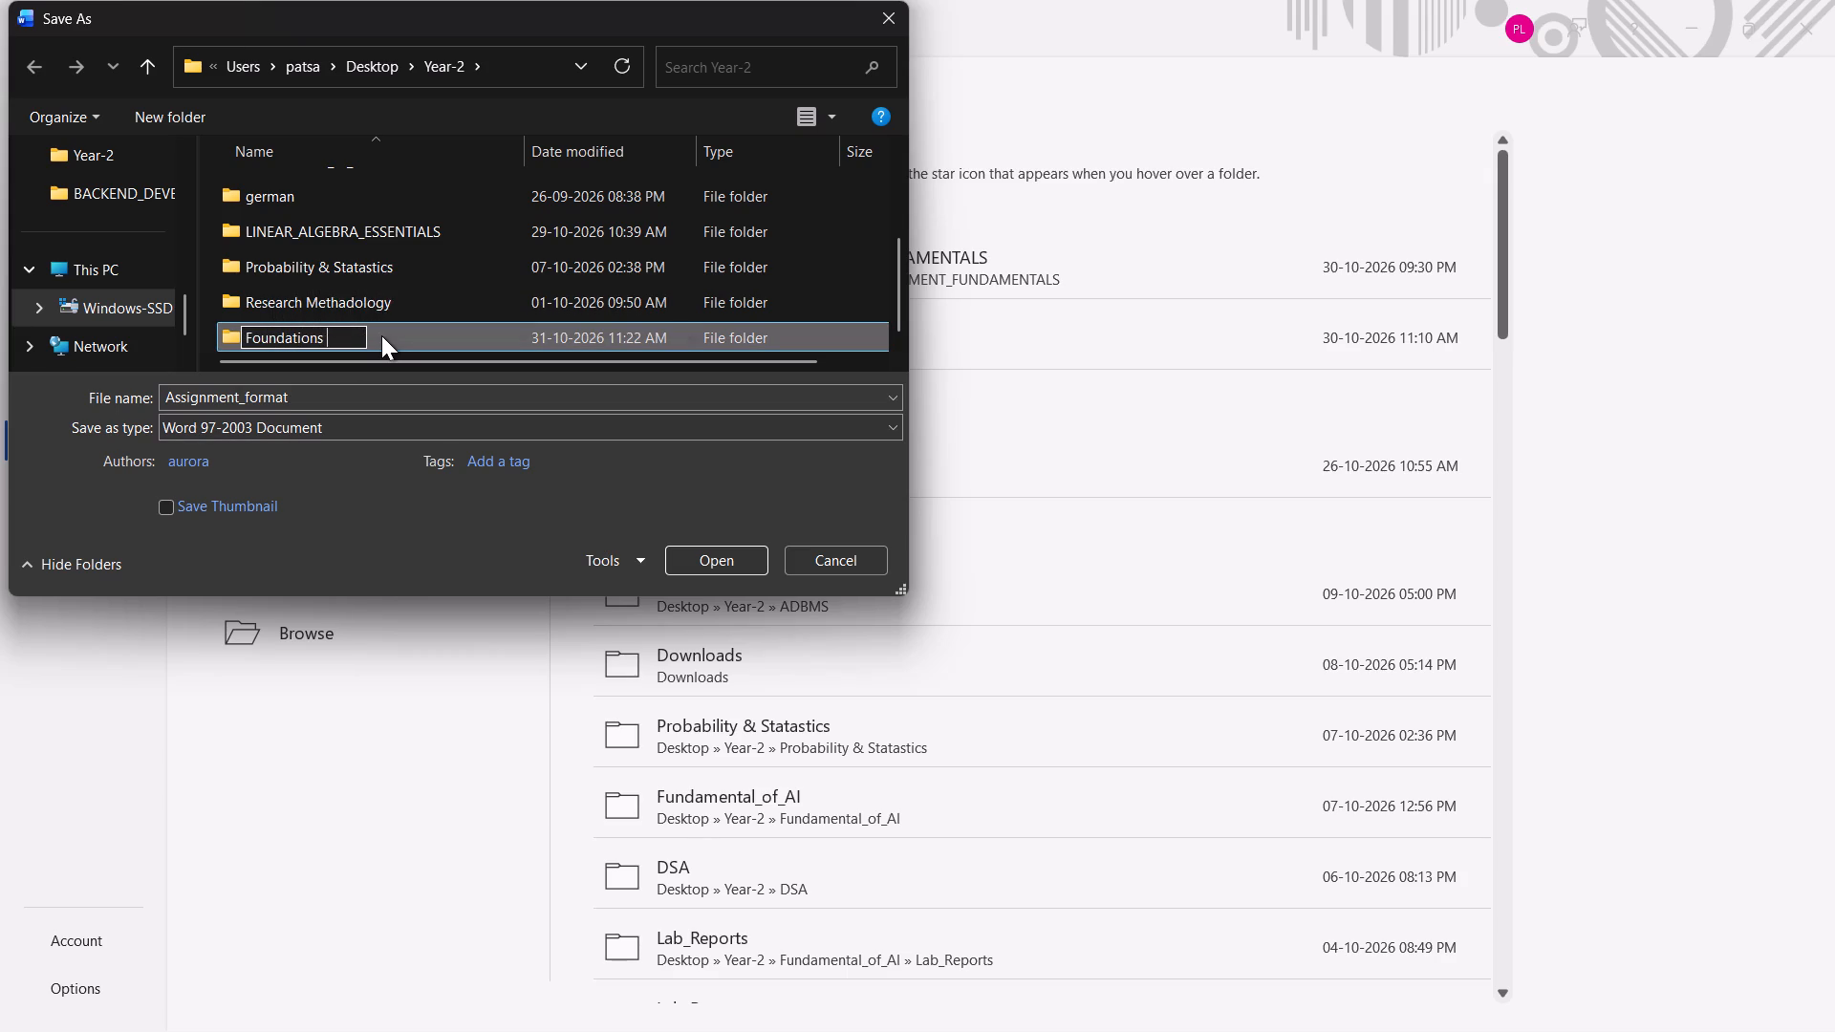
pyautogui.press('BackSpace')
pyautogui.press('/')
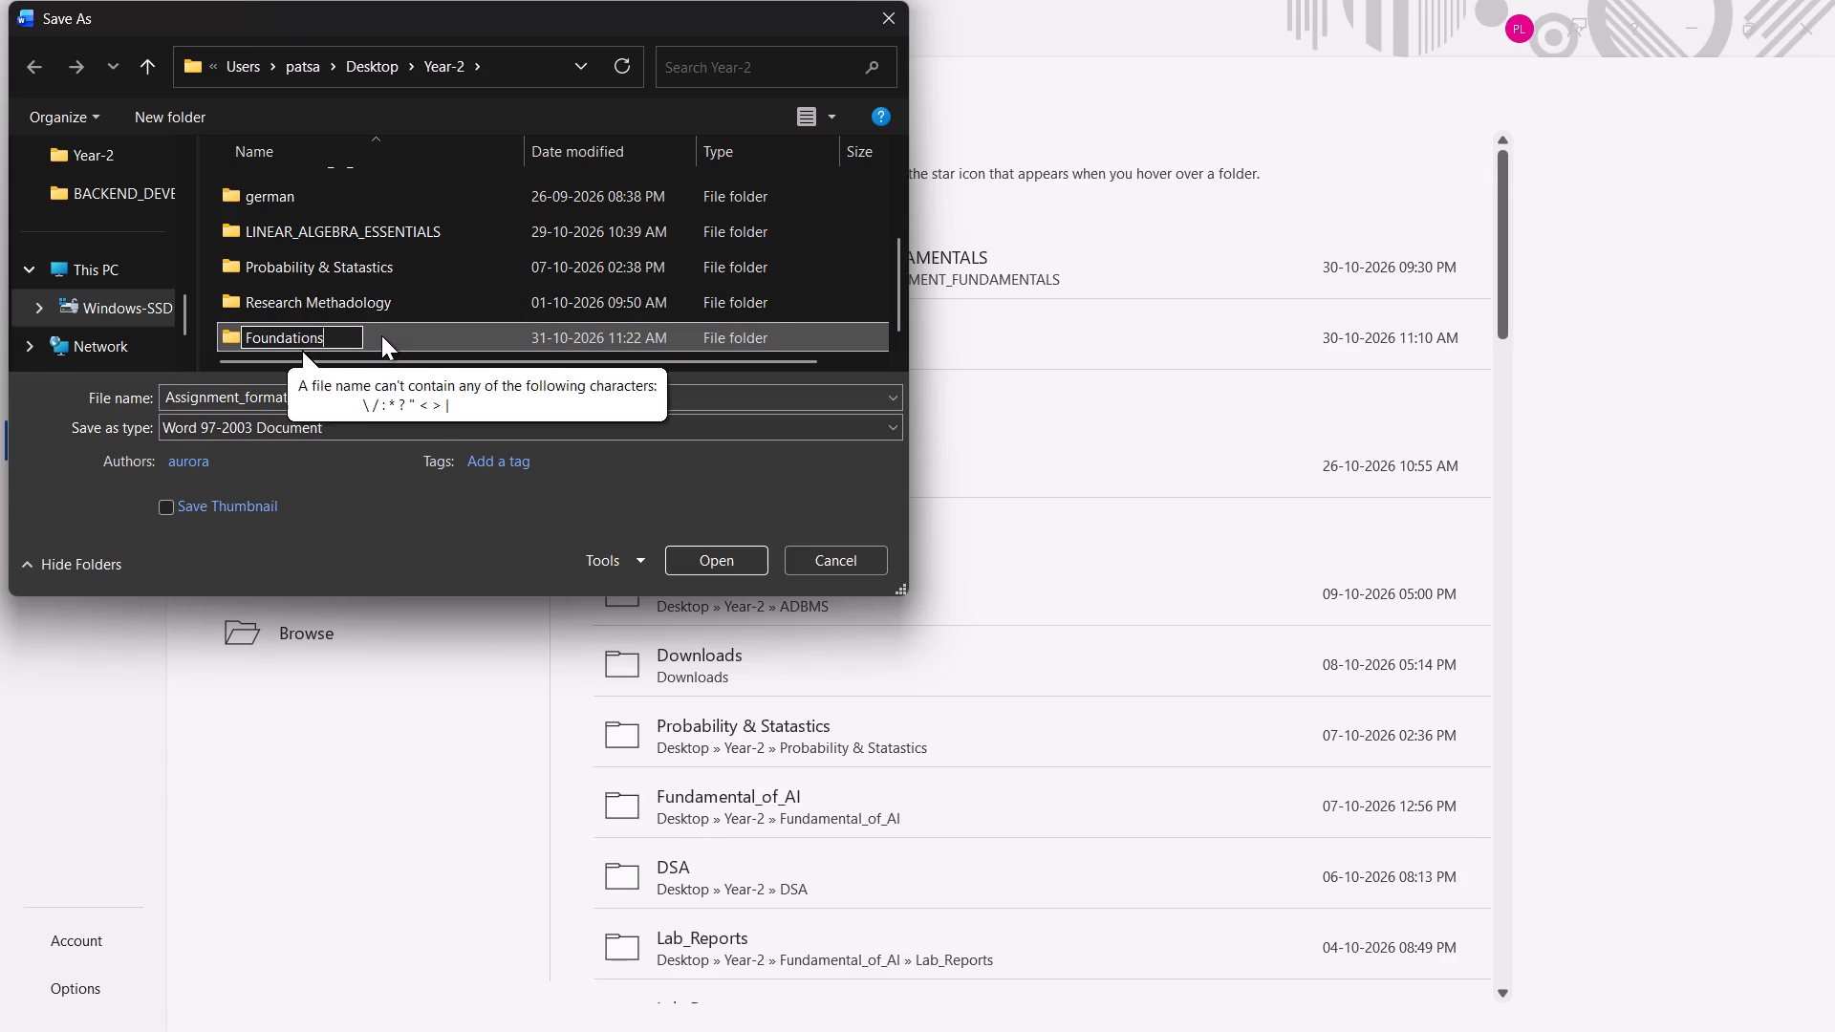
pyautogui.press('BackSpace')
pyautogui.hotkey('shift', '_')
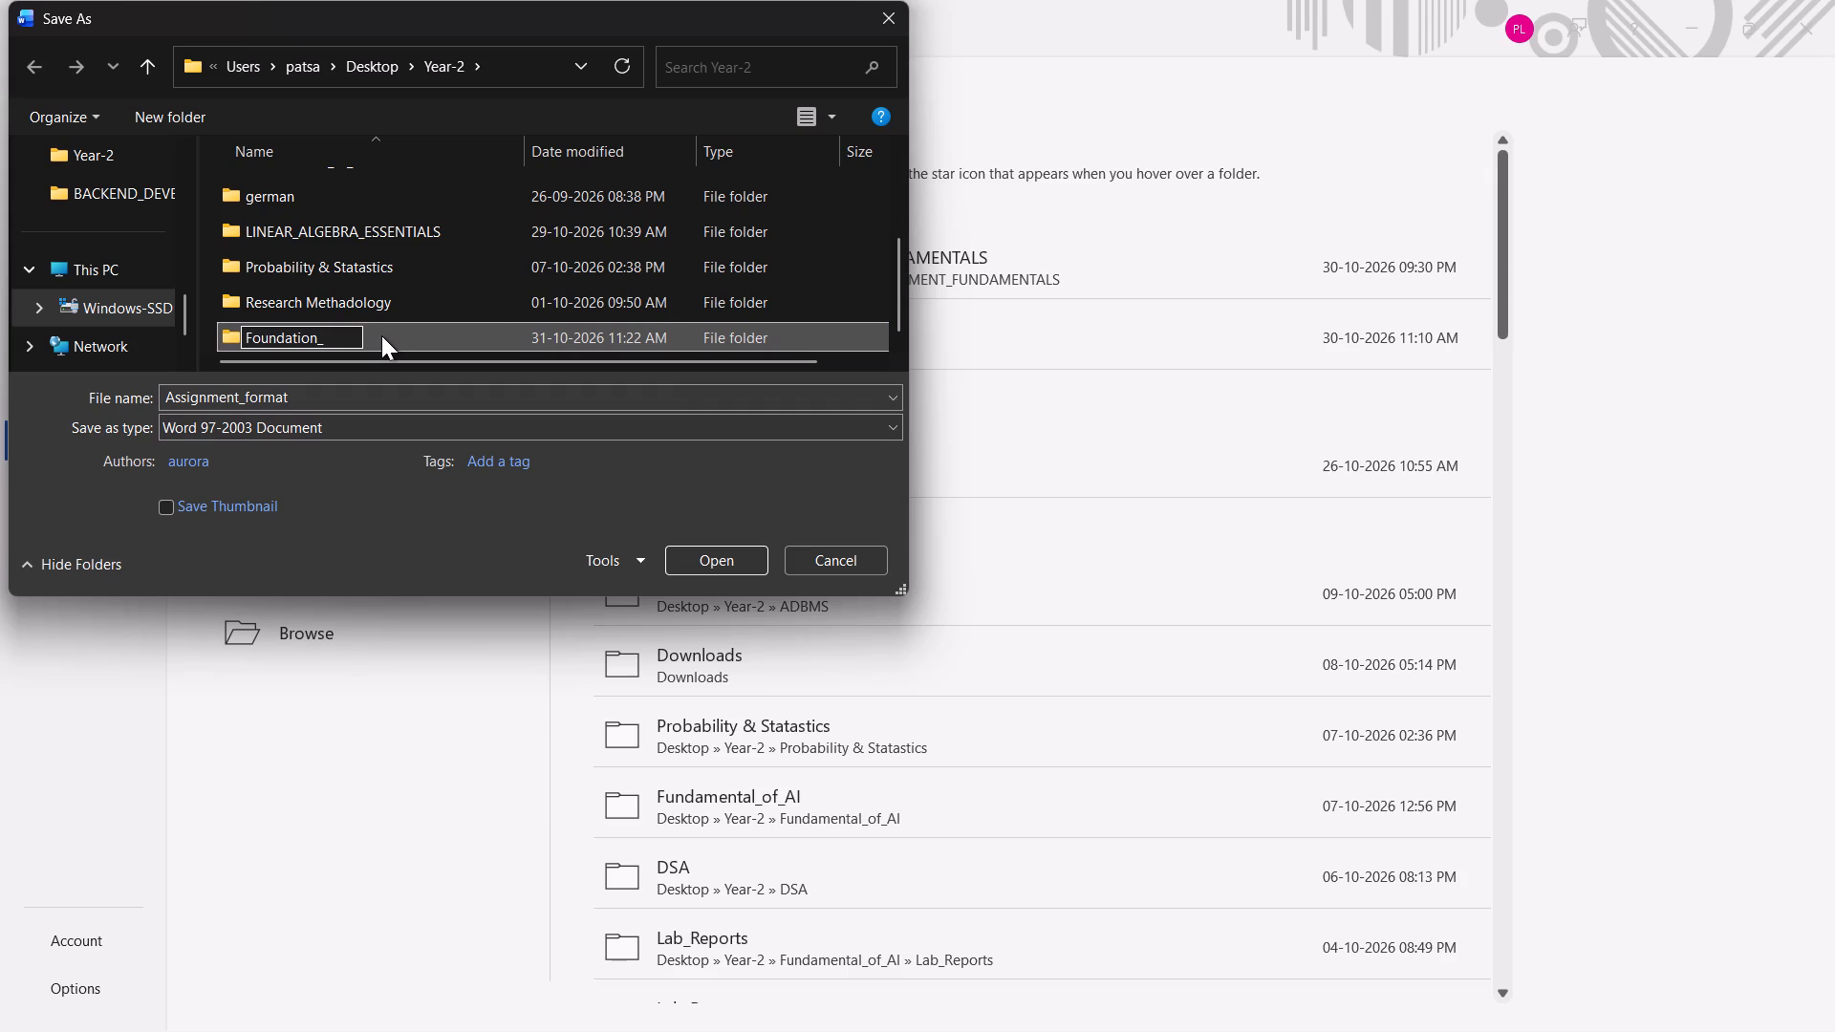
pyautogui.write('of')
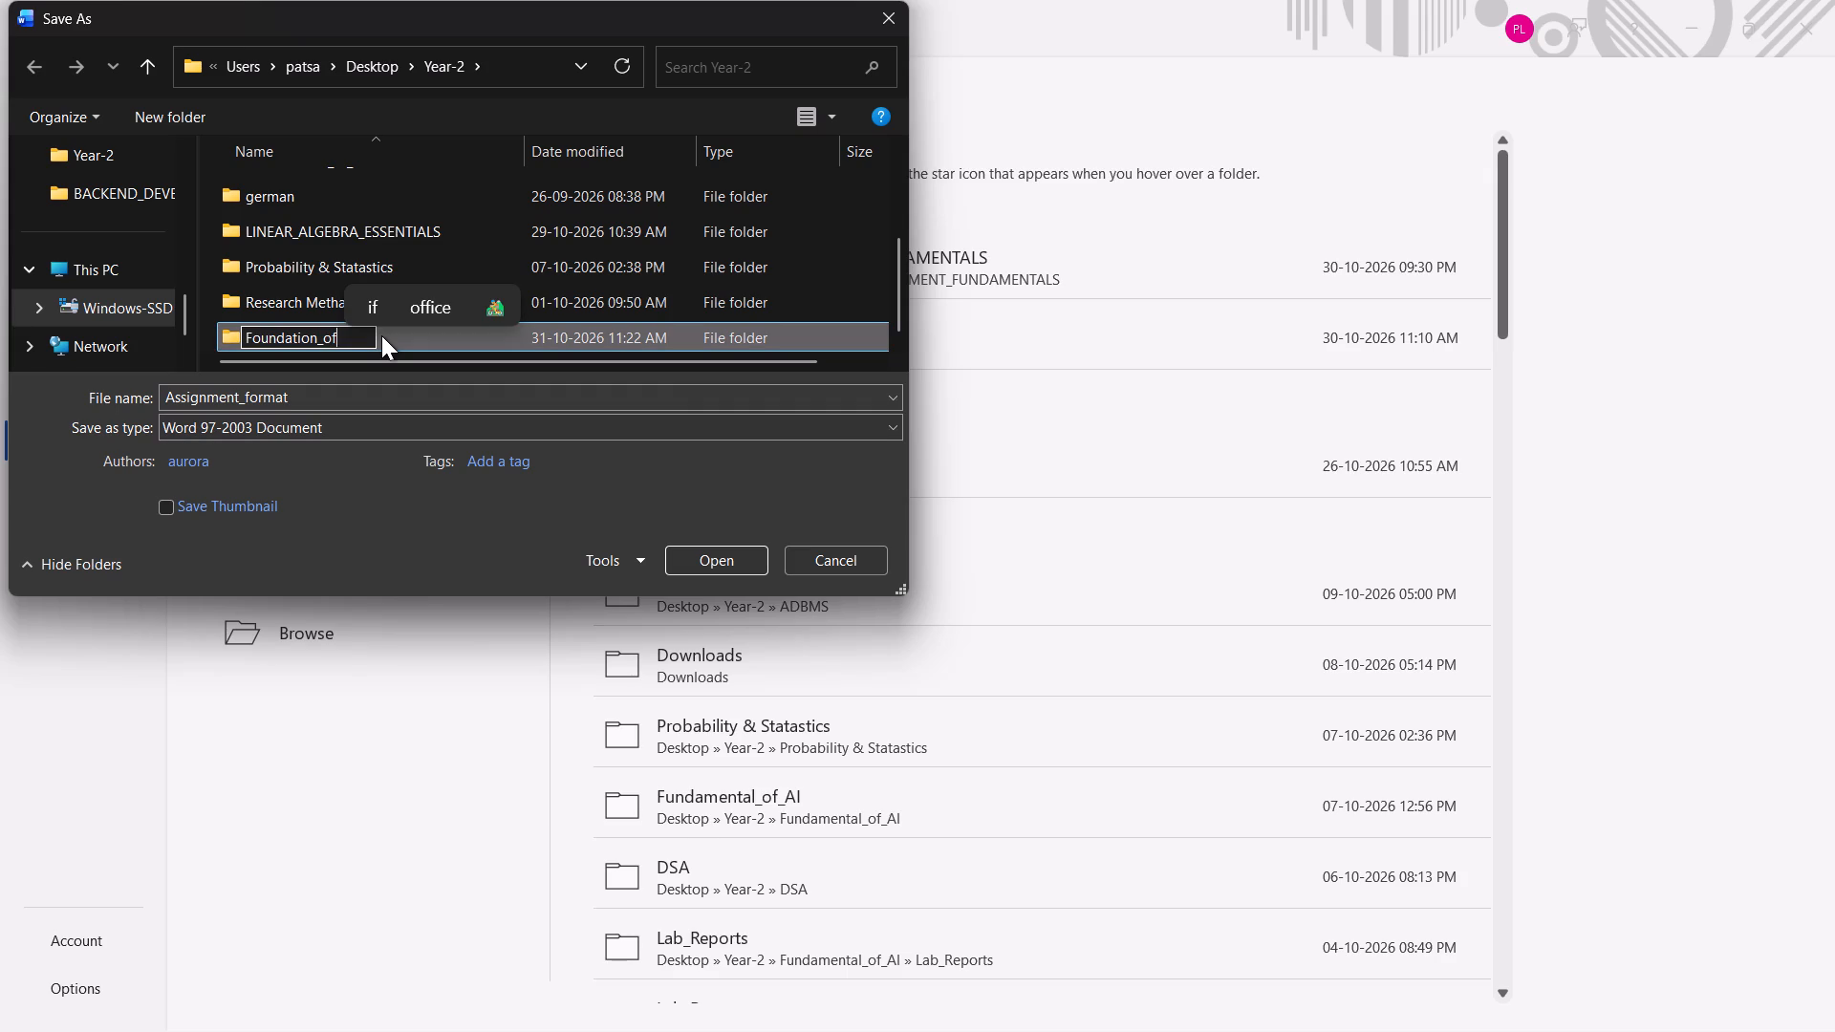
pyautogui.hotkey('shift', '_')
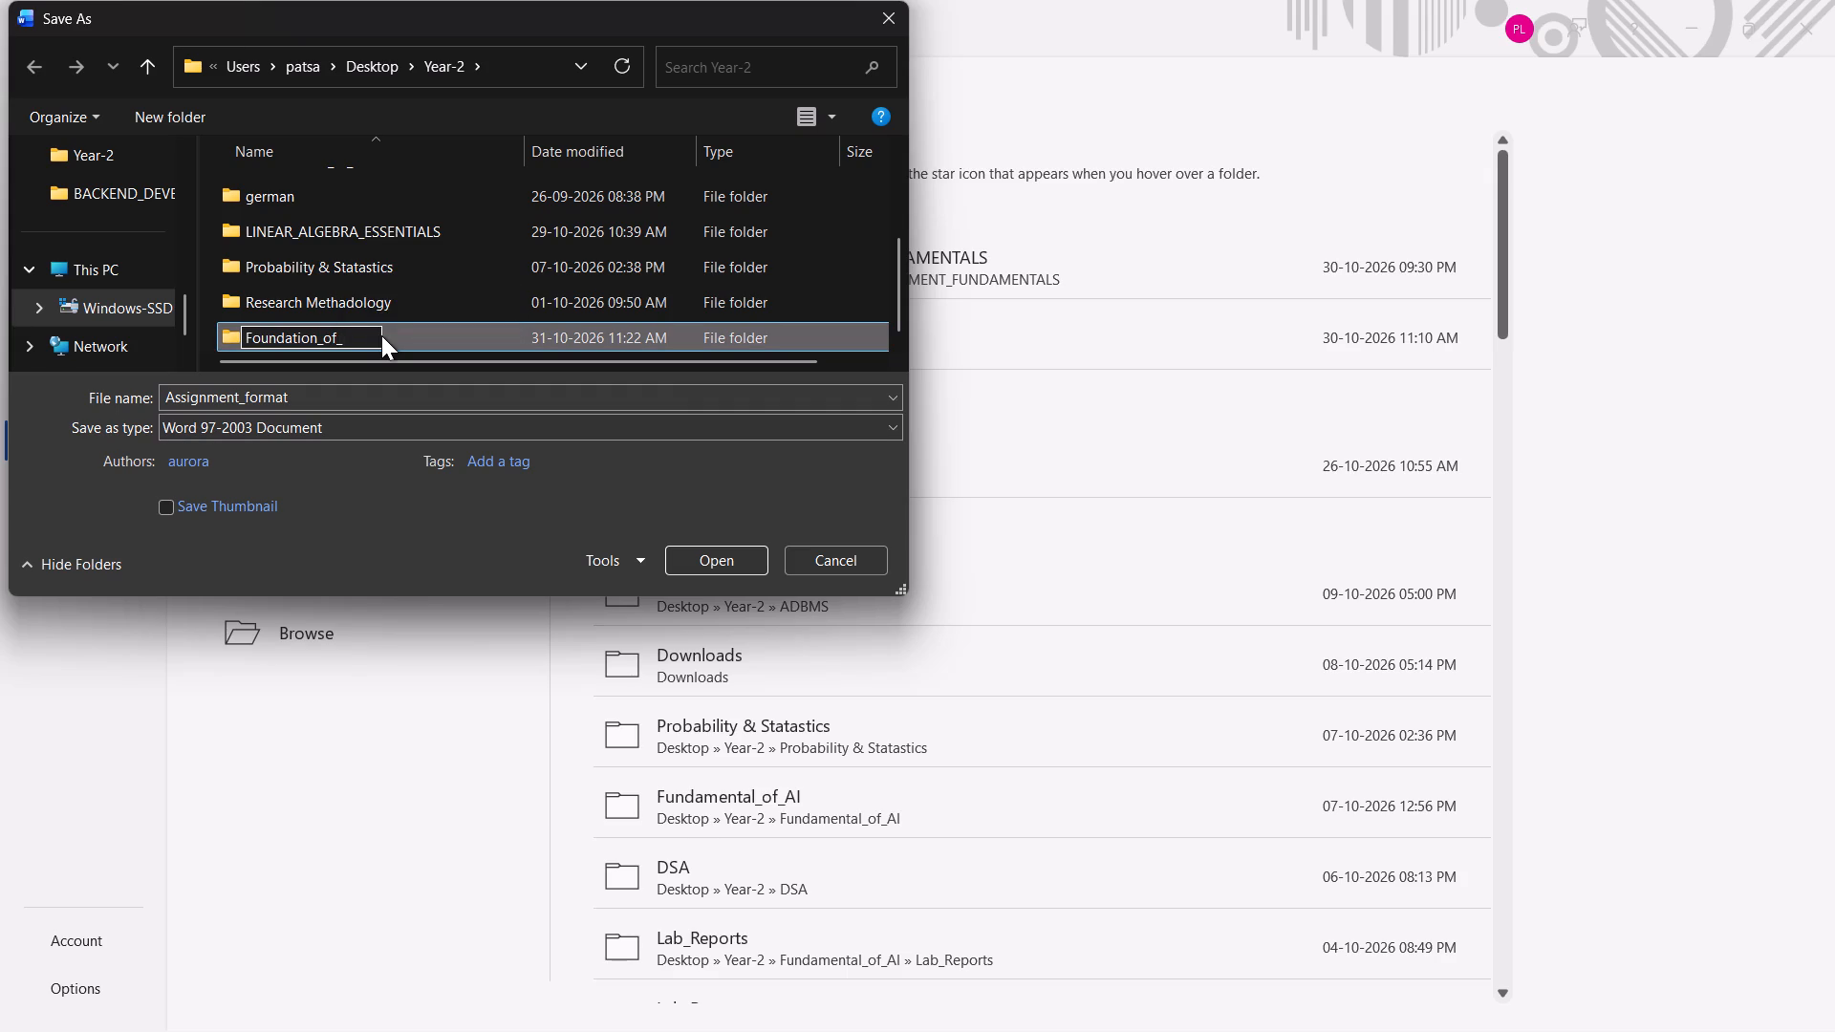
pyautogui.write('Dta')
pyautogui.press('space')
pyautogui.press('BackSpace')
pyautogui.press('BackSpace')
pyautogui.press('BackSpace')
pyautogui.press('a')
pyautogui.write('ta')
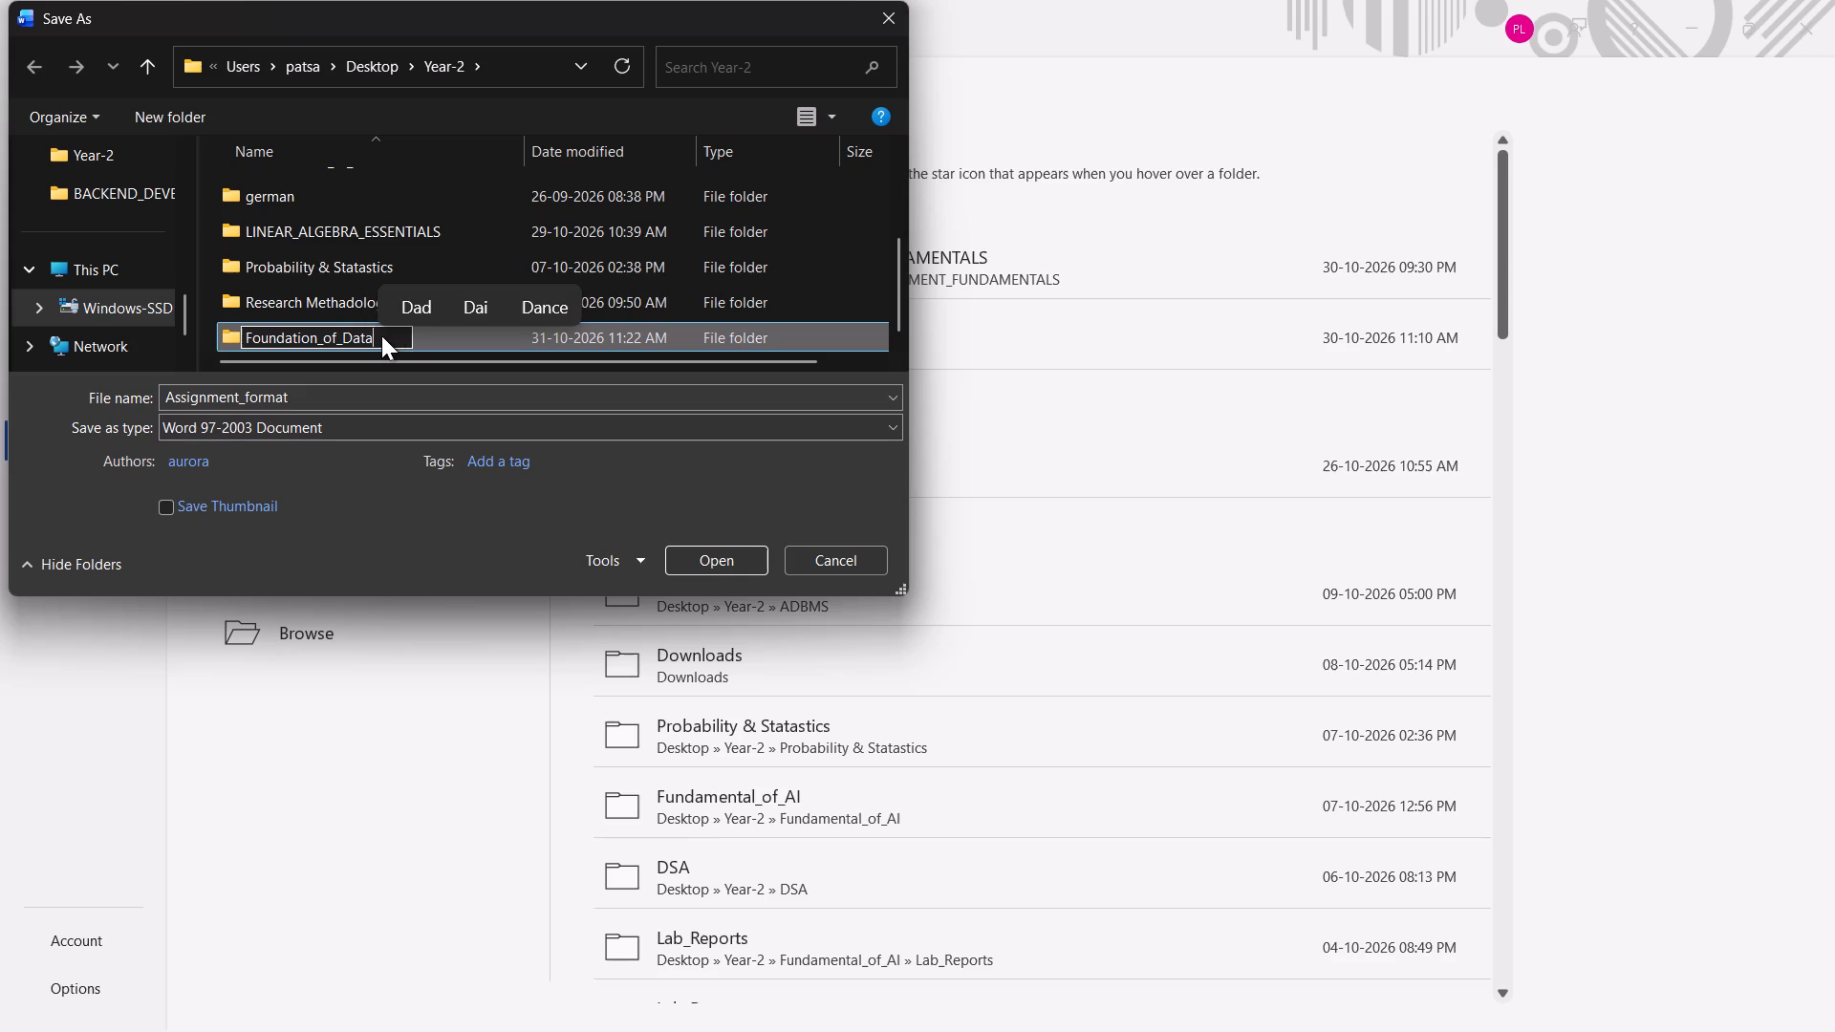
pyautogui.press('space')
pyautogui.press('BackSpace')
pyautogui.hotkey('shift', '_')
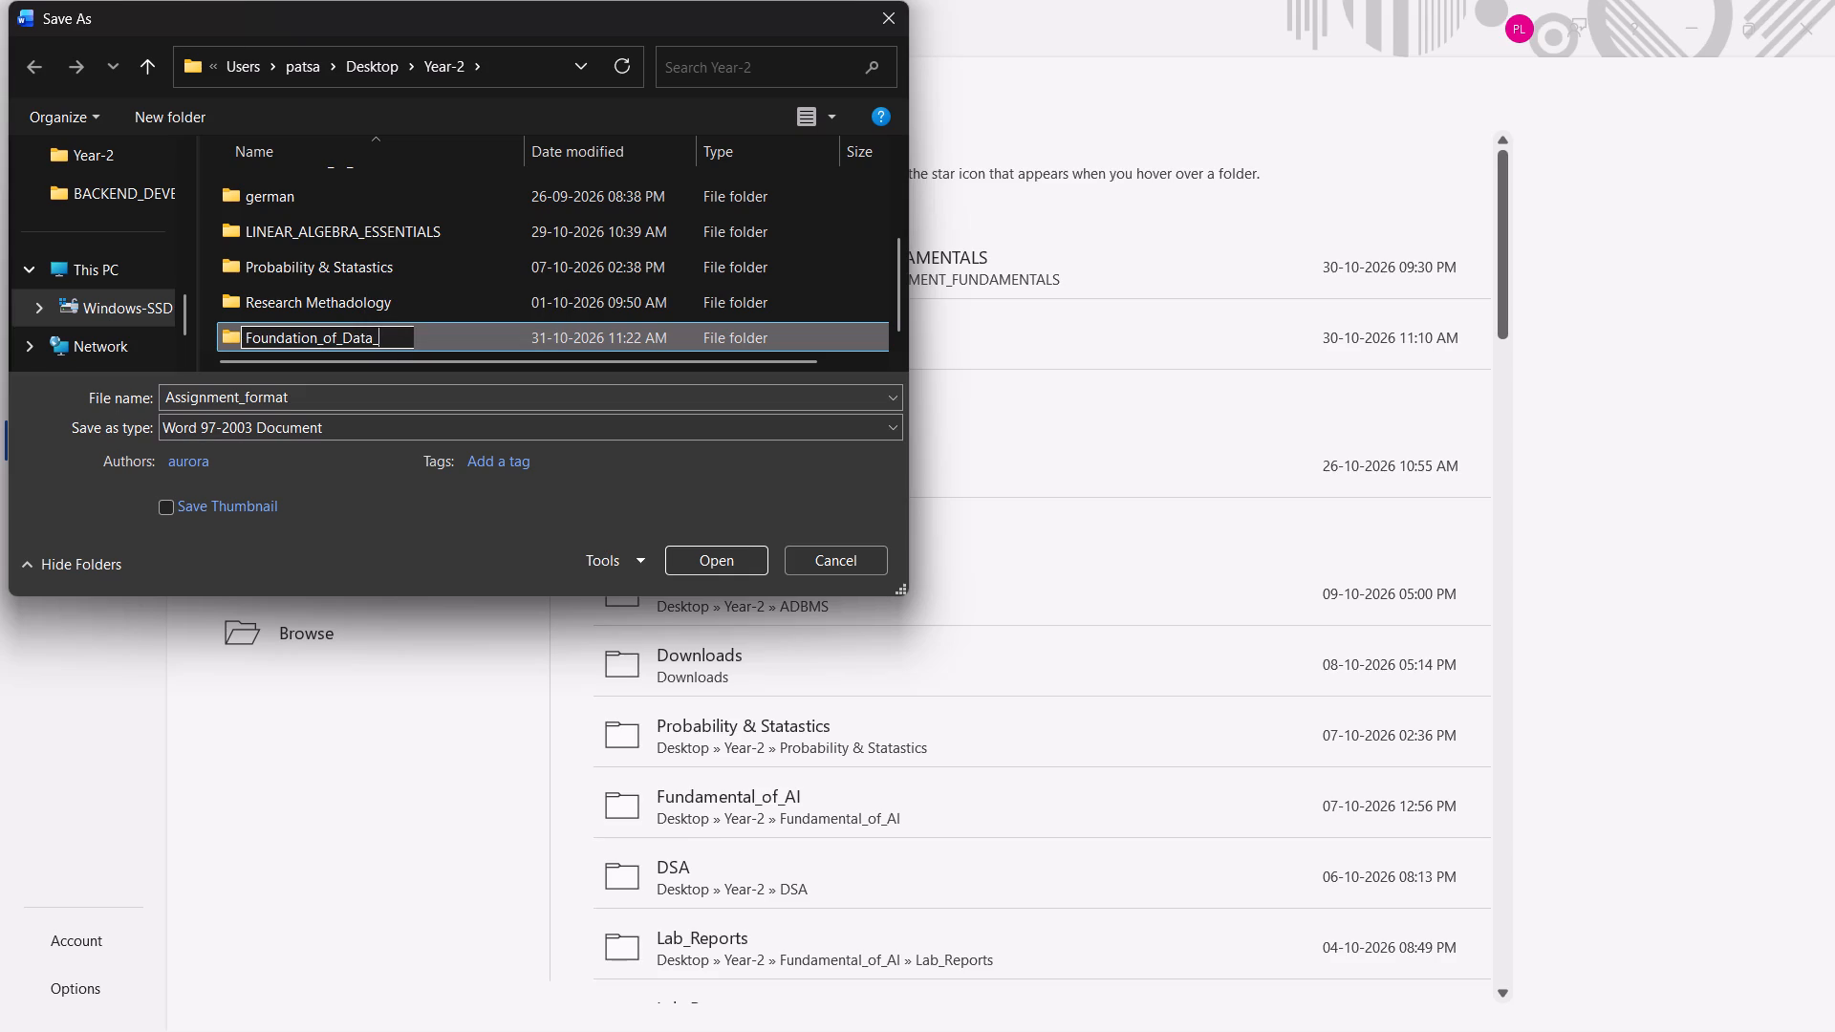
pyautogui.write('sci')
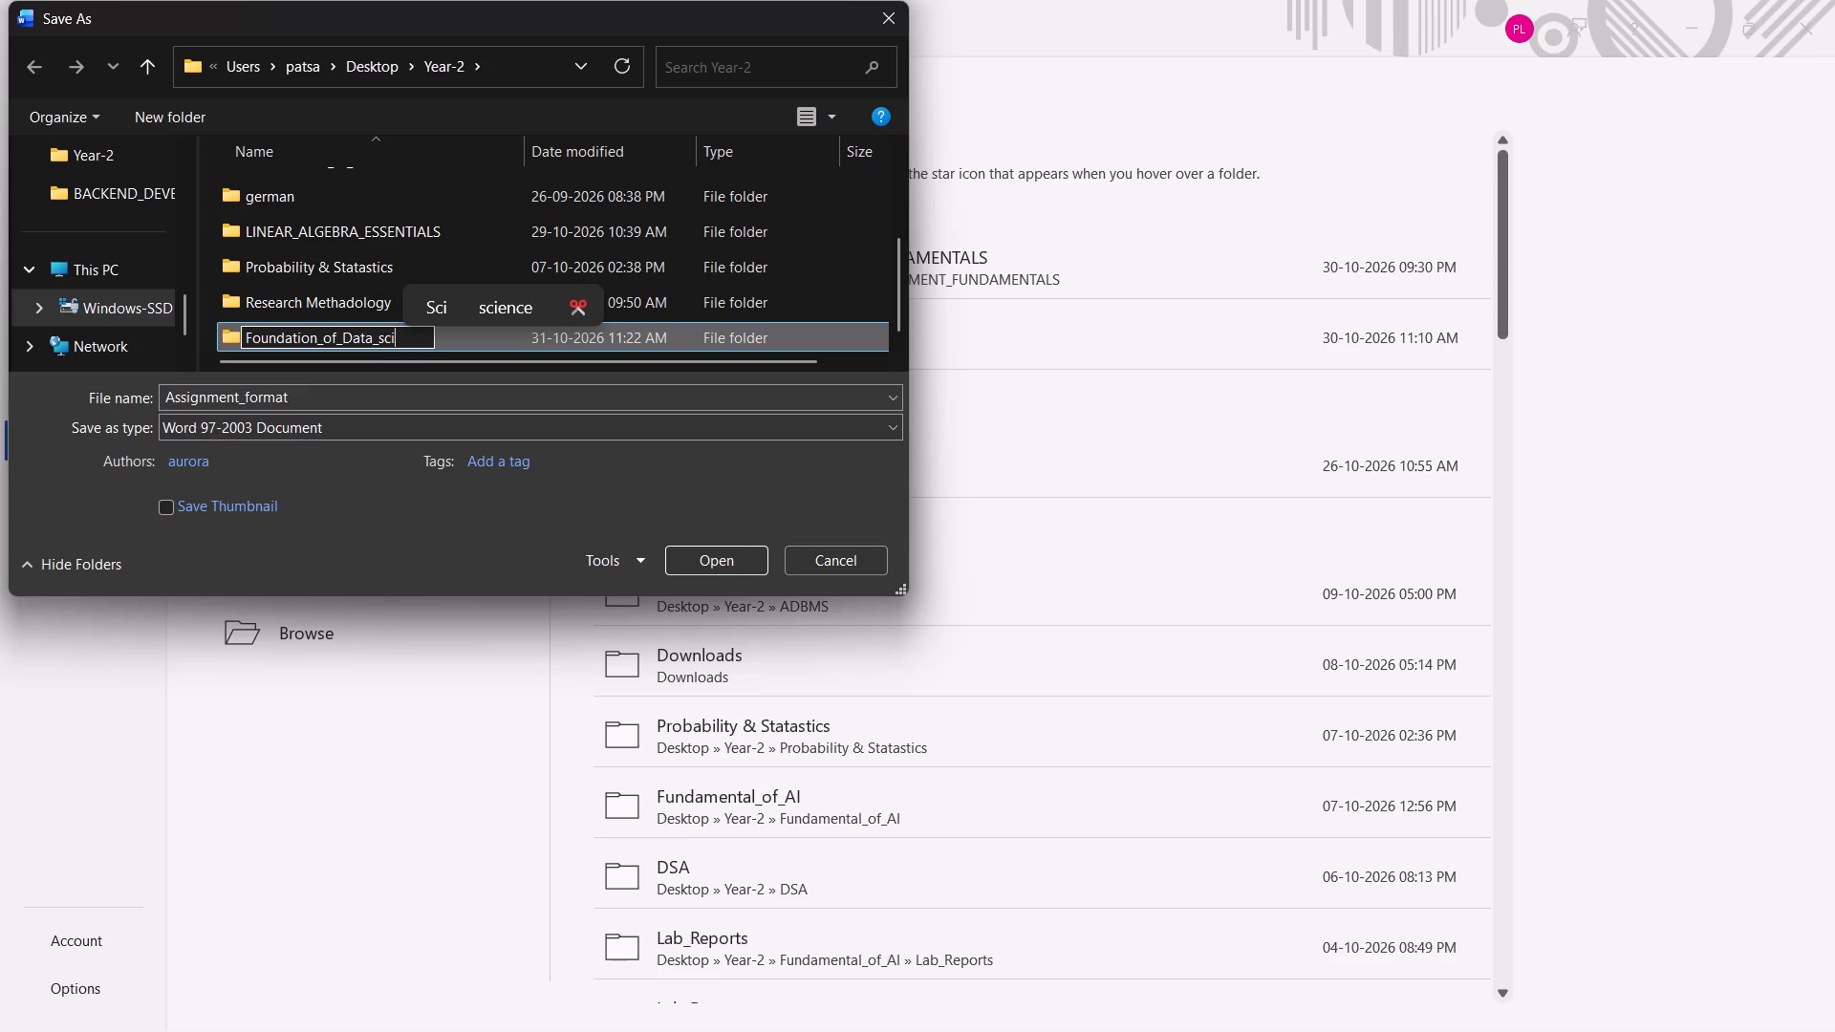
pyautogui.click(485, 308)
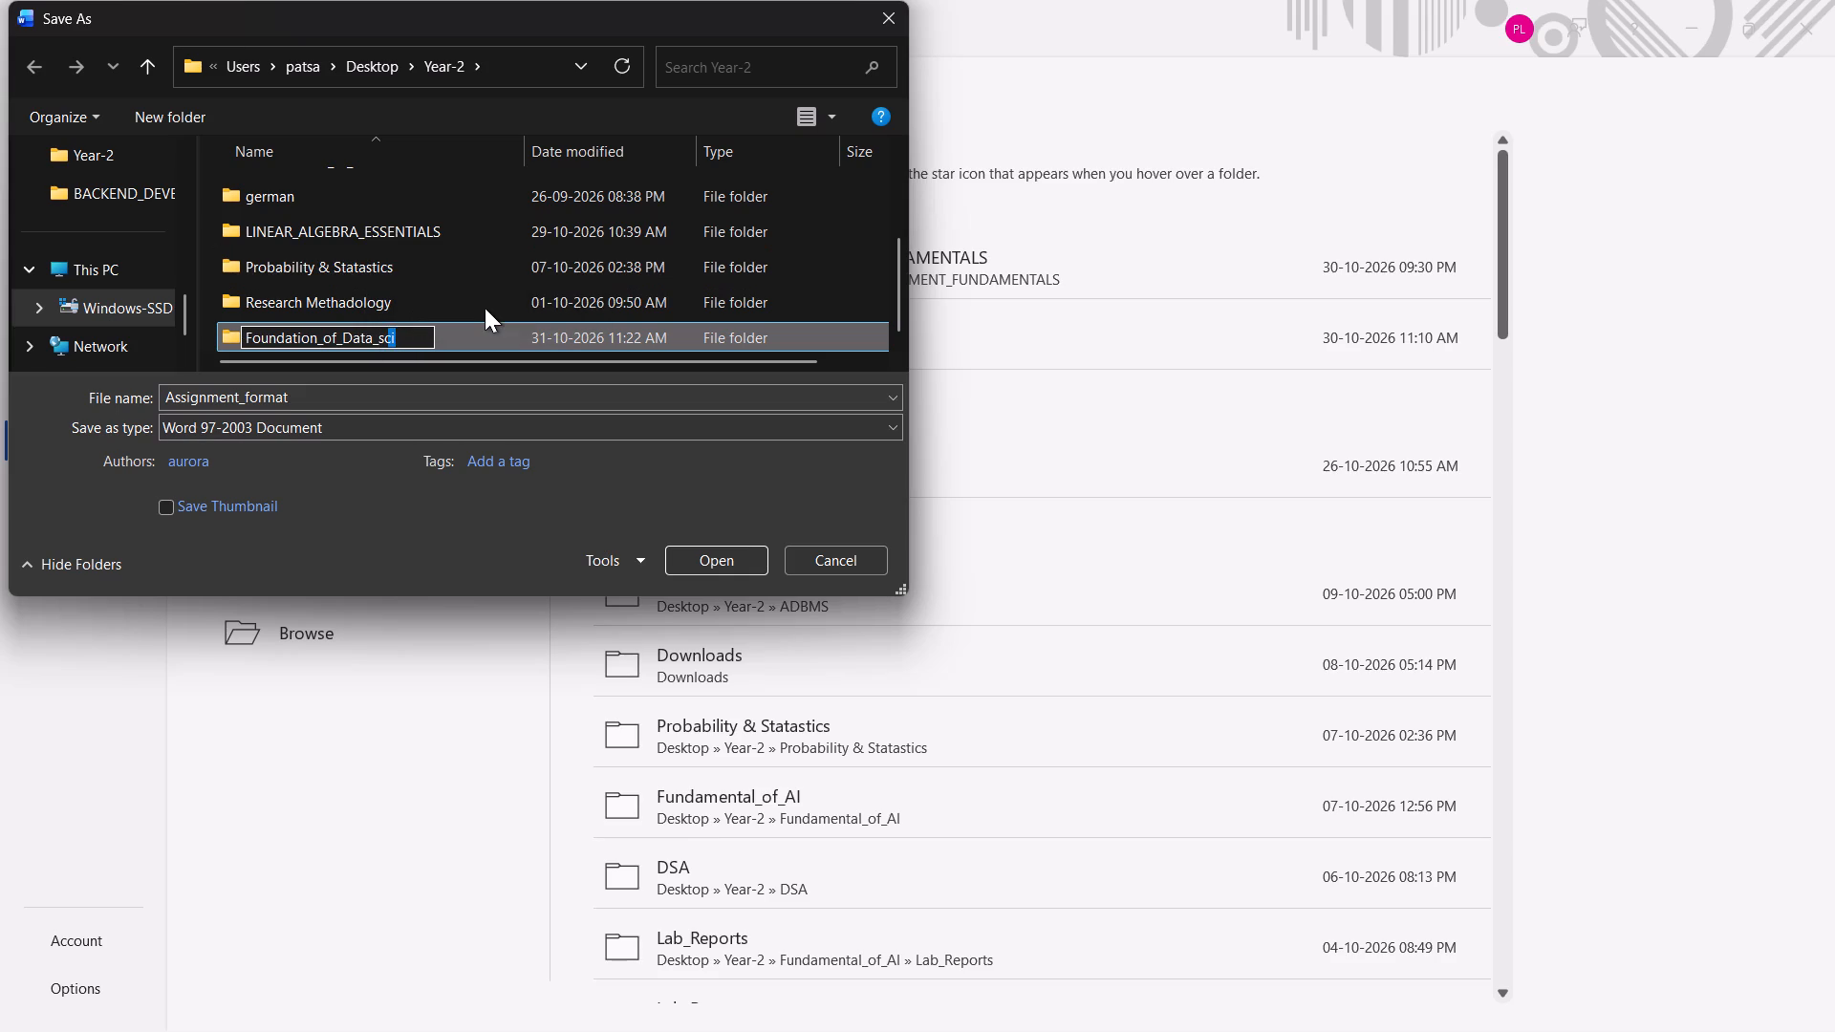
pyautogui.press('BackSpace')
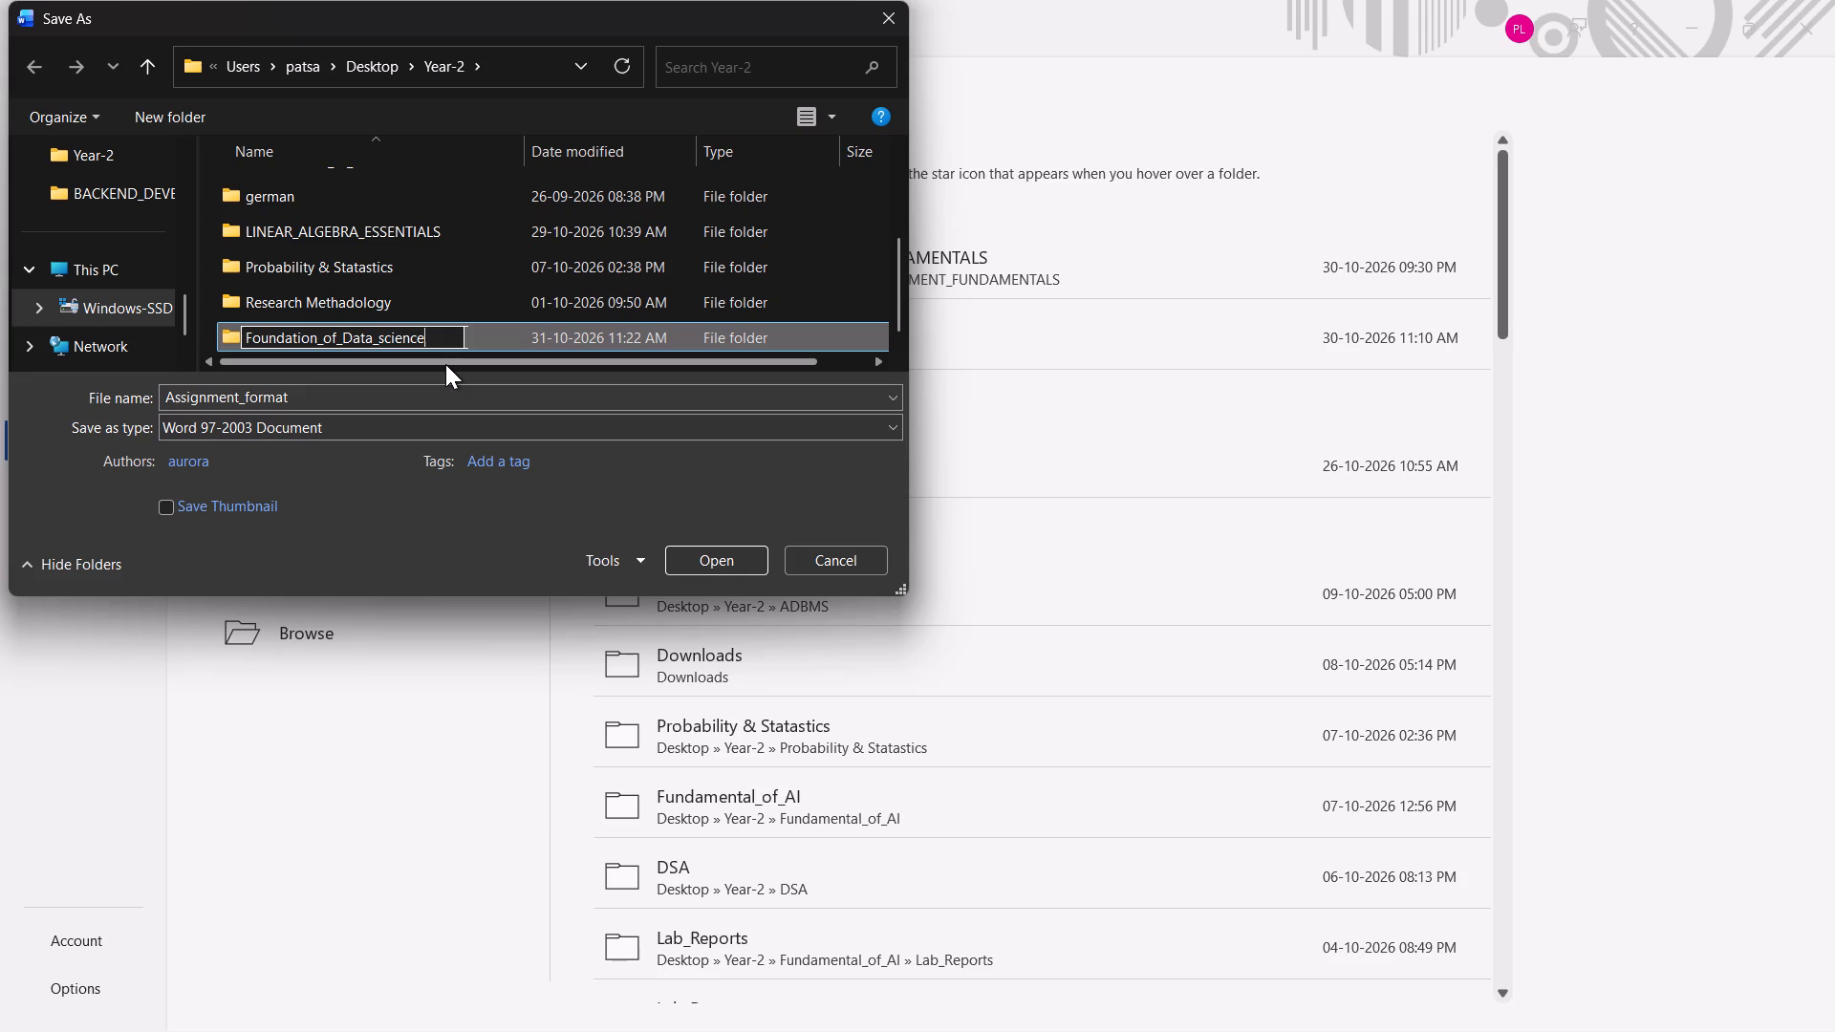
pyautogui.press('Left')
pyautogui.press('Left')
pyautogui.press('Left')
pyautogui.press('Left')
pyautogui.press('Left')
pyautogui.press('Left')
pyautogui.press('BackSpace')
pyautogui.hotkey('shift', 's')
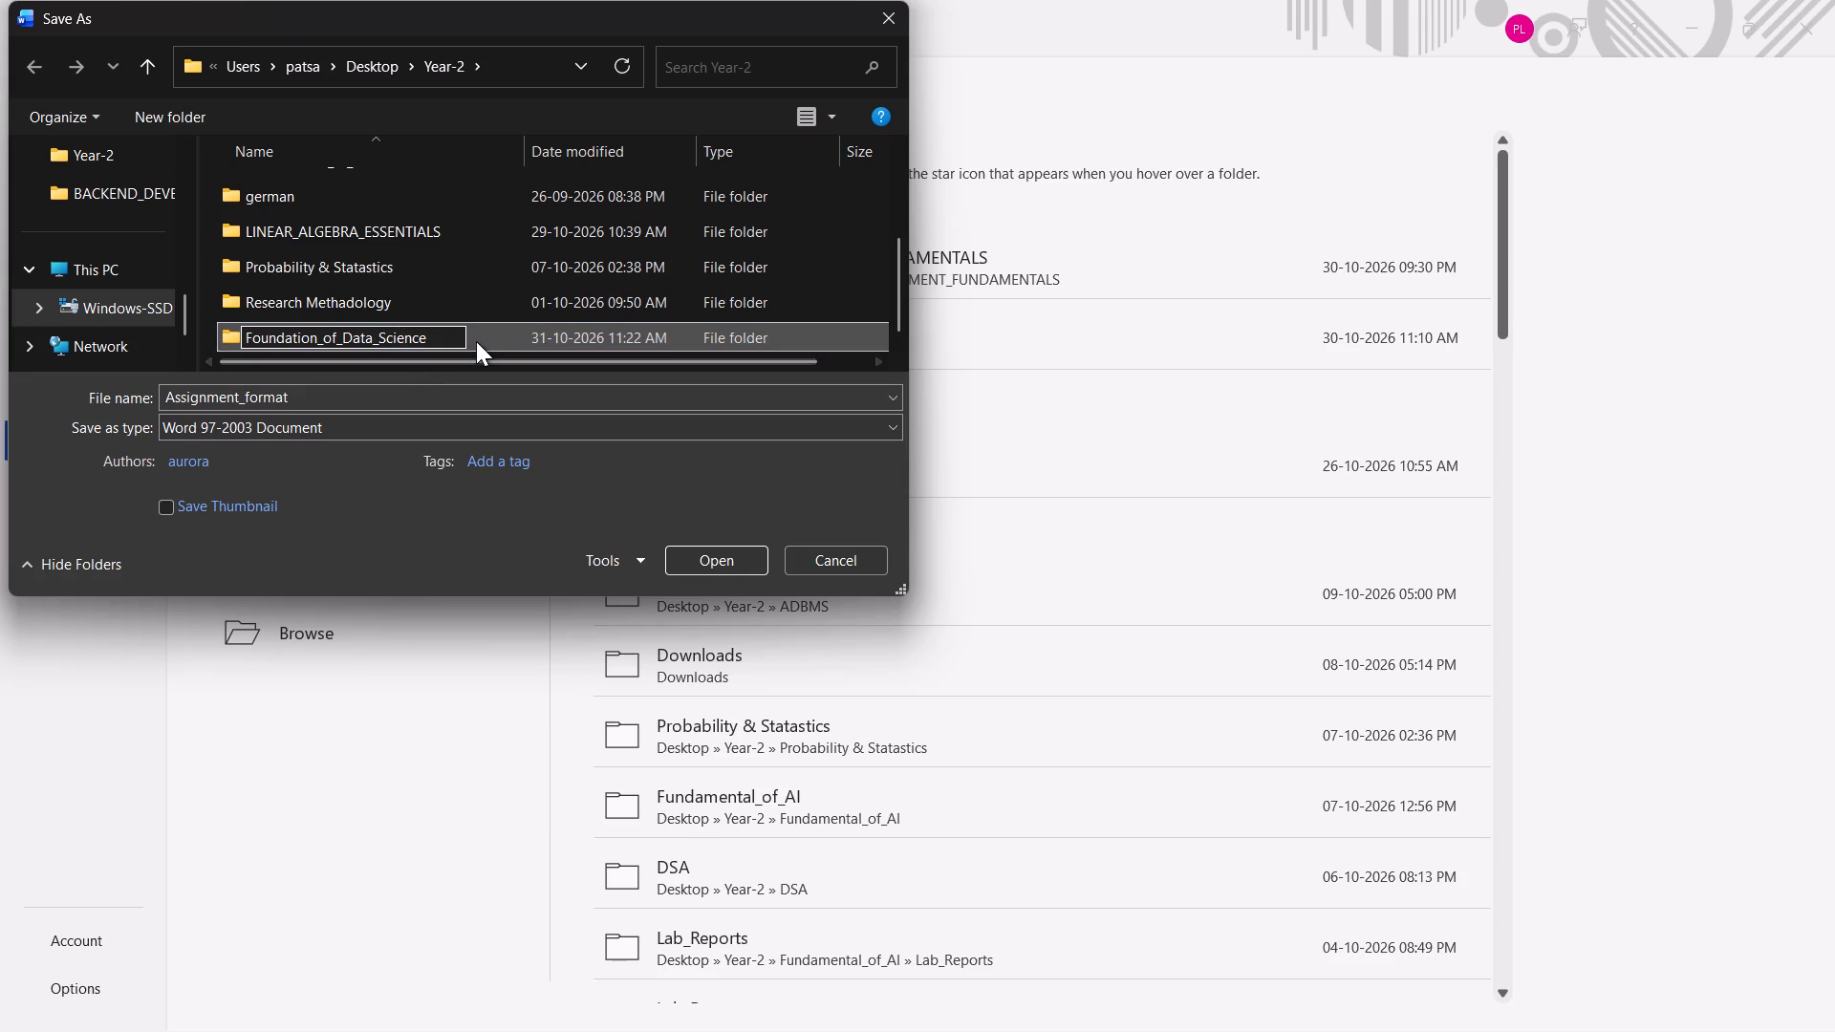
pyautogui.click(719, 557)
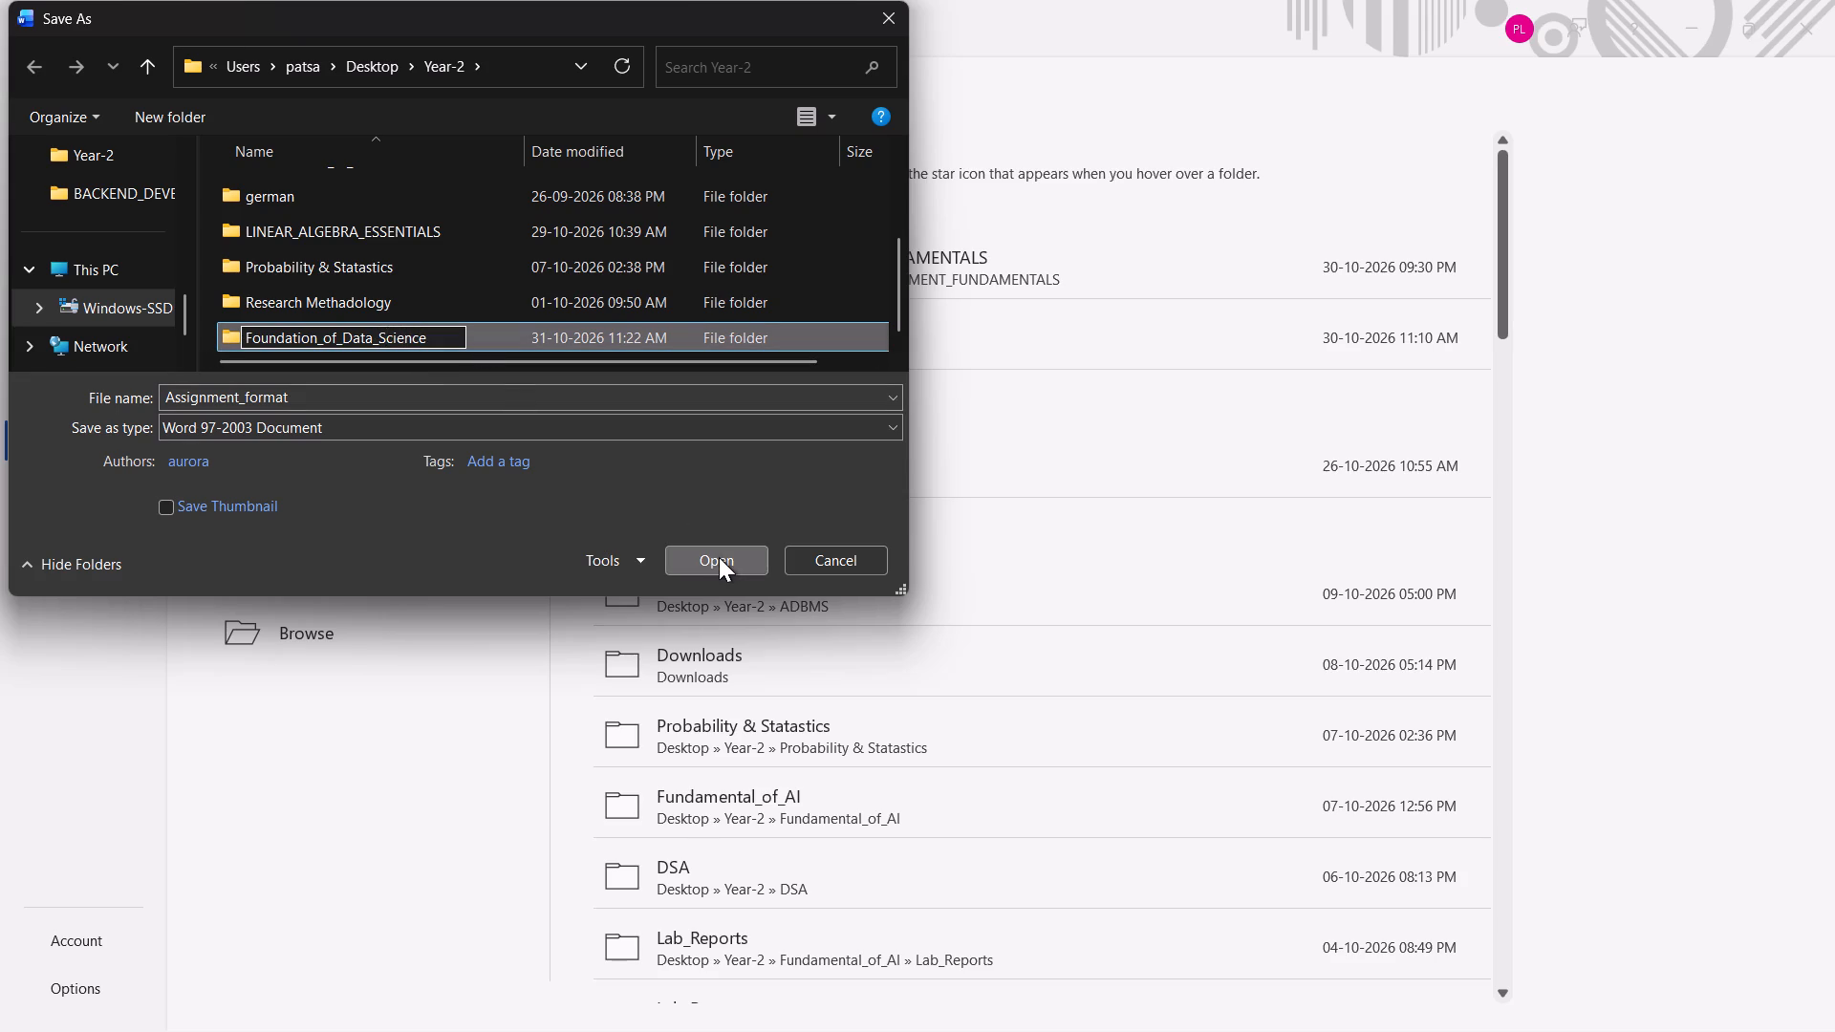
pyautogui.click(719, 557)
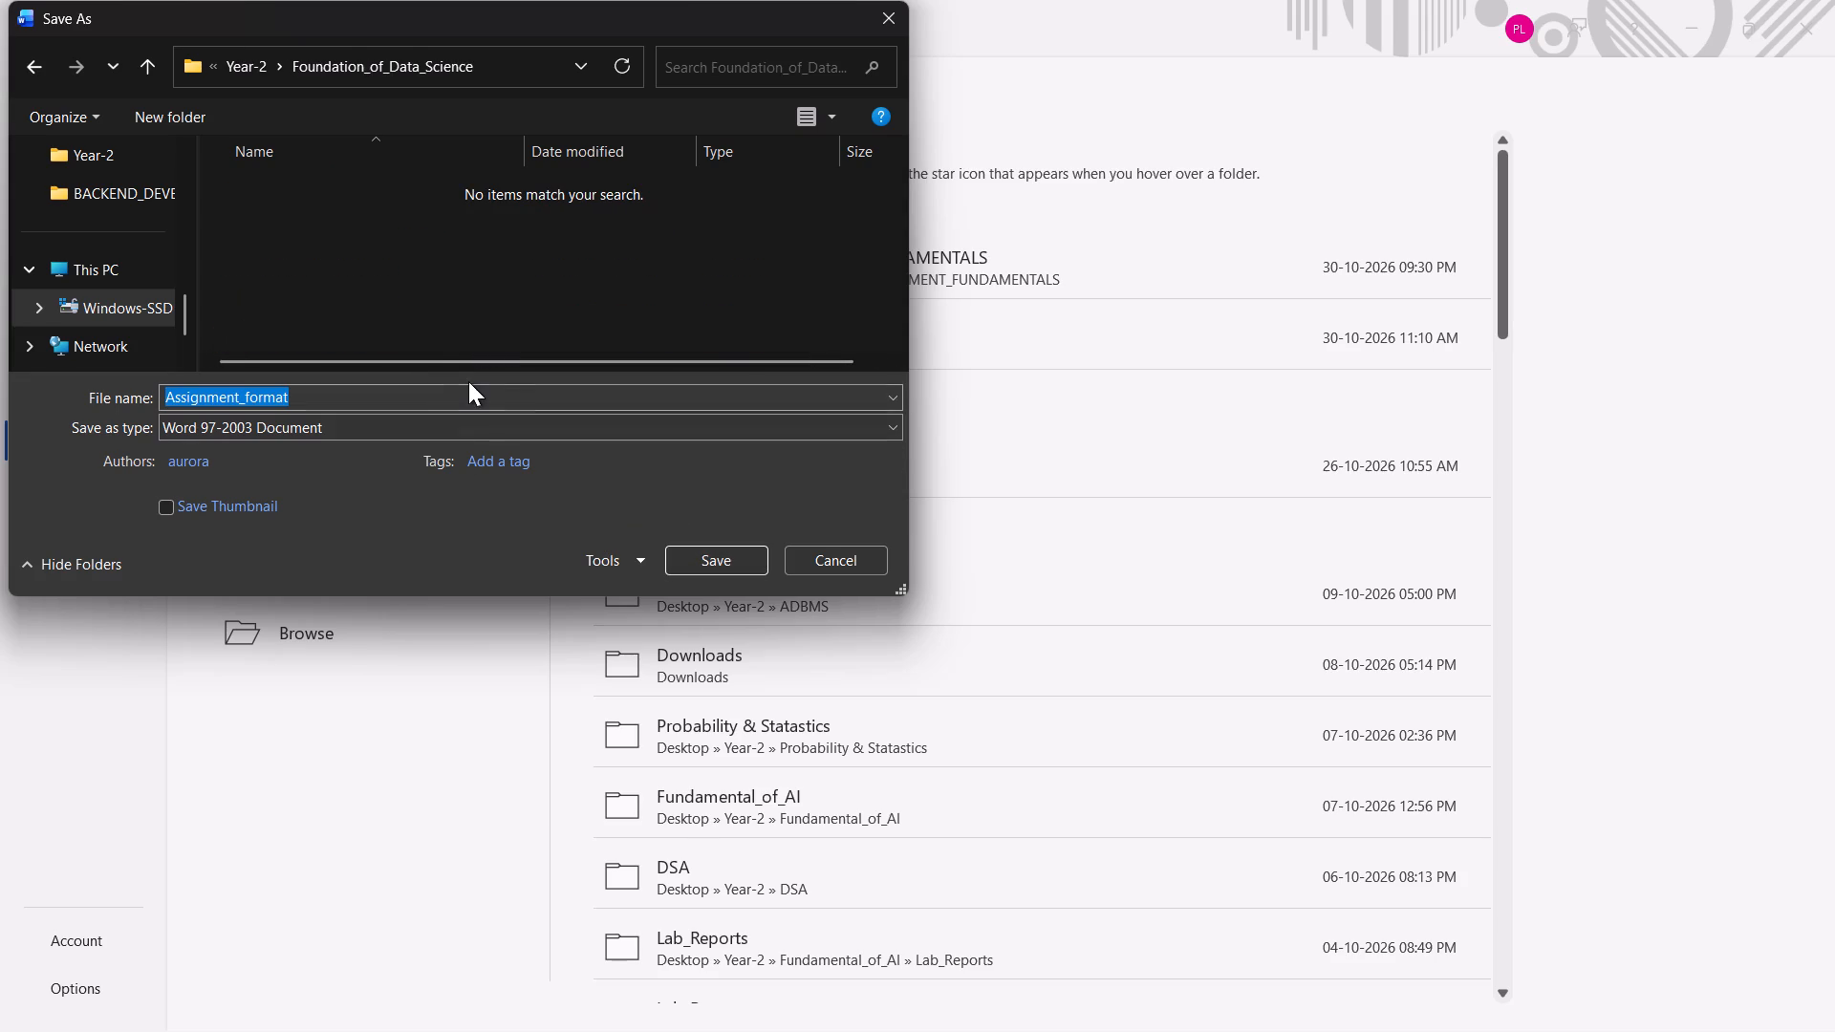
# Enter FDS_Lab_Report-1 as the report's new file name in the Foundation_of_Data_Science folder.
pyautogui.press('BackSpace')
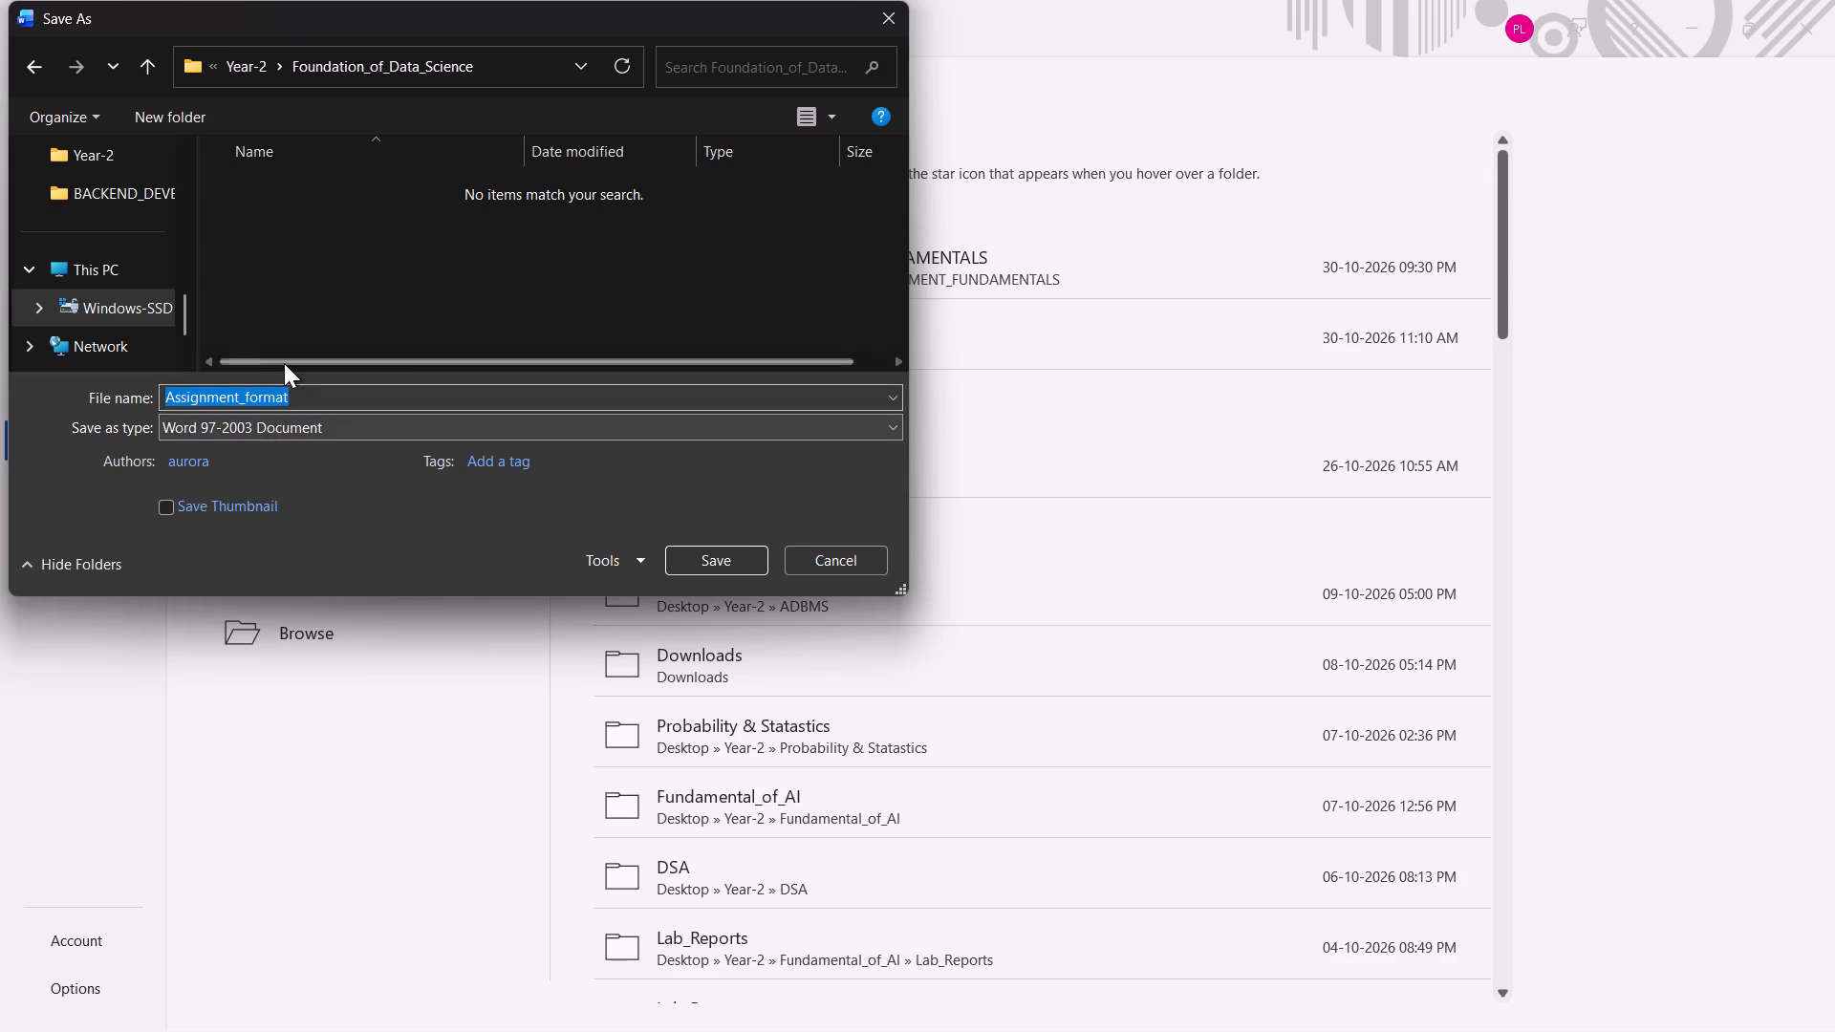
pyautogui.click(308, 405)
pyautogui.press('BackSpace')
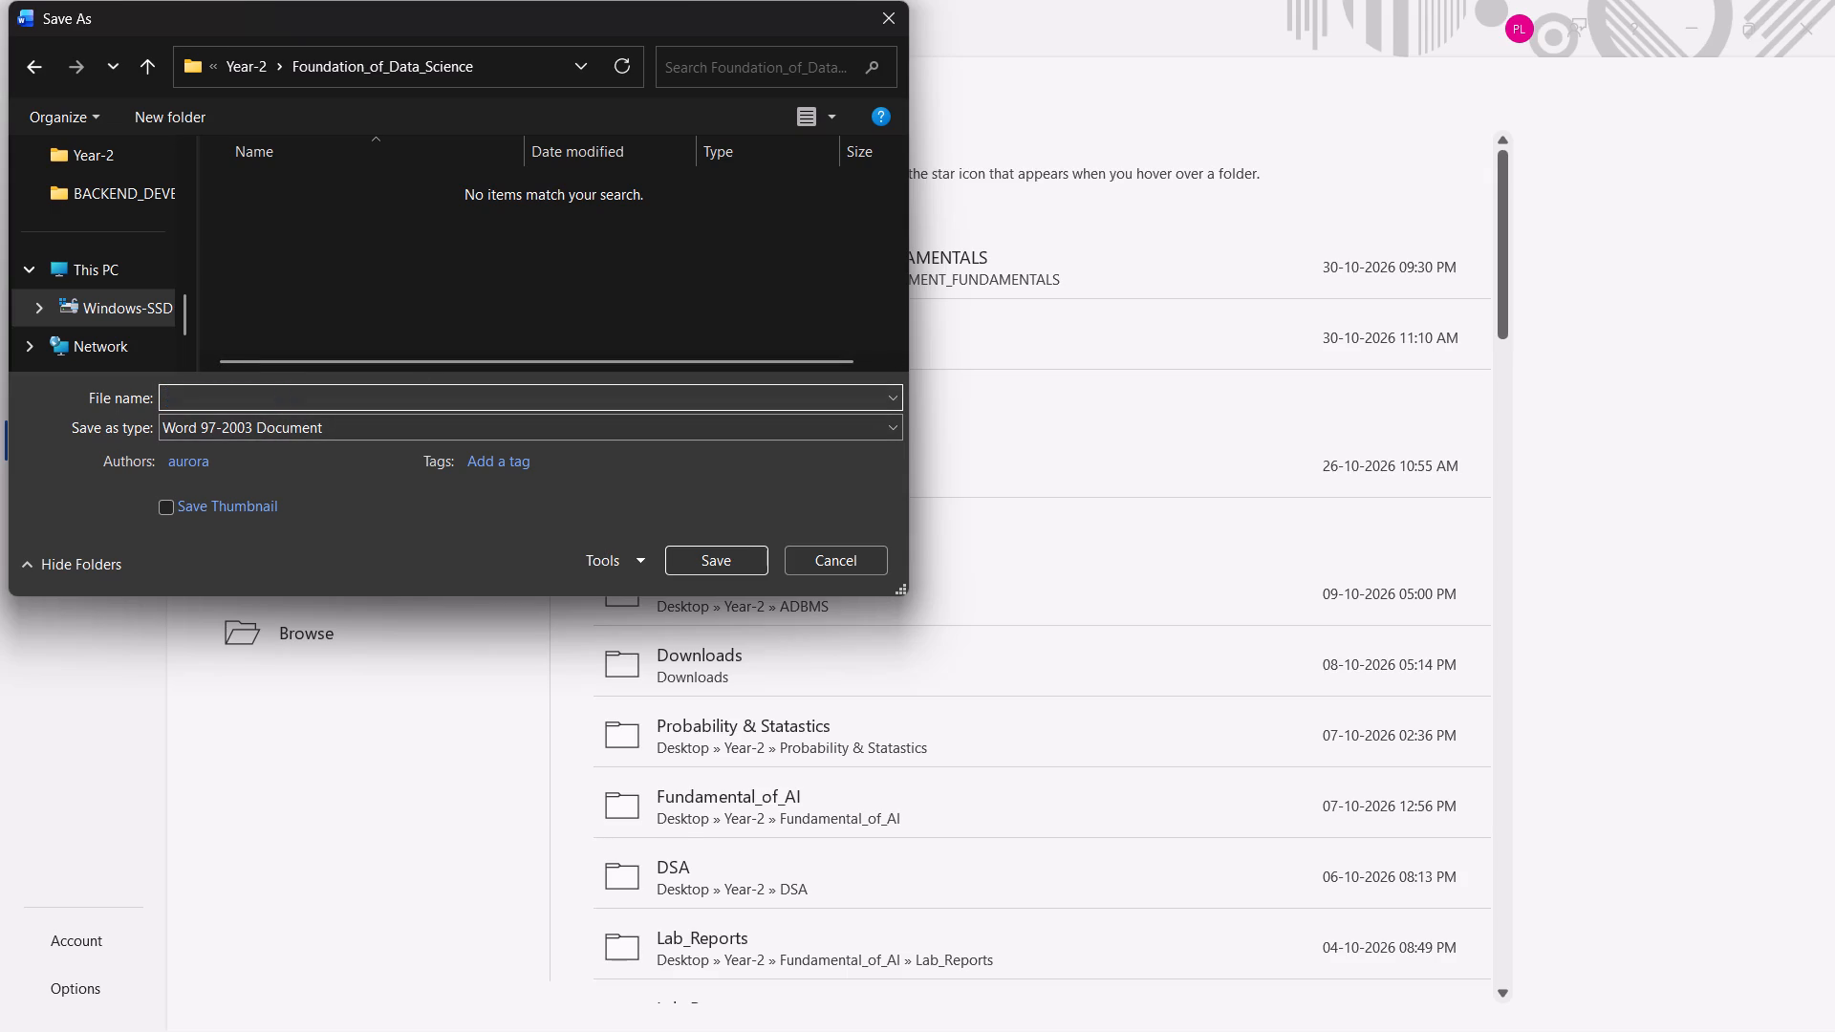
pyautogui.hotkey('shift', 'f')
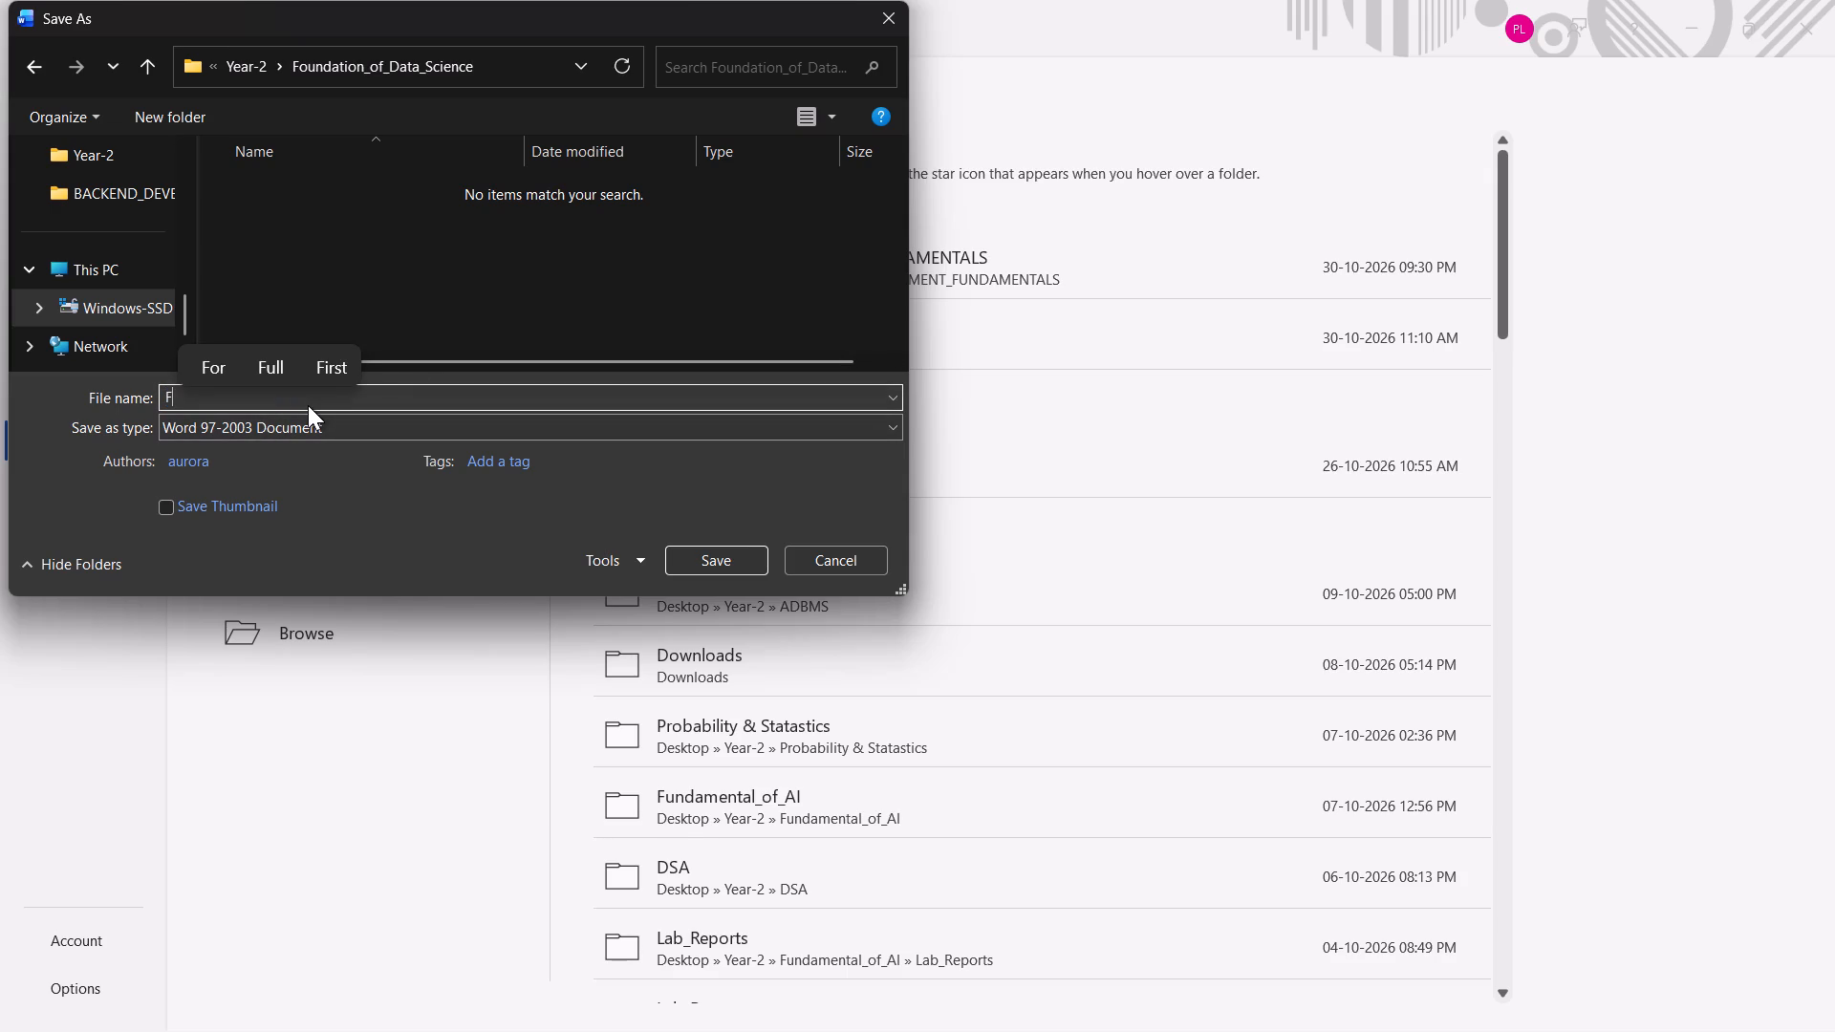
pyautogui.write('ds')
pyautogui.press('BackSpace')
pyautogui.press('BackSpace')
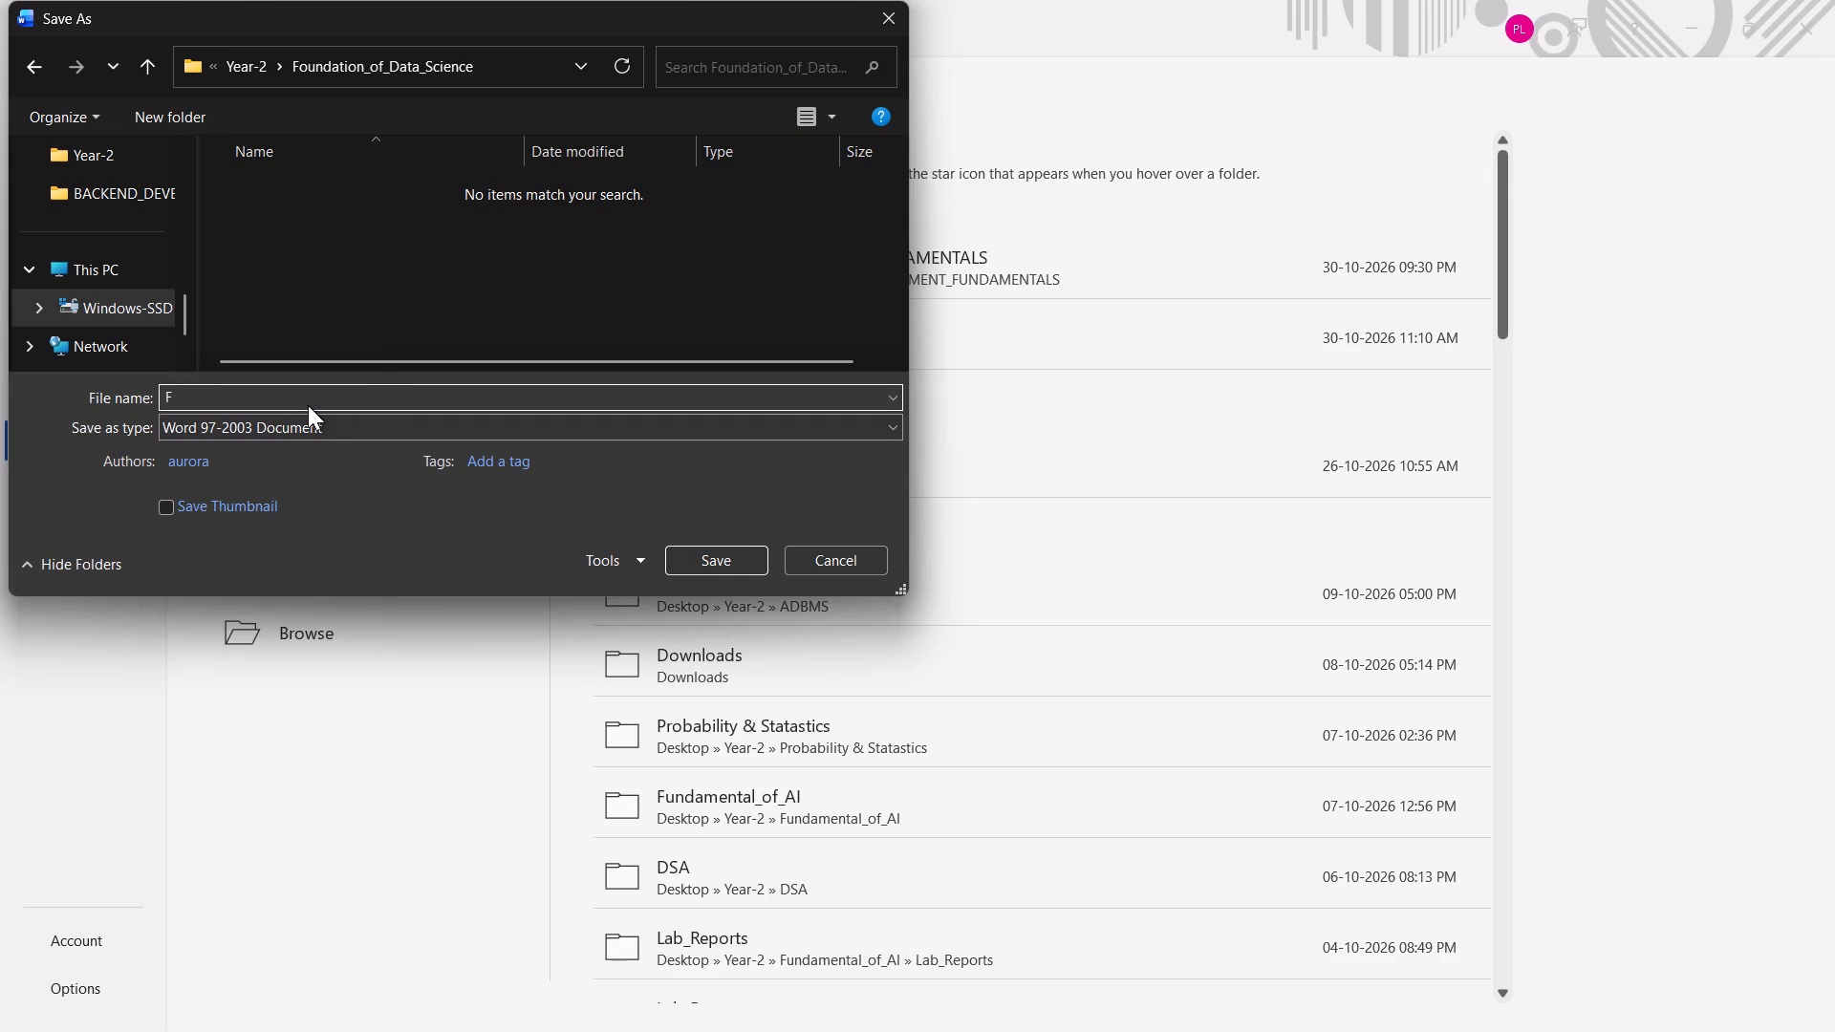
pyautogui.write('DS')
pyautogui.hotkey('shift', '_')
pyautogui.write('Lapb')
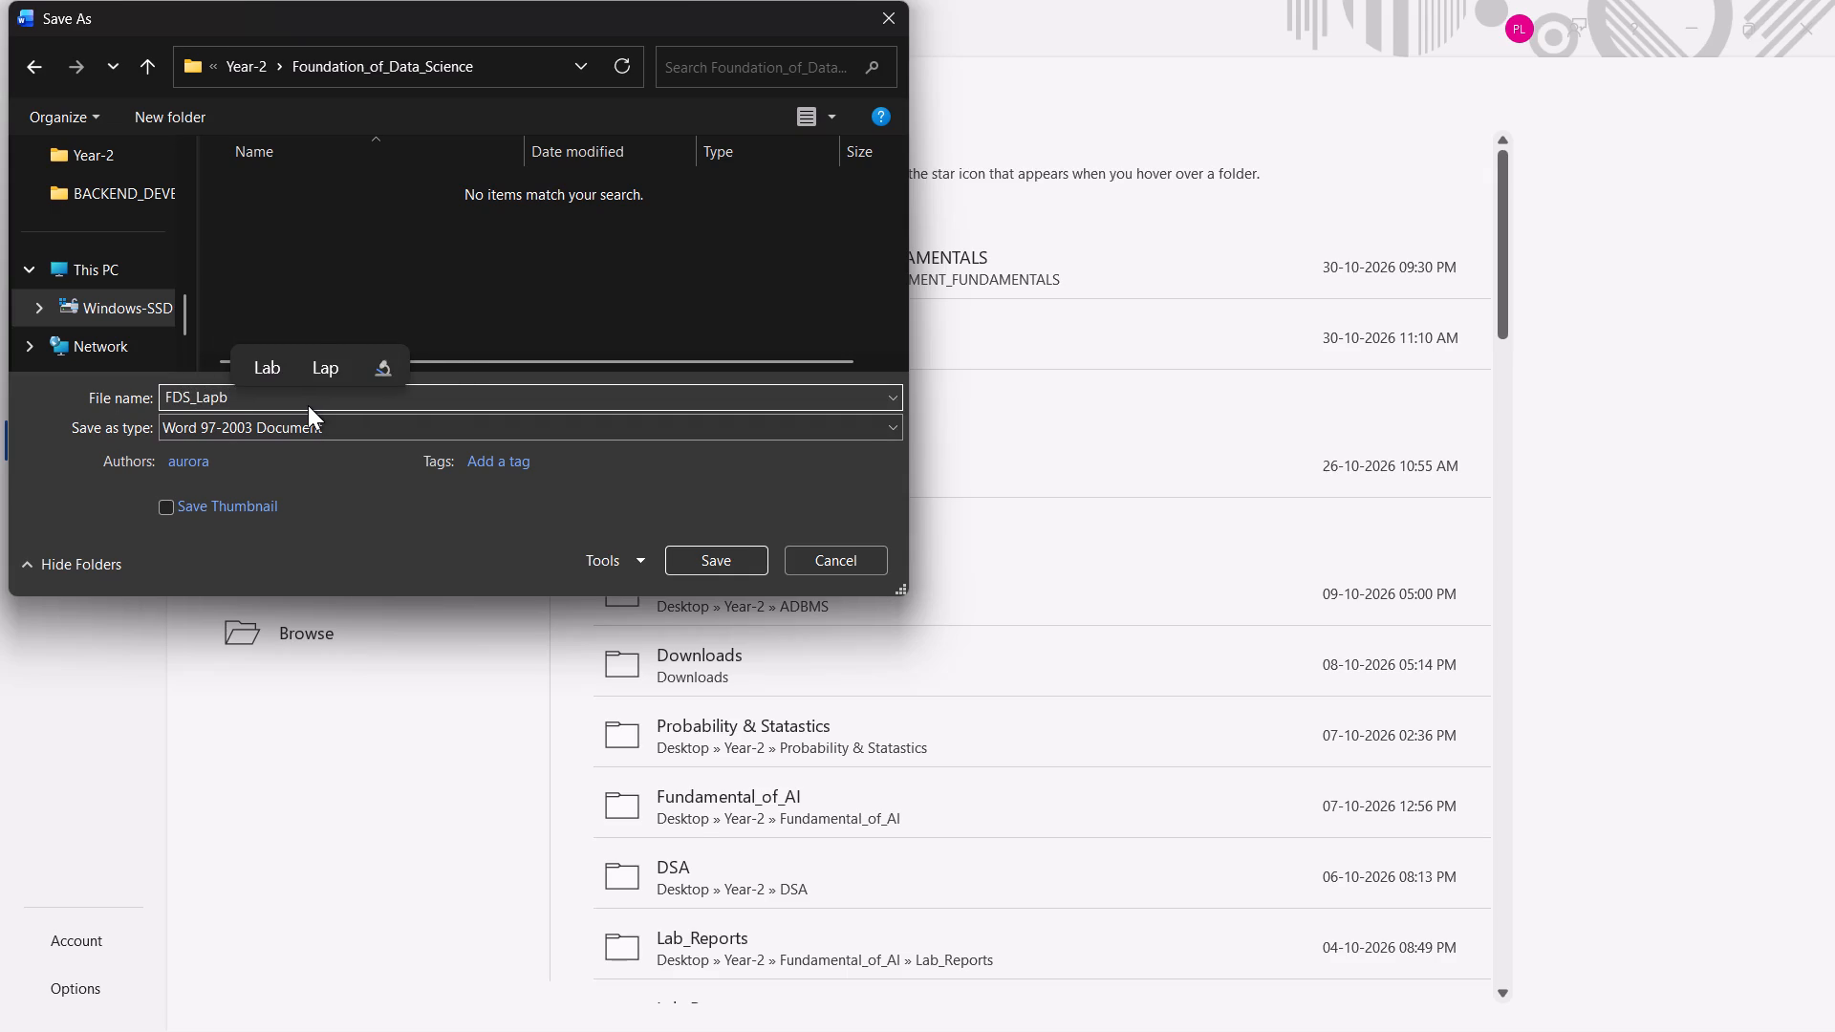
pyautogui.press('BackSpace')
pyautogui.press('BackSpace')
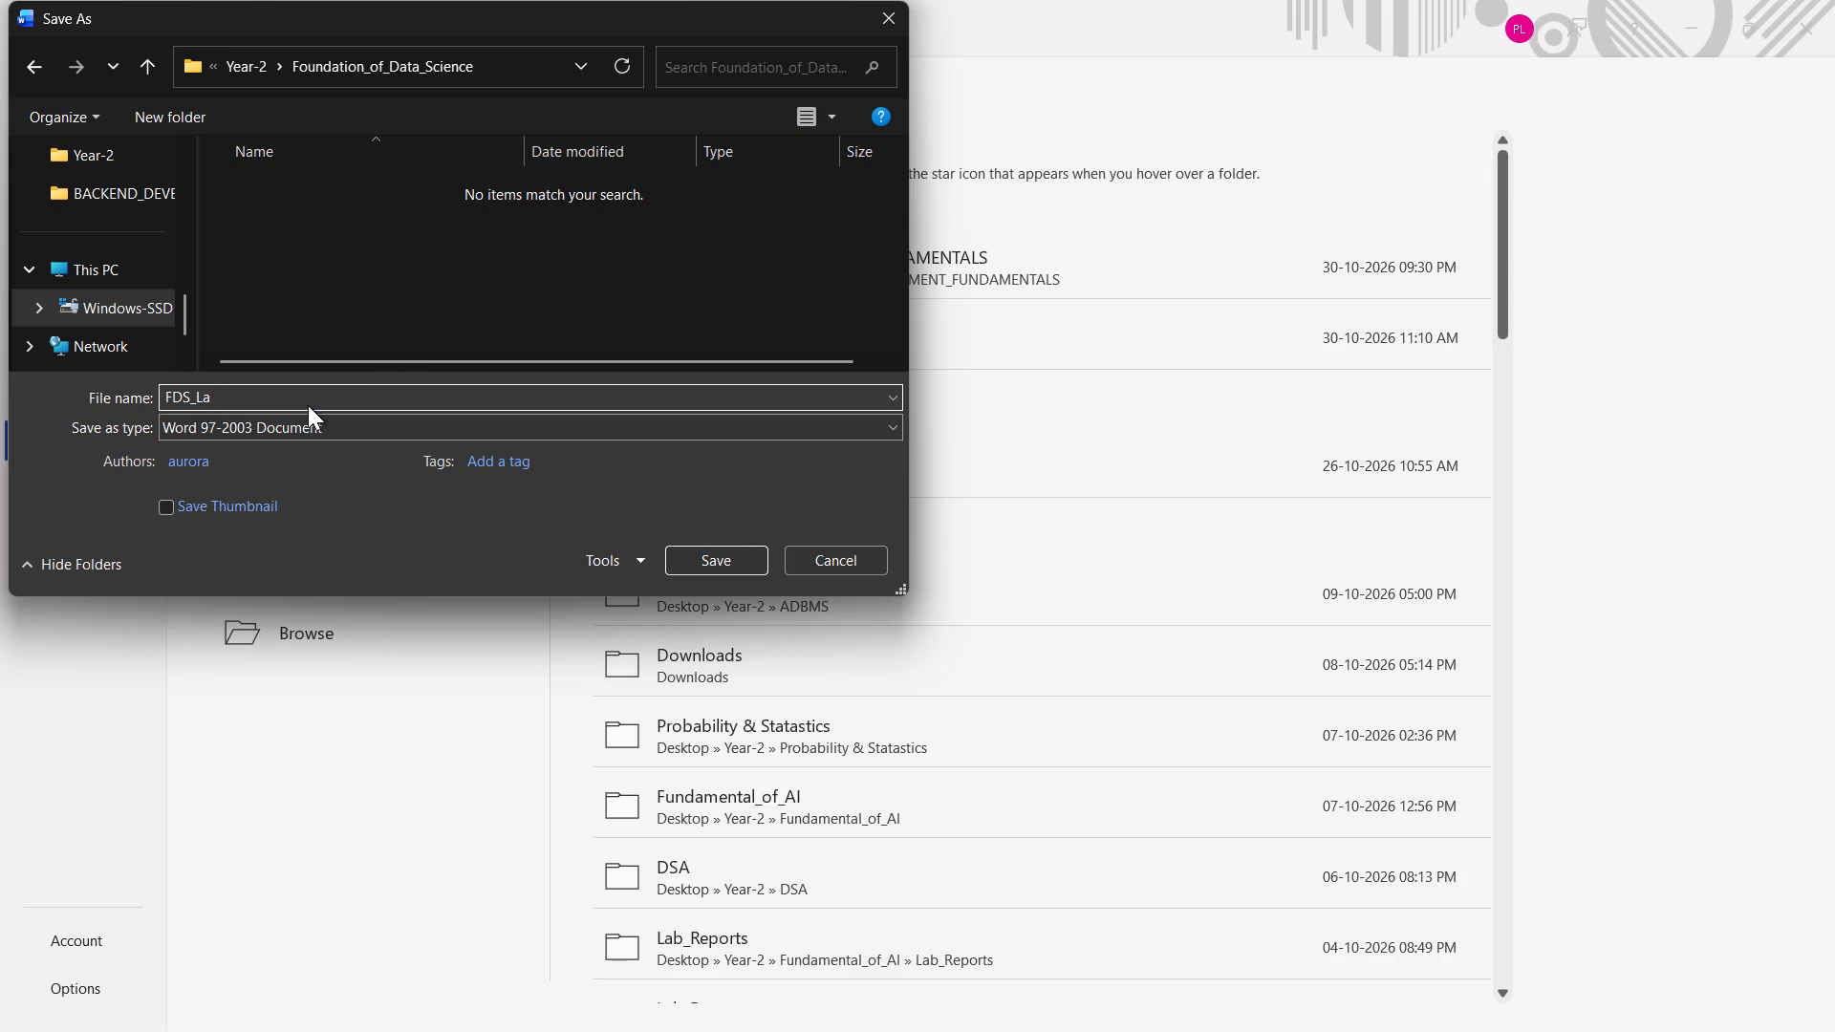
pyautogui.press('b')
pyautogui.hotkey('shift', '_')
pyautogui.hotkey('shift', 'r')
pyautogui.write('eport')
pyautogui.write('-1')
# Set the file type to Word Document and save the report.
pyautogui.click(653, 431)
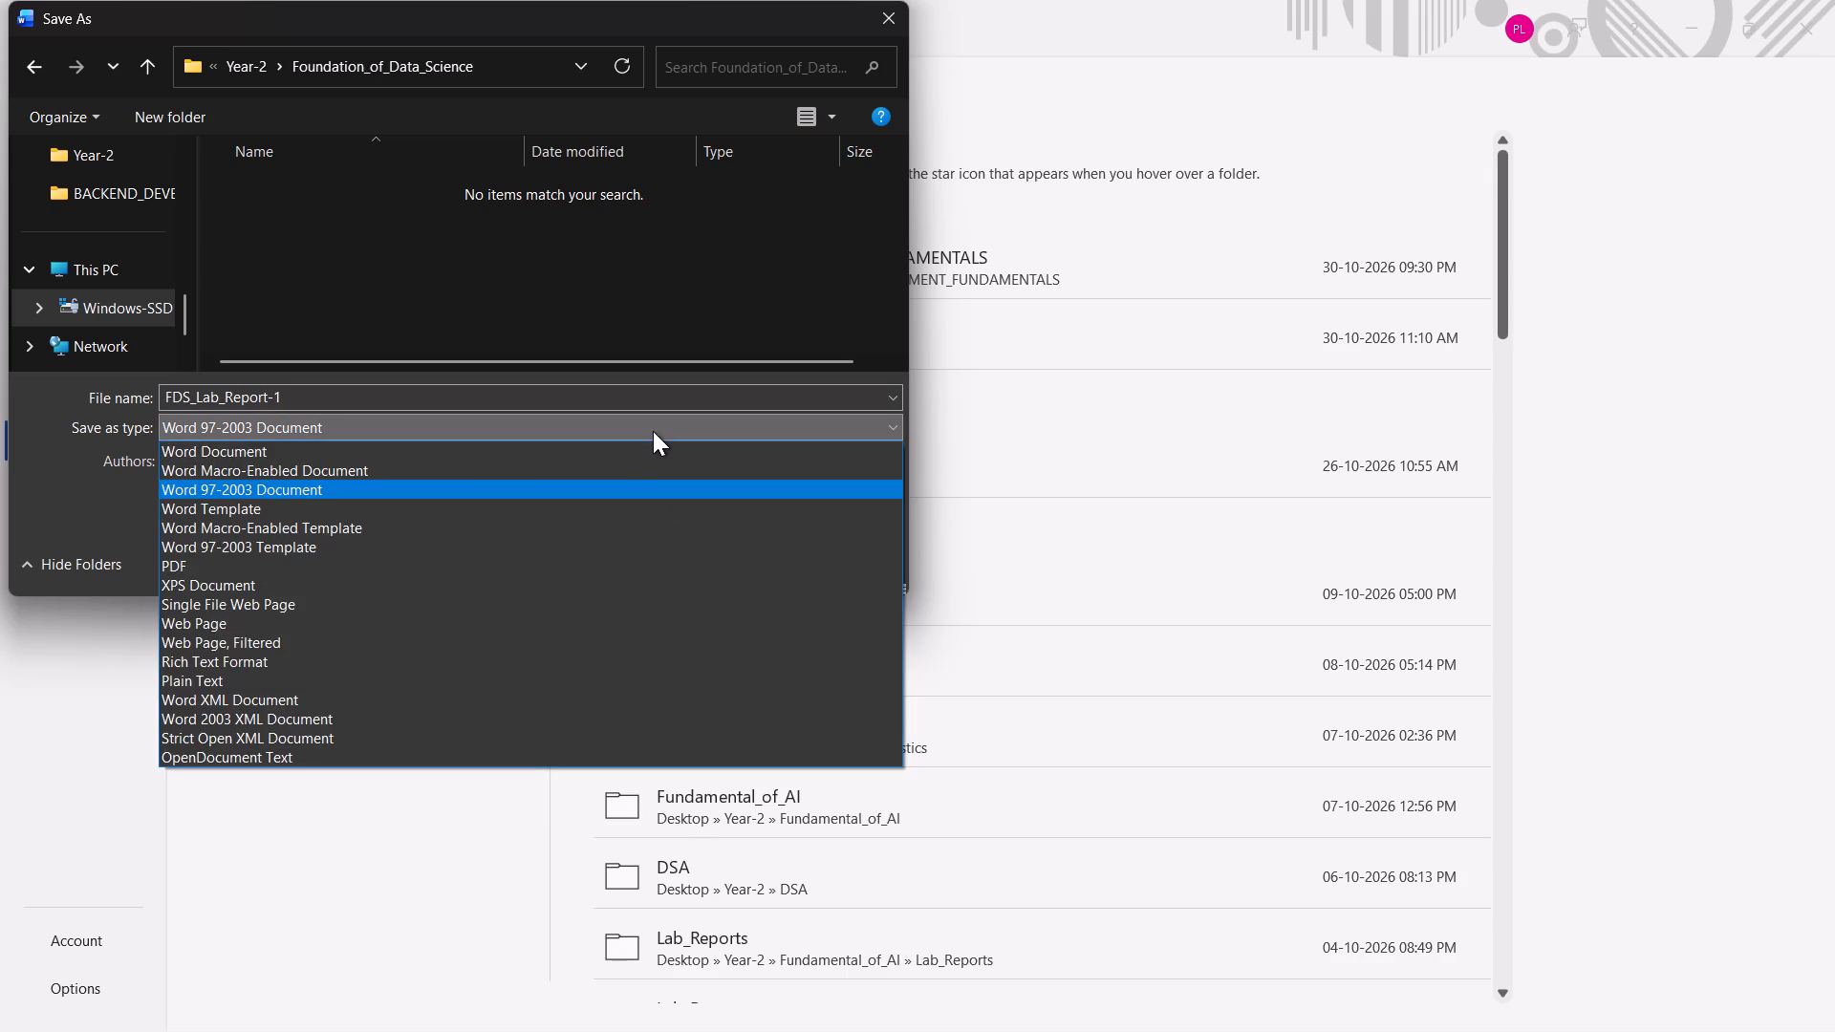
pyautogui.click(502, 455)
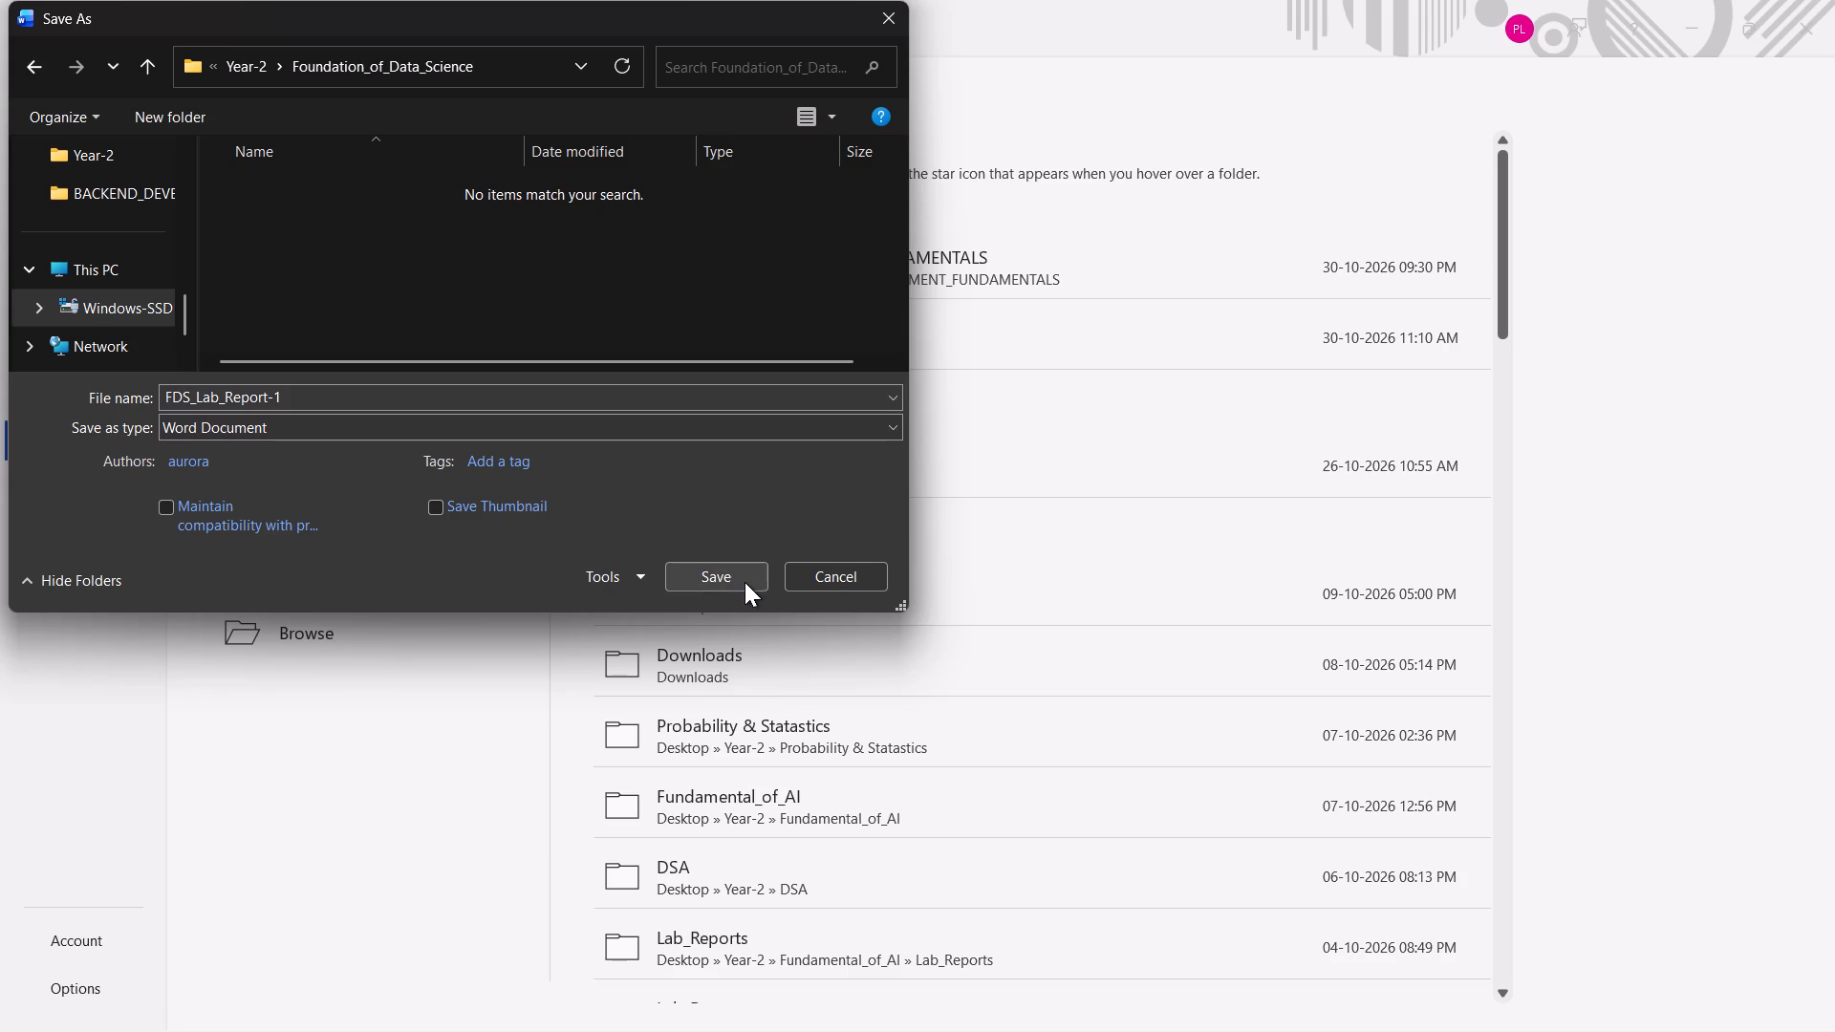
pyautogui.click(745, 585)
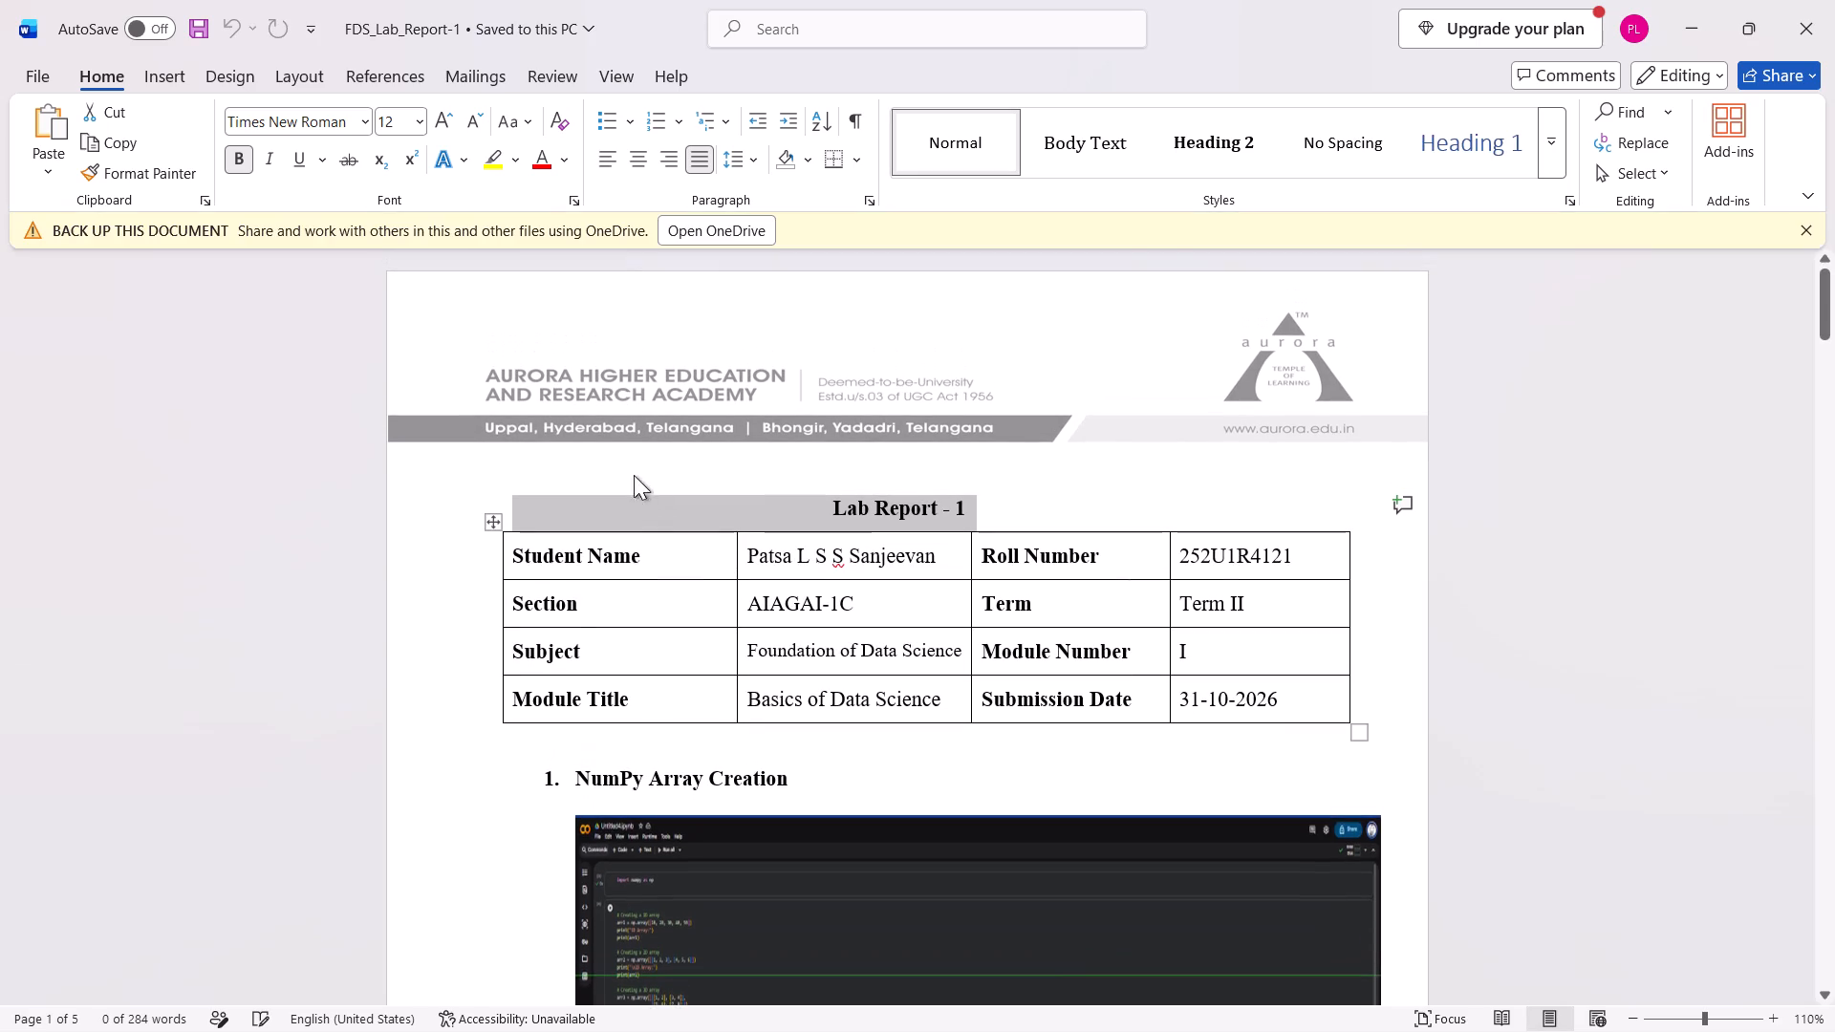
# Save a PDF copy of the report as FDS_Lab_Report-1 in the Foundation_of_Data_Science folder.
pyautogui.click(275, 545)
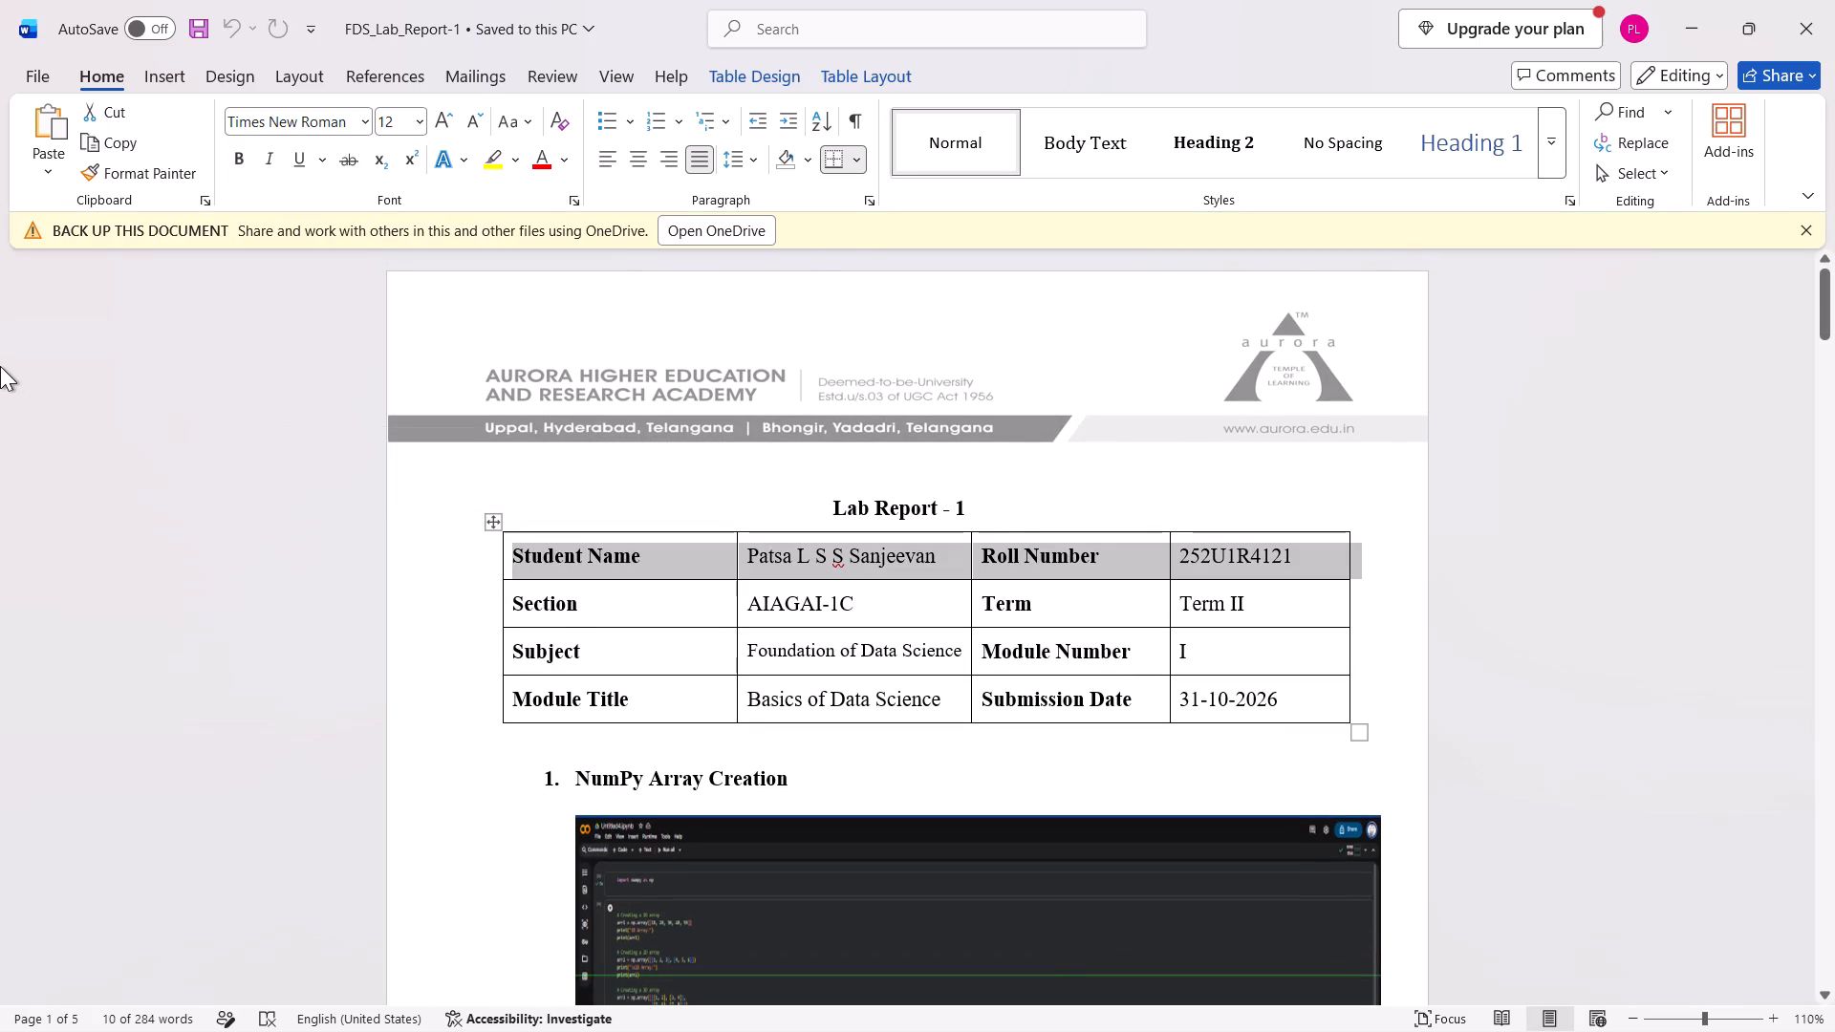
pyautogui.click(0, 366)
pyautogui.click(46, 76)
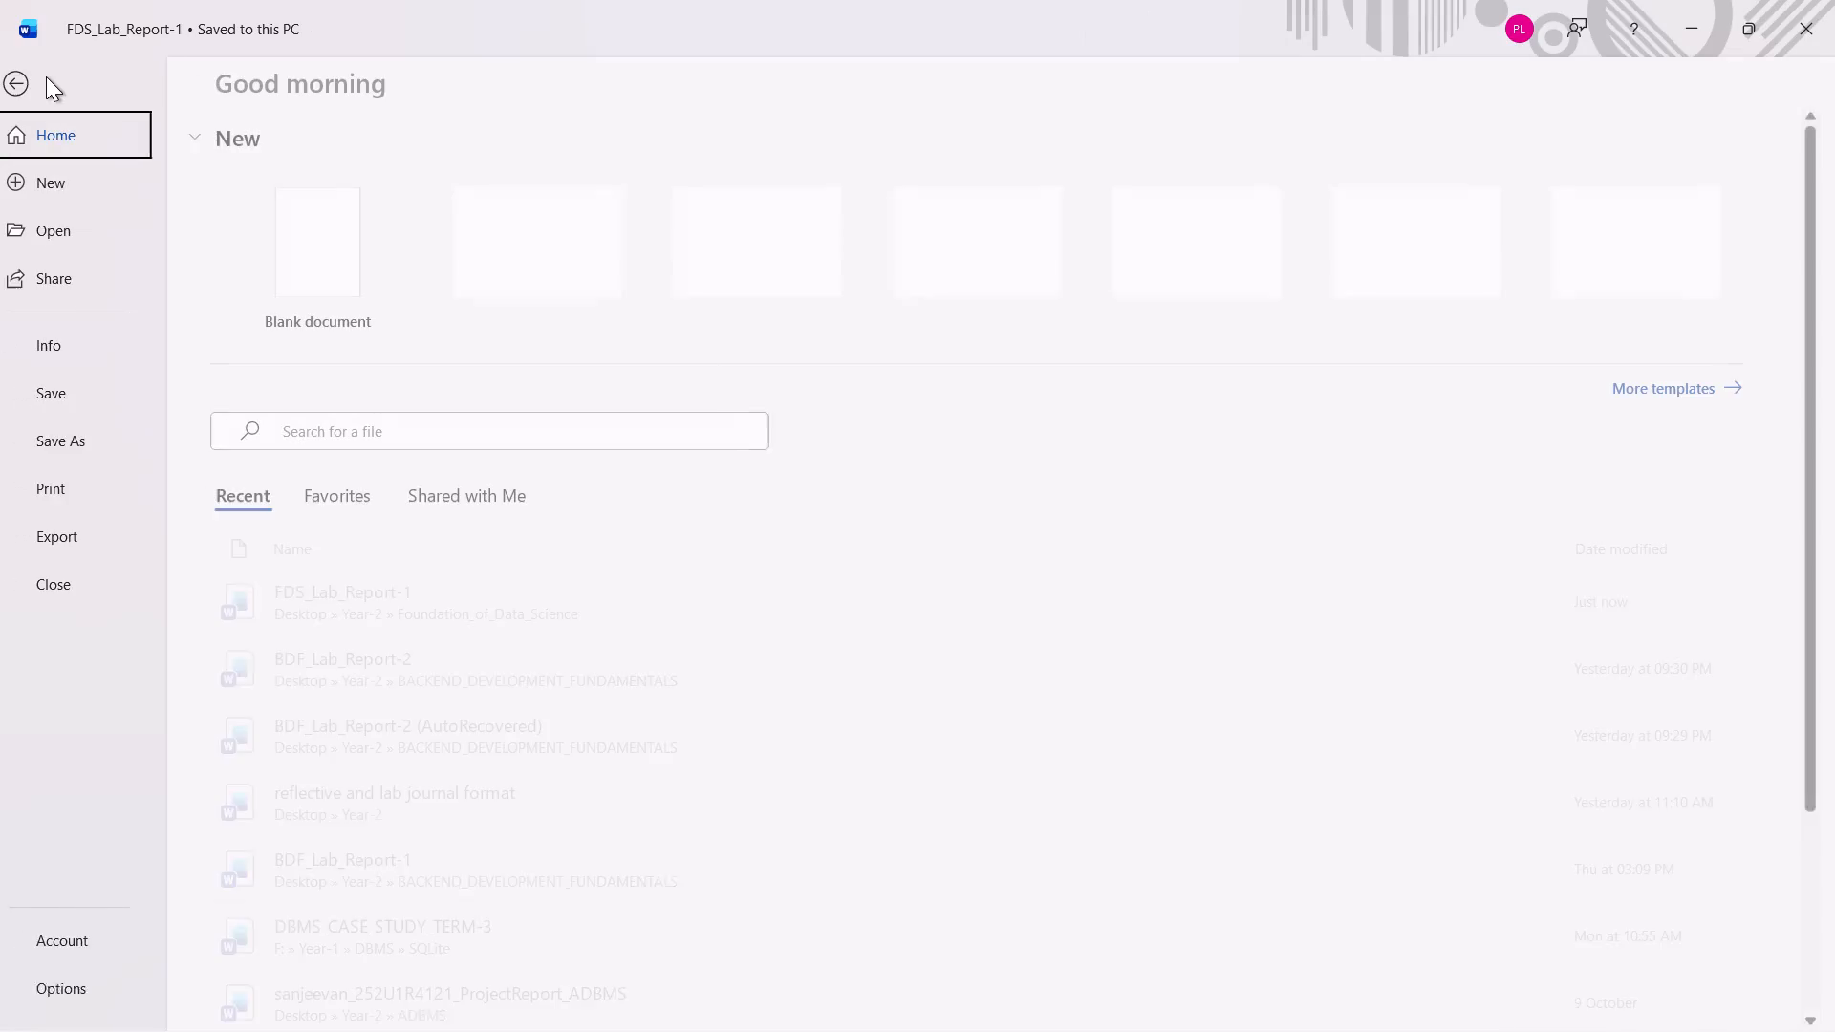
pyautogui.click(105, 436)
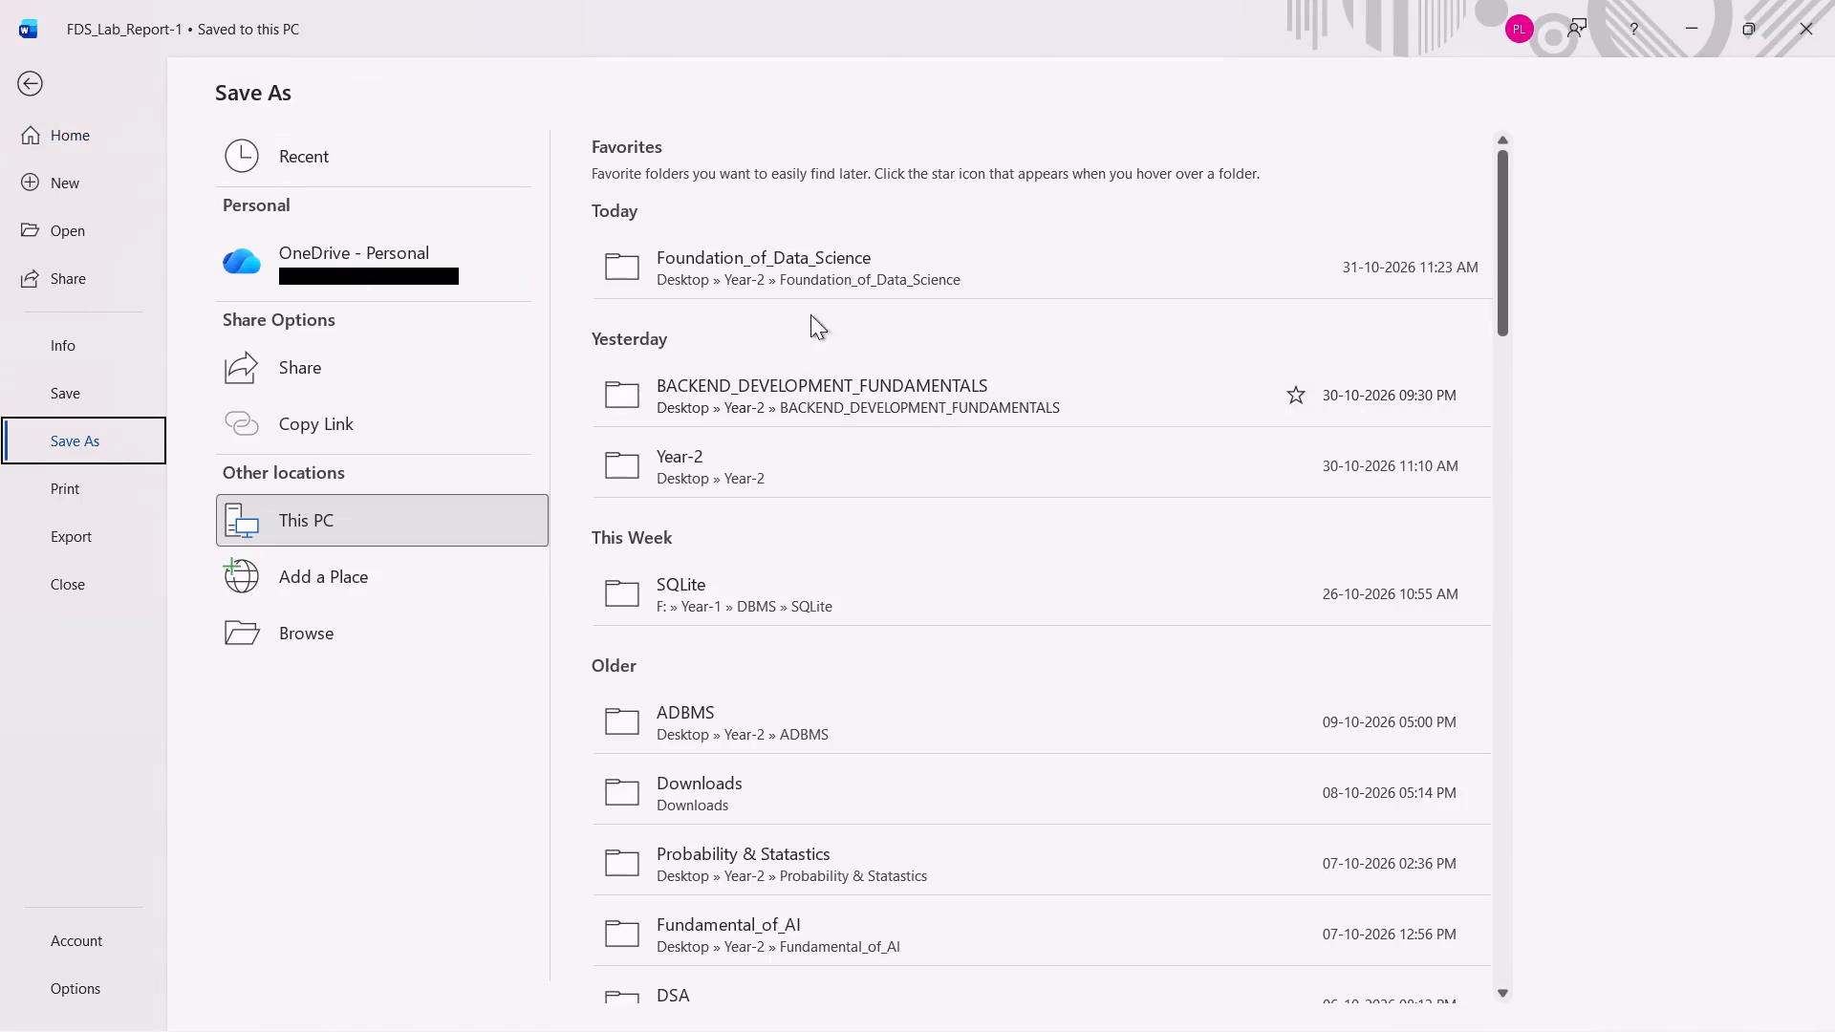
pyautogui.click(794, 290)
pyautogui.click(408, 425)
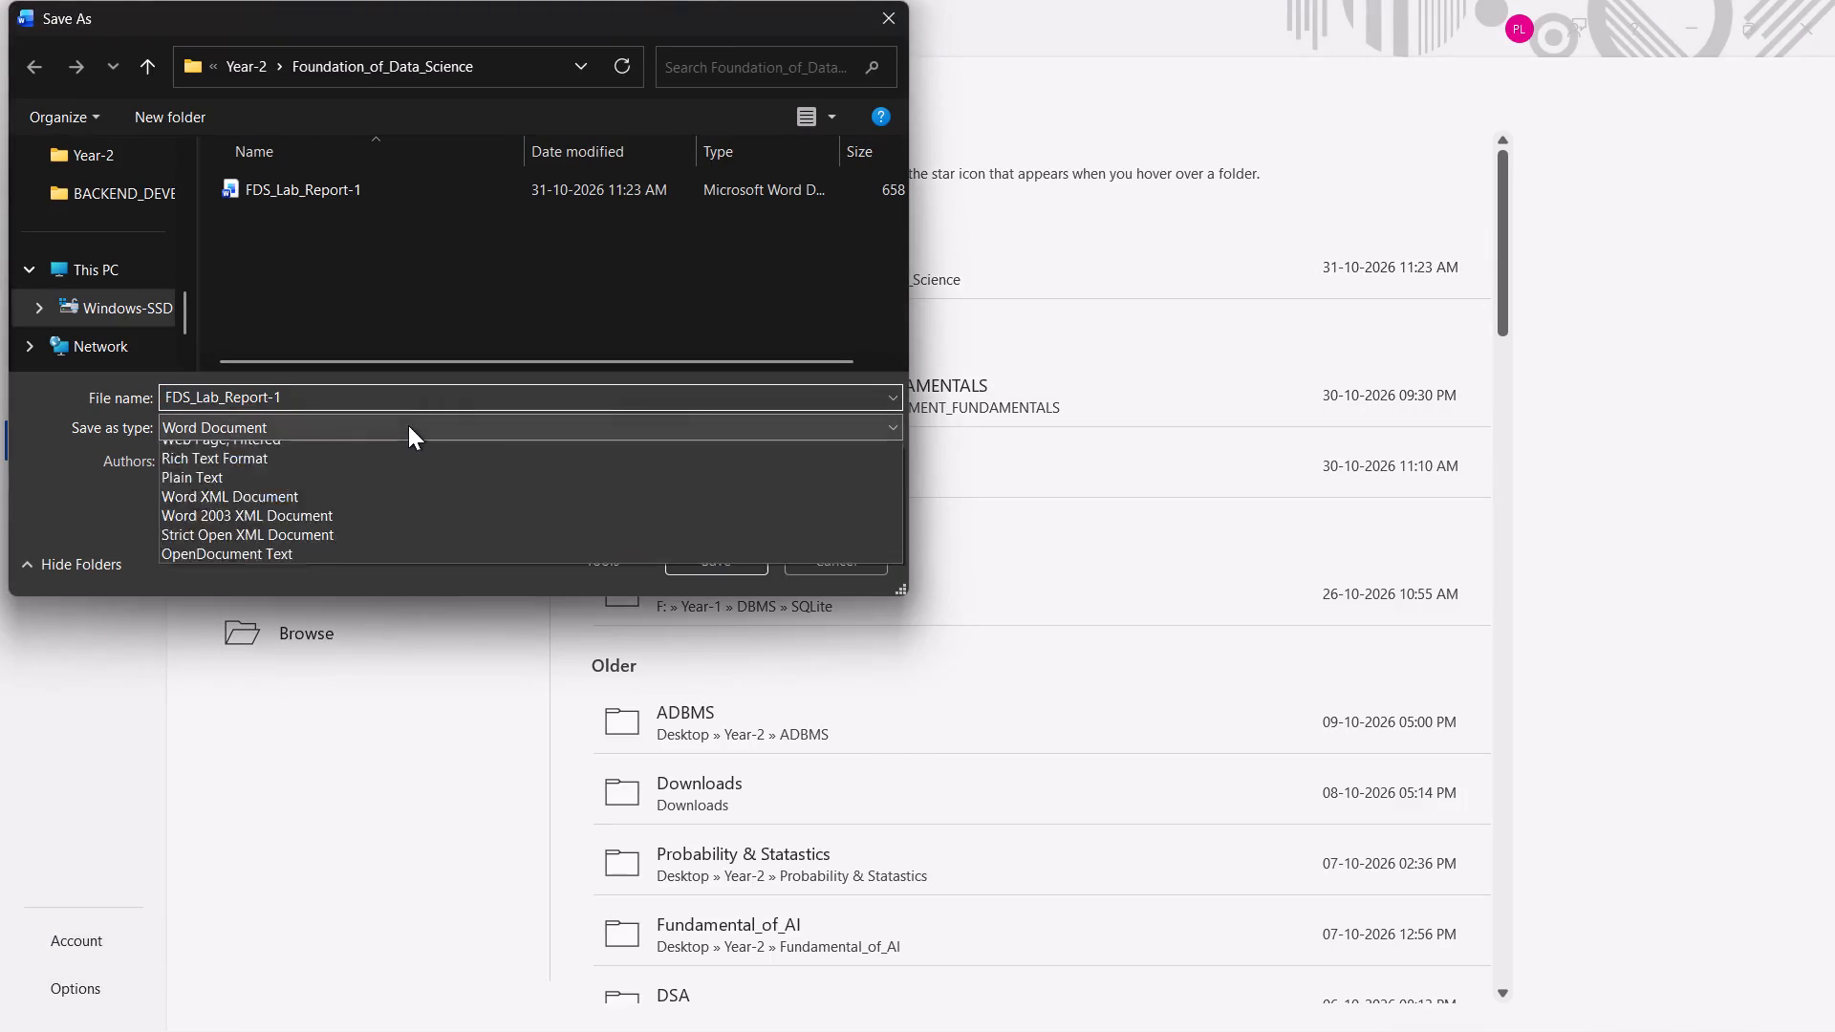
pyautogui.click(304, 568)
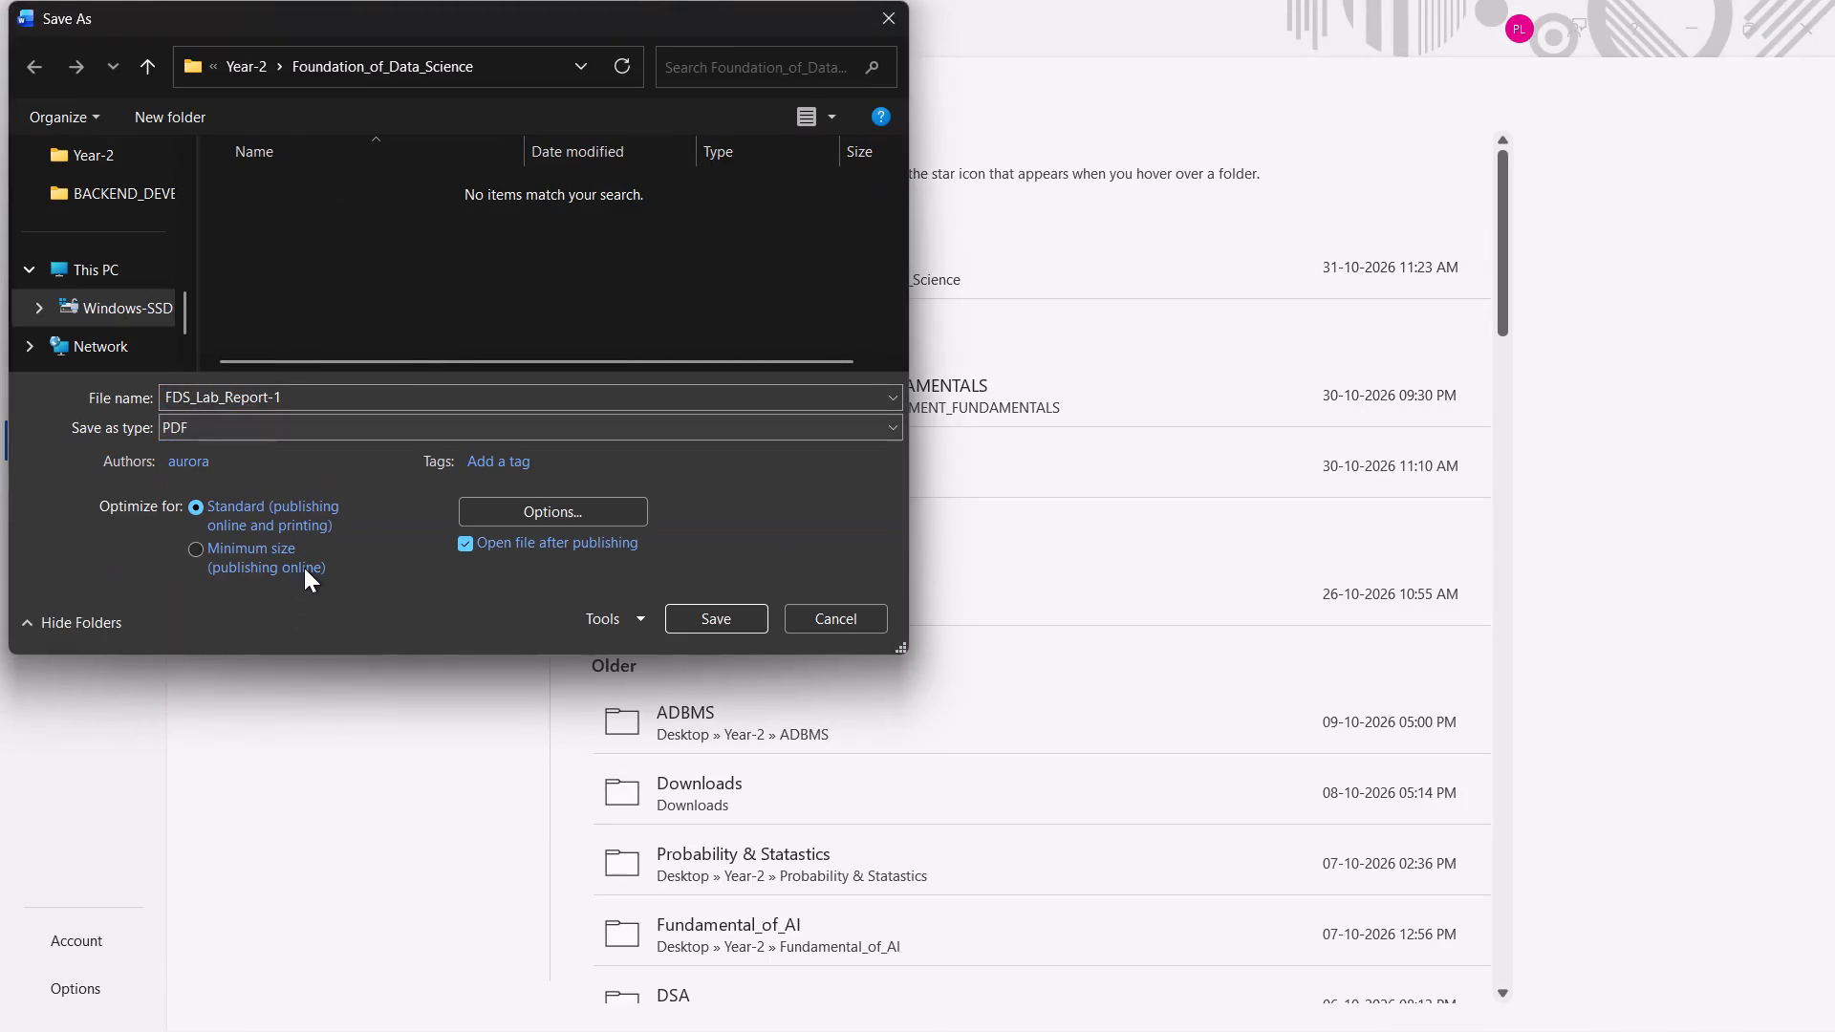
pyautogui.click(723, 621)
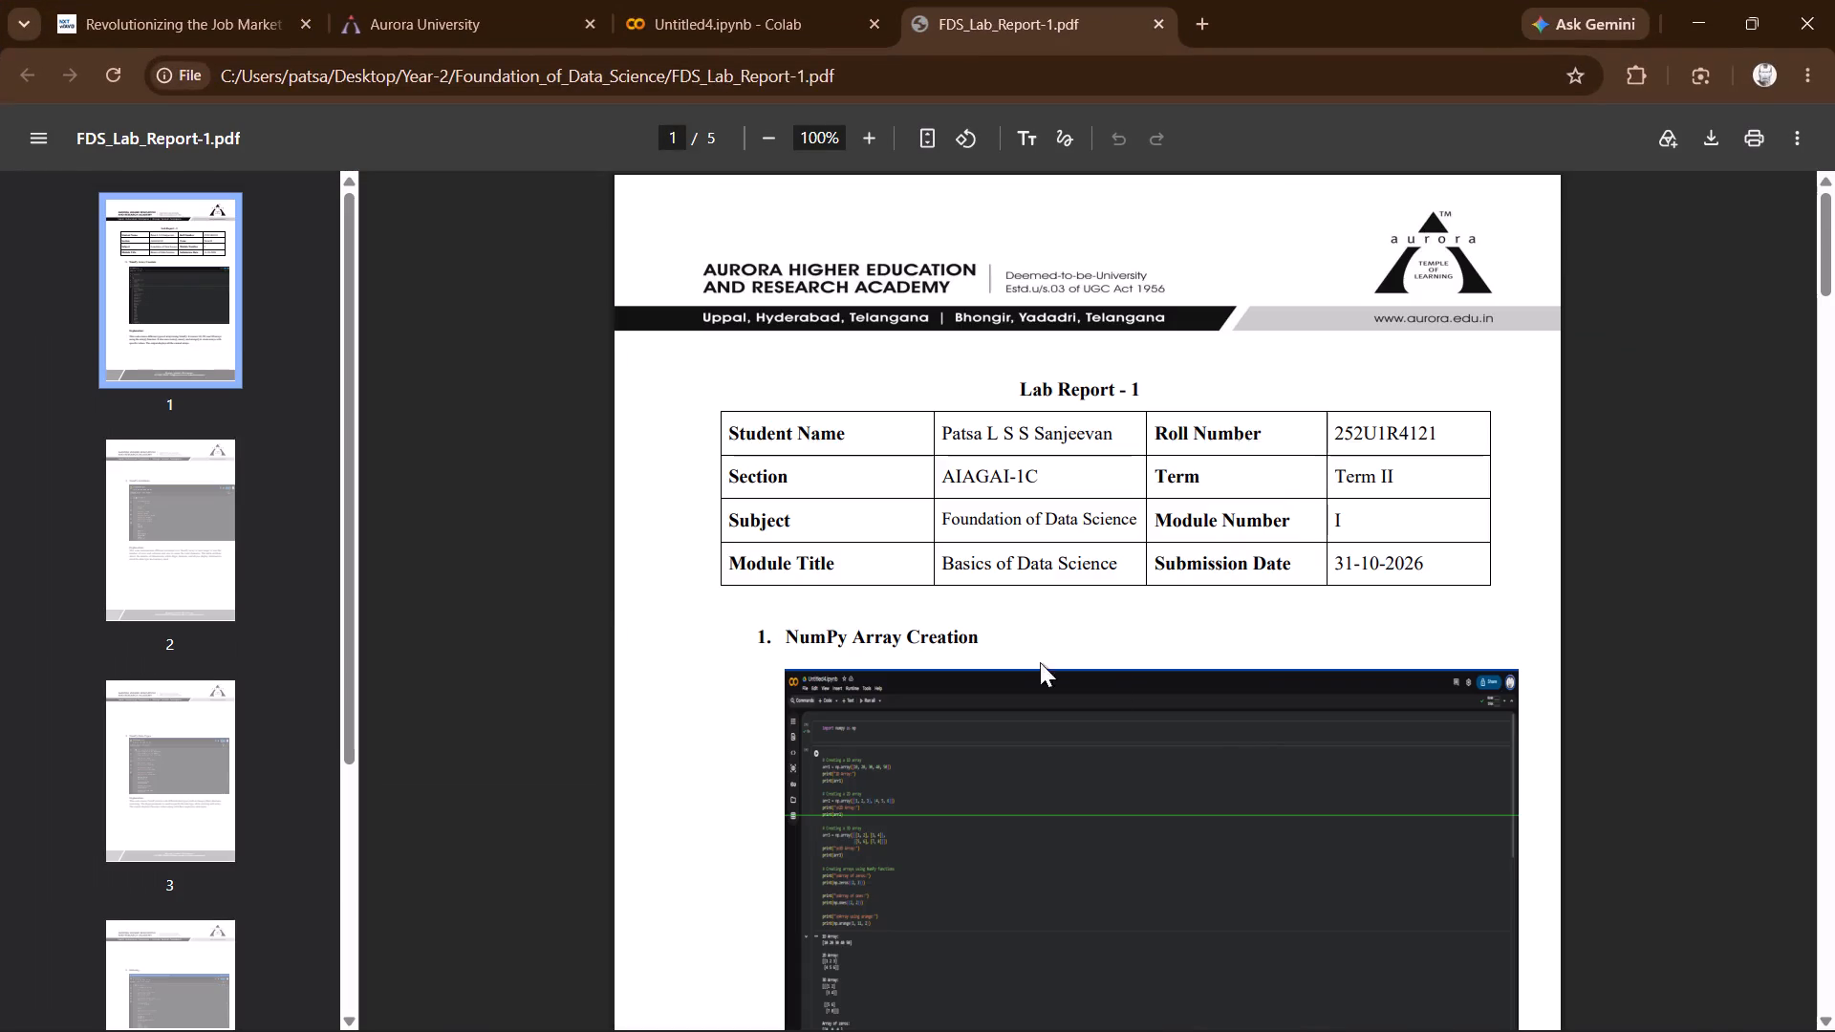
# Look through the pages of the exported FDS_Lab_Report-1 PDF to check the layout and content.
pyautogui.scroll(-1, 1255, 738)
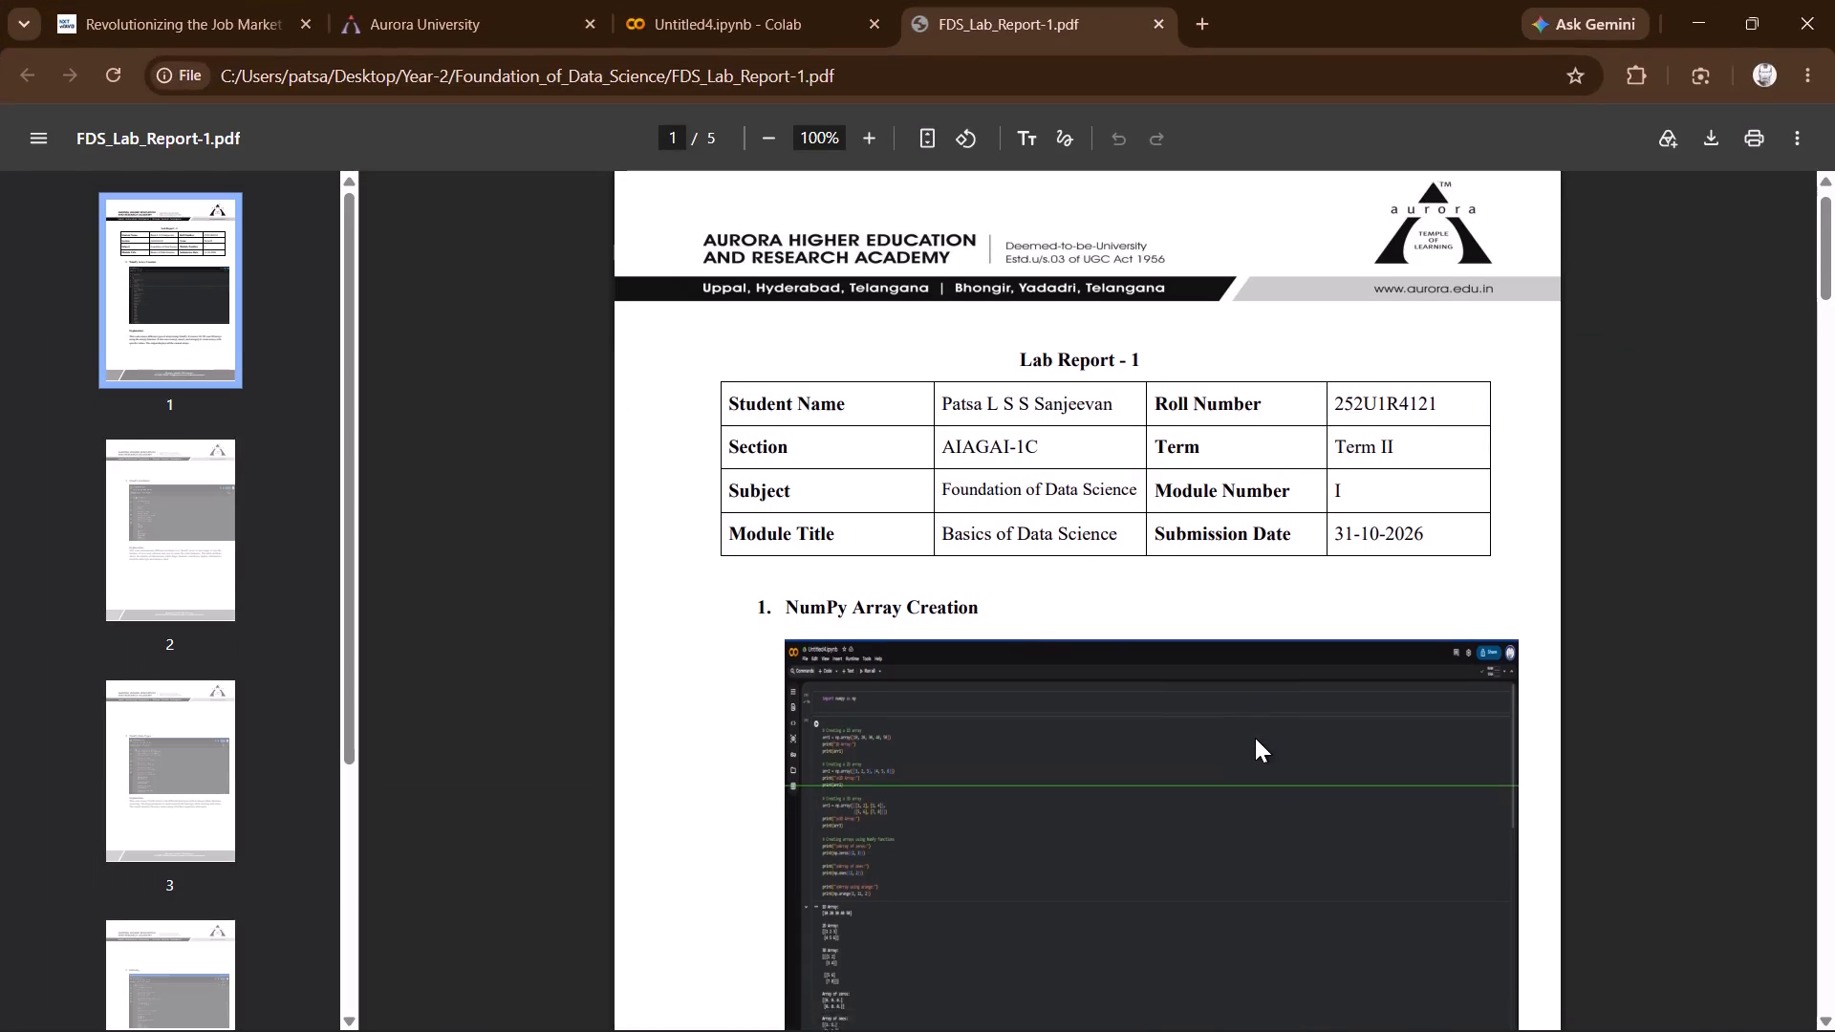
pyautogui.scroll(-8, 1255, 738)
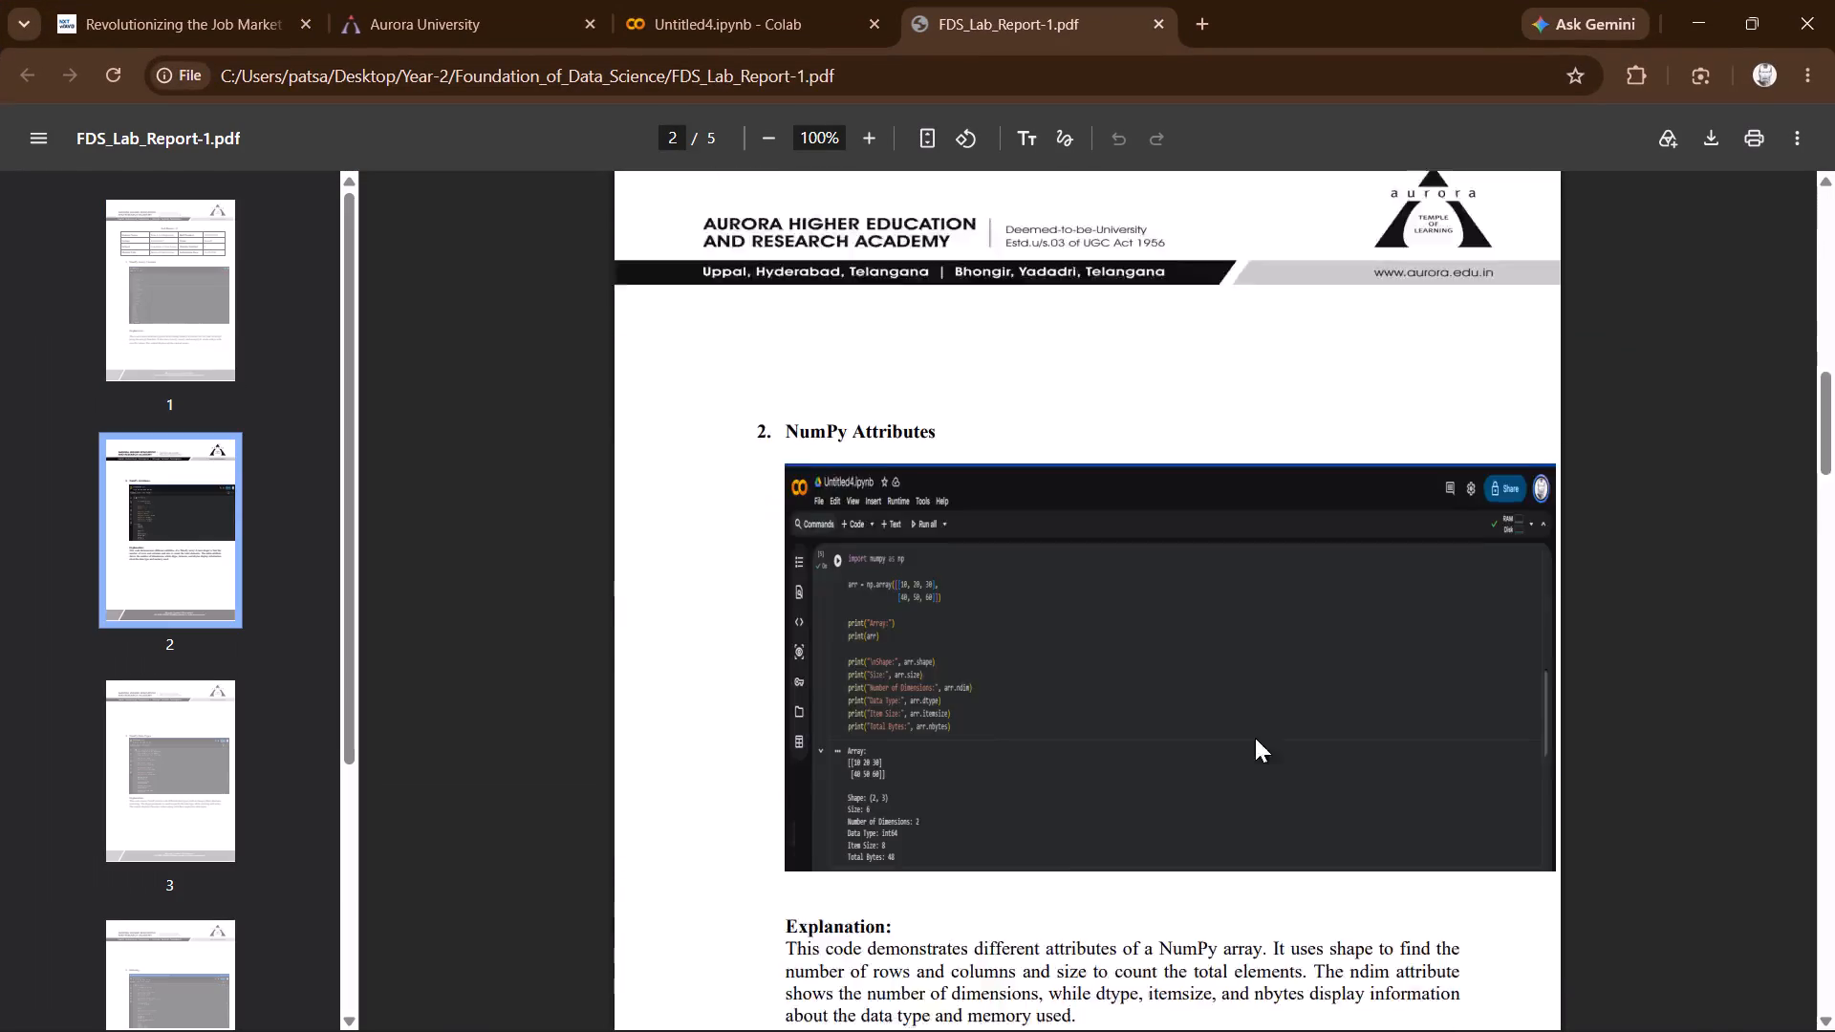
pyautogui.scroll(-5, 1255, 738)
pyautogui.scroll(20, 1255, 738)
pyautogui.scroll(4, 1255, 738)
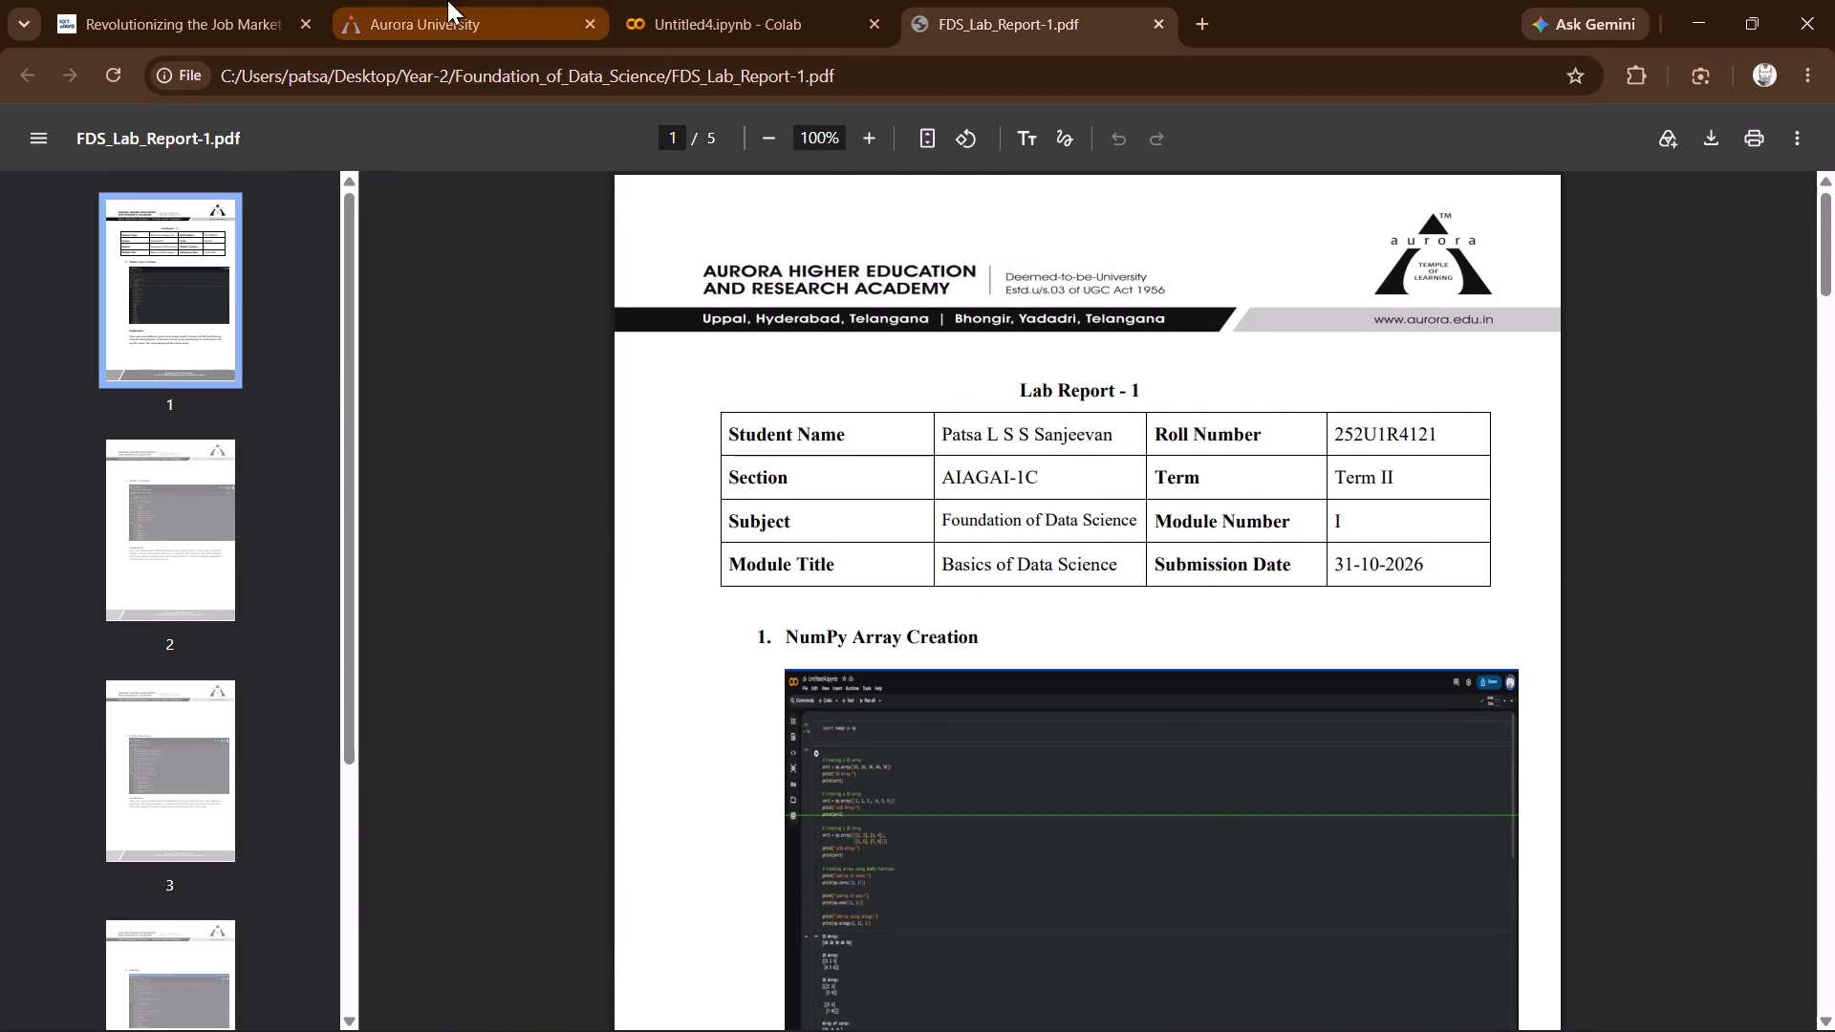
# On the Aurora University assessments page, upload the FDS_Lab_Report-1 PDF from Year-2's Foundation_of_Data_Science folder as the Lab Report 1 submission.
pyautogui.click(438, 0)
pyautogui.scroll(1, 675, 492)
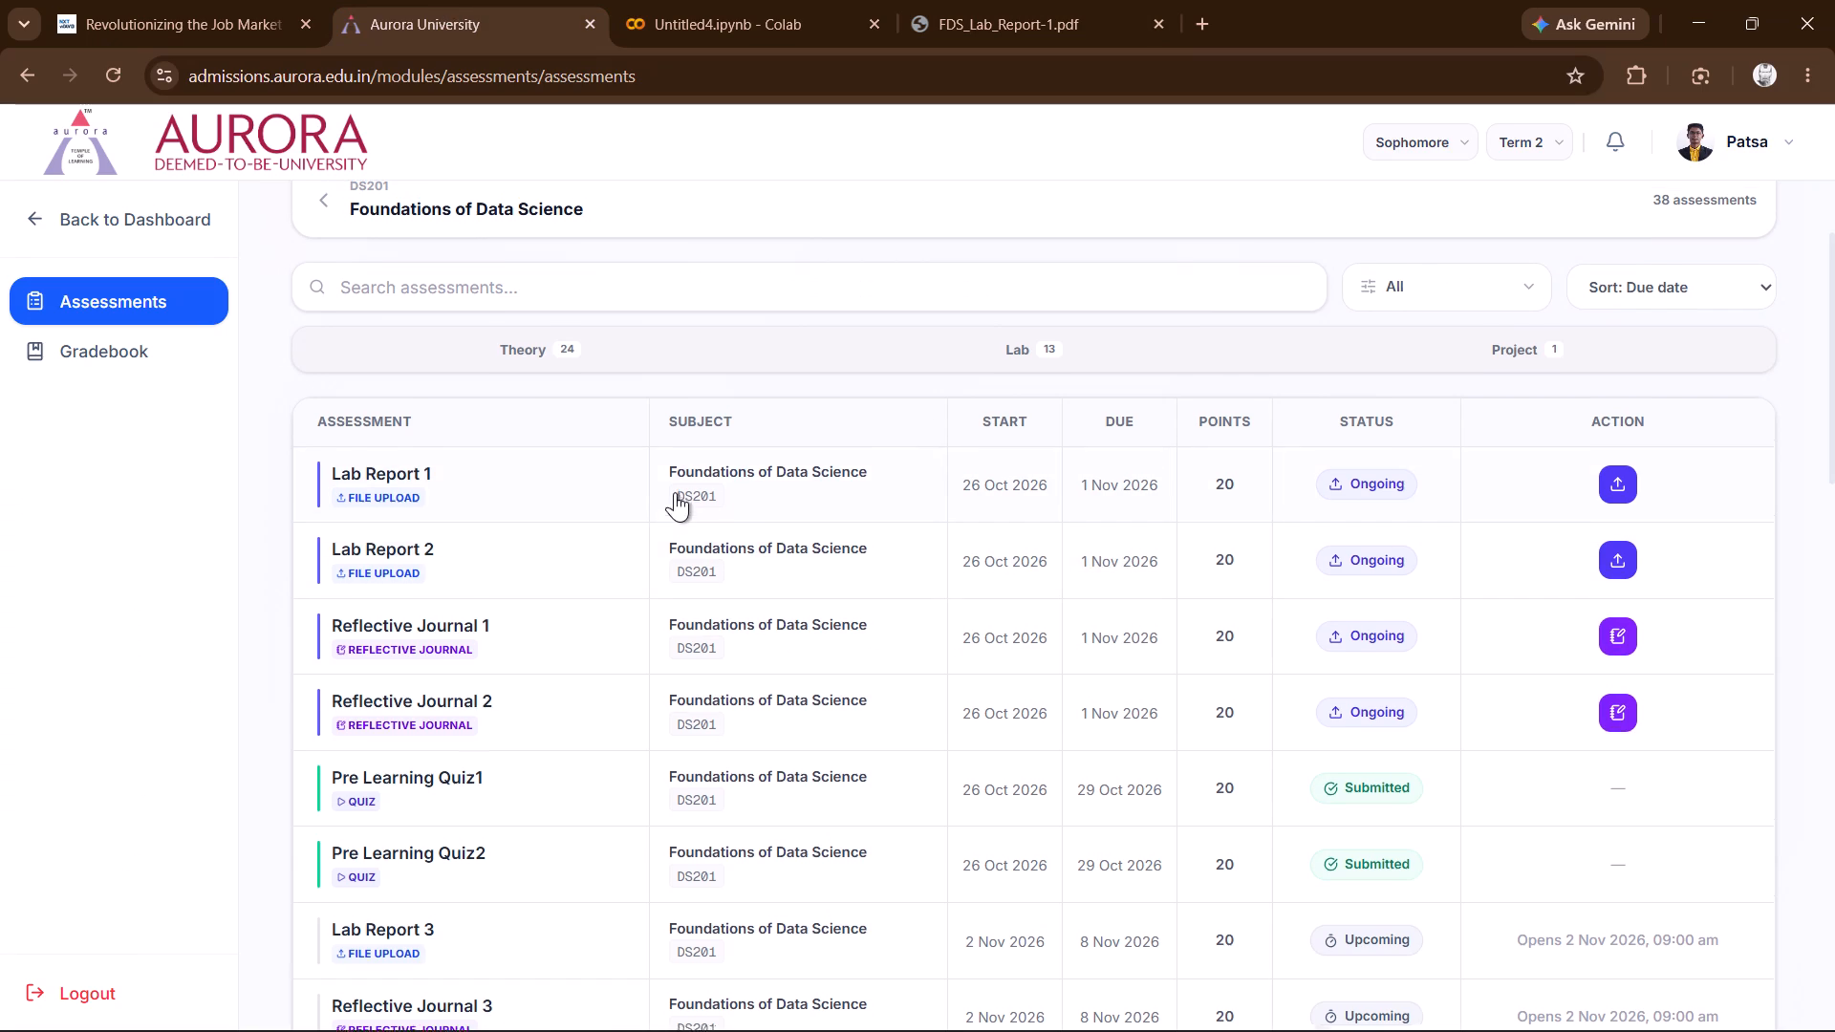
pyautogui.scroll(1, 675, 492)
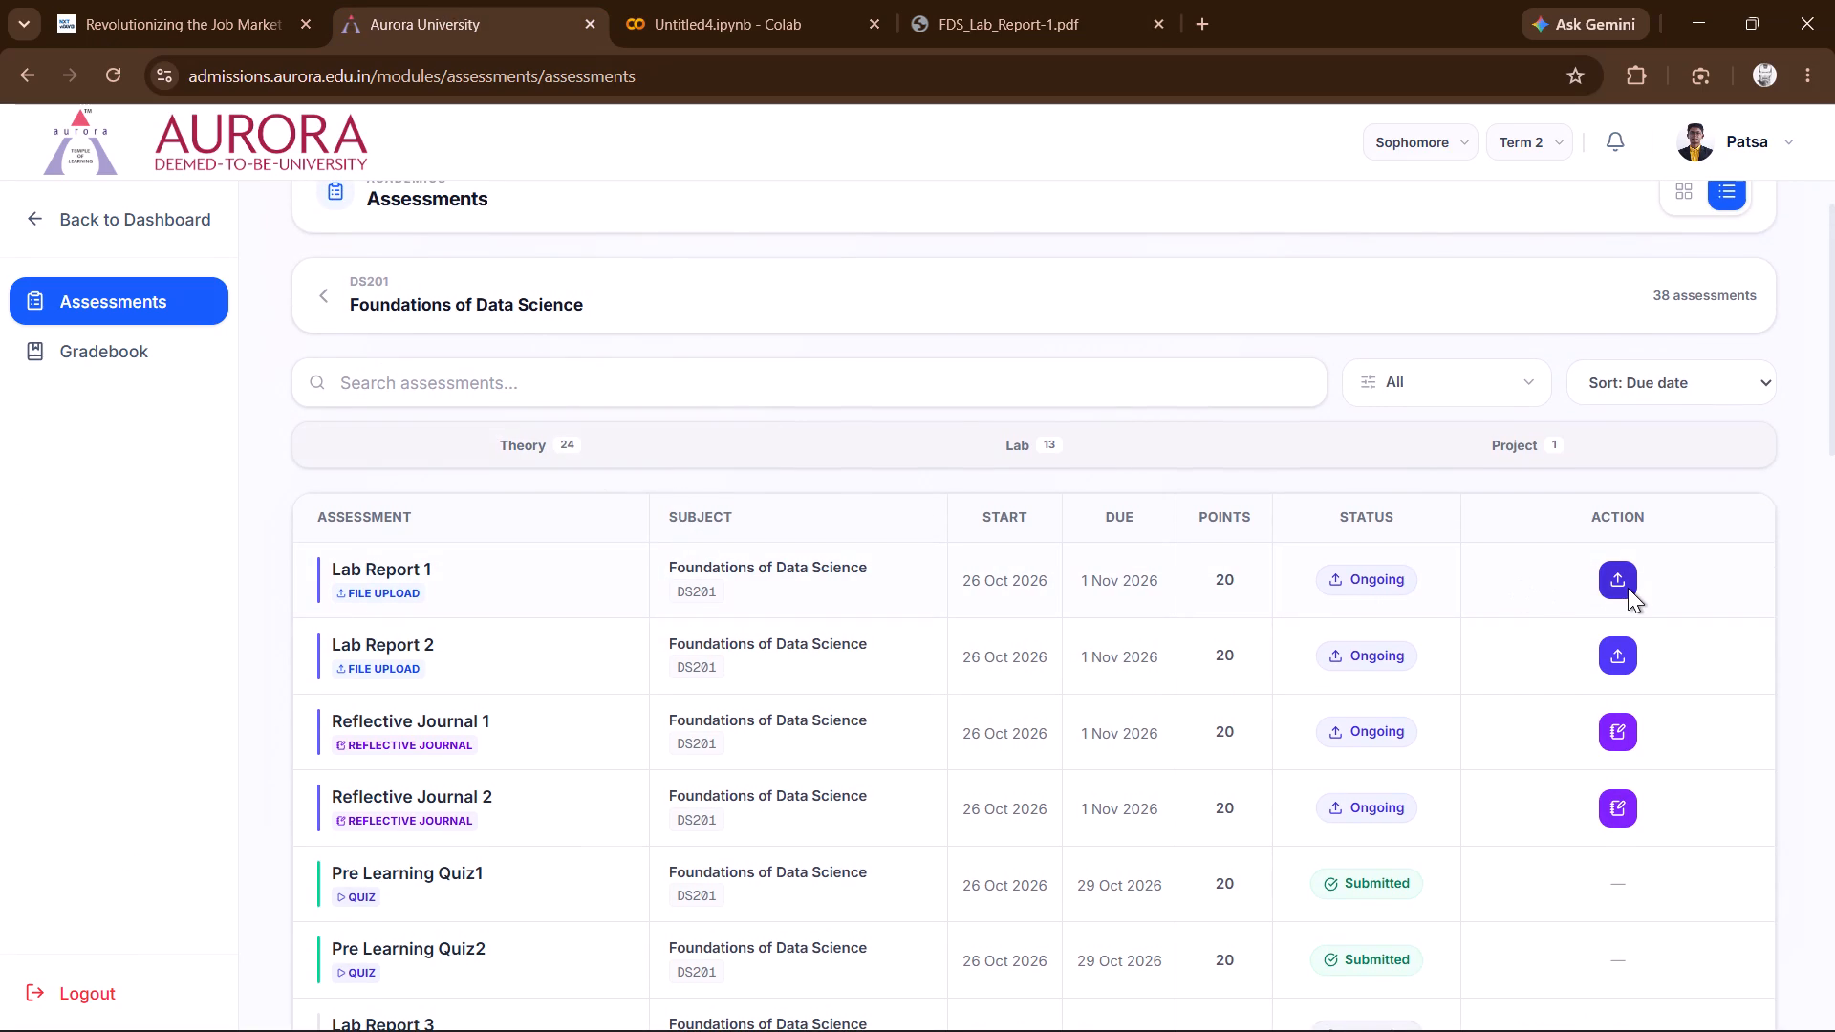
pyautogui.click(1628, 588)
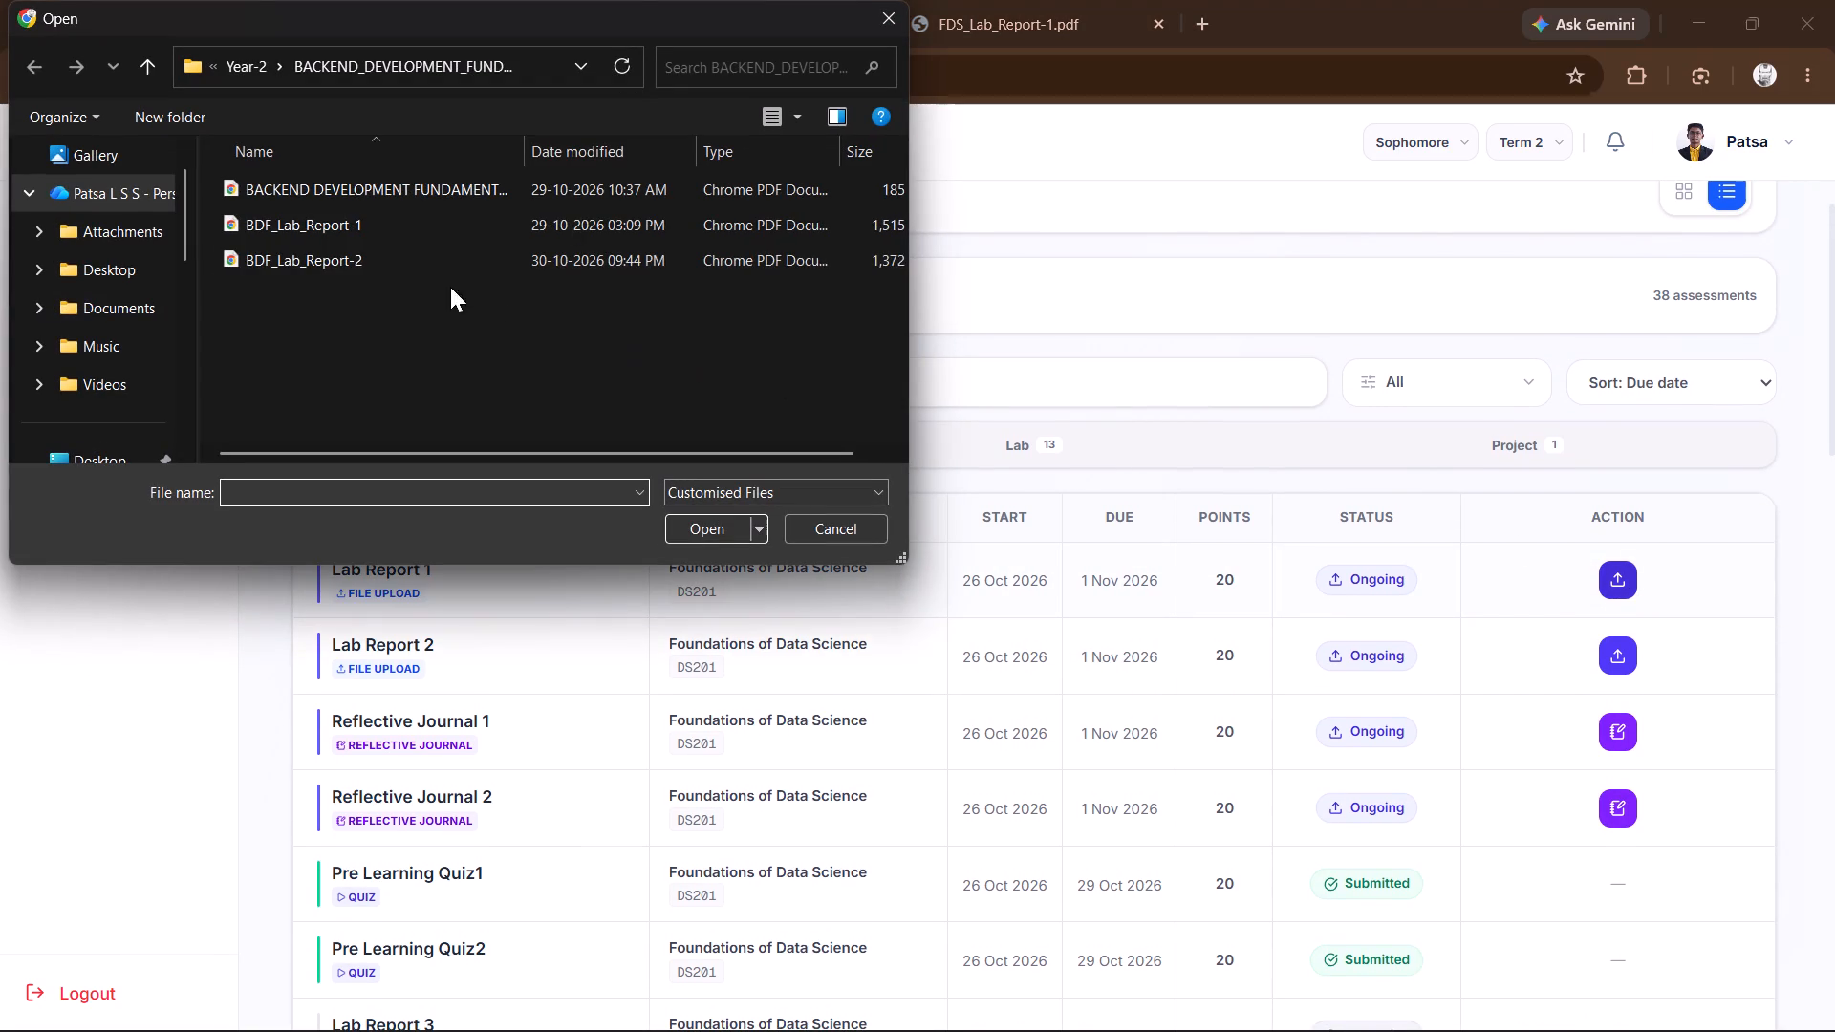
pyautogui.click(226, 72)
pyautogui.scroll(-1, 395, 304)
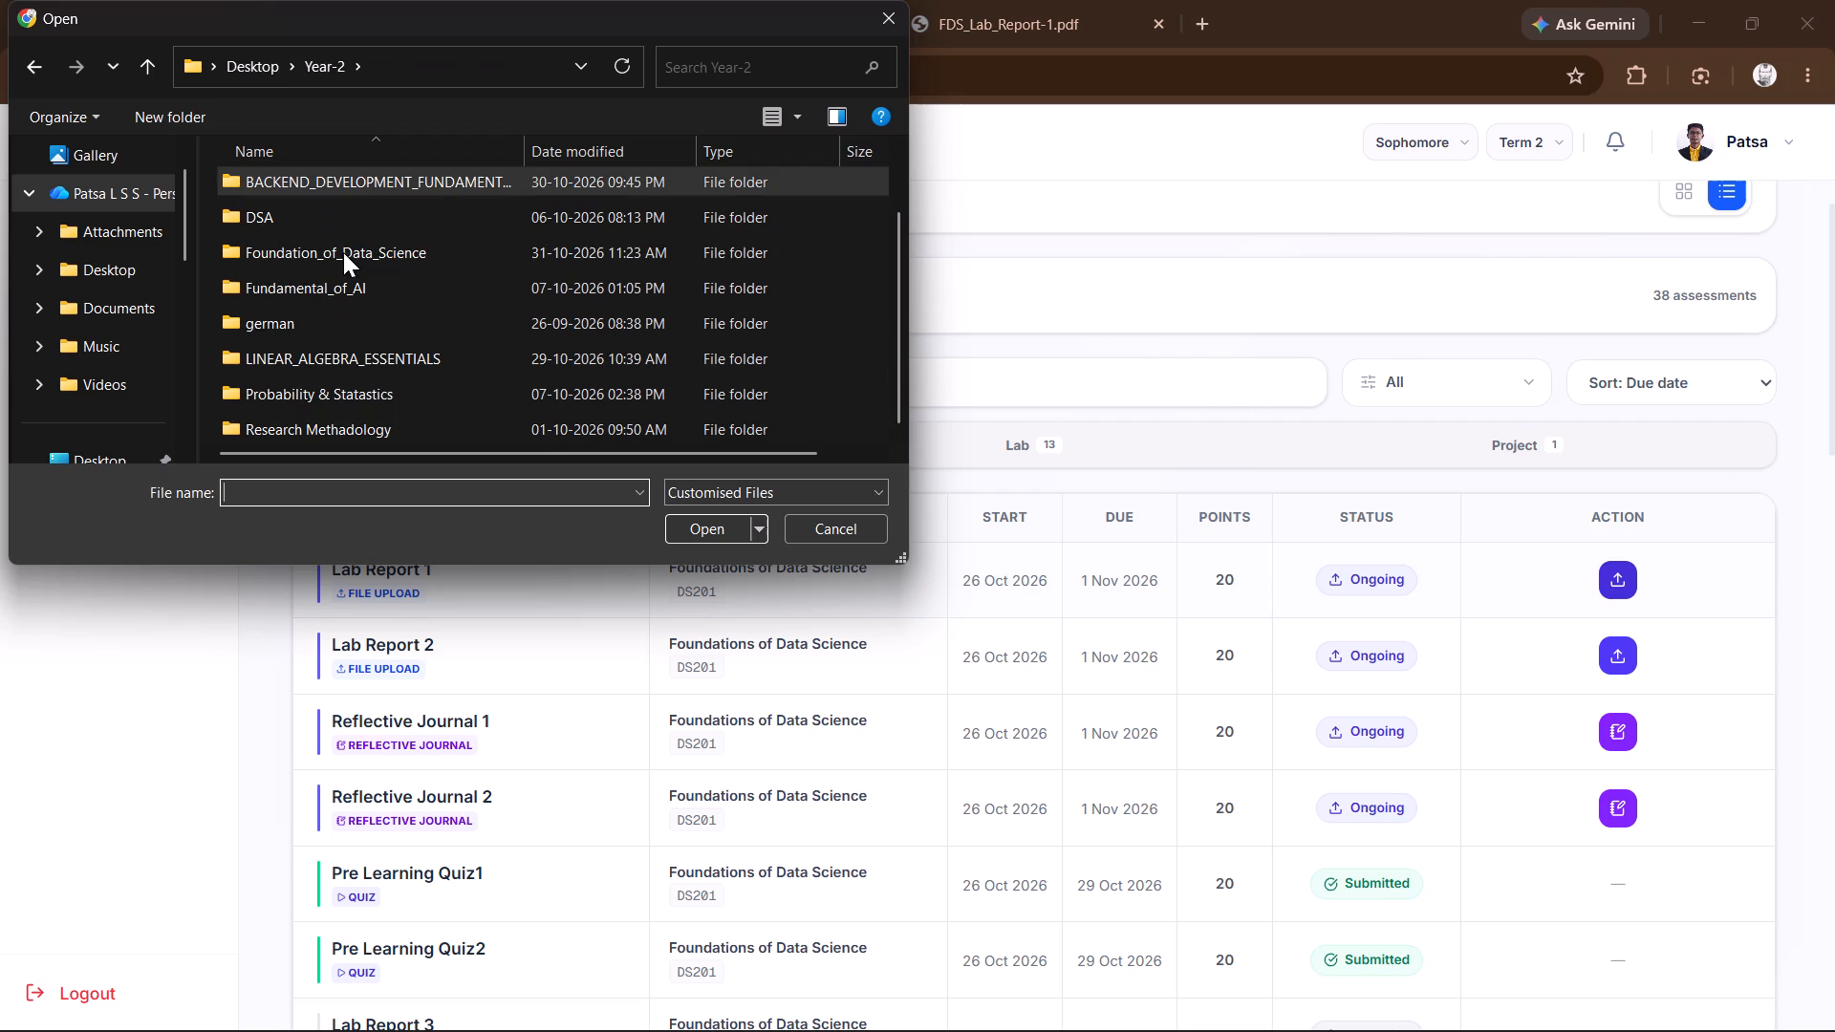
pyautogui.doubleClick(343, 252)
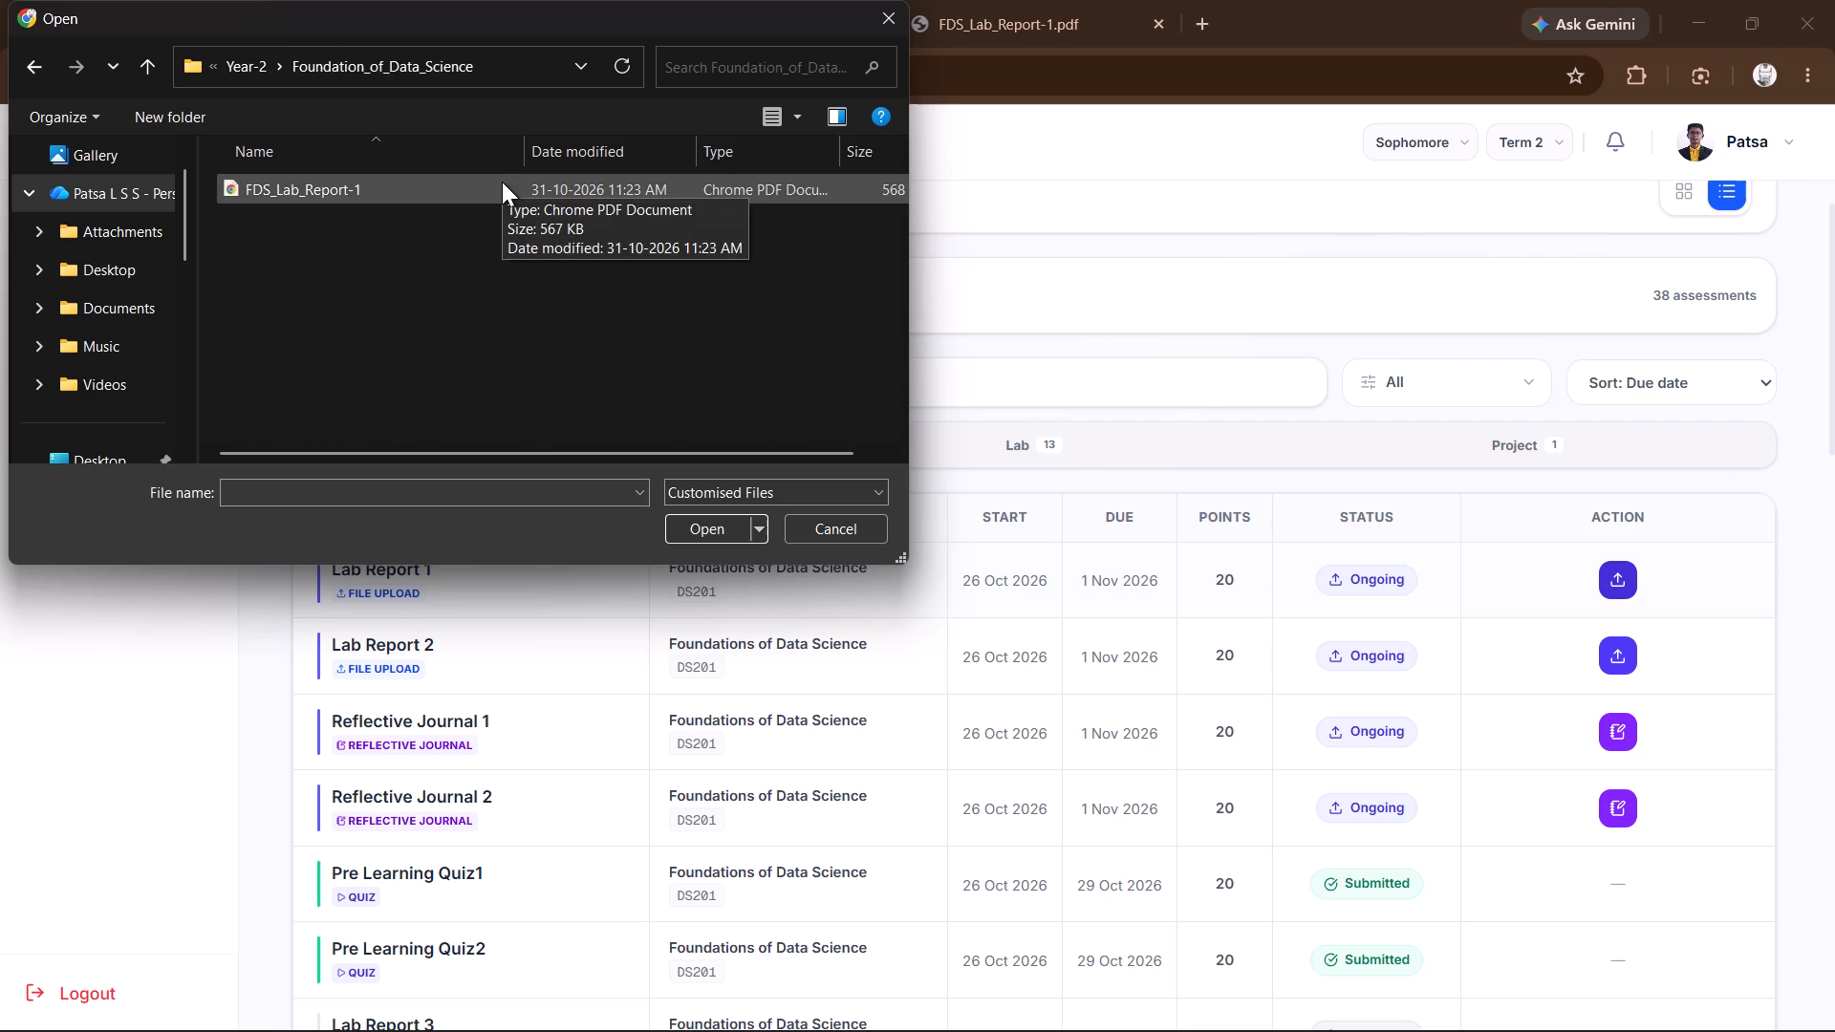
pyautogui.doubleClick(502, 182)
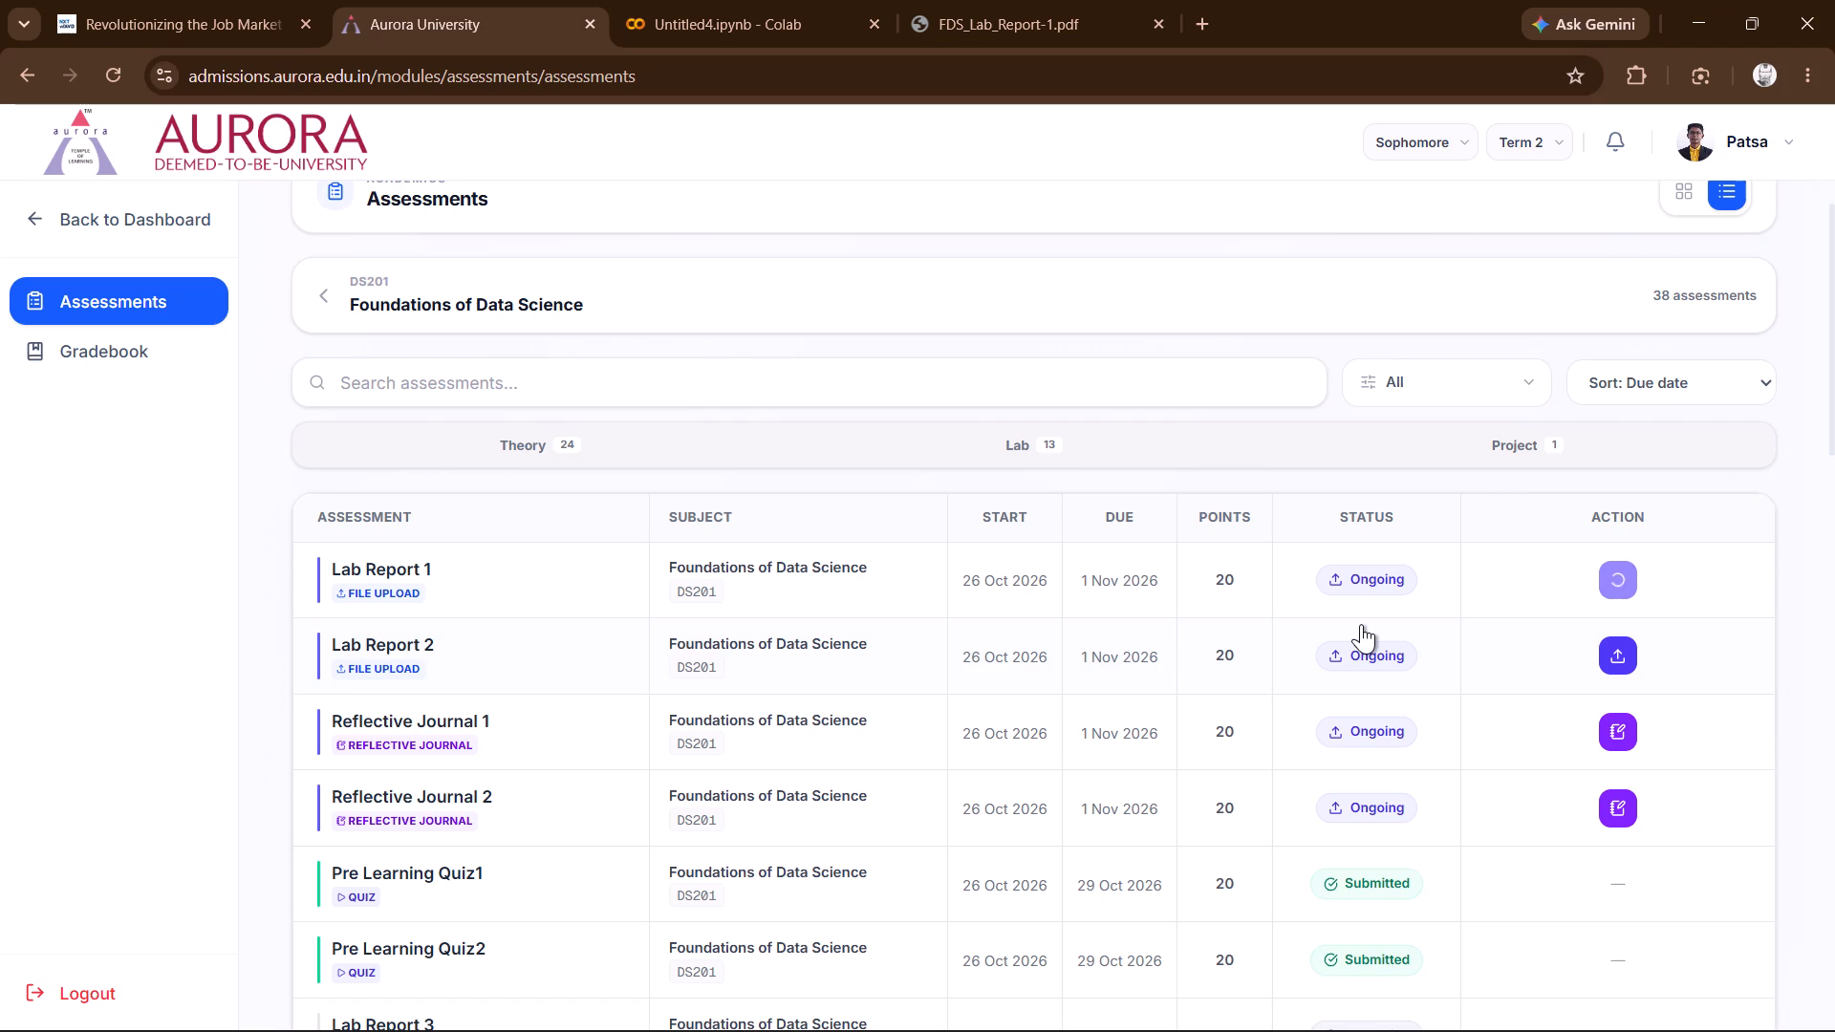
# Open the submitted Lab Report 1 file, check its pages from first to last, and close it.
pyautogui.scroll(-1, 1374, 672)
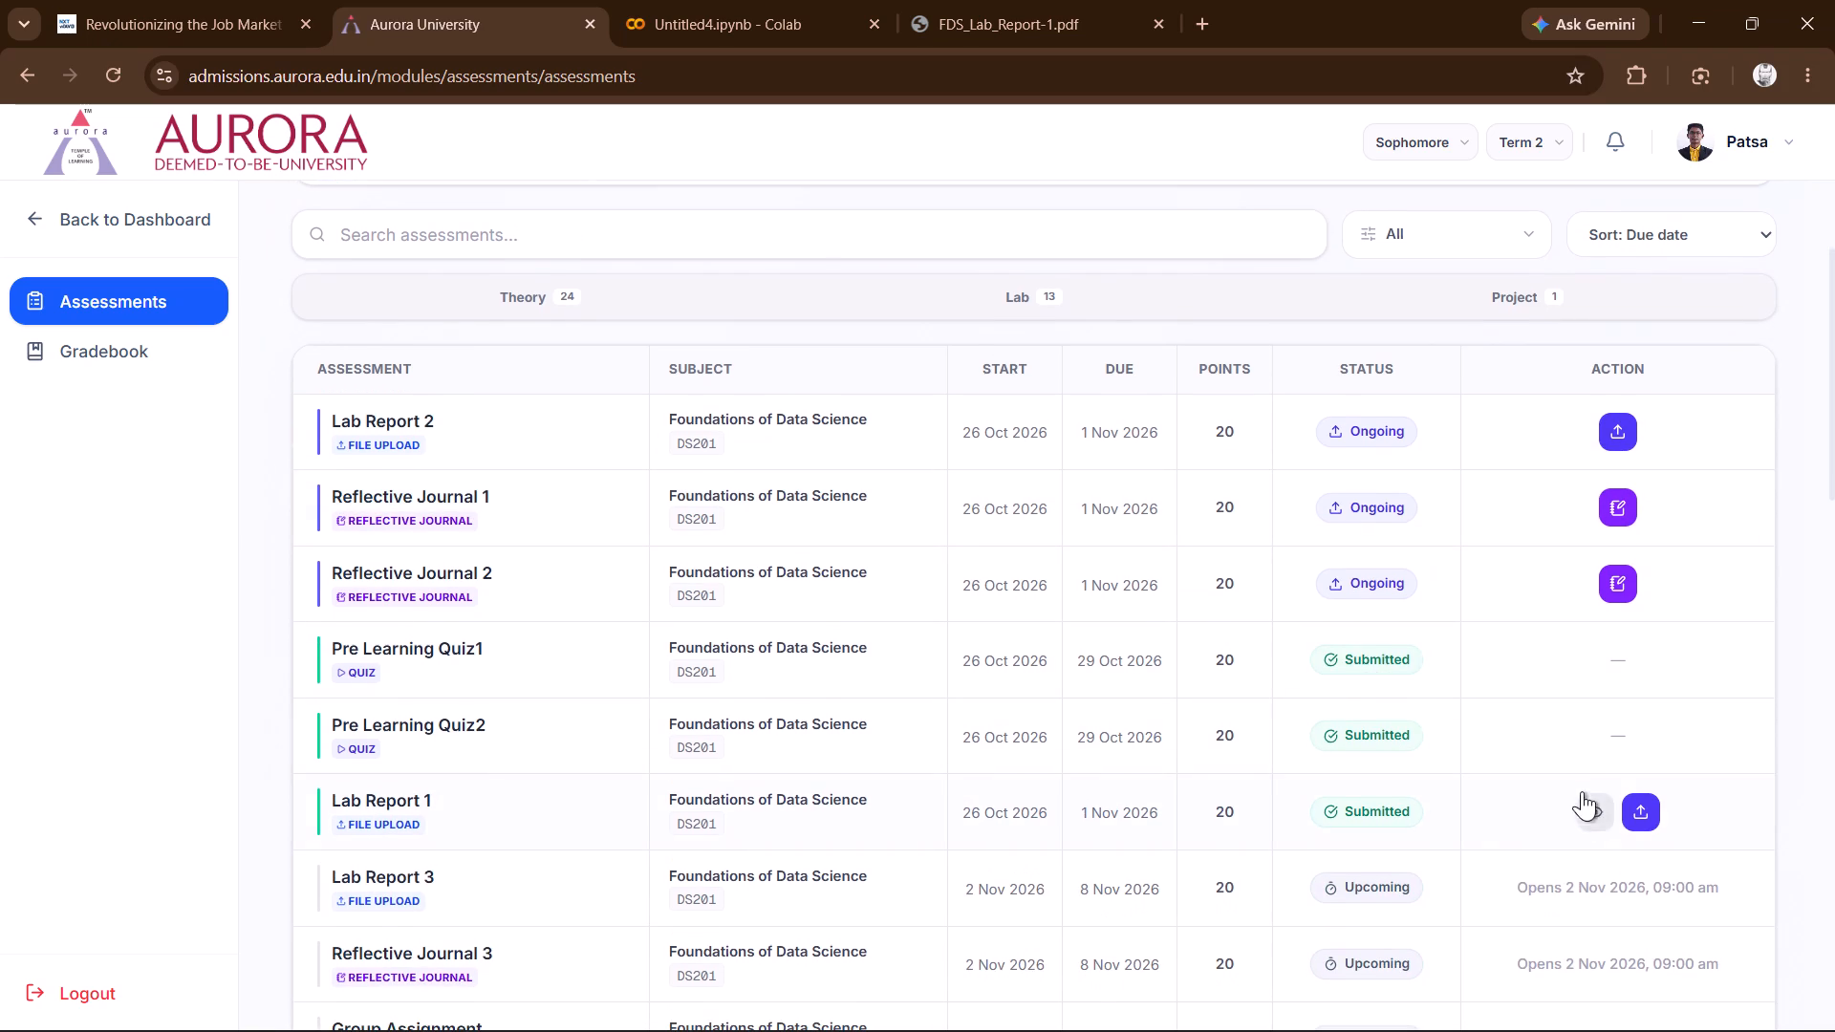
pyautogui.click(1584, 817)
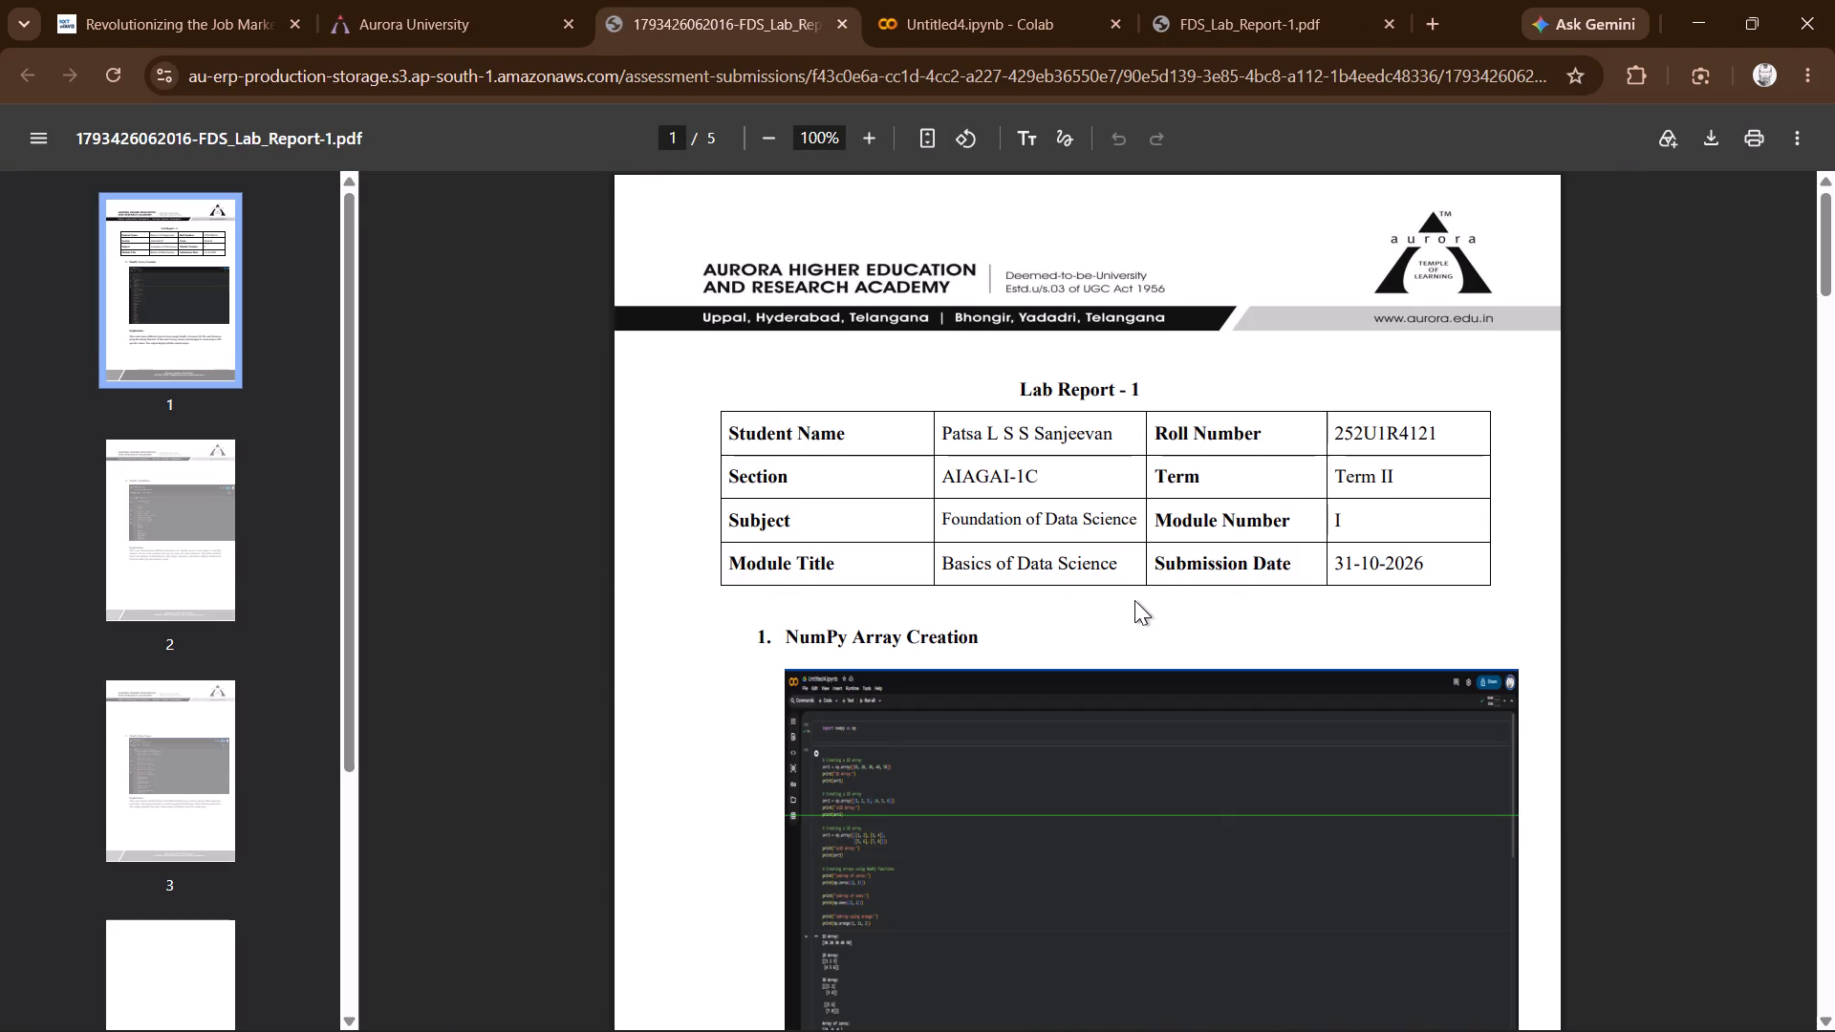
pyautogui.scroll(-8, 1134, 600)
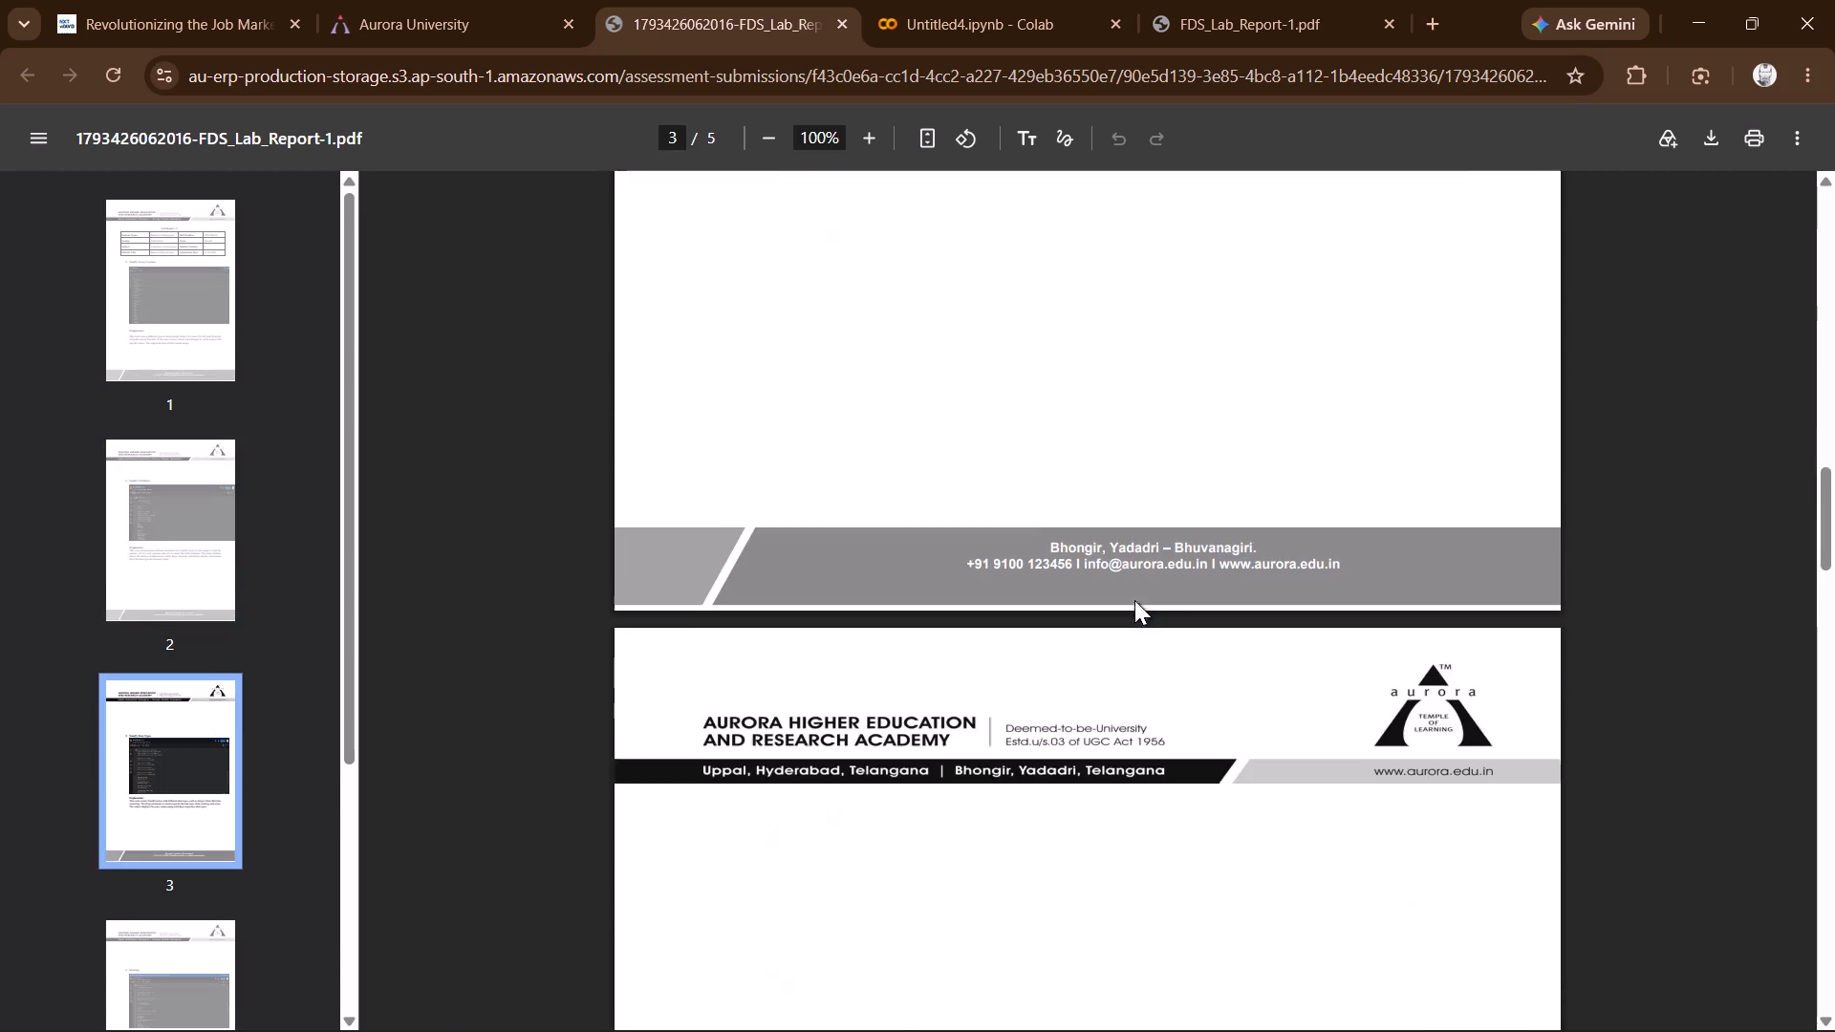
pyautogui.scroll(-10, 1134, 600)
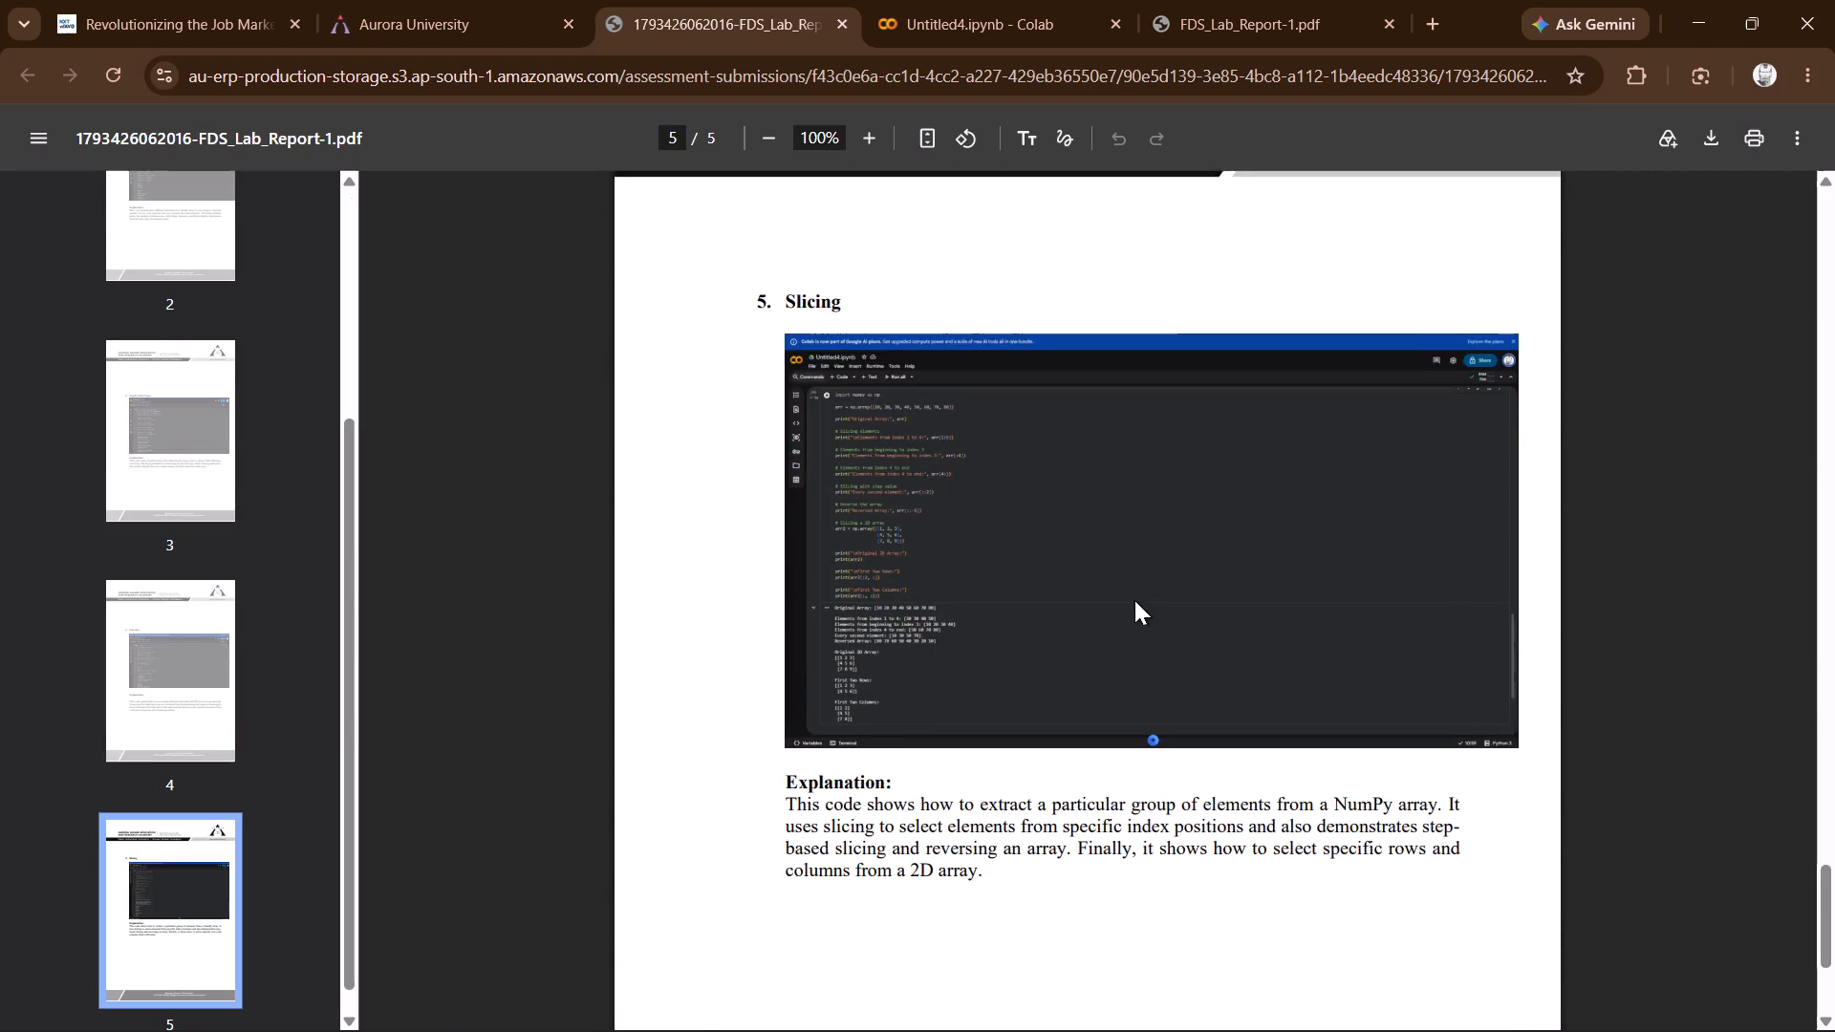
pyautogui.scroll(-4, 1134, 600)
pyautogui.scroll(20, 1134, 600)
pyautogui.scroll(12, 1134, 600)
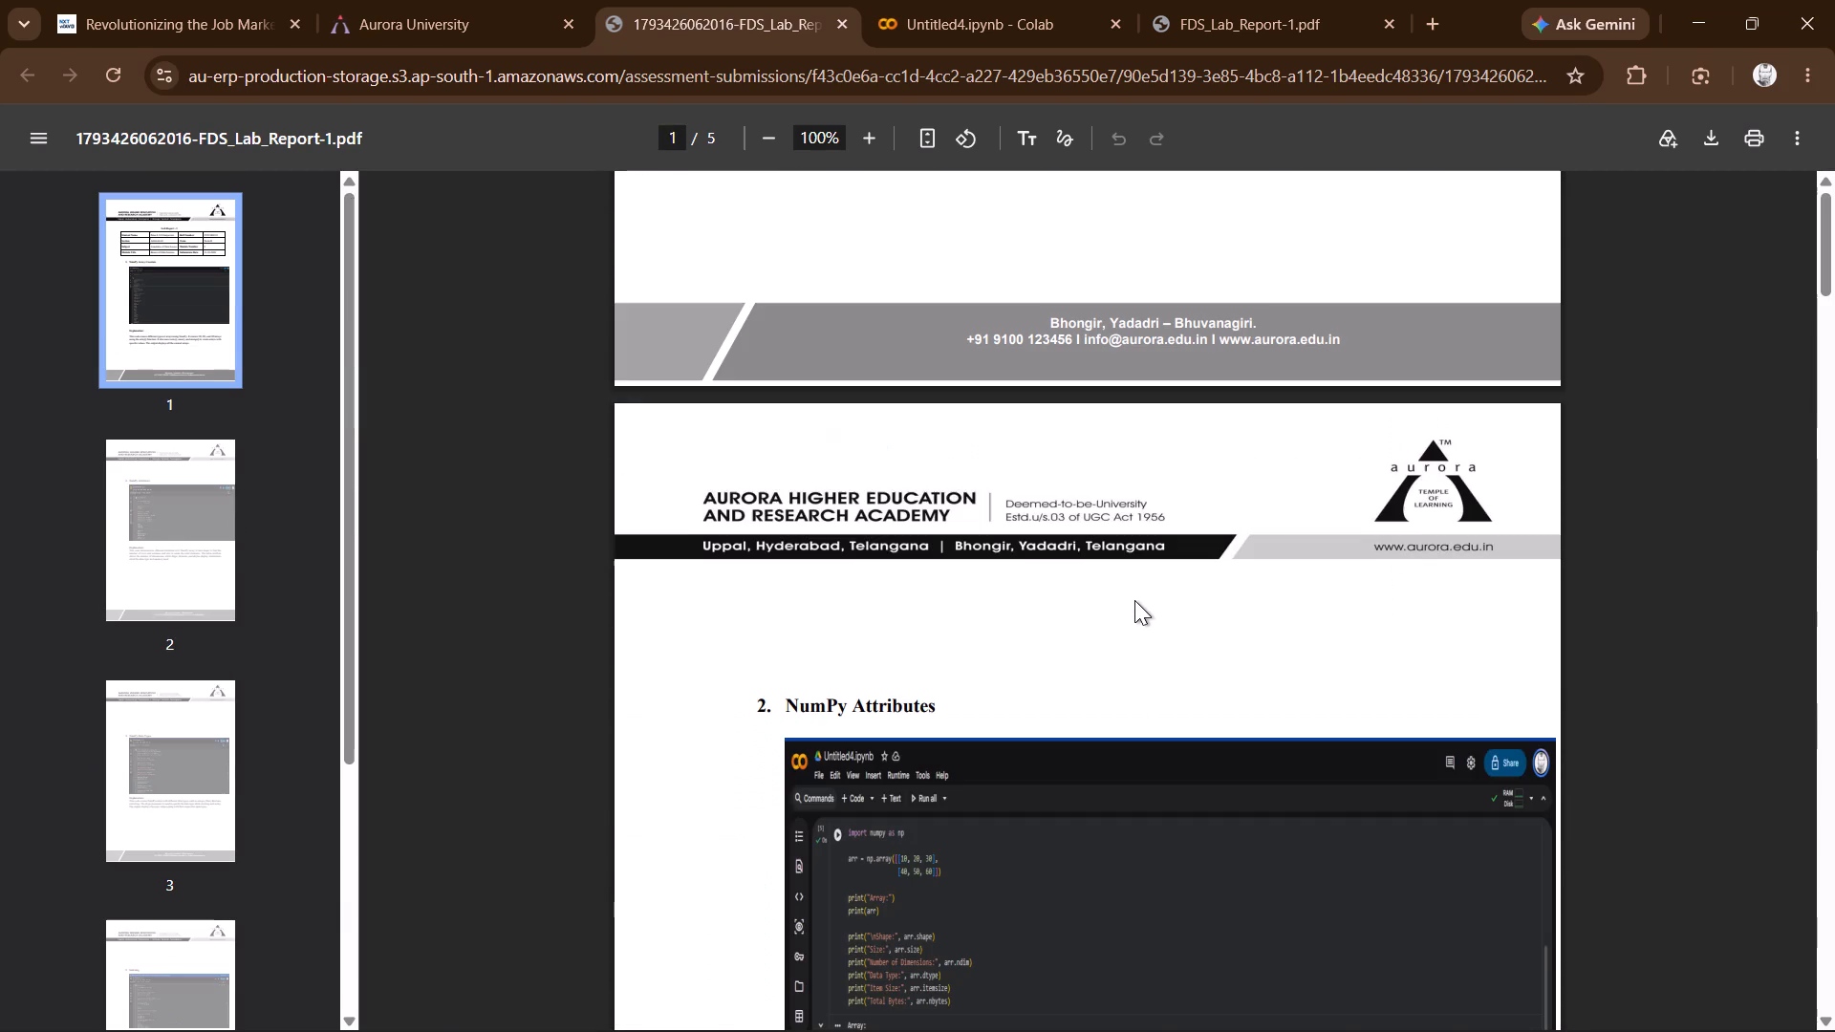
pyautogui.scroll(10, 1134, 600)
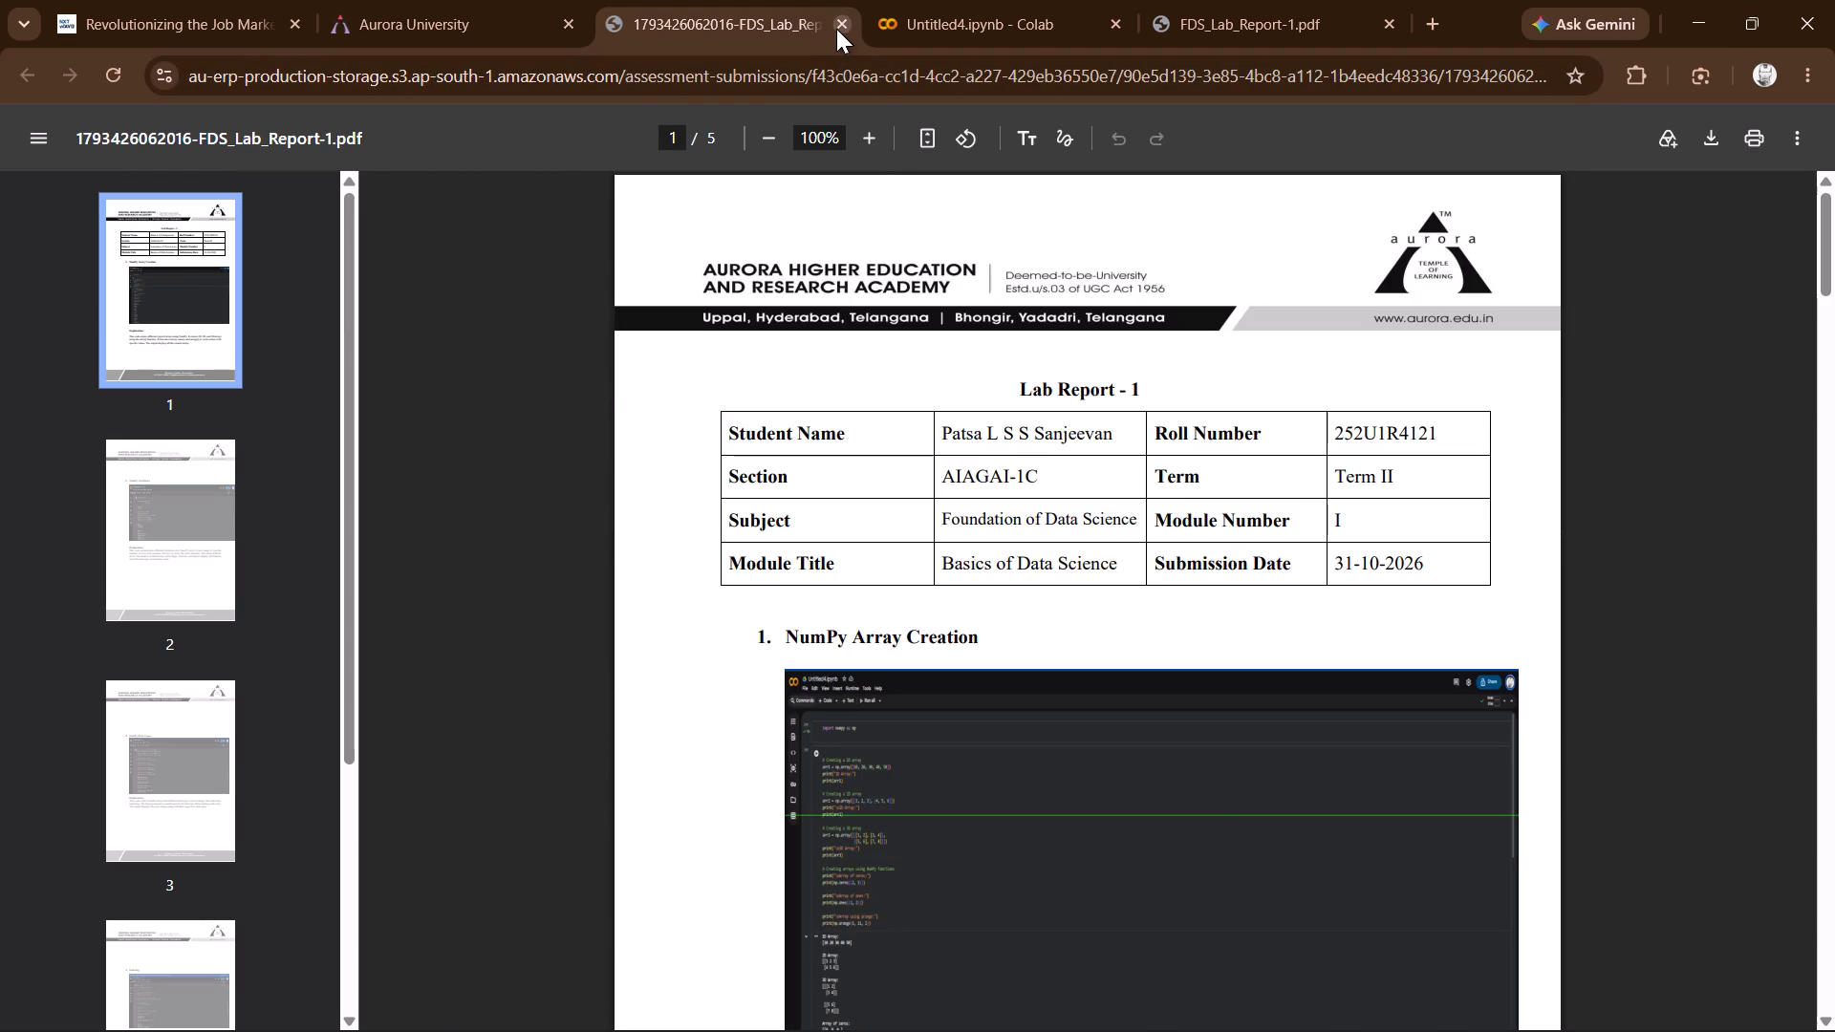
pyautogui.click(836, 29)
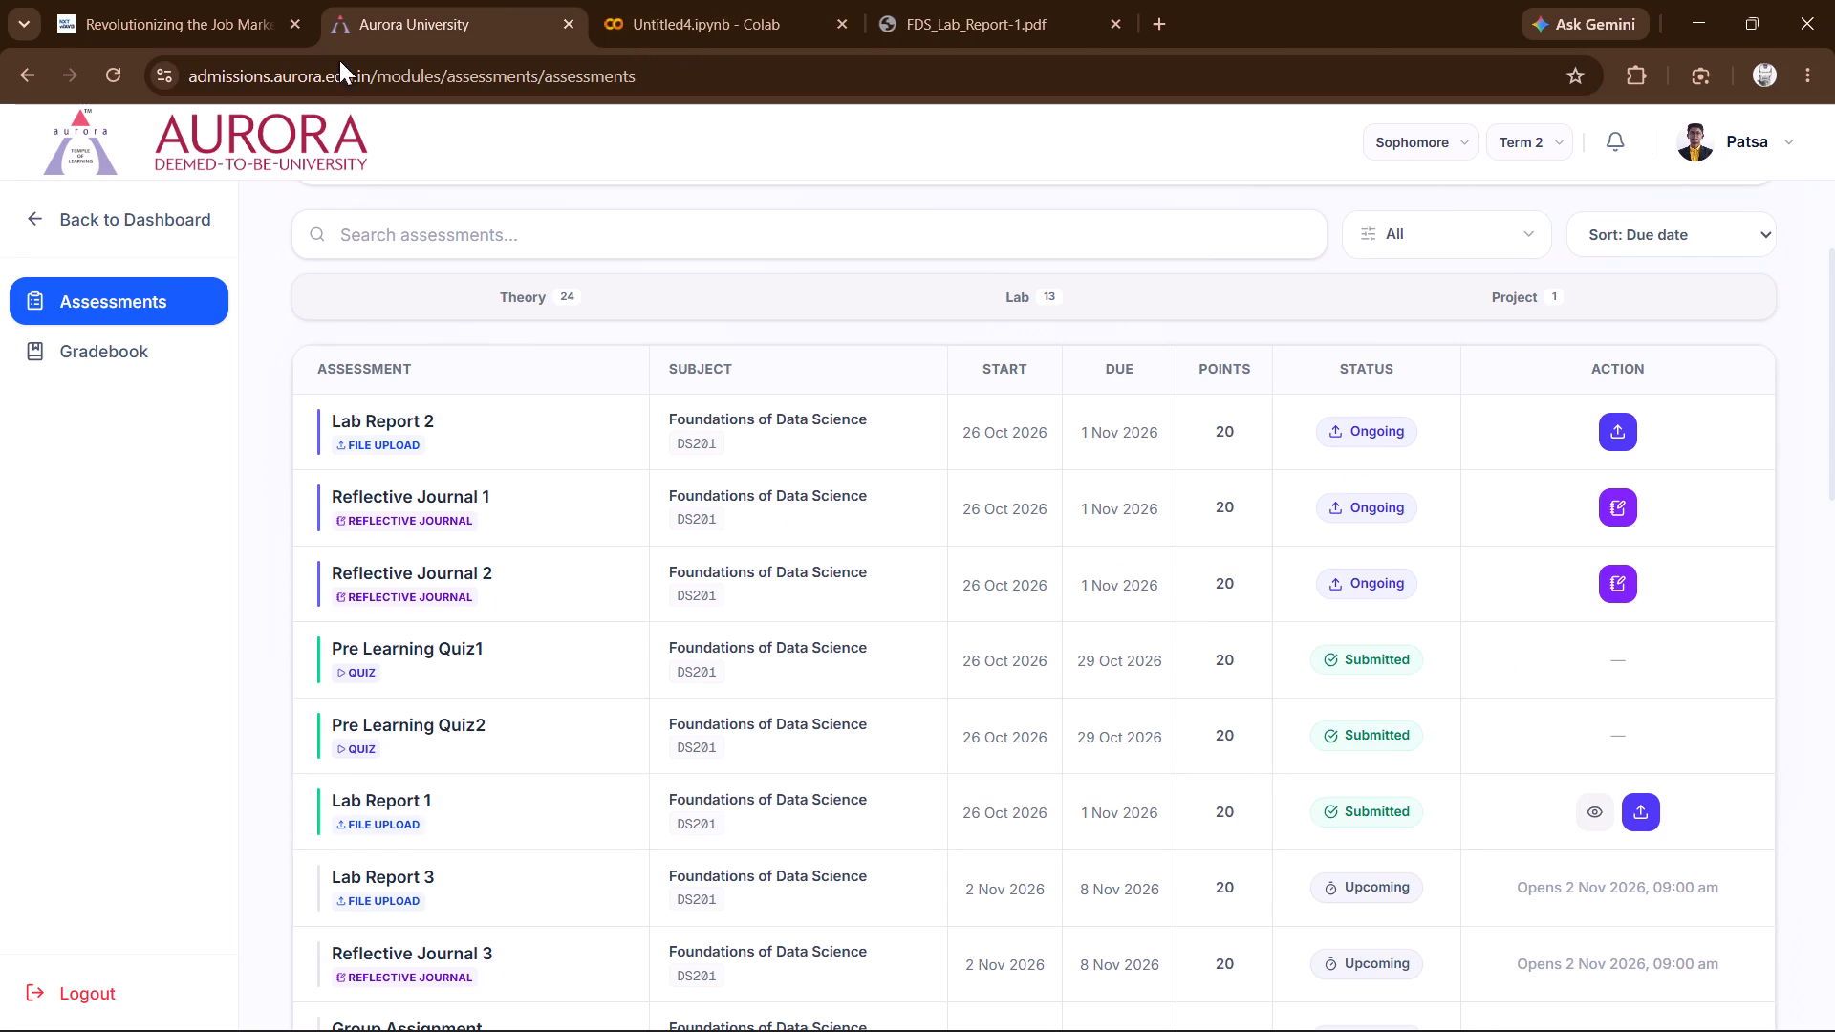
# Return from the Foundations of Data Science assessment list to the overview of all subjects.
pyautogui.scroll(3, 342, 367)
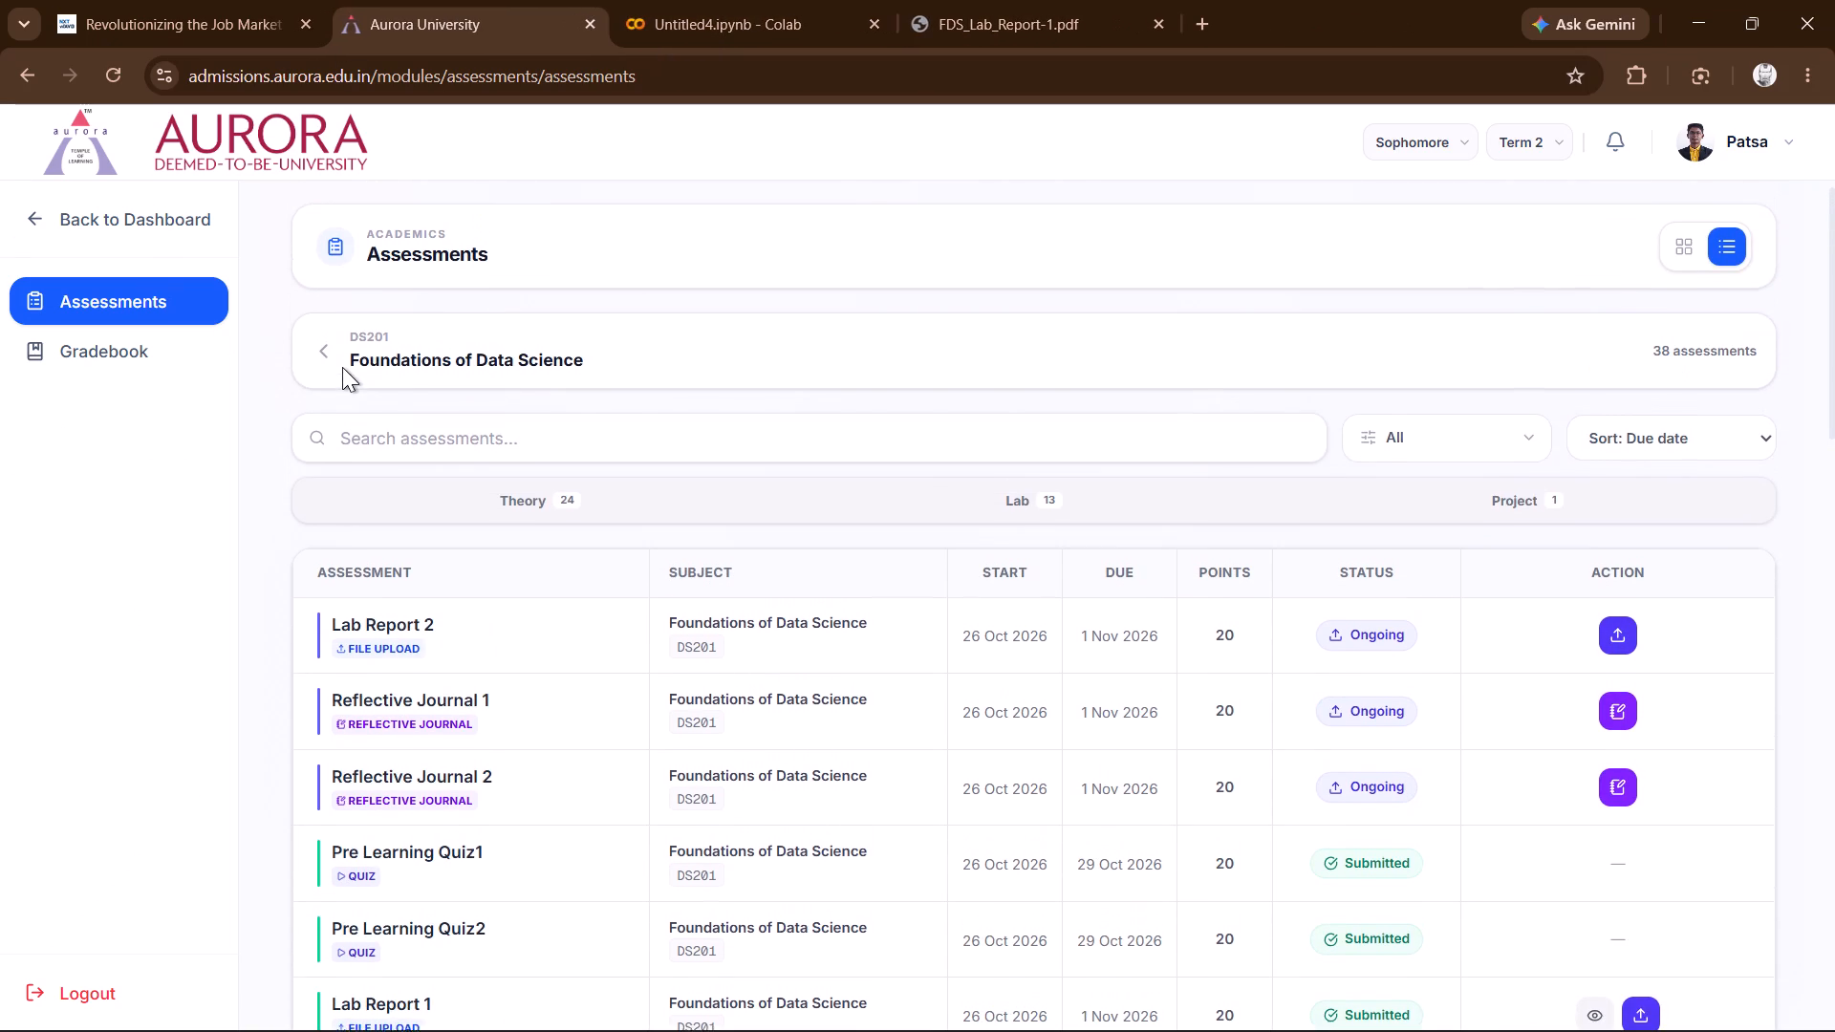
pyautogui.scroll(1, 342, 367)
pyautogui.click(332, 361)
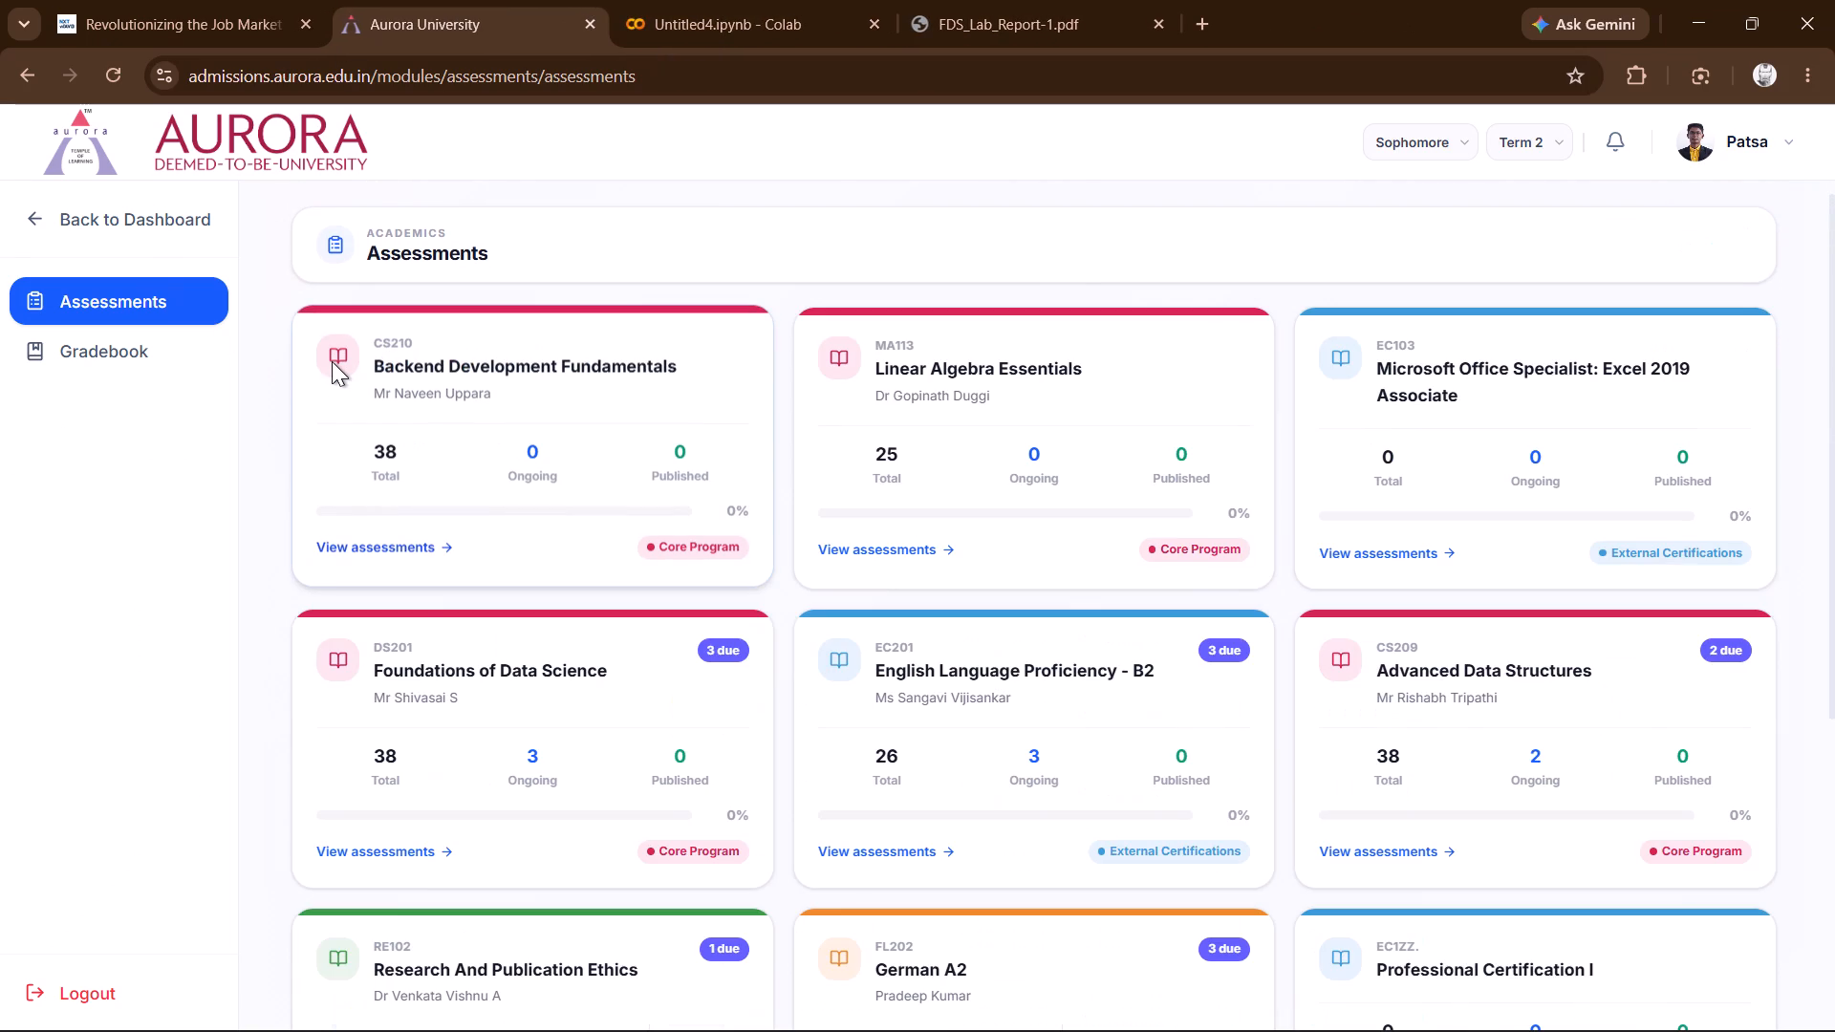